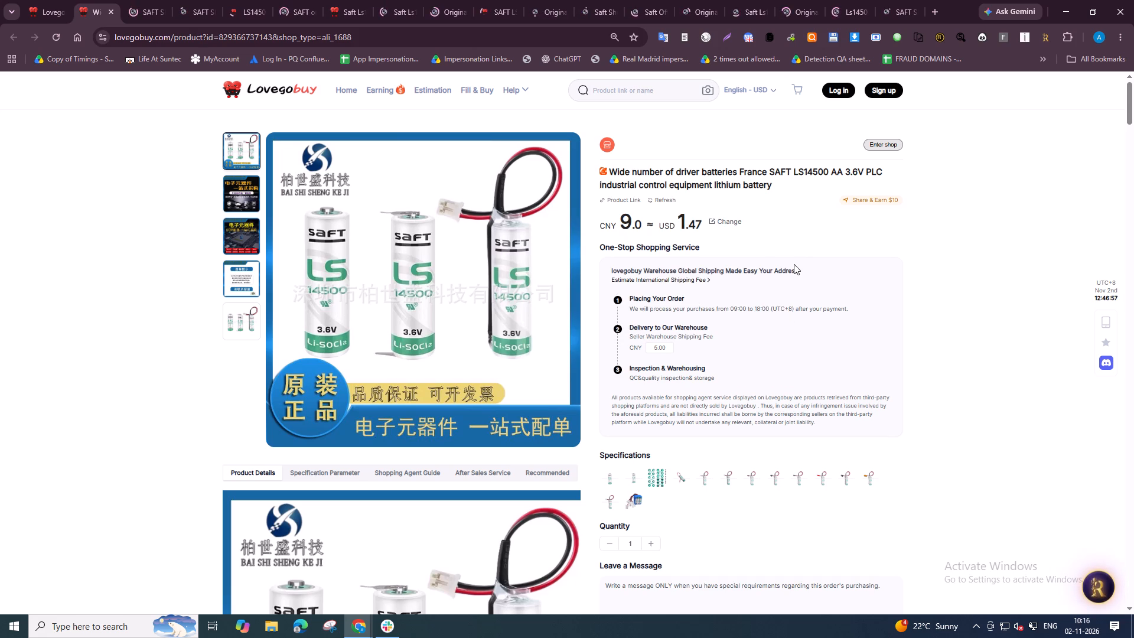
# Review the SAFT - LS14500 validation criteria on the Saft guideline page against the open battery listing.
pyautogui.hotkey('alt', 'Tab')
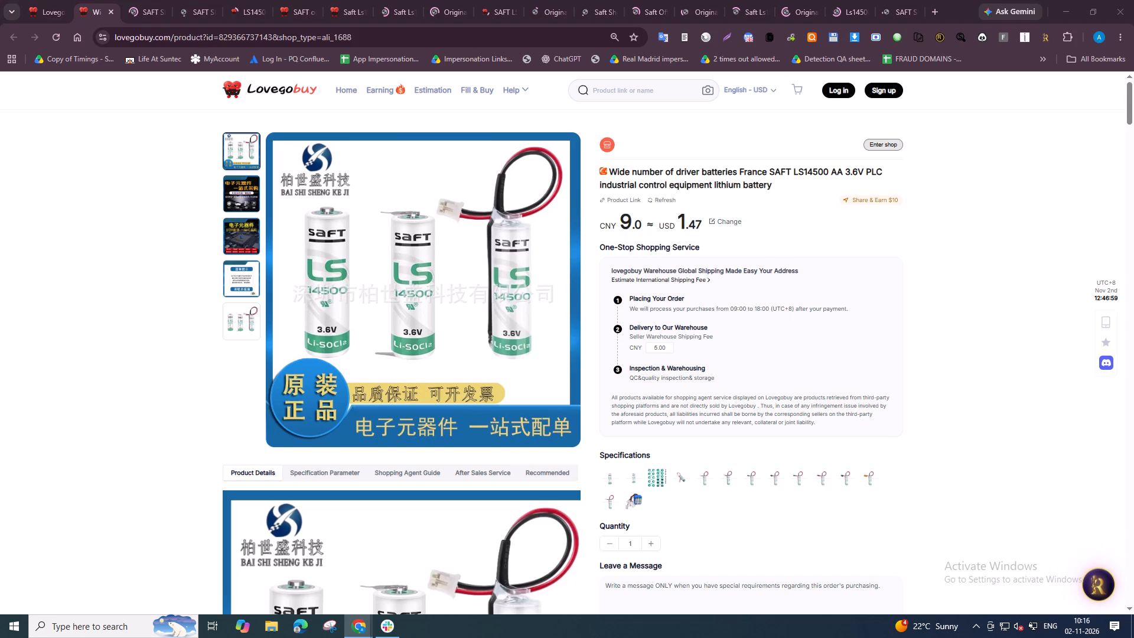
pyautogui.click(532, 304)
pyautogui.moveTo(780, 0); pyautogui.dragTo(800, 0)
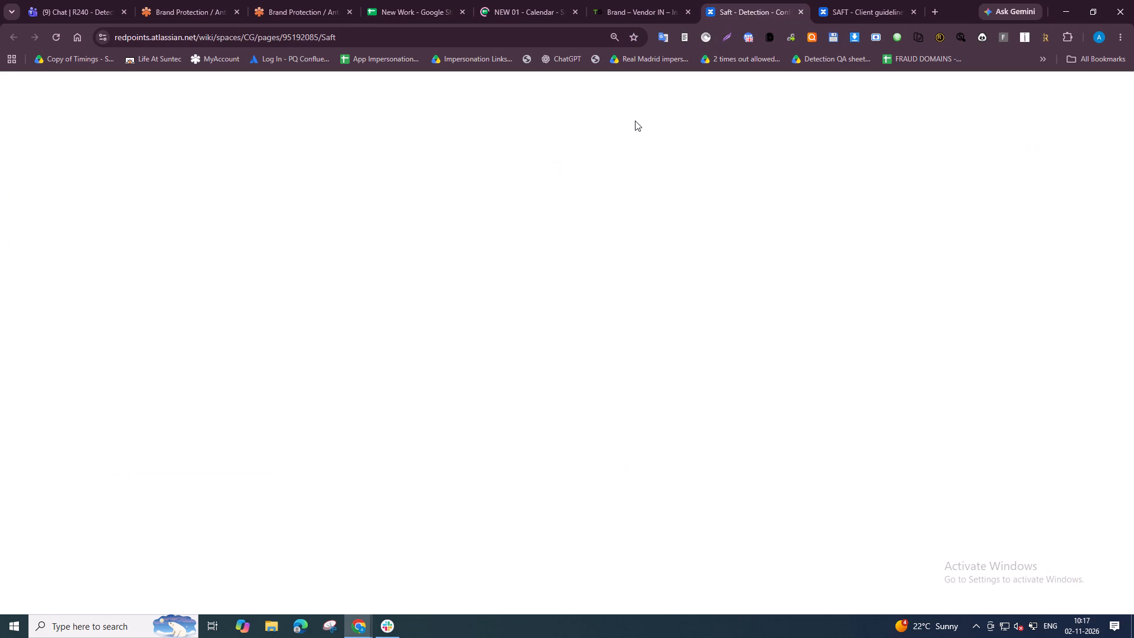
pyautogui.hotkey('alt', 'Tab')
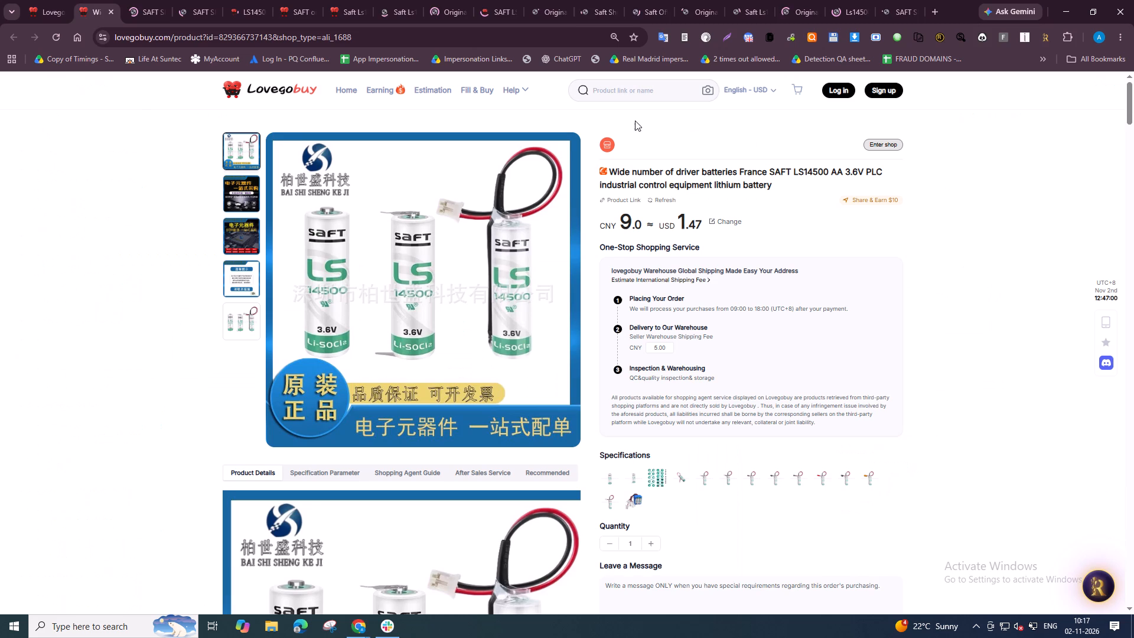
pyautogui.hotkey('alt', 'Tab')
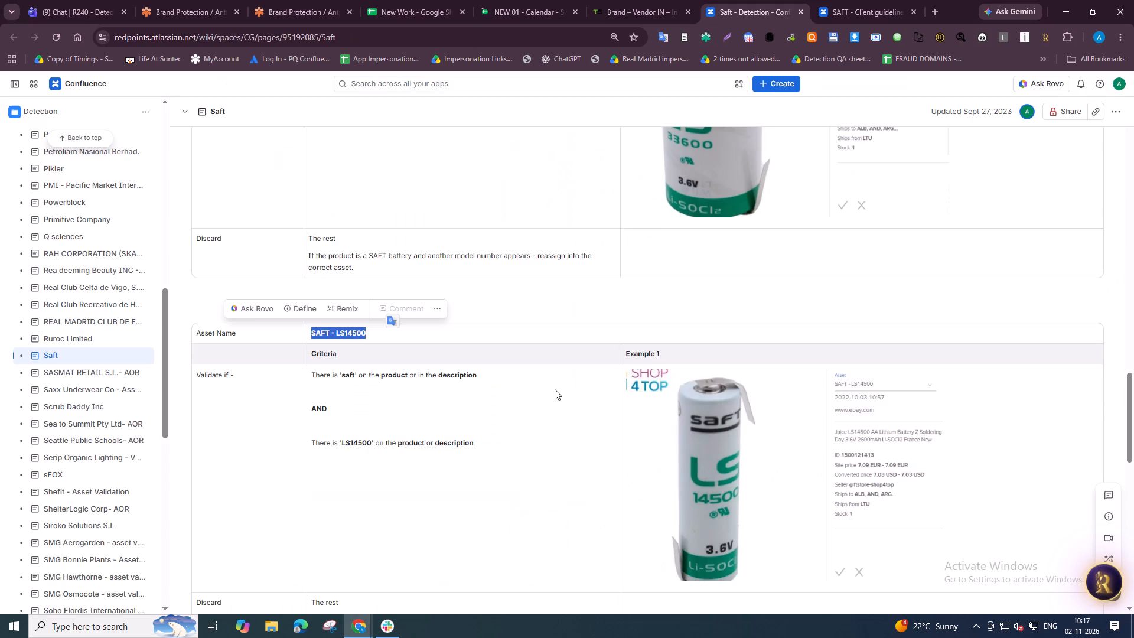
pyautogui.hotkey('alt', 'Tab')
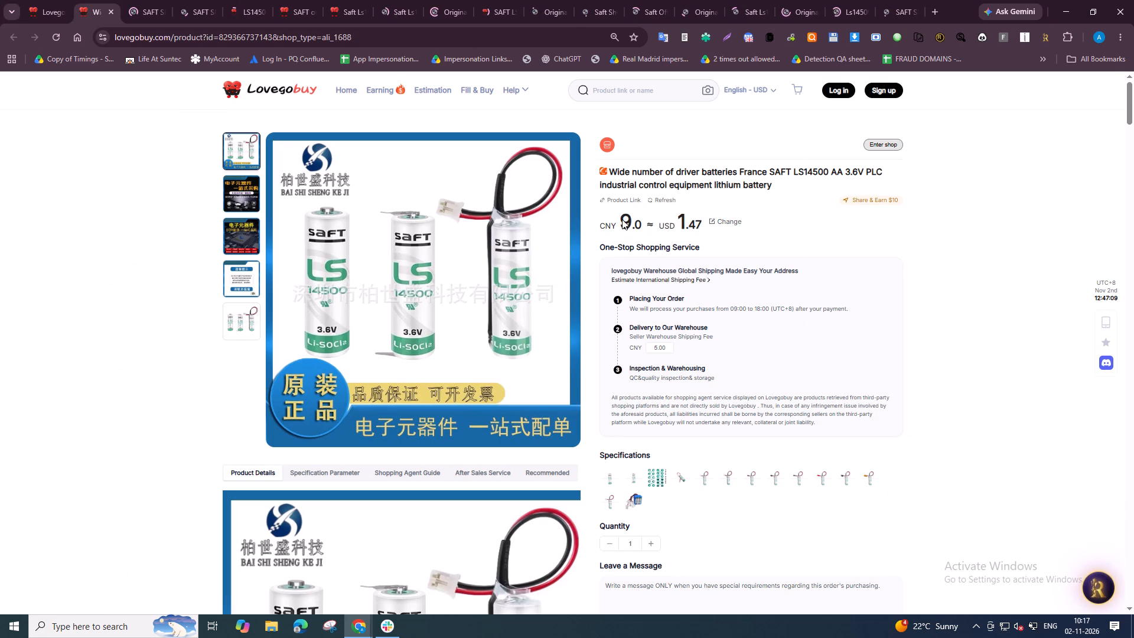
pyautogui.rightClick(621, 200)
pyautogui.click(684, 325)
pyautogui.hotkey('alt', 'Tab')
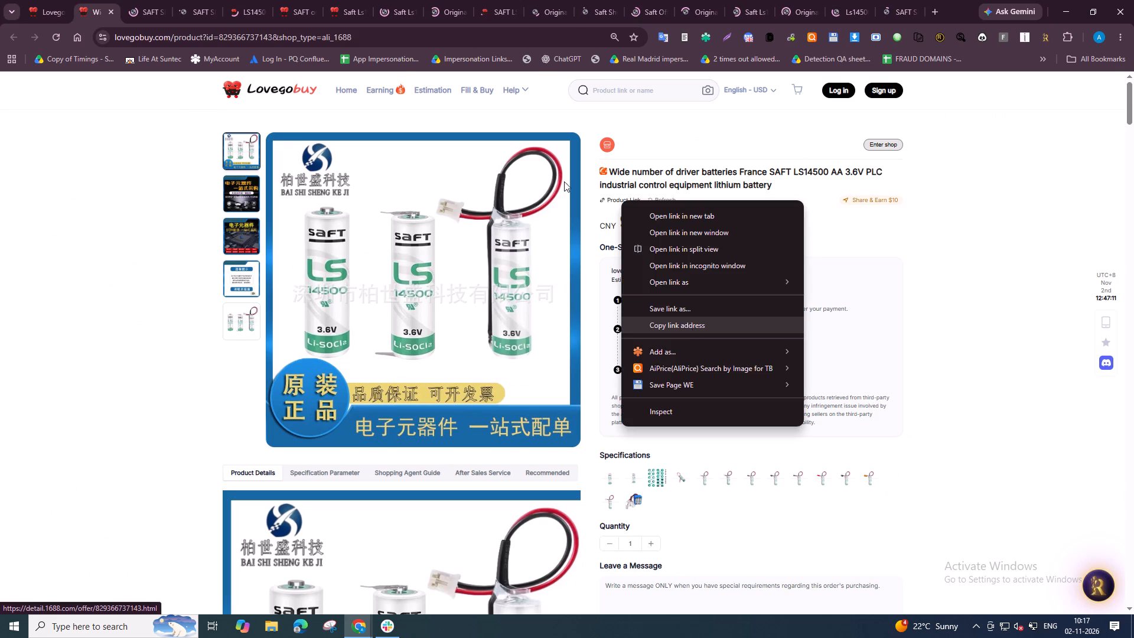
pyautogui.click(397, 0)
pyautogui.click(362, 491)
pyautogui.hotkey('ctrl', 'v')
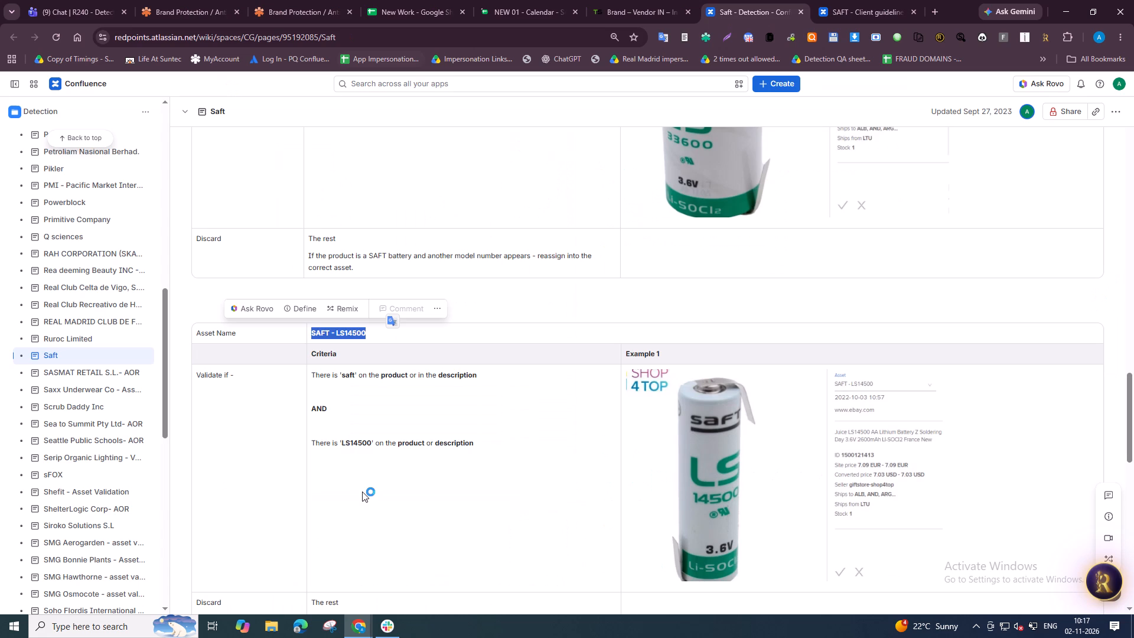
pyautogui.scroll(-3, 405, 397)
pyautogui.click(418, 411)
pyautogui.hotkey('alt', 'Tab')
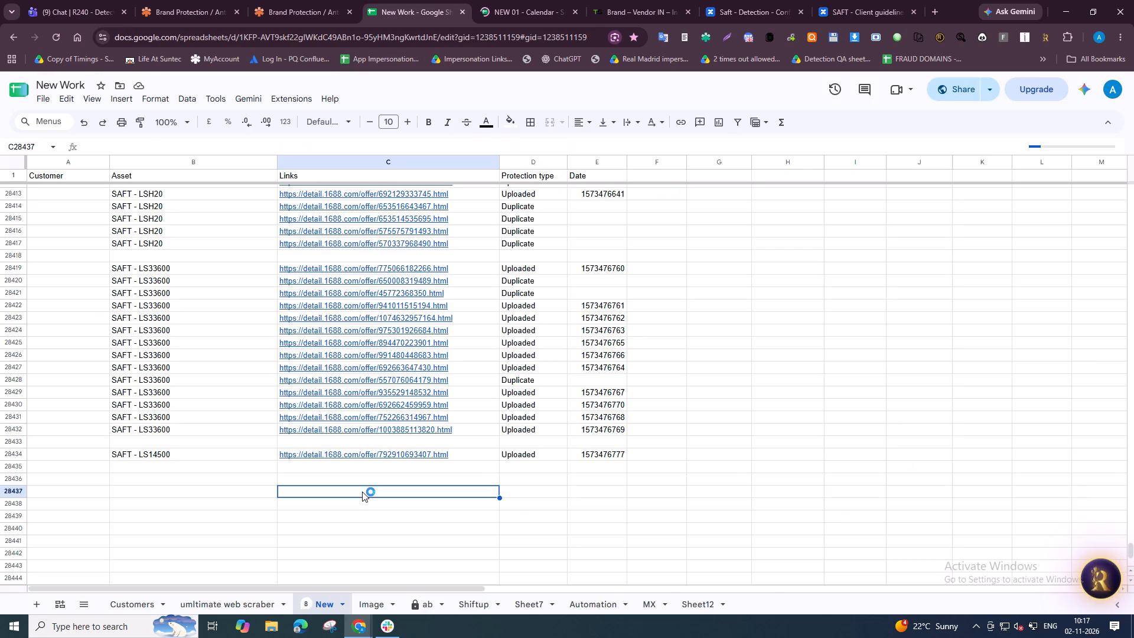
pyautogui.hotkey('ctrl', 'w')
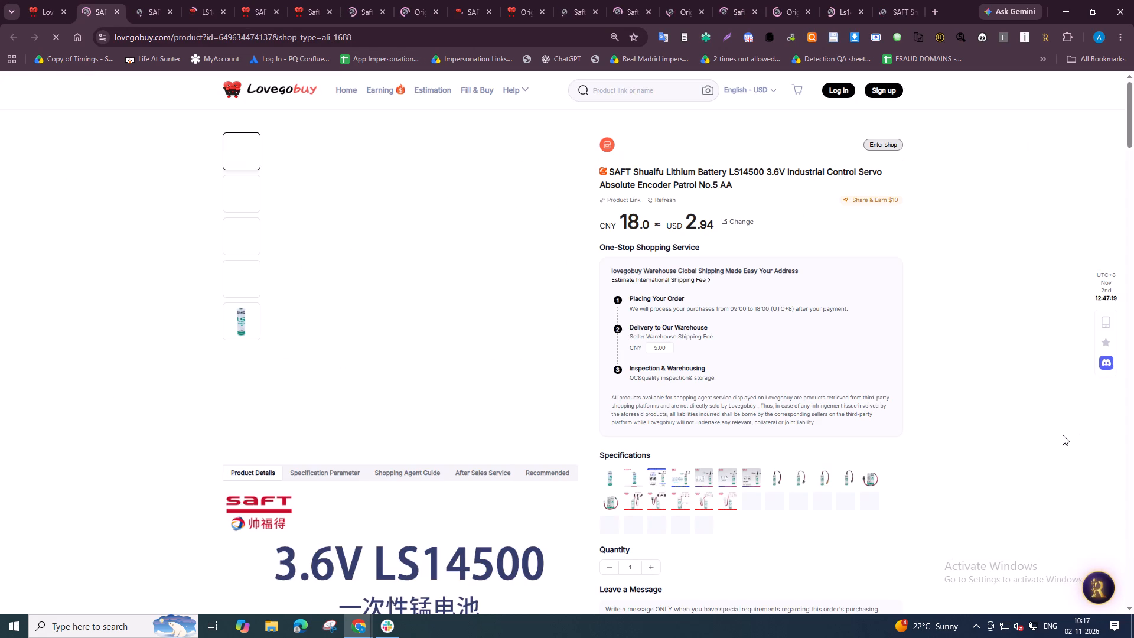
pyautogui.rightClick(628, 198)
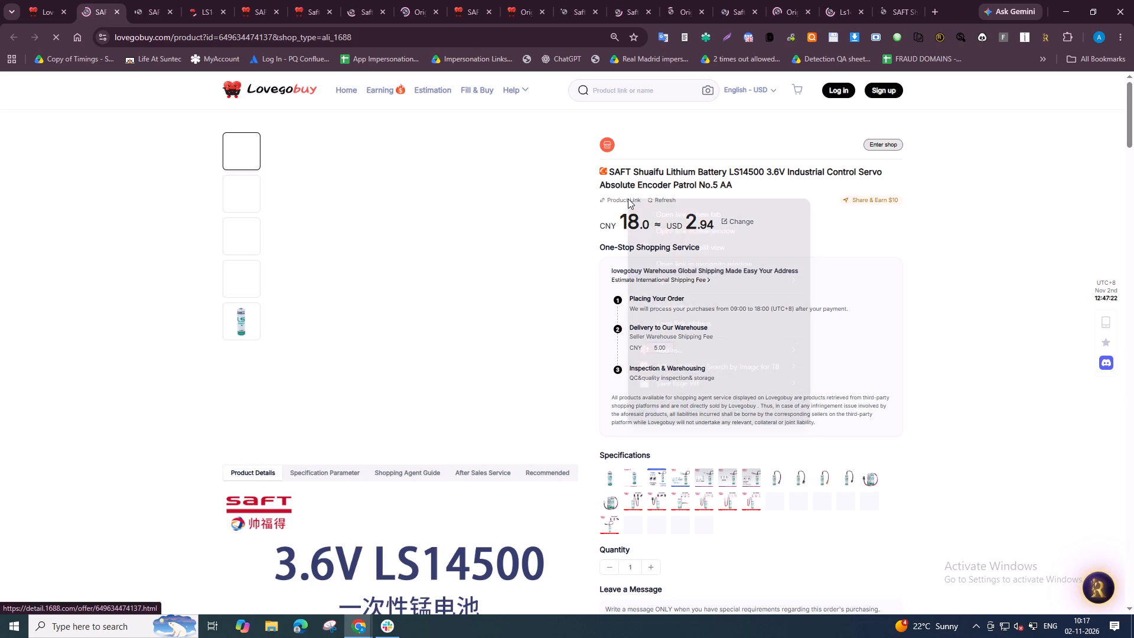
pyautogui.click(673, 323)
pyautogui.hotkey('alt', 'Tab')
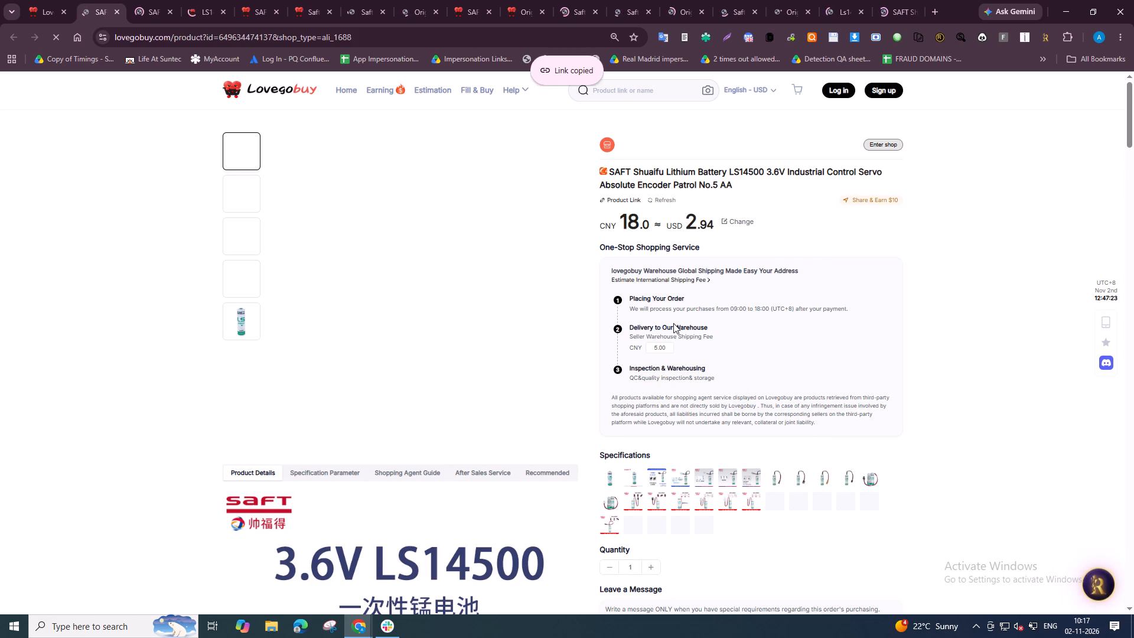
pyautogui.click(471, 323)
pyautogui.hotkey('ctrl', 'v')
pyautogui.hotkey('alt', 'Tab')
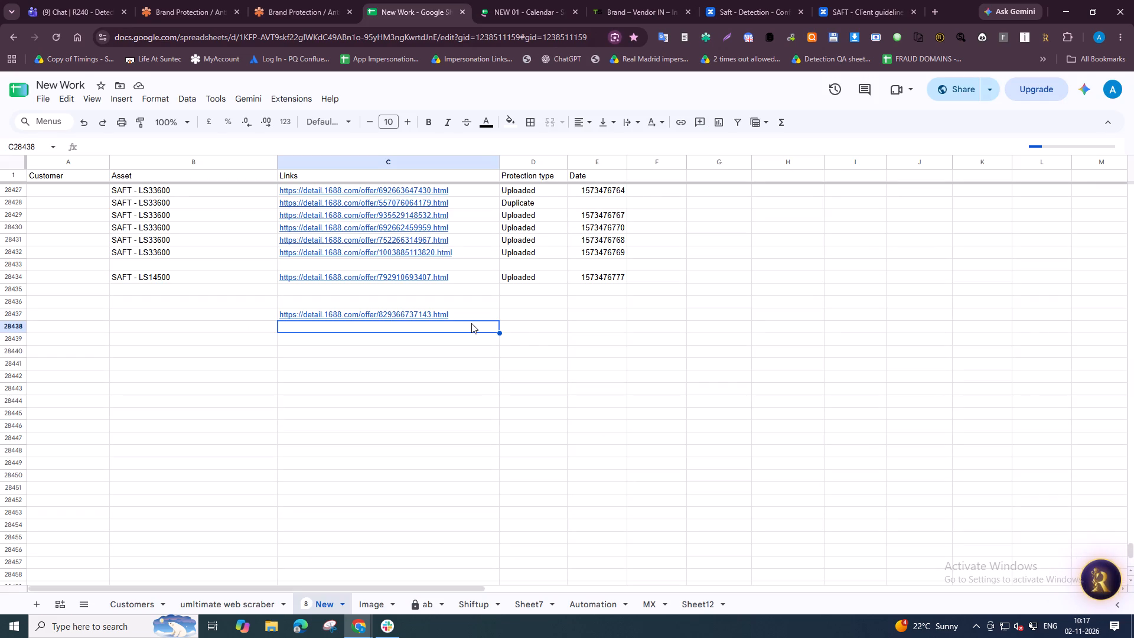
pyautogui.click(235, 318)
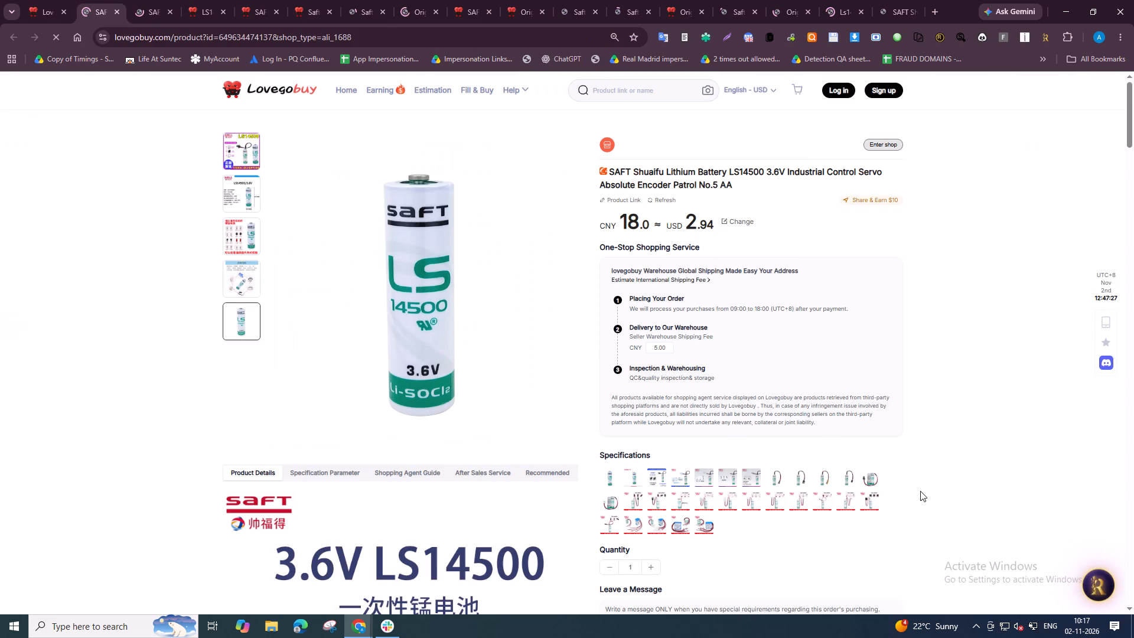
pyautogui.hotkey('ctrl', 'w')
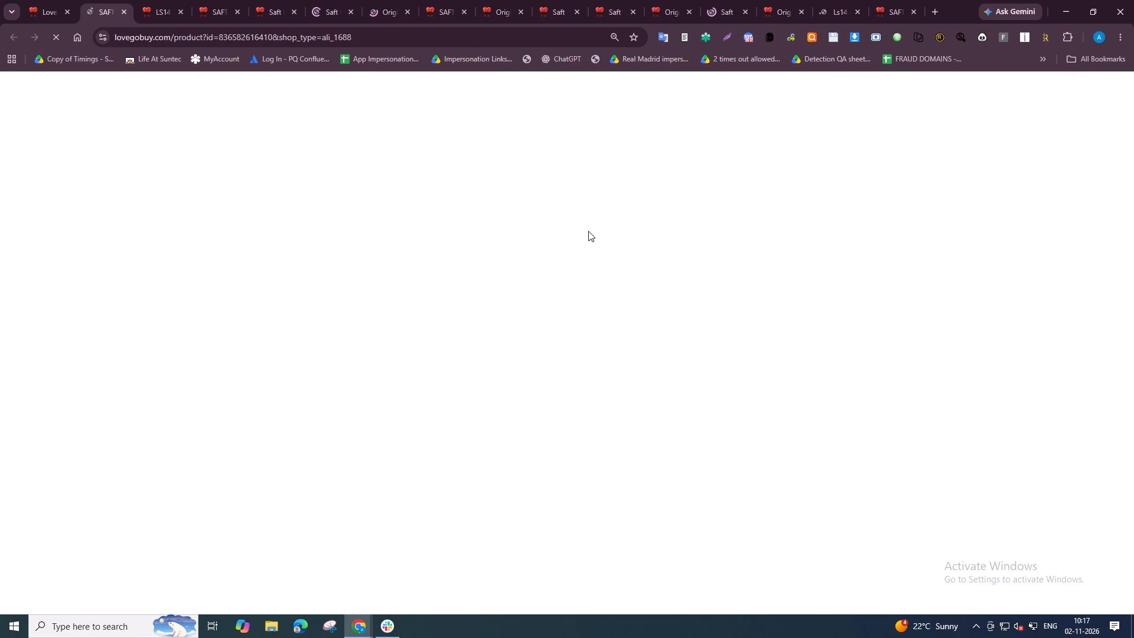
pyautogui.rightClick(616, 197)
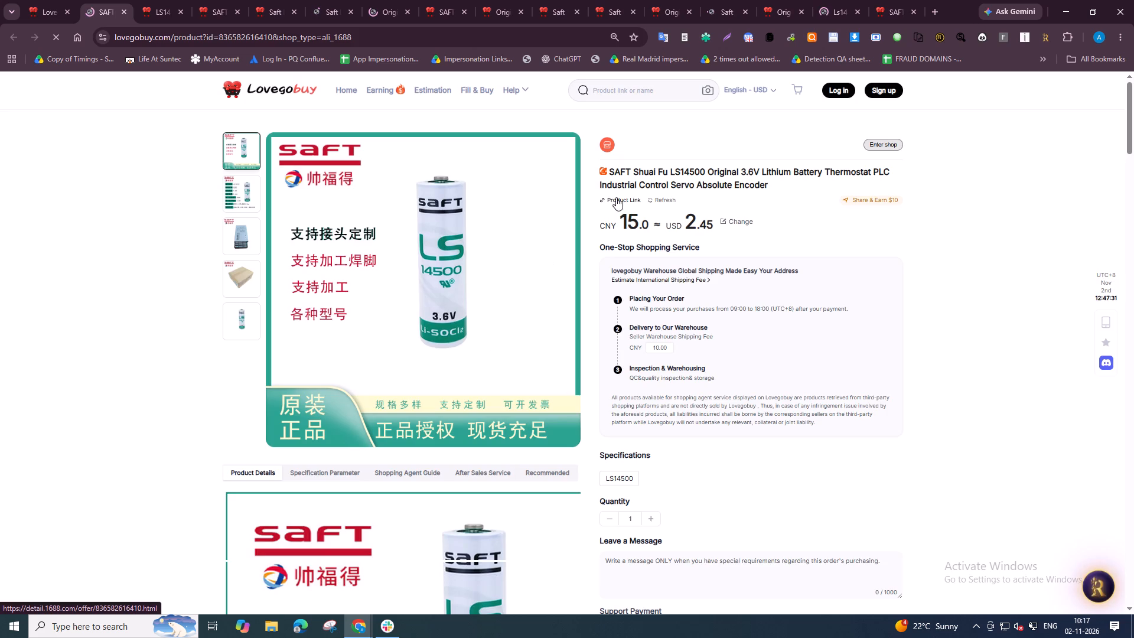
pyautogui.click(670, 325)
pyautogui.hotkey('alt', 'Tab')
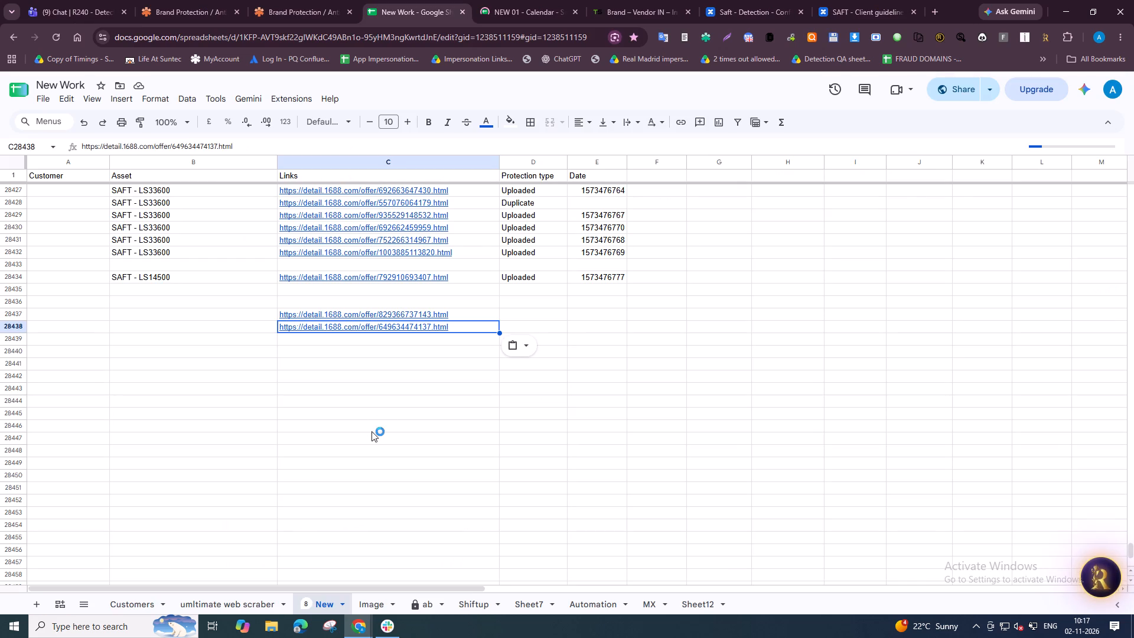
pyautogui.click(396, 343)
pyautogui.hotkey('ctrl', 'v')
pyautogui.click(408, 401)
pyautogui.hotkey('alt', 'Tab')
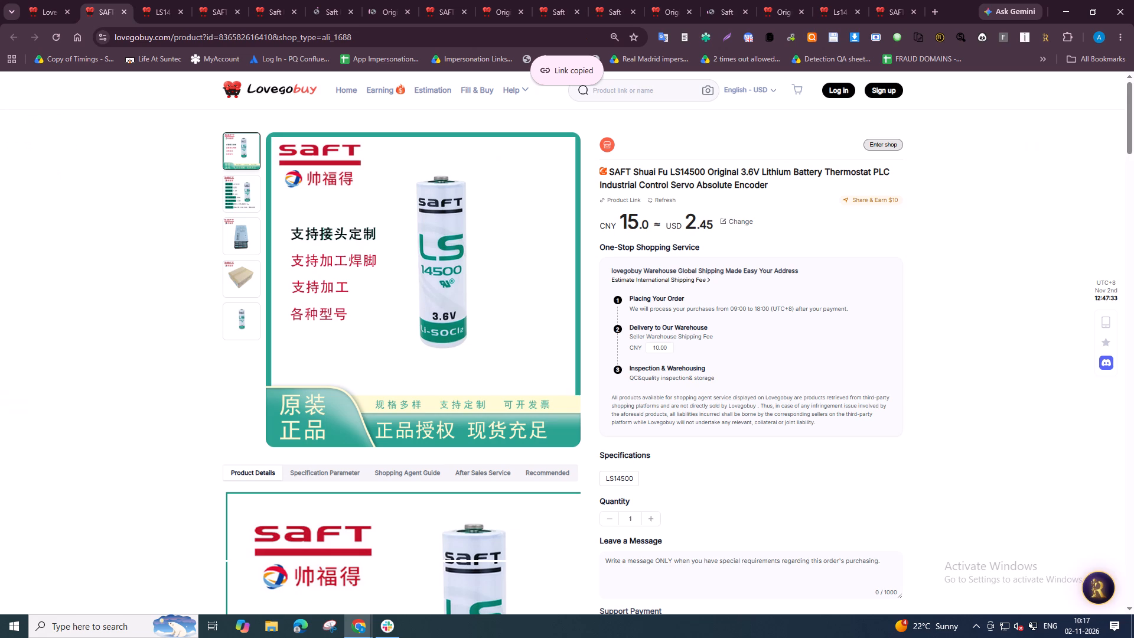
pyautogui.hotkey('ctrl', 'w')
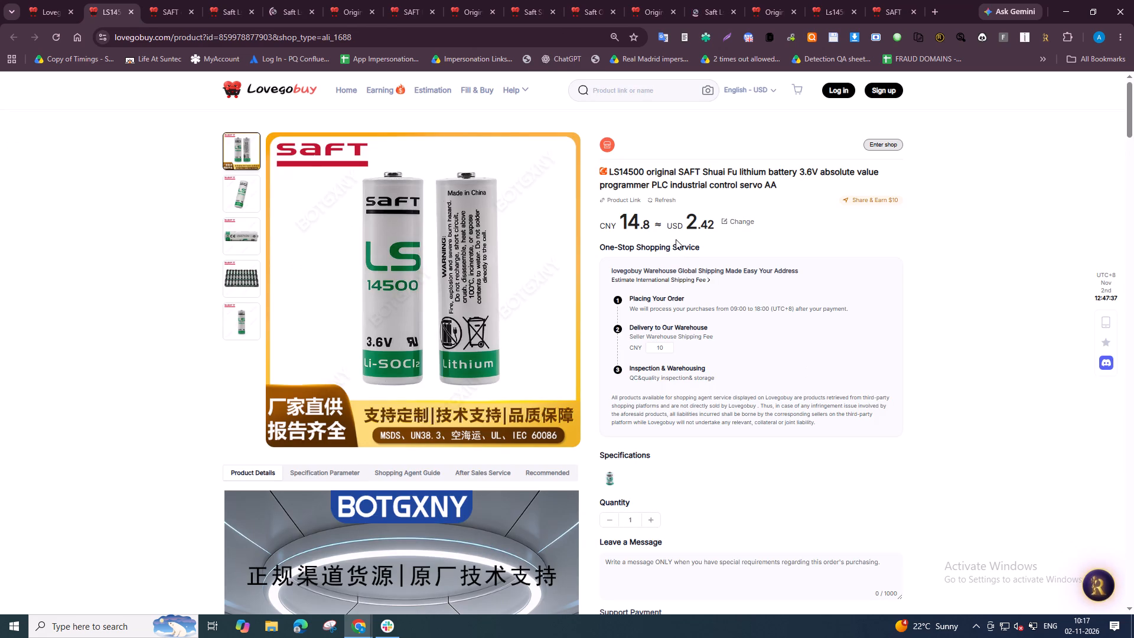
pyautogui.rightClick(627, 199)
pyautogui.click(687, 324)
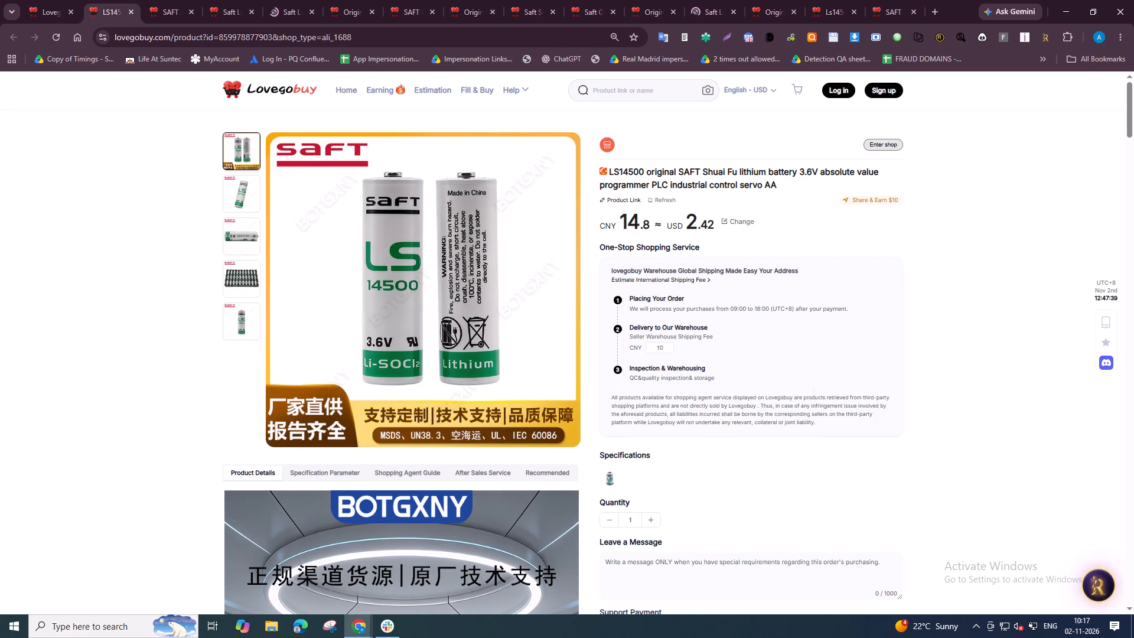
pyautogui.hotkey('alt', 'Tab')
pyautogui.click(424, 360)
pyautogui.hotkey('ctrl', 'v')
pyautogui.hotkey('alt', 'Tab')
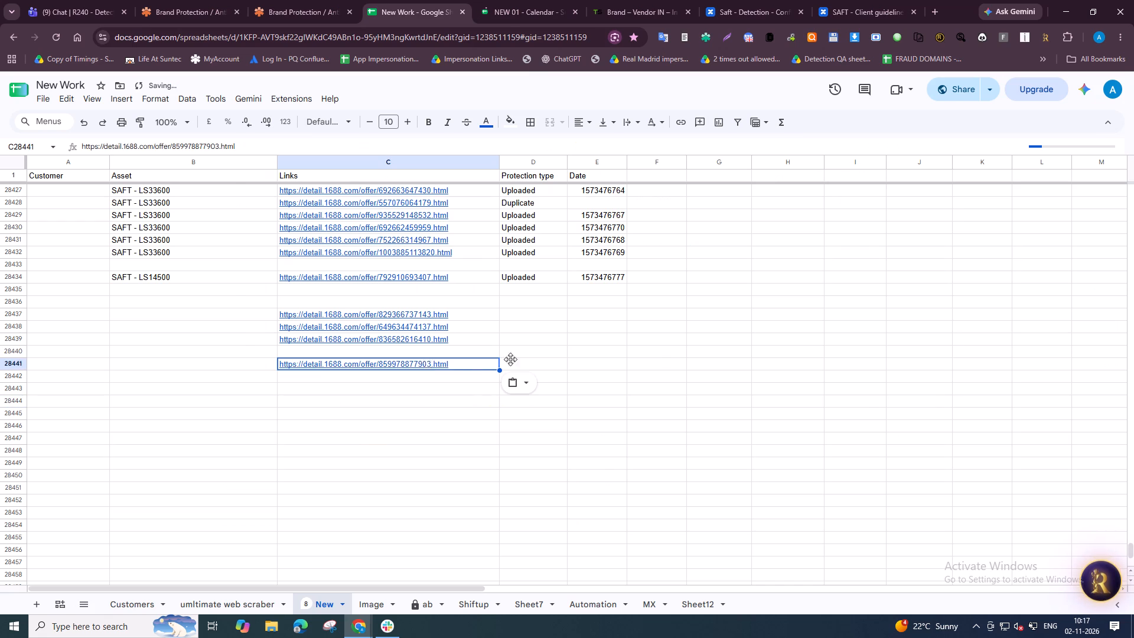
pyautogui.hotkey('ctrl', 'w')
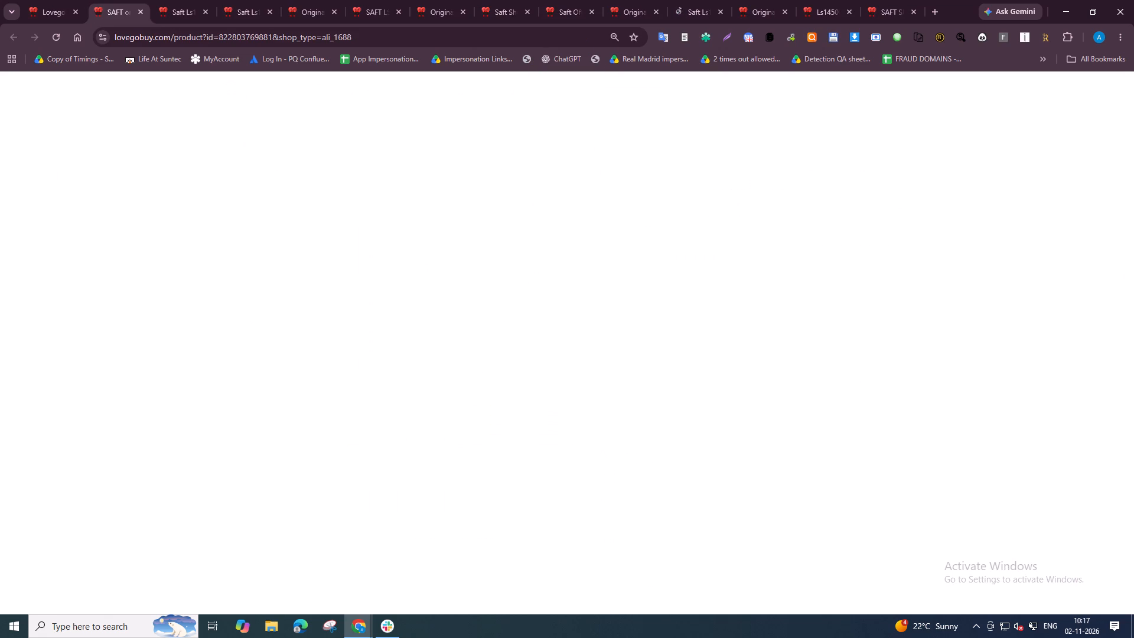
pyautogui.rightClick(621, 198)
pyautogui.click(663, 317)
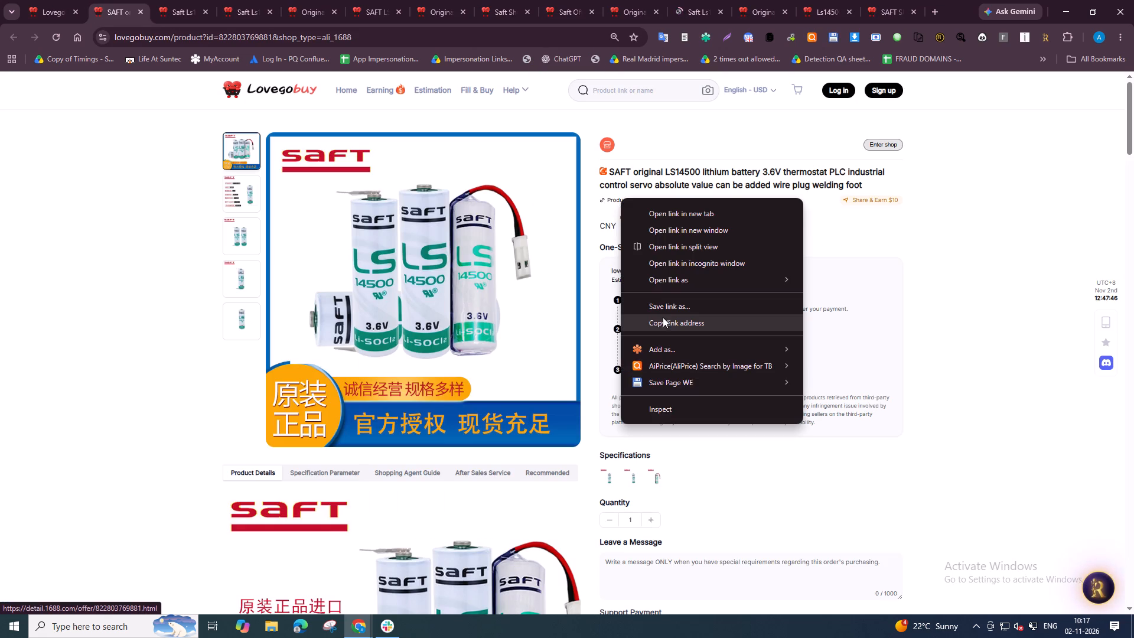
pyautogui.hotkey('alt', 'Tab')
pyautogui.click(470, 350)
pyautogui.hotkey('ctrl', 'v')
pyautogui.hotkey('alt', 'Tab')
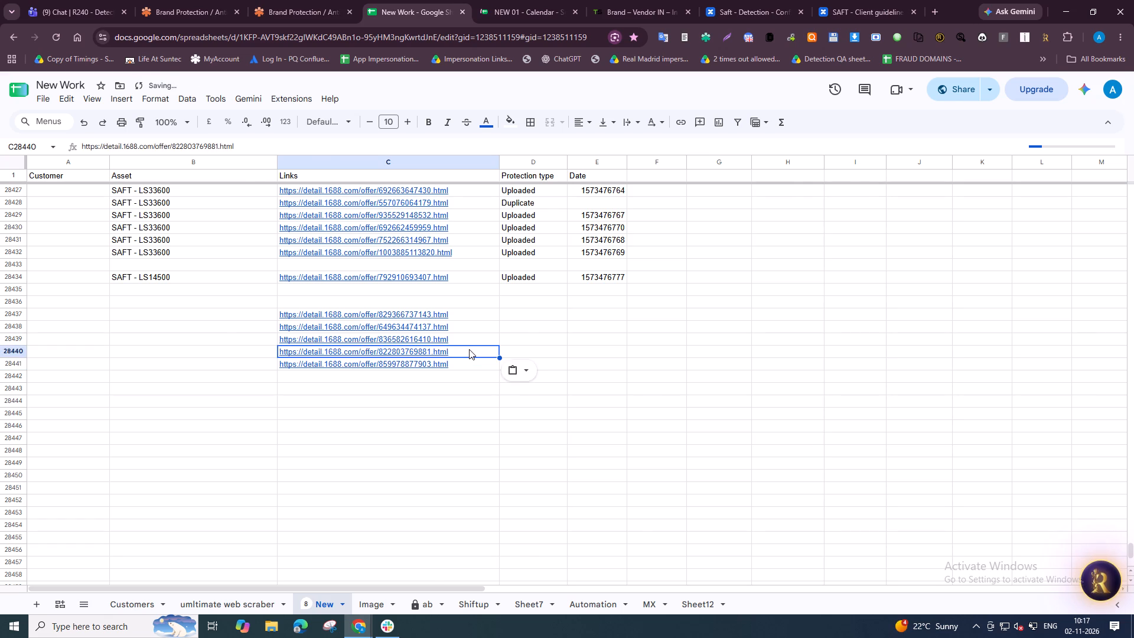
pyautogui.hotkey('ctrl', 'w')
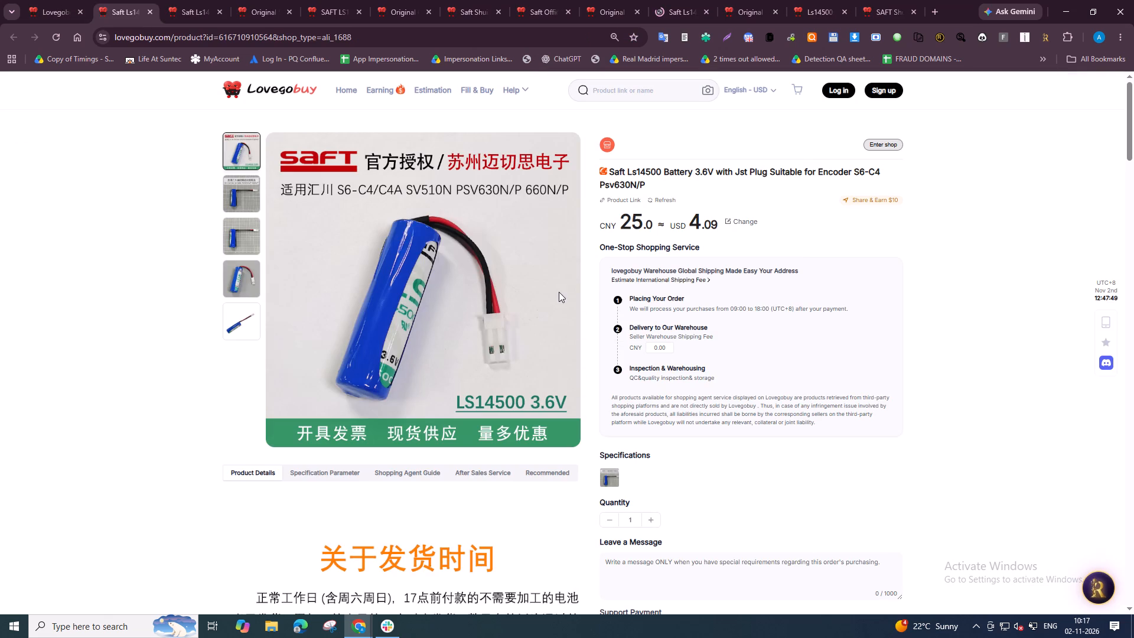
# Examine all product photos of the Saft Ls14500 battery with Jst plug for SAFT branding and the LS14500 model marking.
pyautogui.click(249, 223)
pyautogui.click(247, 207)
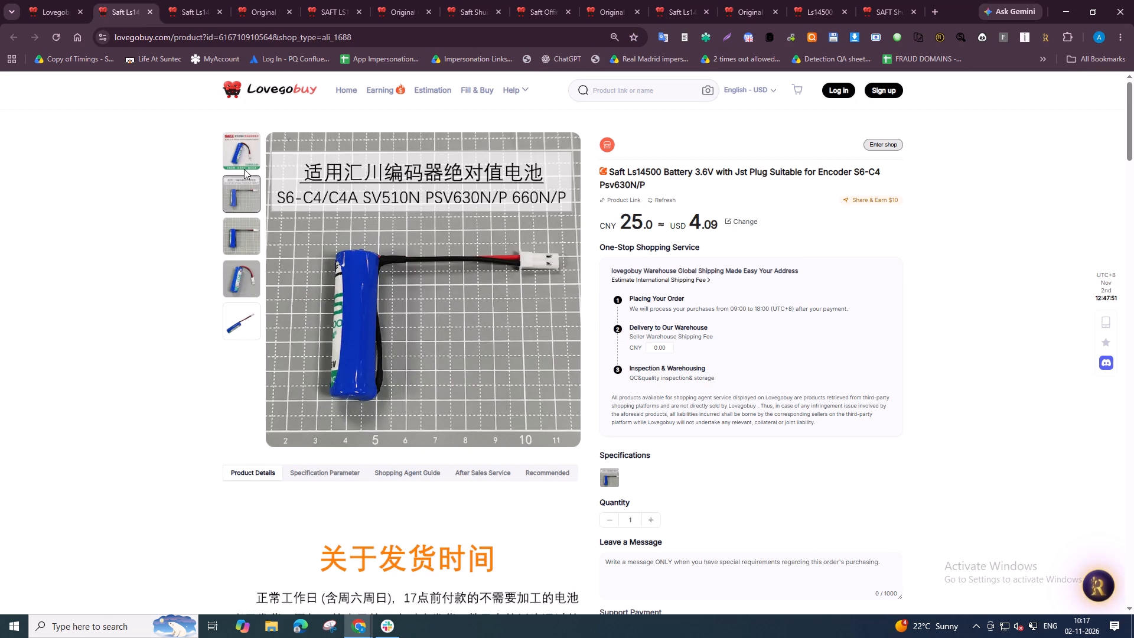
pyautogui.click(244, 158)
pyautogui.click(240, 292)
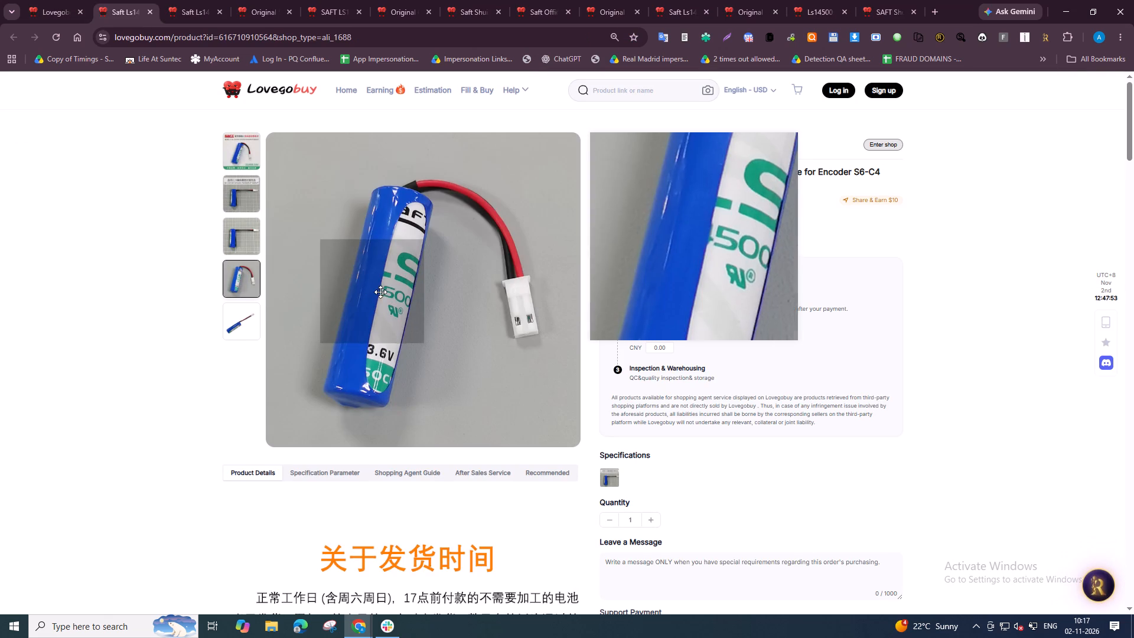
pyautogui.click(230, 305)
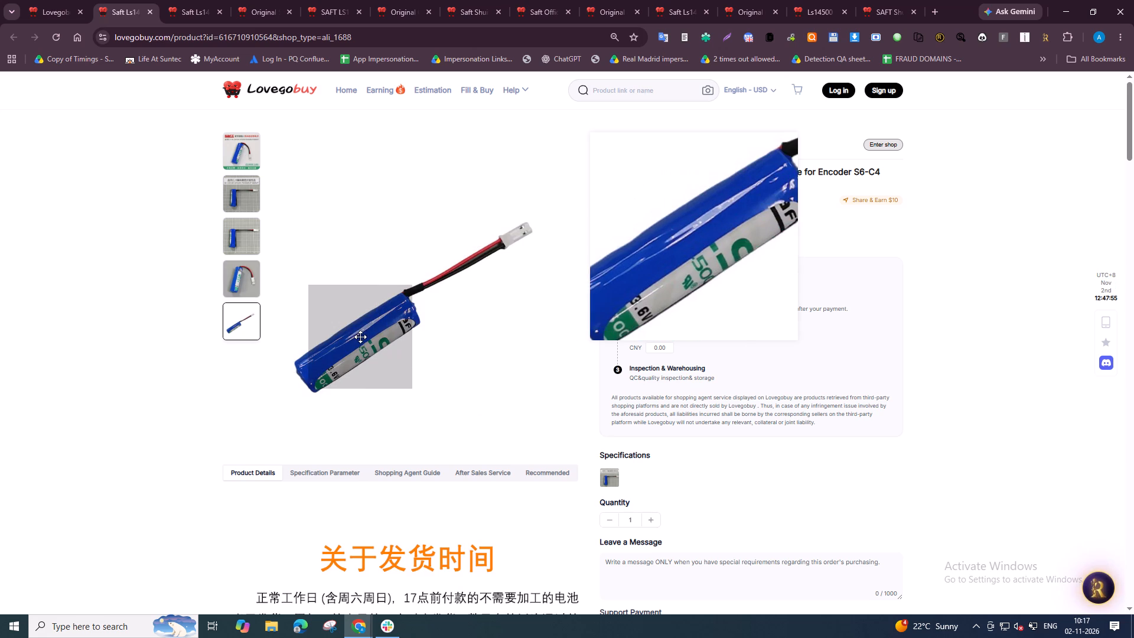
pyautogui.click(257, 274)
pyautogui.click(242, 235)
pyautogui.click(249, 193)
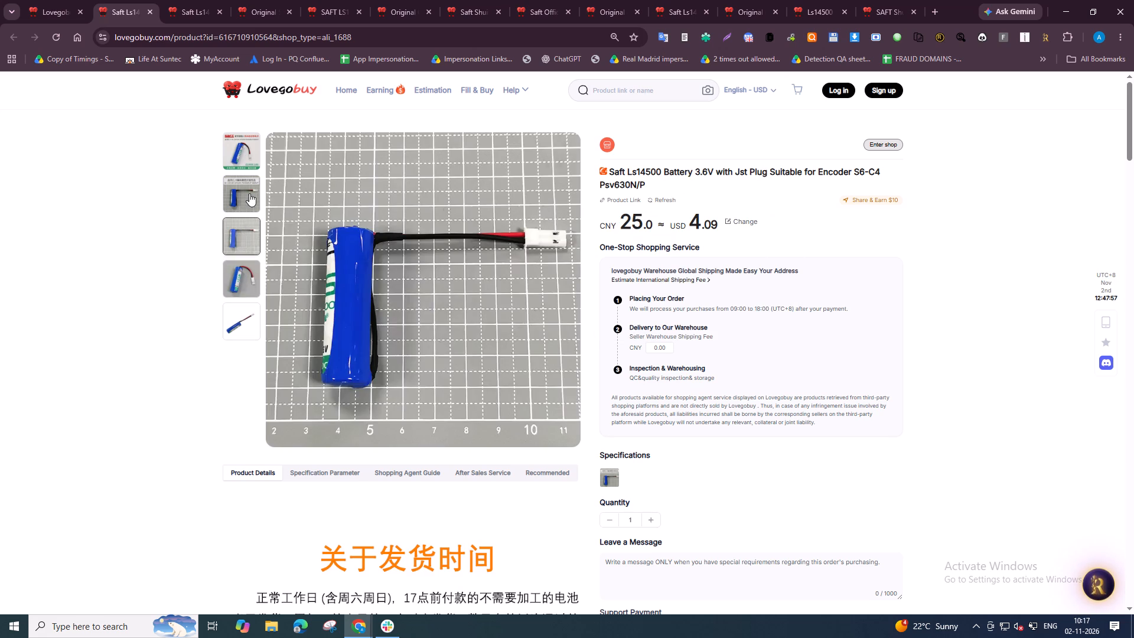
pyautogui.click(248, 152)
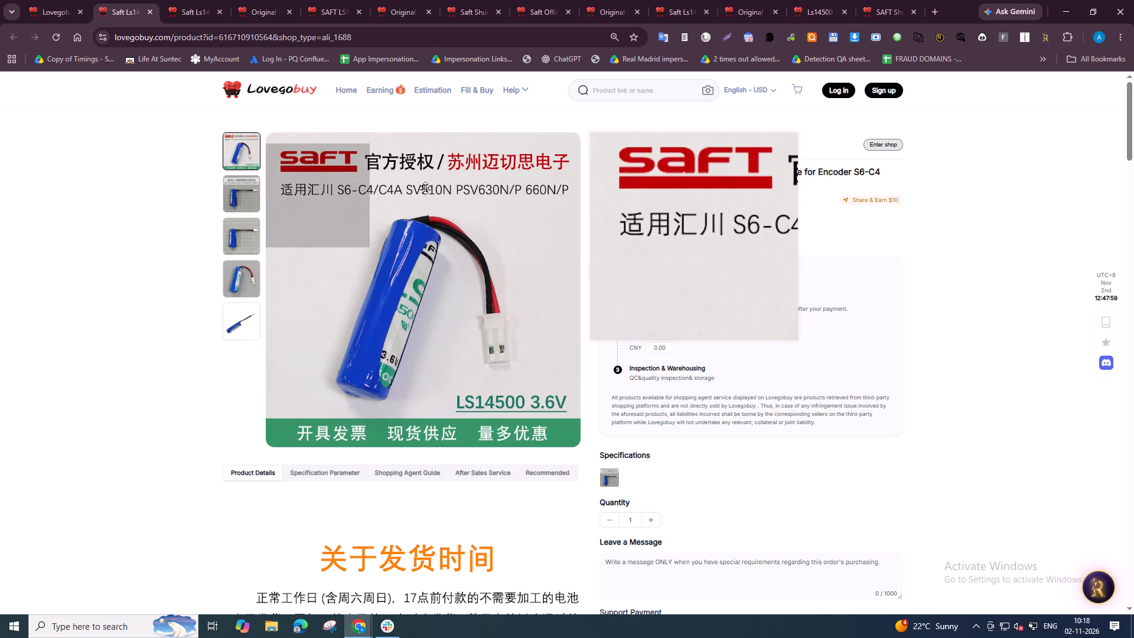
pyautogui.click(234, 204)
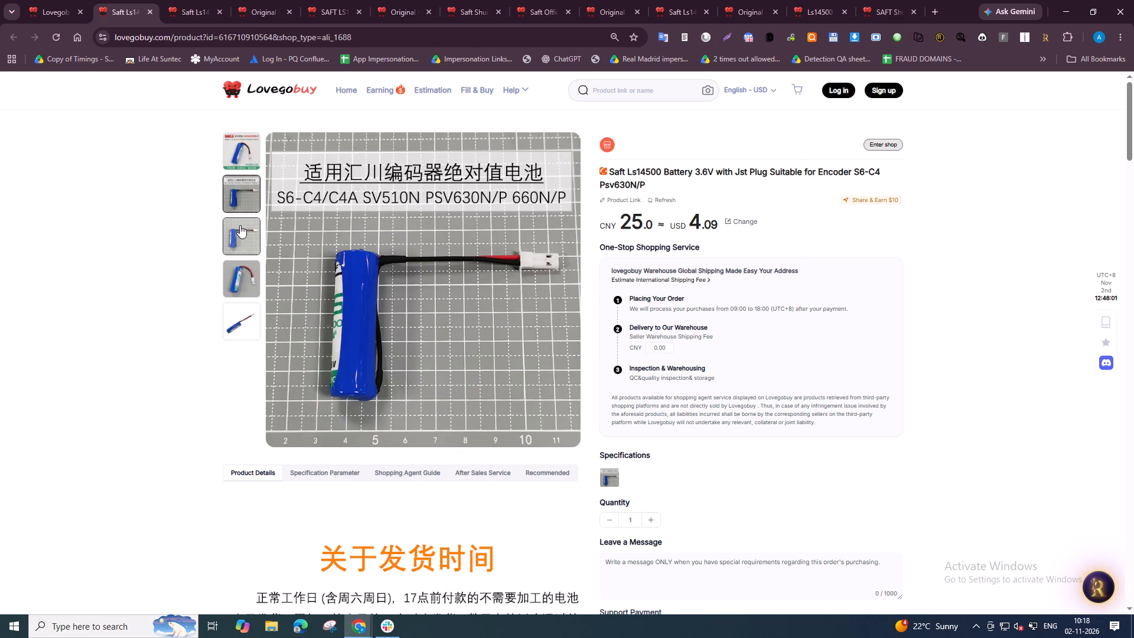
pyautogui.click(242, 225)
pyautogui.click(242, 258)
pyautogui.click(245, 286)
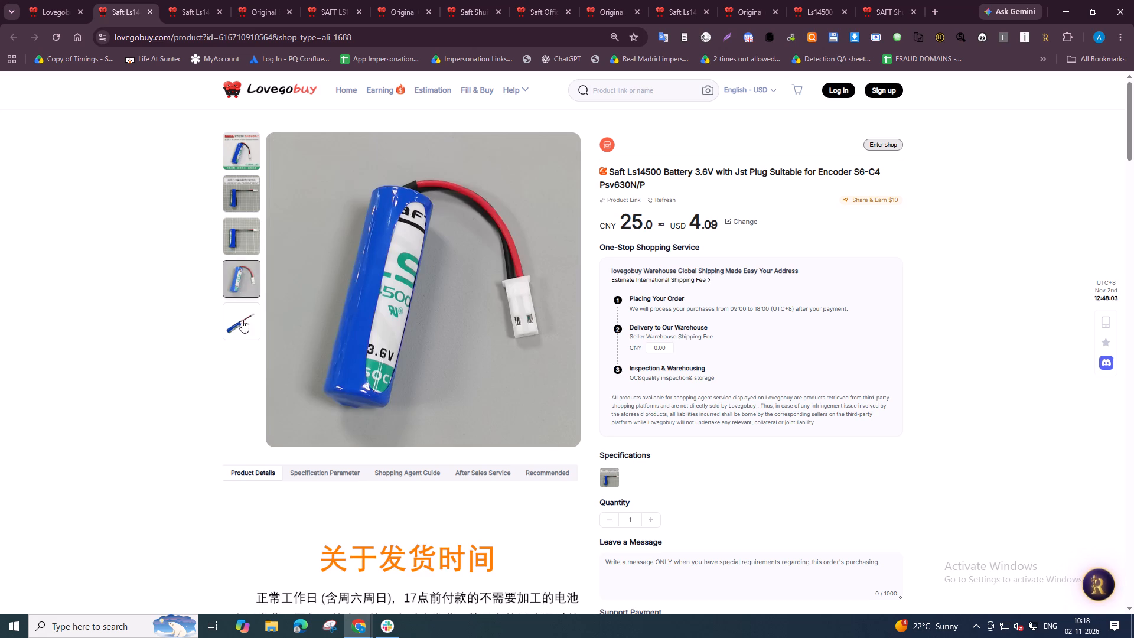
pyautogui.click(241, 327)
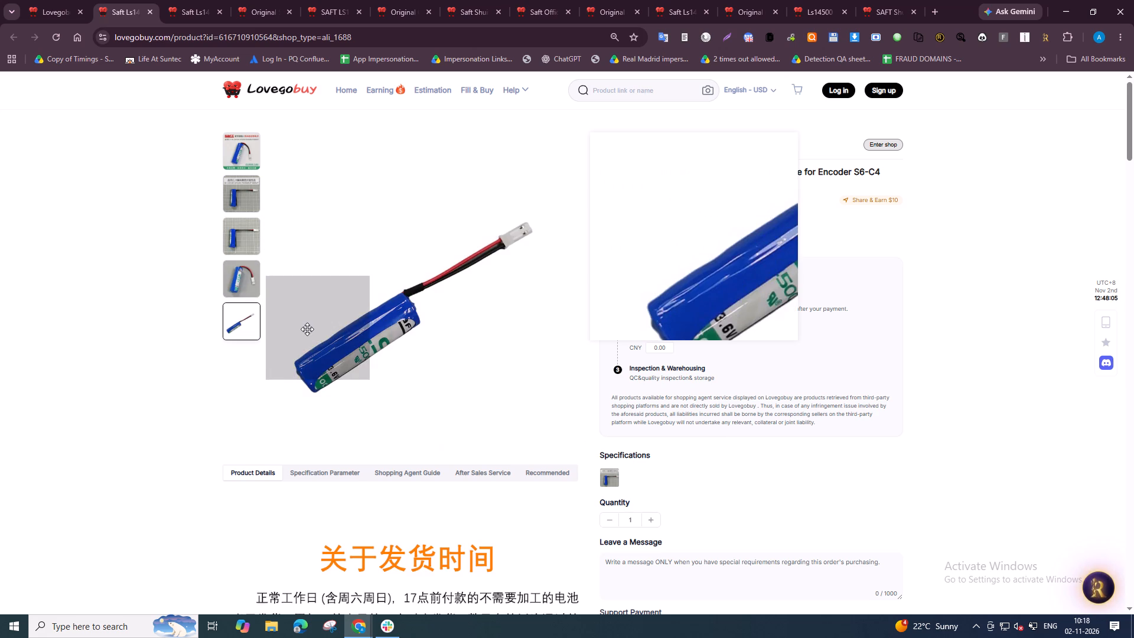
pyautogui.hotkey('ctrl', 'Tab')
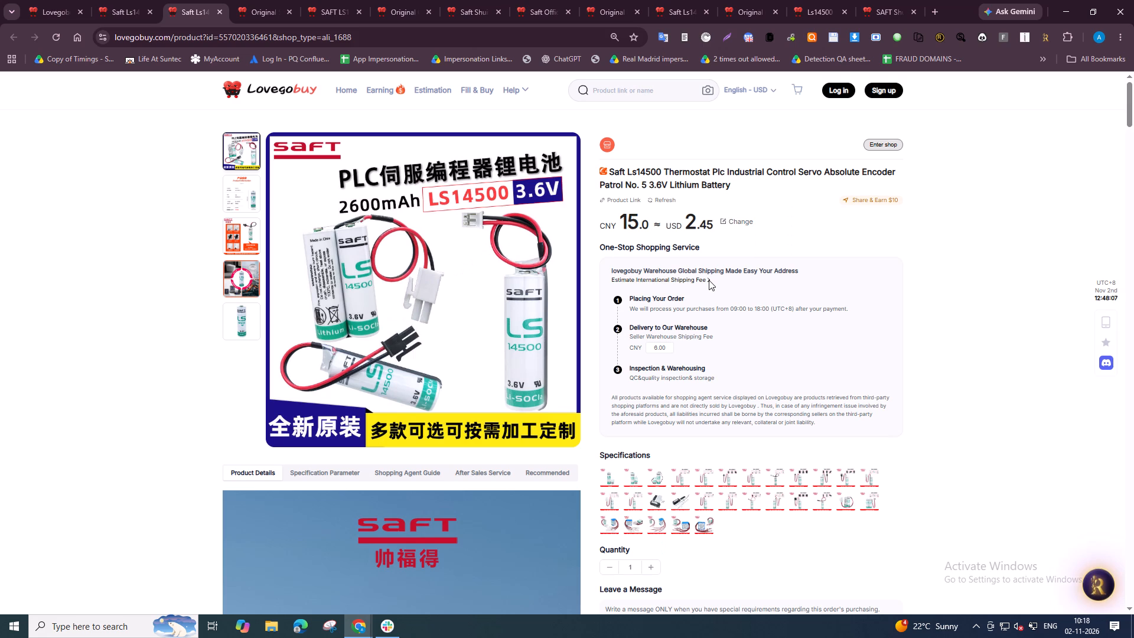
pyautogui.rightClick(637, 200)
pyautogui.click(676, 321)
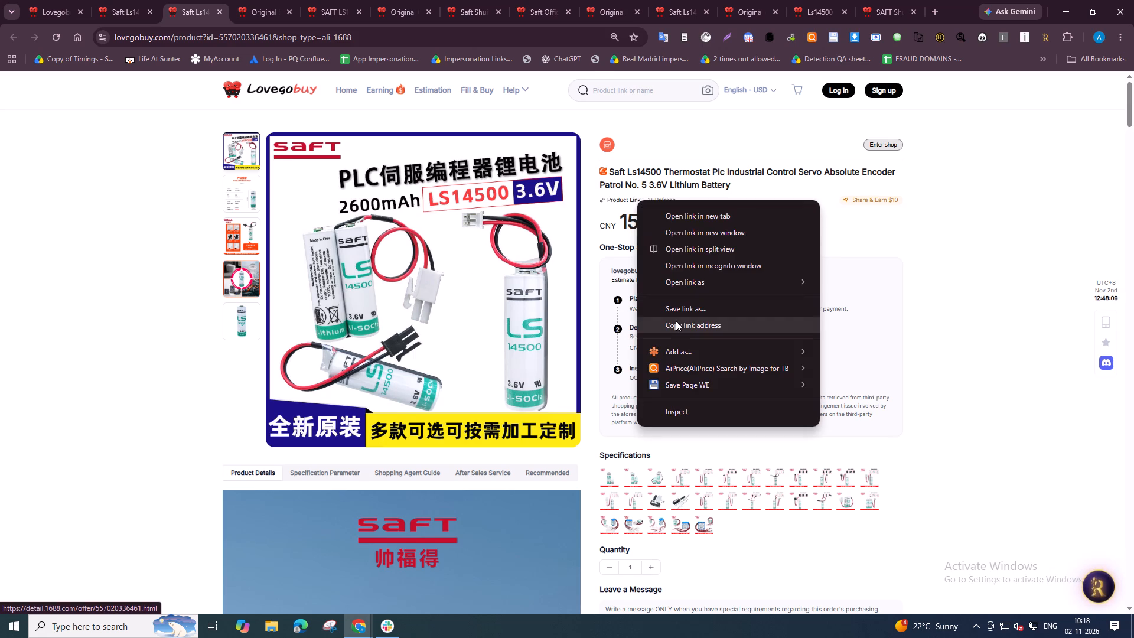
pyautogui.hotkey('alt', 'Tab')
pyautogui.click(479, 379)
pyautogui.hotkey('ctrl', 'v')
pyautogui.hotkey('alt', 'Tab')
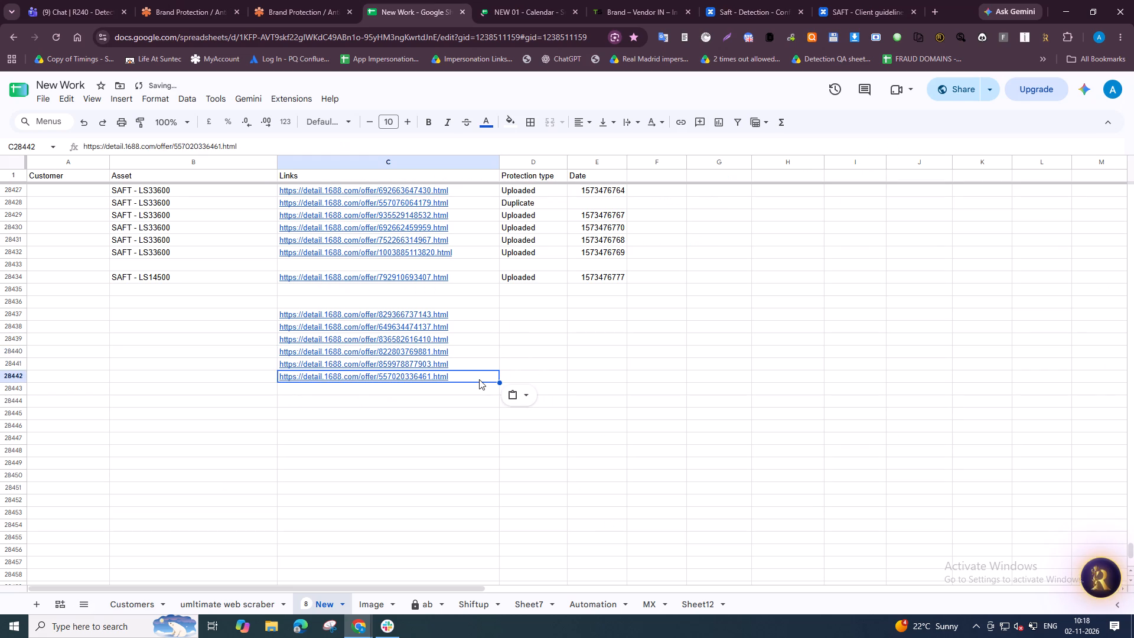
pyautogui.hotkey('ctrl', 'w')
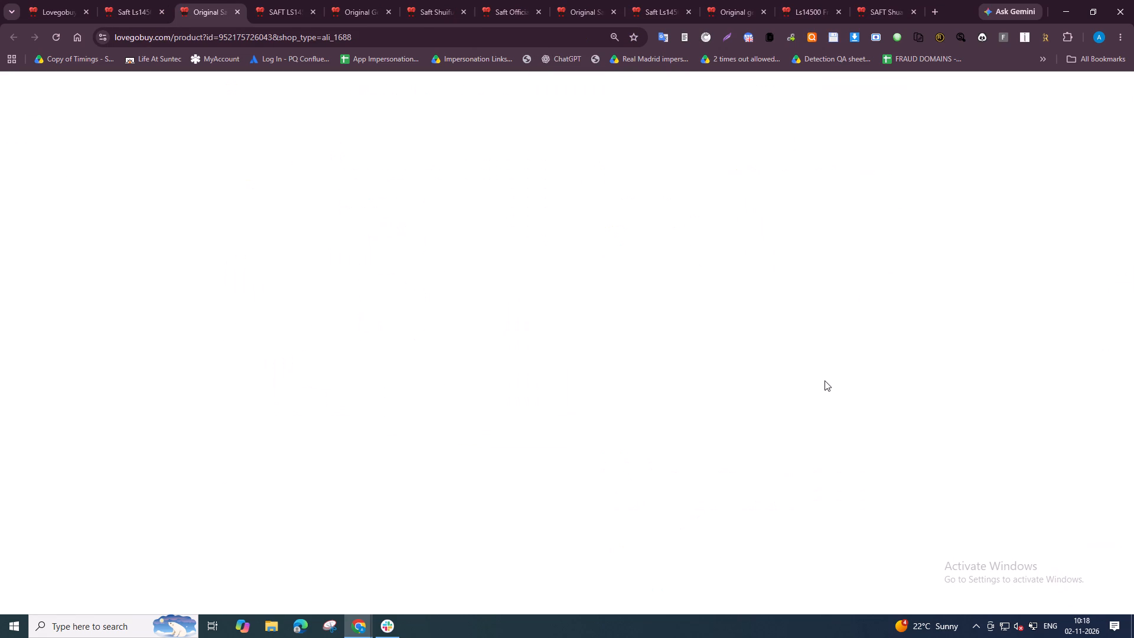
pyautogui.rightClick(614, 200)
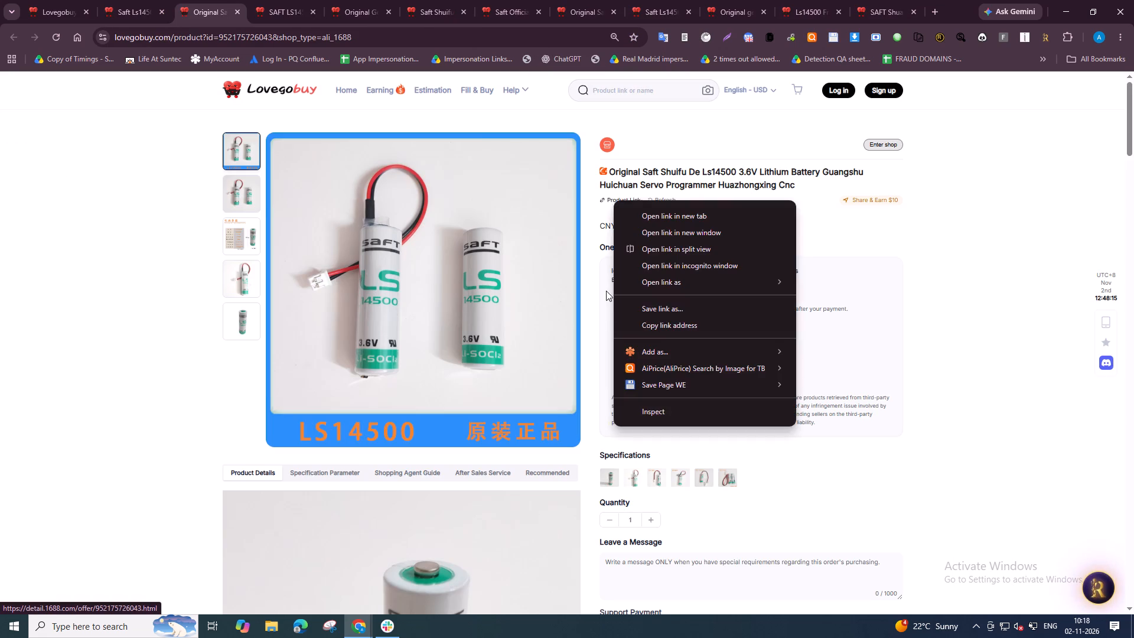
pyautogui.click(646, 320)
pyautogui.hotkey('alt', 'Tab')
pyautogui.click(486, 407)
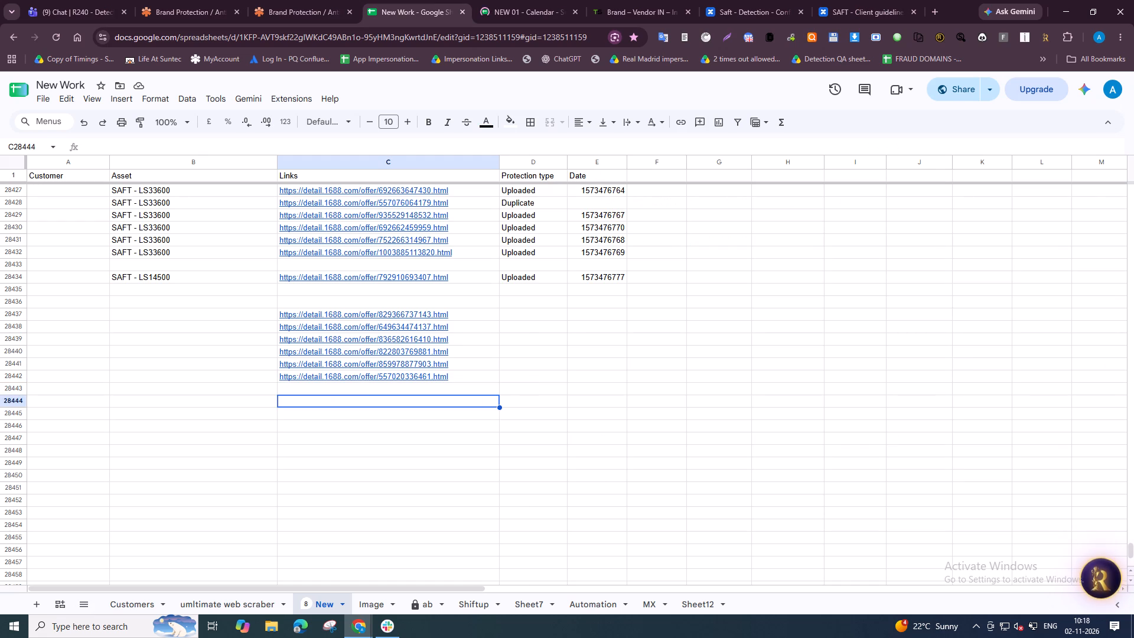
pyautogui.hotkey('ctrl', 'v')
pyautogui.hotkey('alt', 'Tab')
pyautogui.hotkey('ctrl', 'w')
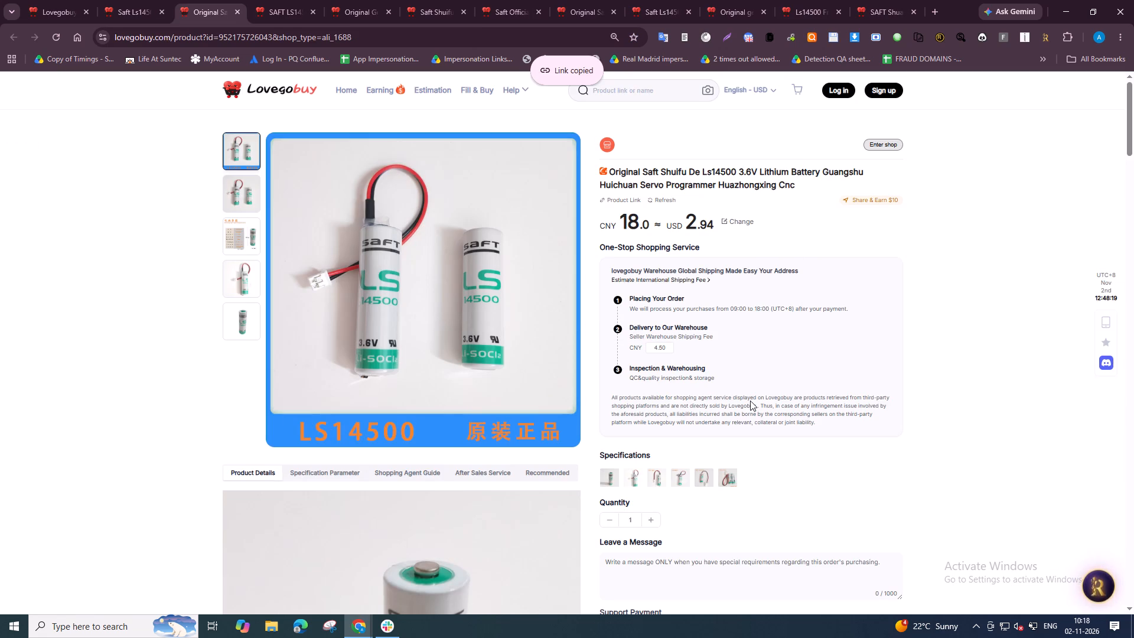
pyautogui.rightClick(632, 200)
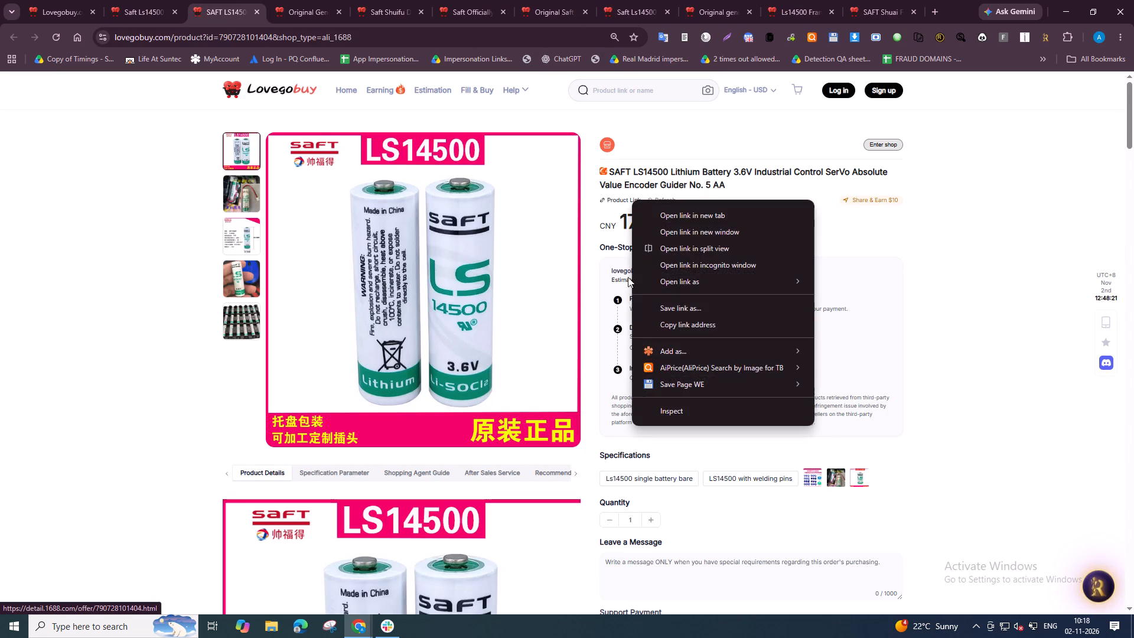
pyautogui.click(664, 318)
pyautogui.hotkey('alt', 'Tab')
pyautogui.click(496, 383)
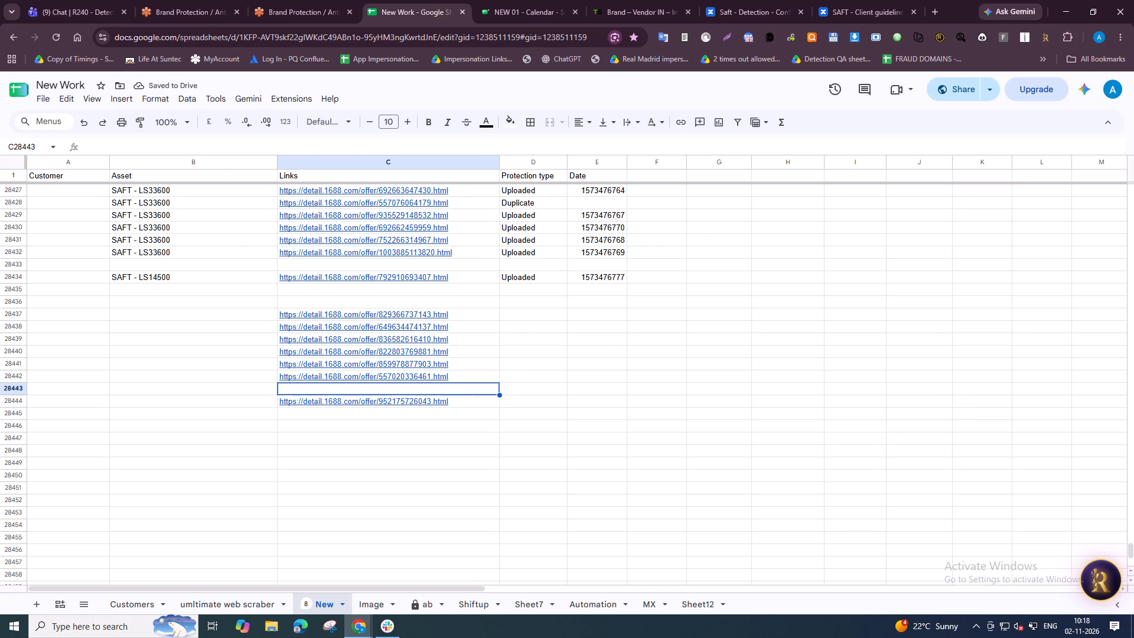
pyautogui.hotkey('ctrl', 'v')
pyautogui.hotkey('alt', 'Tab')
pyautogui.hotkey('ctrl', 'w')
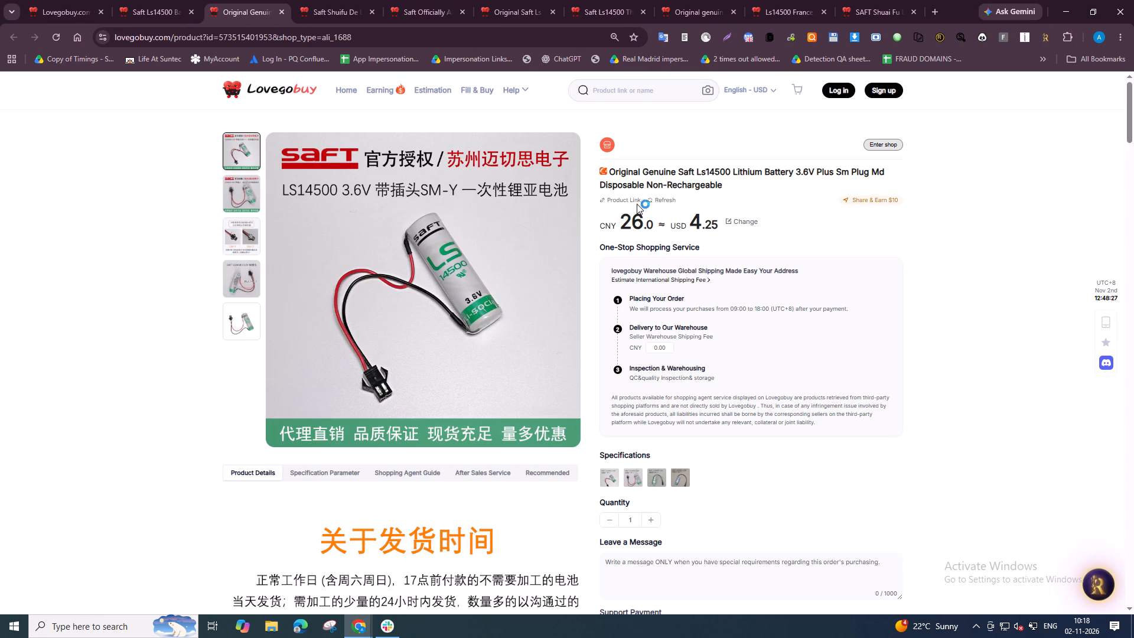
pyautogui.rightClick(636, 201)
pyautogui.click(670, 326)
pyautogui.hotkey('alt', 'Tab')
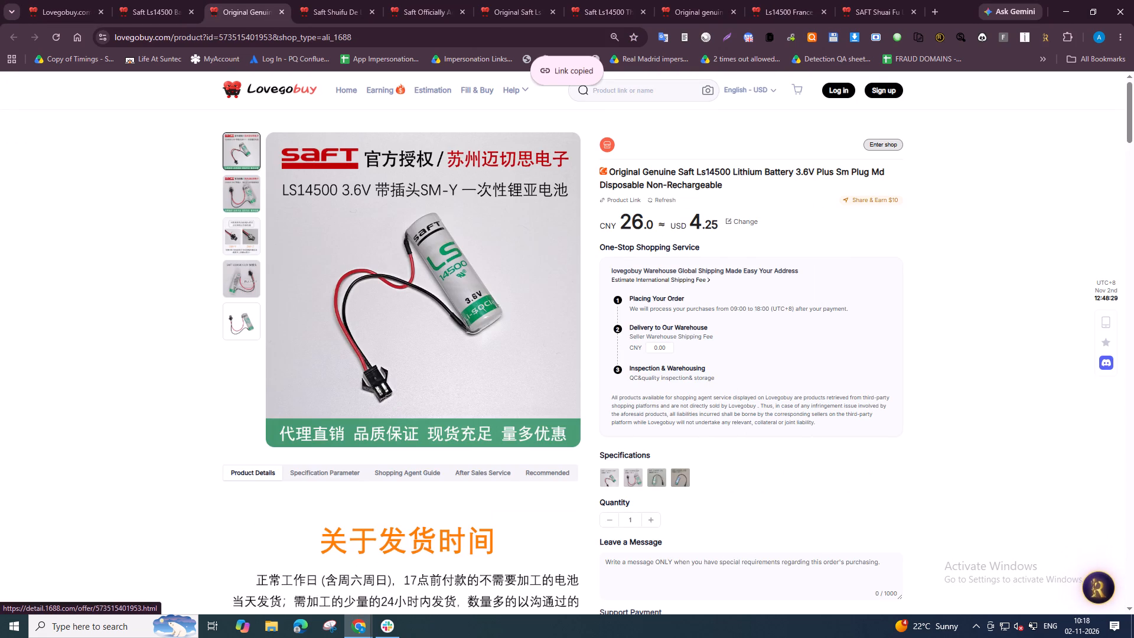
pyautogui.click(484, 415)
pyautogui.hotkey('ctrl', 'v')
pyautogui.hotkey('alt', 'Tab')
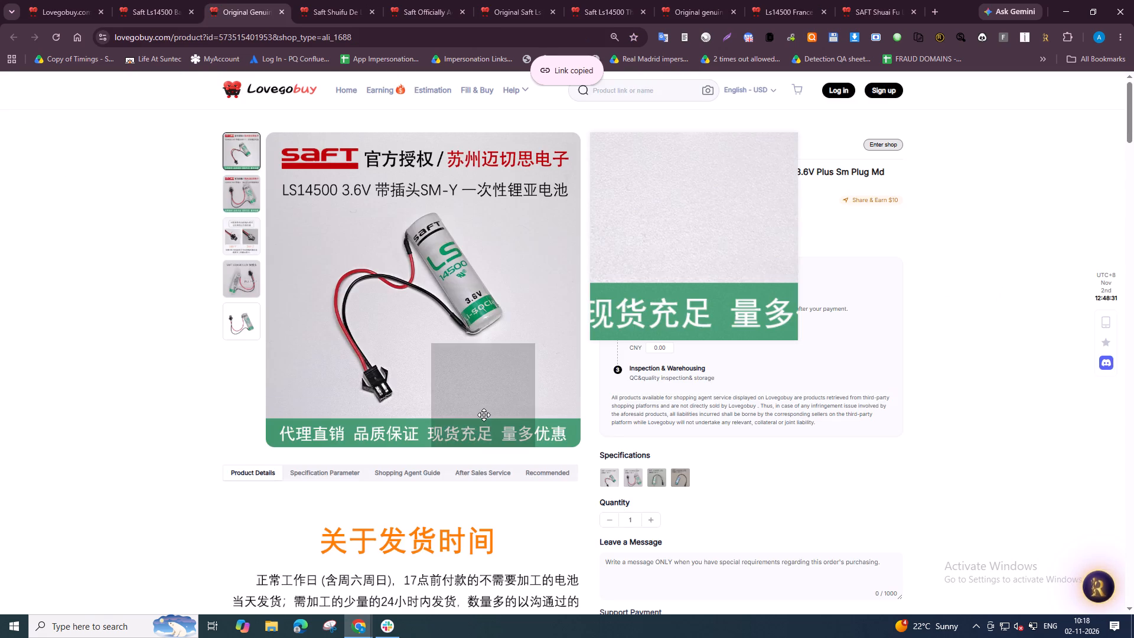
pyautogui.hotkey('ctrl', 'w')
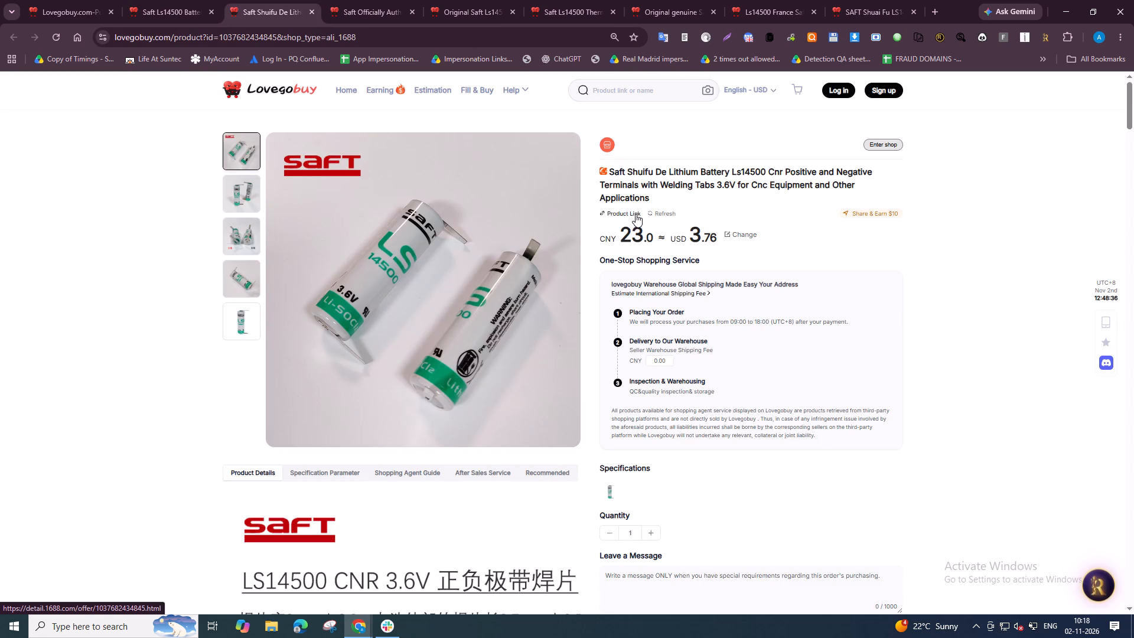
pyautogui.rightClick(636, 214)
pyautogui.click(683, 333)
pyautogui.hotkey('alt', 'Tab')
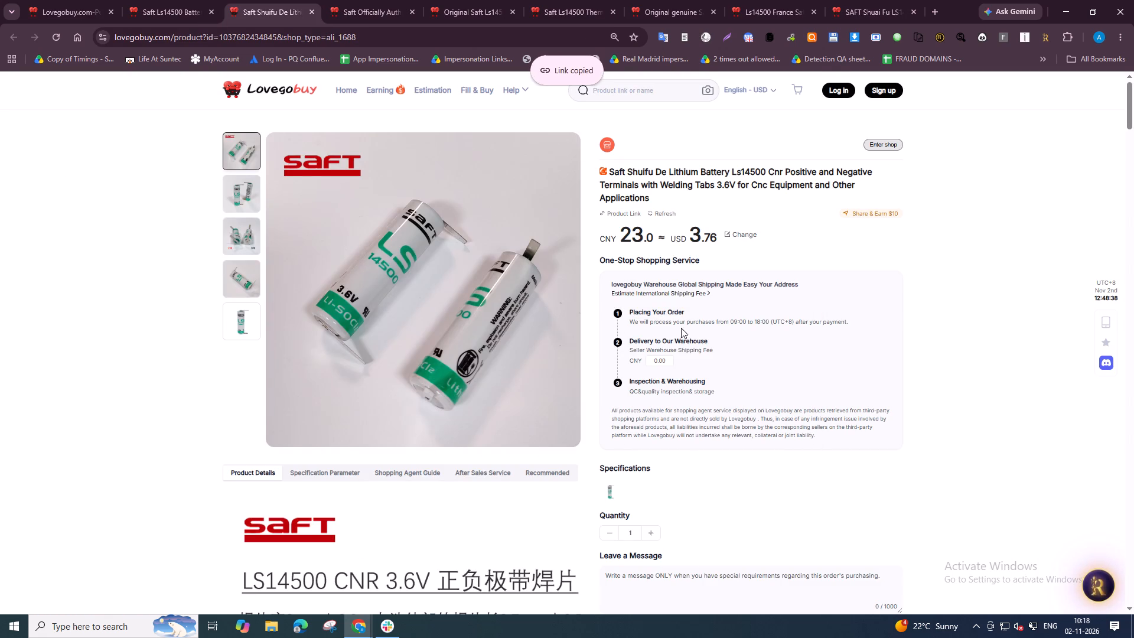
pyautogui.click(415, 436)
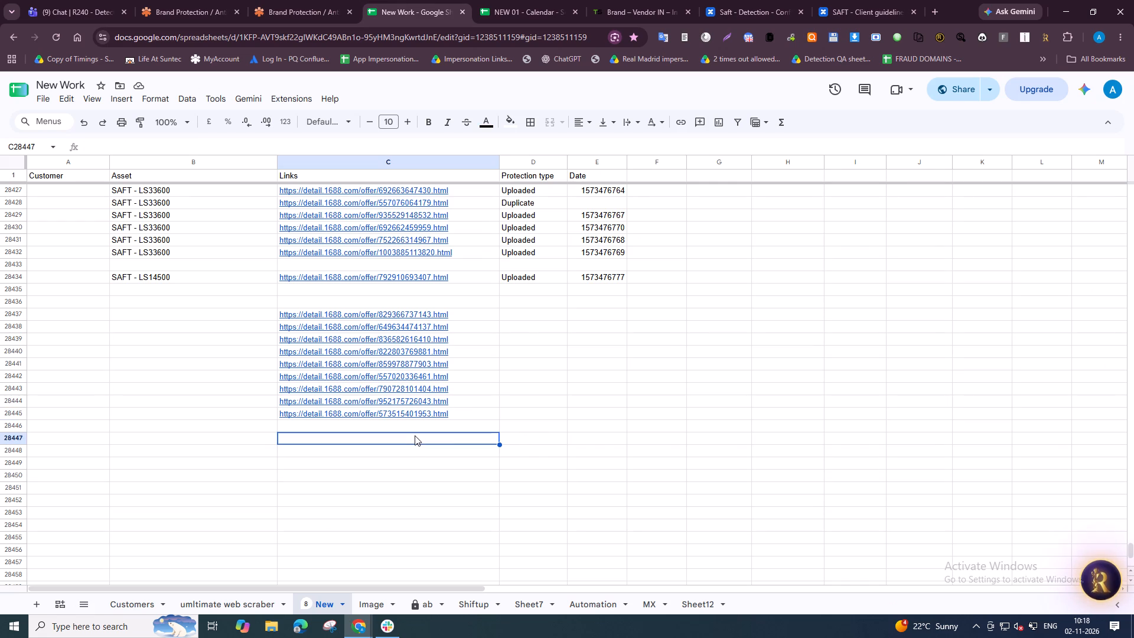
pyautogui.hotkey('ctrl', 'v')
pyautogui.hotkey('alt', 'Tab')
pyautogui.hotkey('ctrl', 'w')
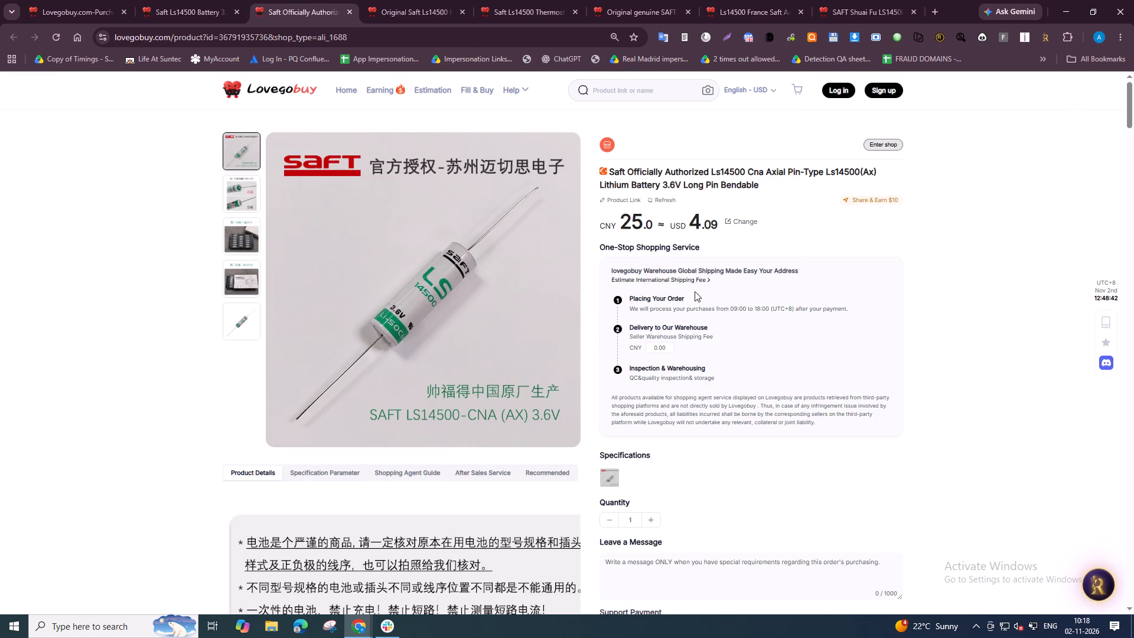
pyautogui.rightClick(621, 201)
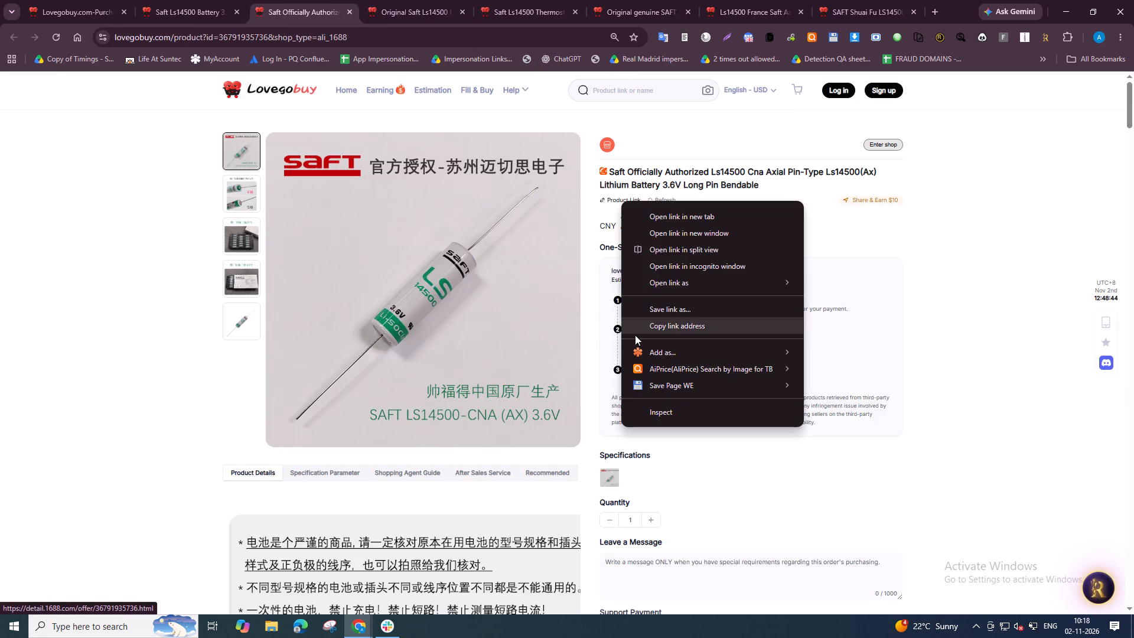
pyautogui.click(654, 332)
pyautogui.hotkey('alt', 'Tab')
pyautogui.click(440, 428)
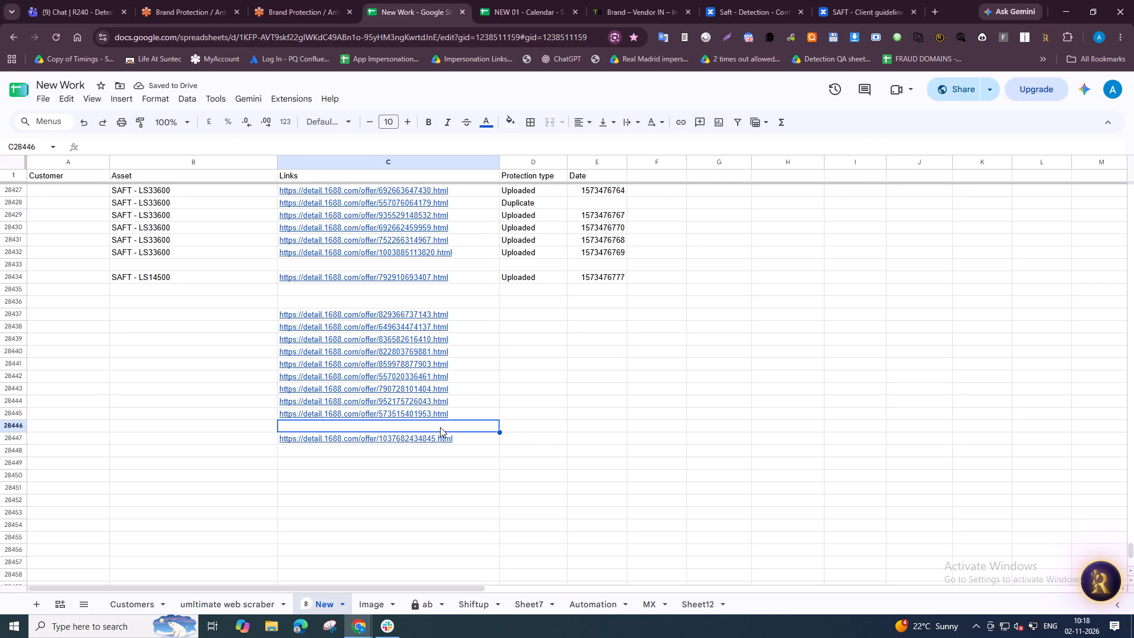
pyautogui.hotkey('ctrl', 'v')
pyautogui.hotkey('alt', 'Tab')
pyautogui.hotkey('ctrl', 'w')
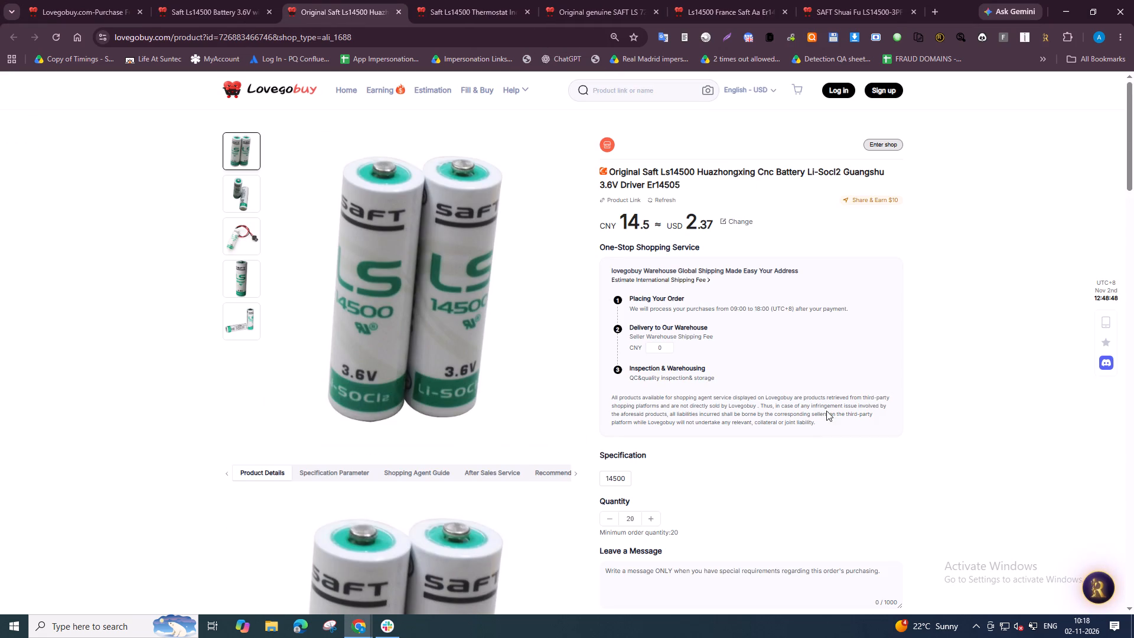
pyautogui.rightClick(637, 199)
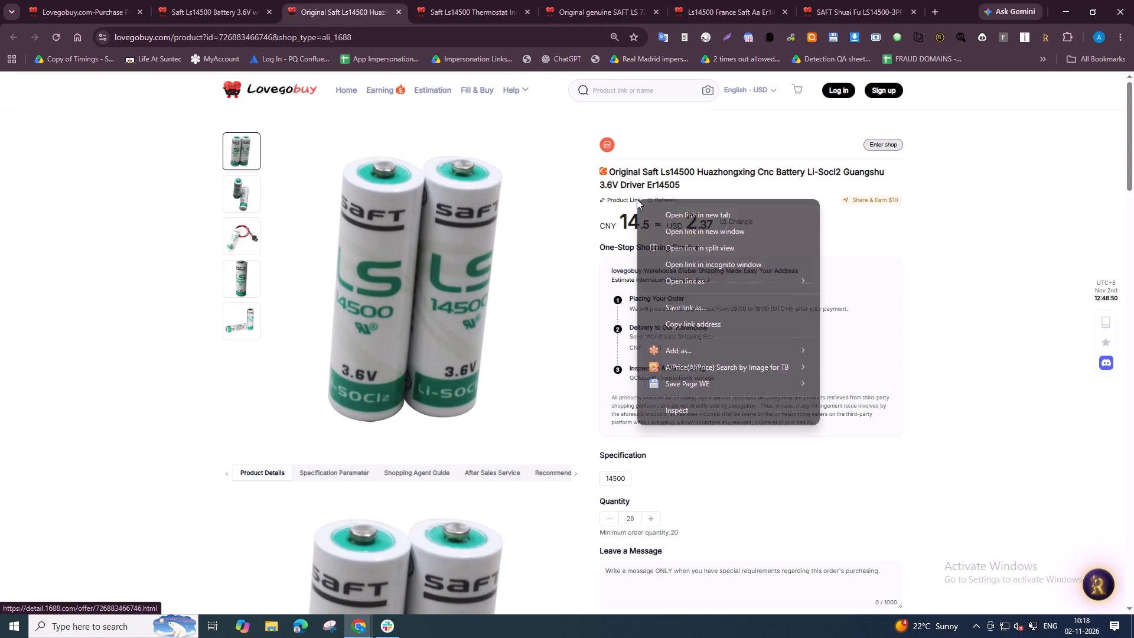
pyautogui.click(698, 328)
pyautogui.hotkey('alt', 'Tab')
pyautogui.click(403, 479)
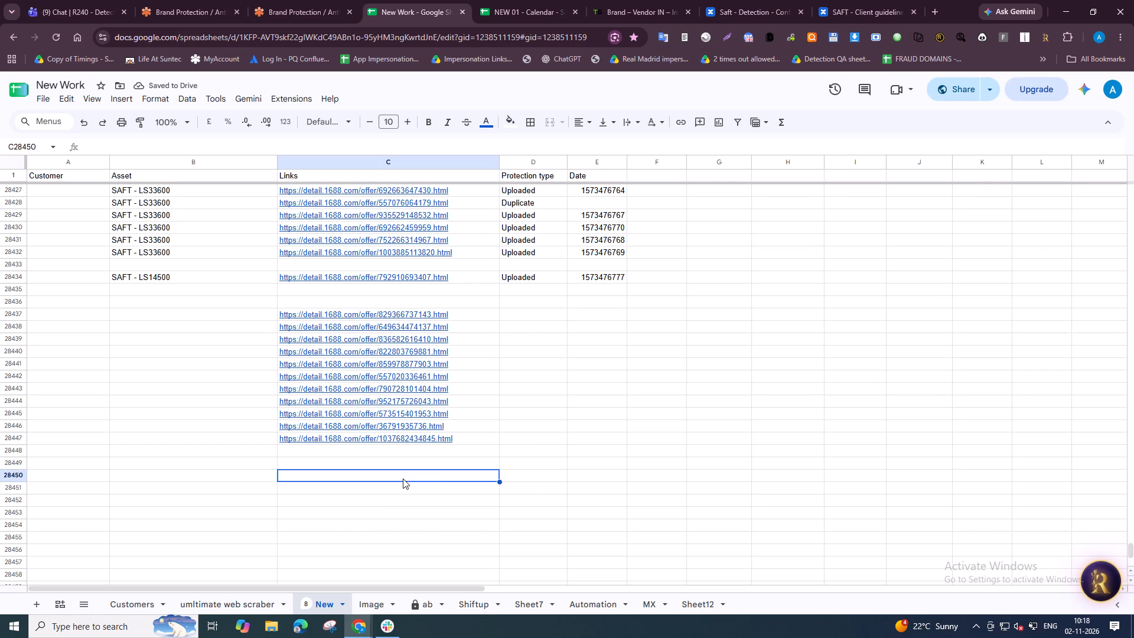
pyautogui.hotkey('ctrl', 'v')
pyautogui.hotkey('alt', 'Tab')
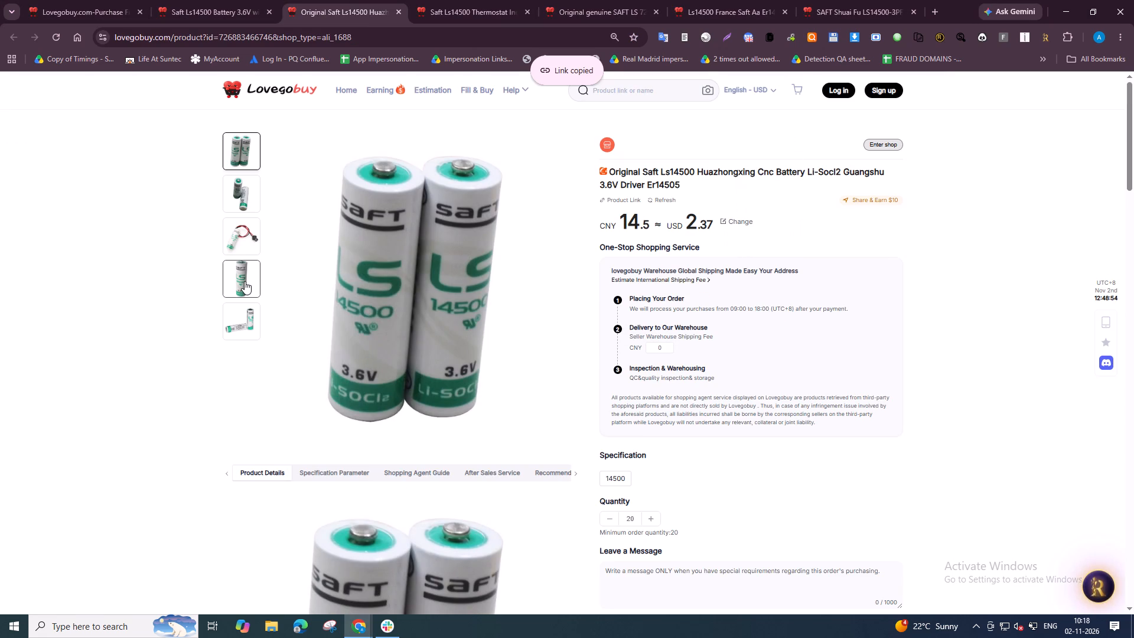
pyautogui.click(245, 281)
pyautogui.hotkey('ctrl', 'w')
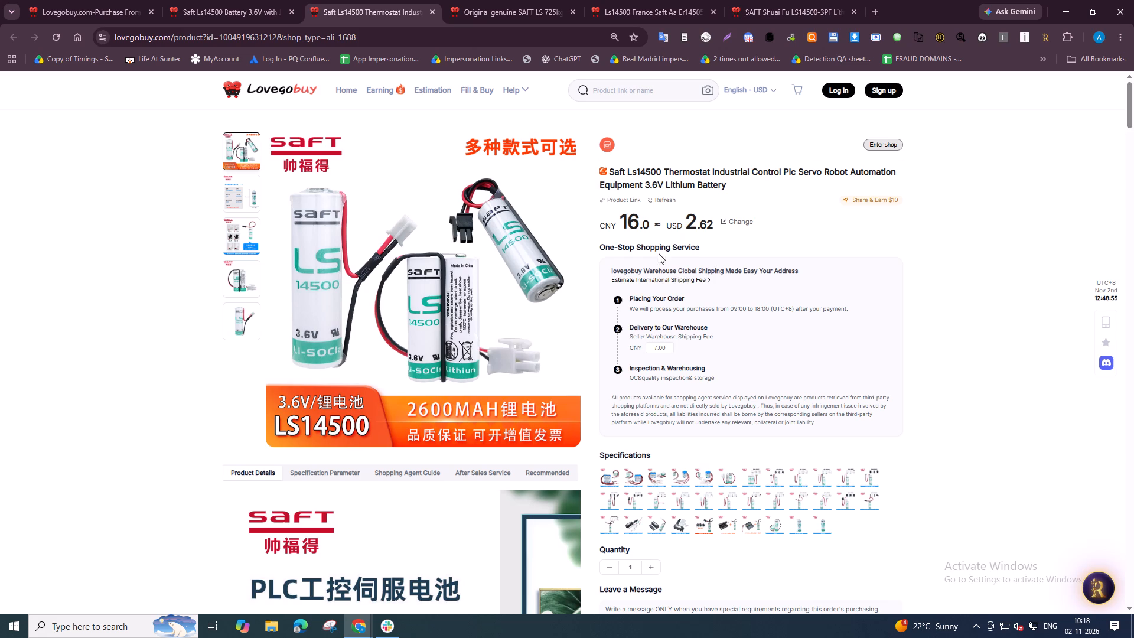
pyautogui.rightClick(620, 198)
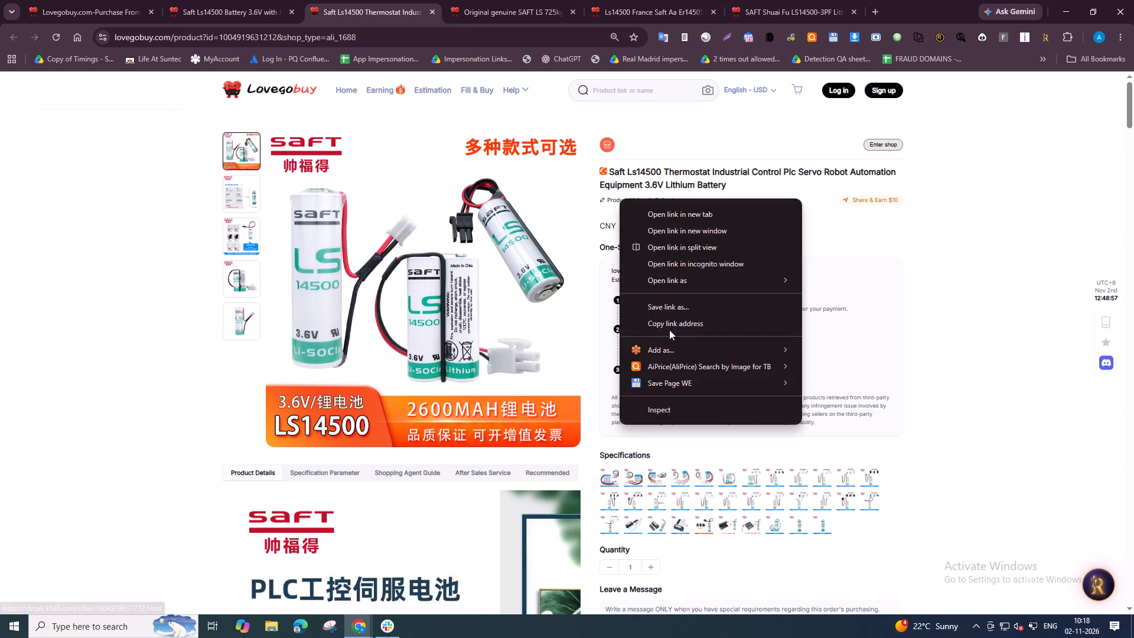
pyautogui.click(670, 327)
pyautogui.hotkey('alt', 'Tab')
pyautogui.click(441, 457)
pyautogui.hotkey('ctrl', 'v')
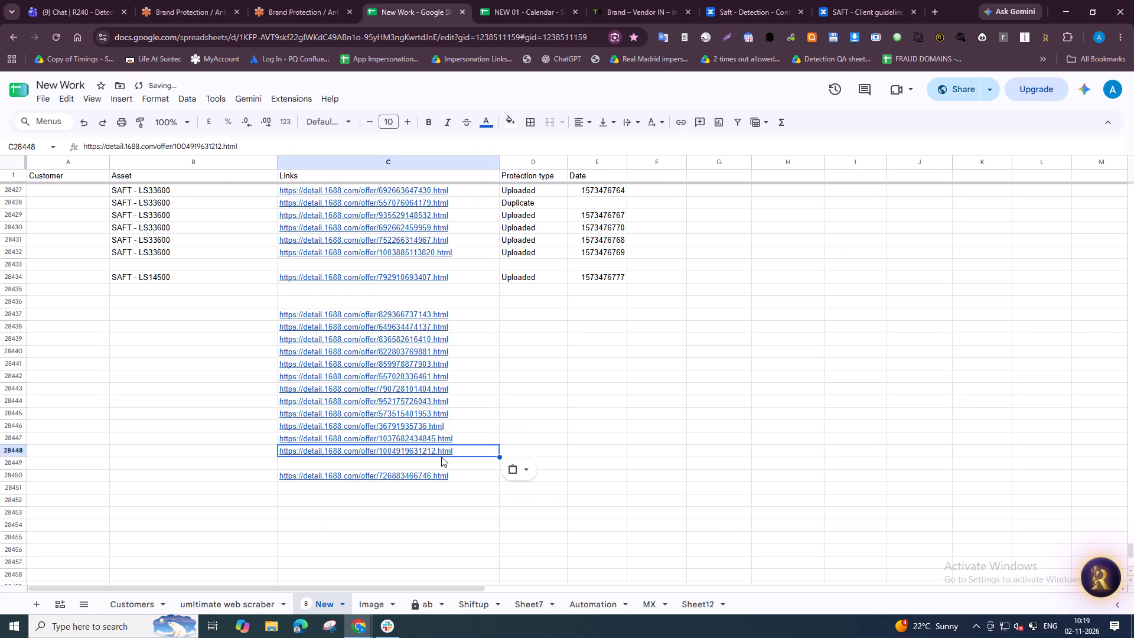
pyautogui.hotkey('alt', 'Tab')
pyautogui.hotkey('ctrl', 'w')
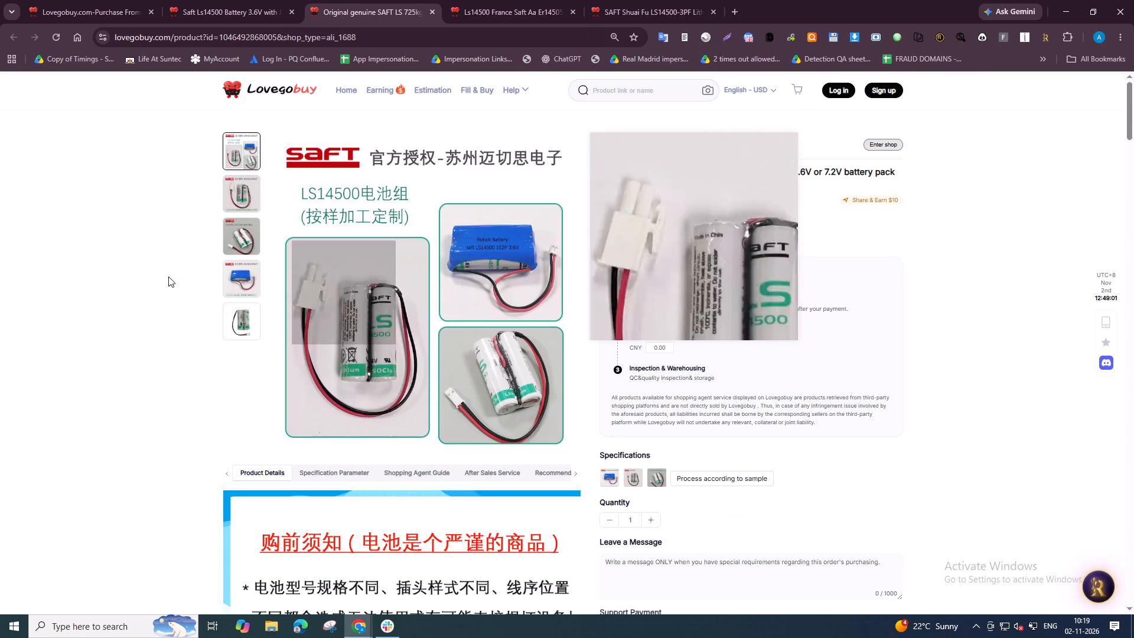
pyautogui.click(238, 318)
pyautogui.click(249, 277)
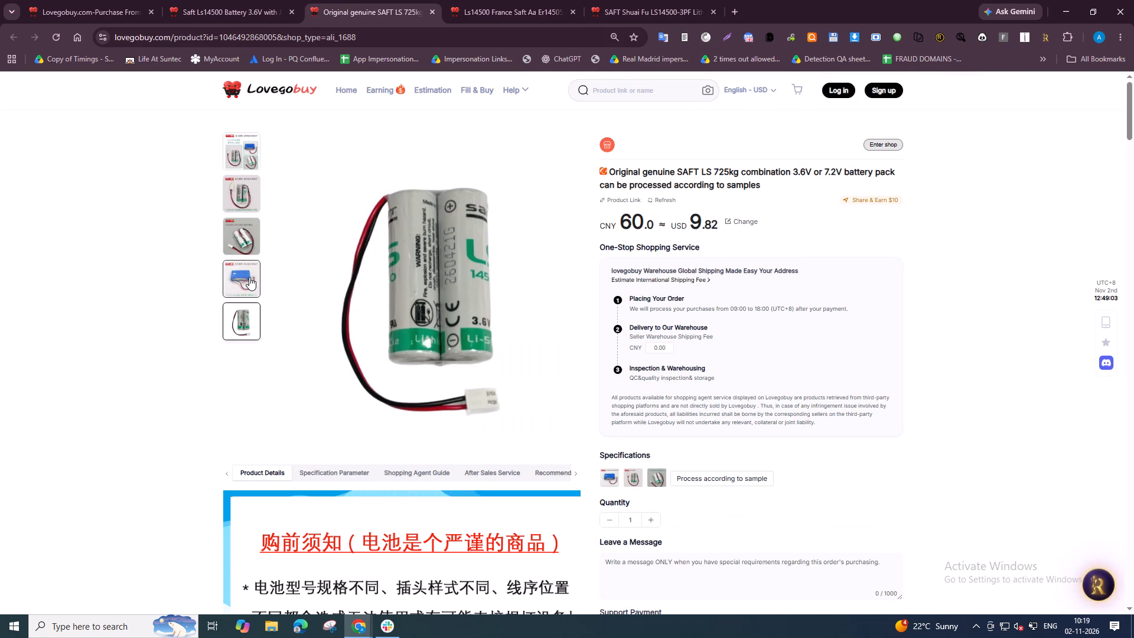
pyautogui.click(249, 253)
pyautogui.click(242, 193)
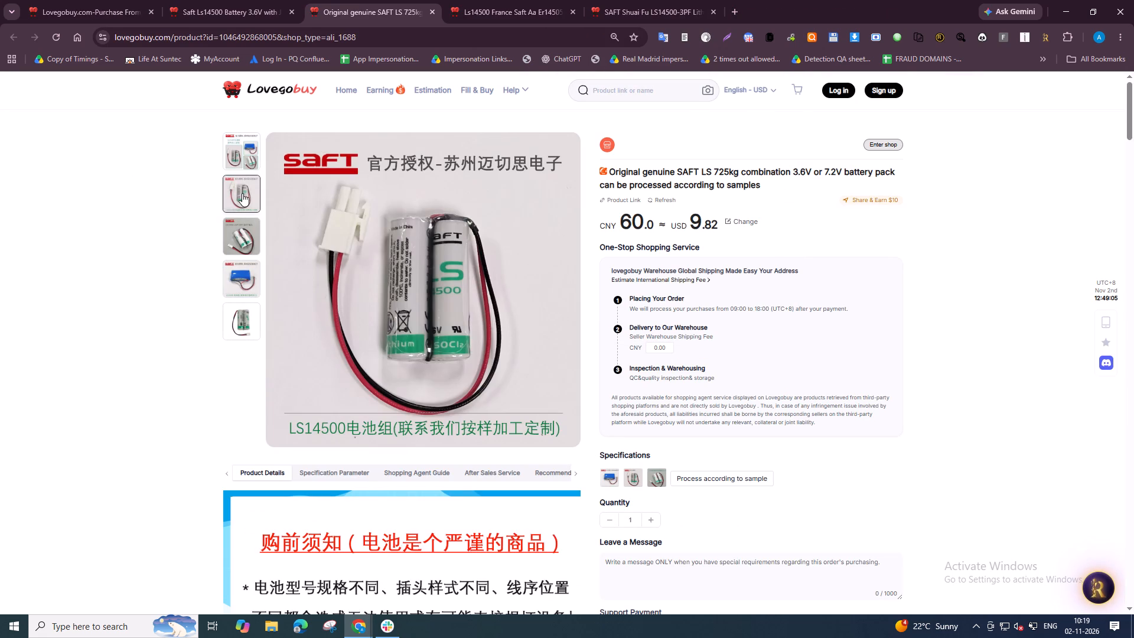
pyautogui.click(239, 158)
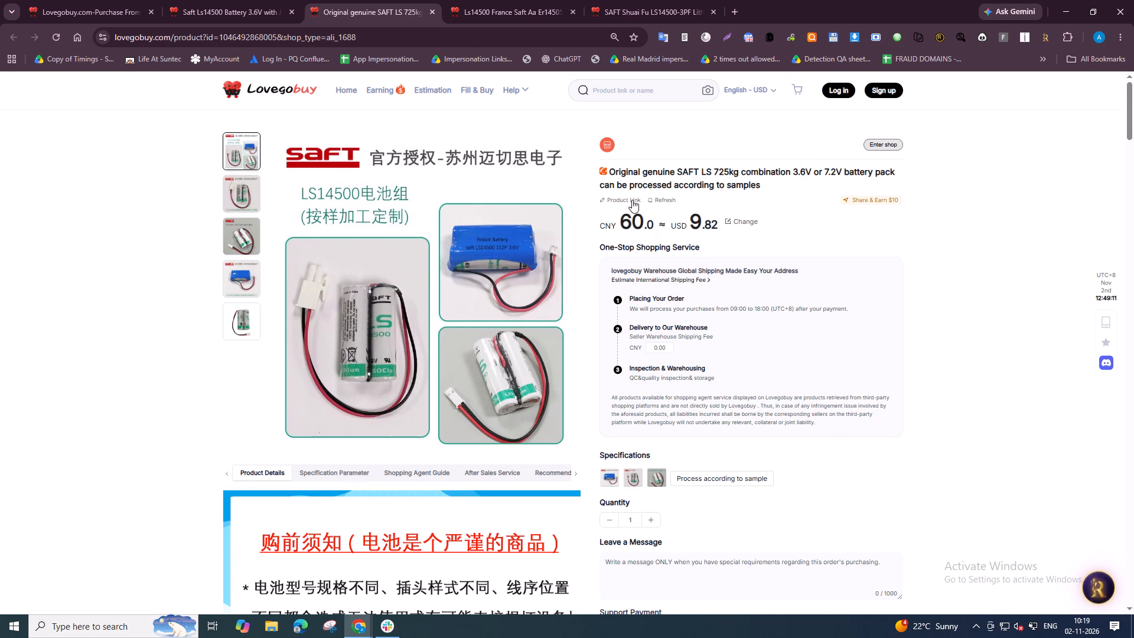
pyautogui.rightClick(625, 200)
pyautogui.click(669, 327)
pyautogui.hotkey('alt', 'Tab')
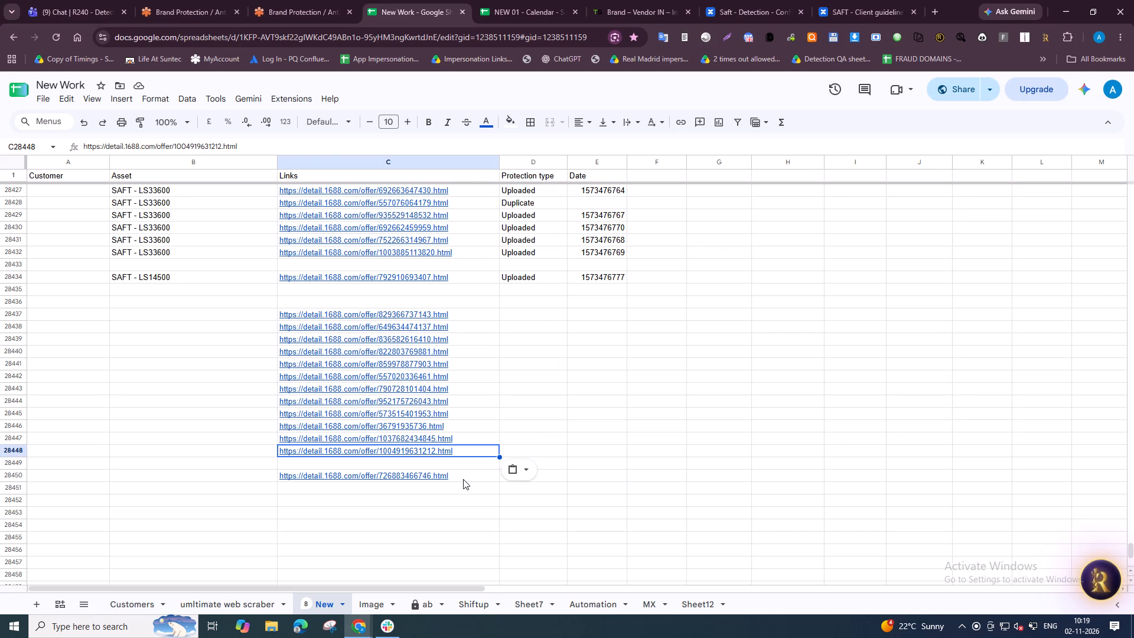
pyautogui.click(460, 467)
pyautogui.hotkey('ctrl', 'v')
pyautogui.click(462, 521)
pyautogui.hotkey('alt', 'Tab')
pyautogui.hotkey('ctrl', 'w')
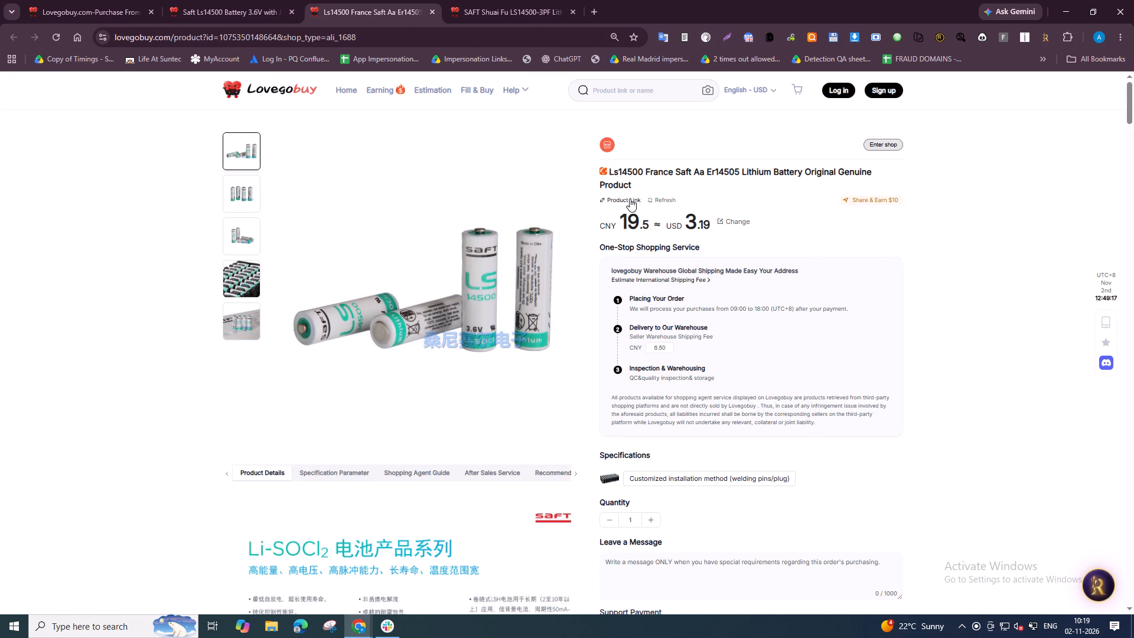
pyautogui.rightClick(630, 198)
pyautogui.click(684, 327)
pyautogui.hotkey('alt', 'Tab')
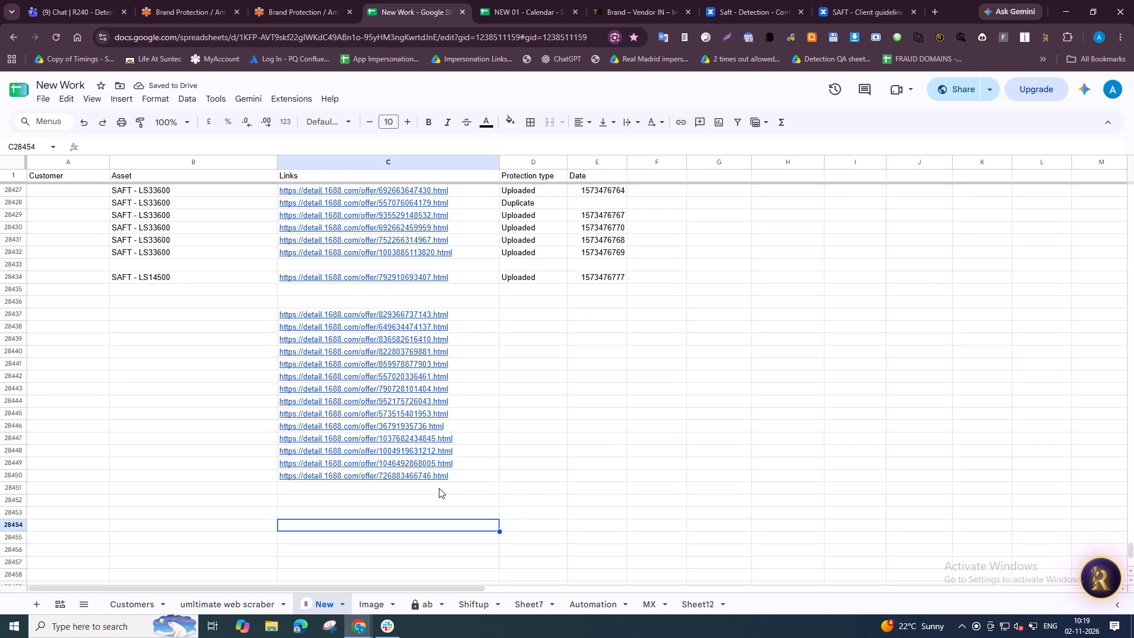
pyautogui.click(439, 489)
pyautogui.hotkey('ctrl', 'v')
pyautogui.hotkey('alt', 'Tab')
pyautogui.hotkey('ctrl', 'w')
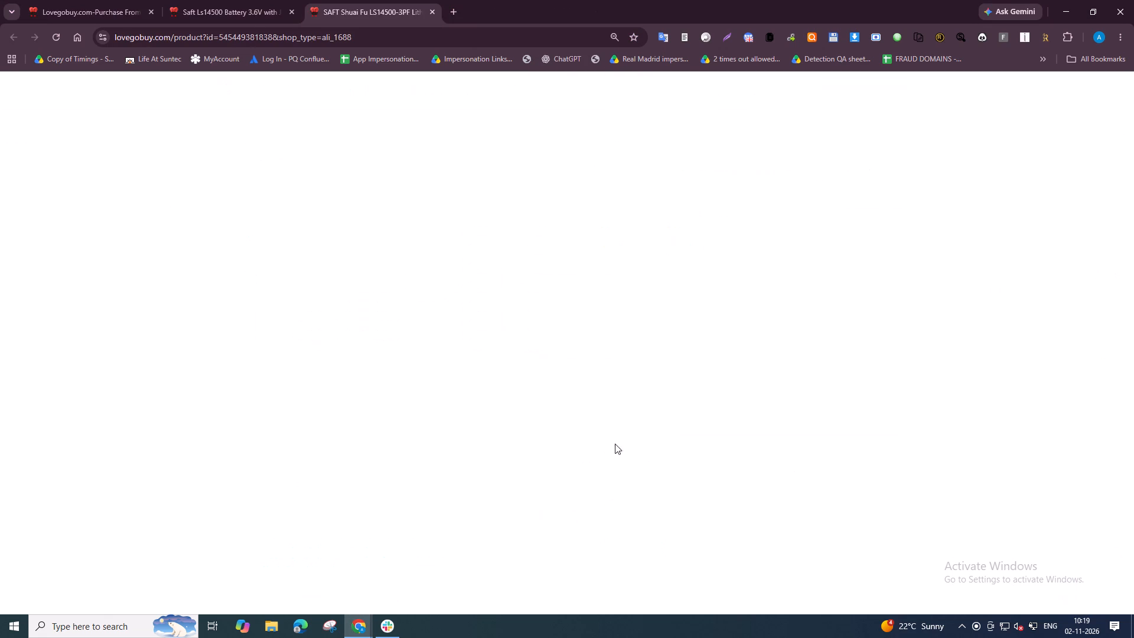
# Examine the product photos of the SAFT Shuai Fu LS14500-3PF battery with welding feet for SAFT branding and the LS14500 model marking.
pyautogui.click(230, 317)
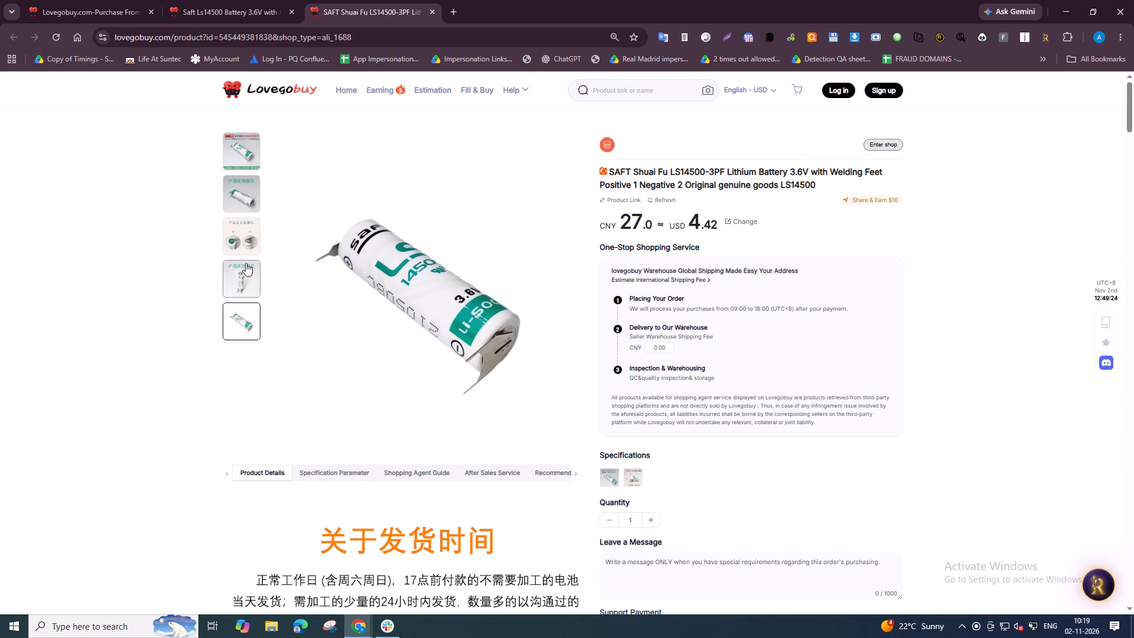
pyautogui.click(246, 262)
pyautogui.click(250, 214)
pyautogui.click(250, 213)
pyautogui.click(248, 154)
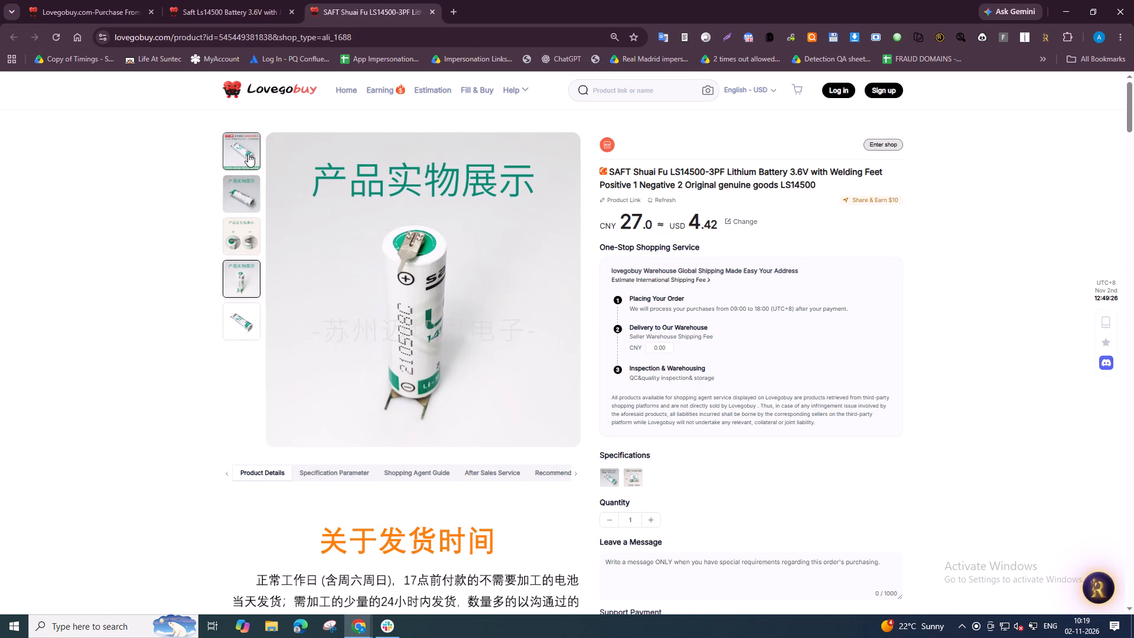
pyautogui.click(245, 244)
pyautogui.click(250, 292)
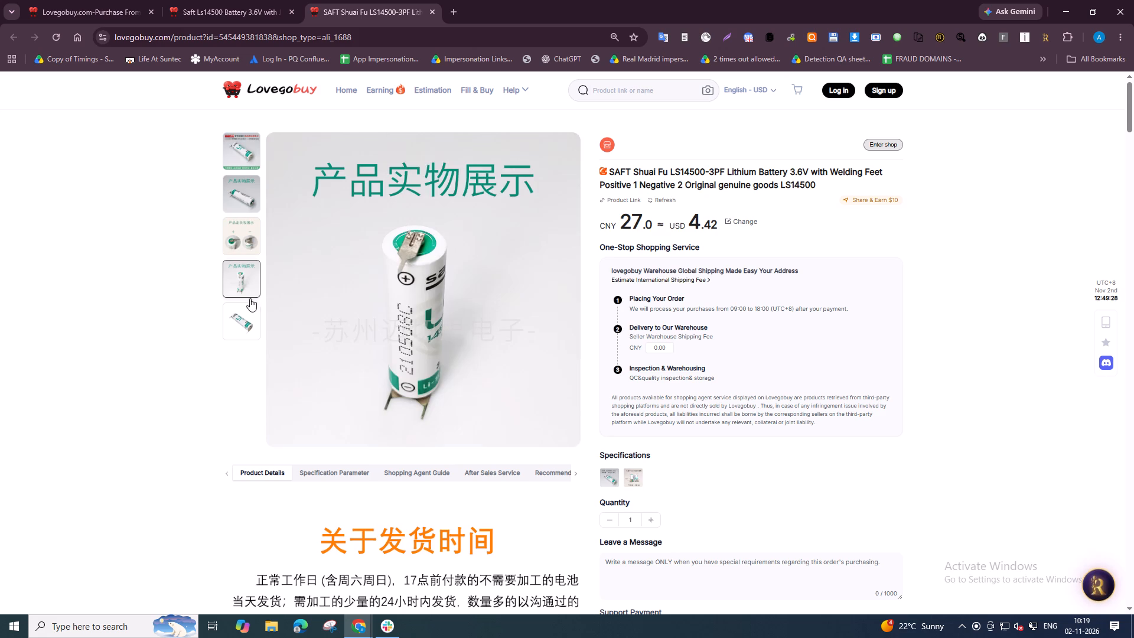
pyautogui.click(253, 321)
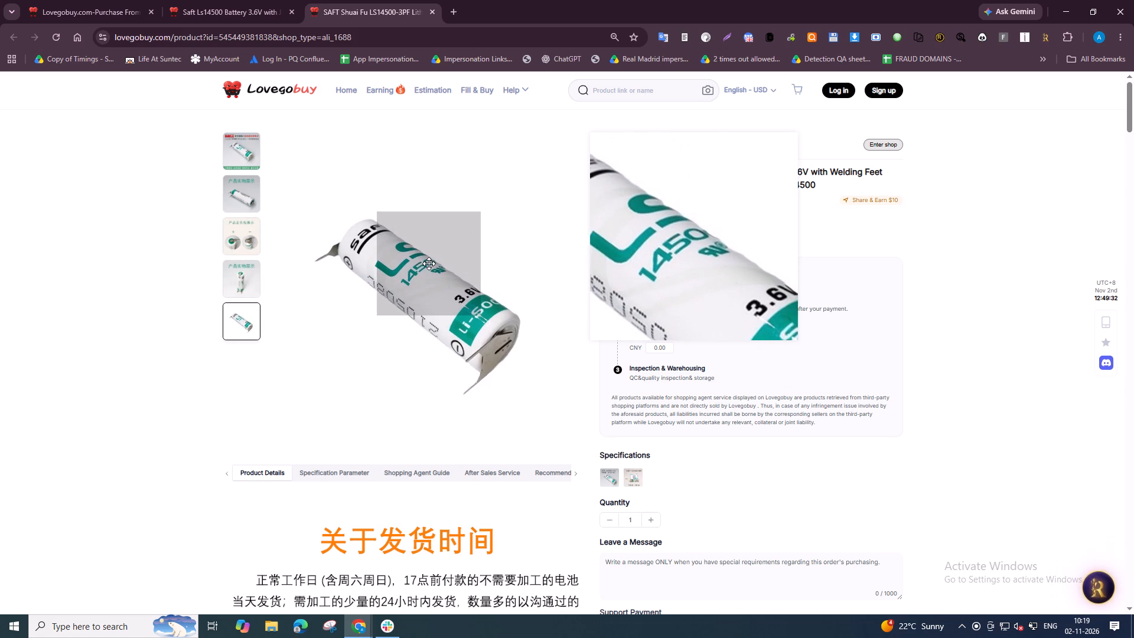
pyautogui.click(243, 205)
pyautogui.click(242, 154)
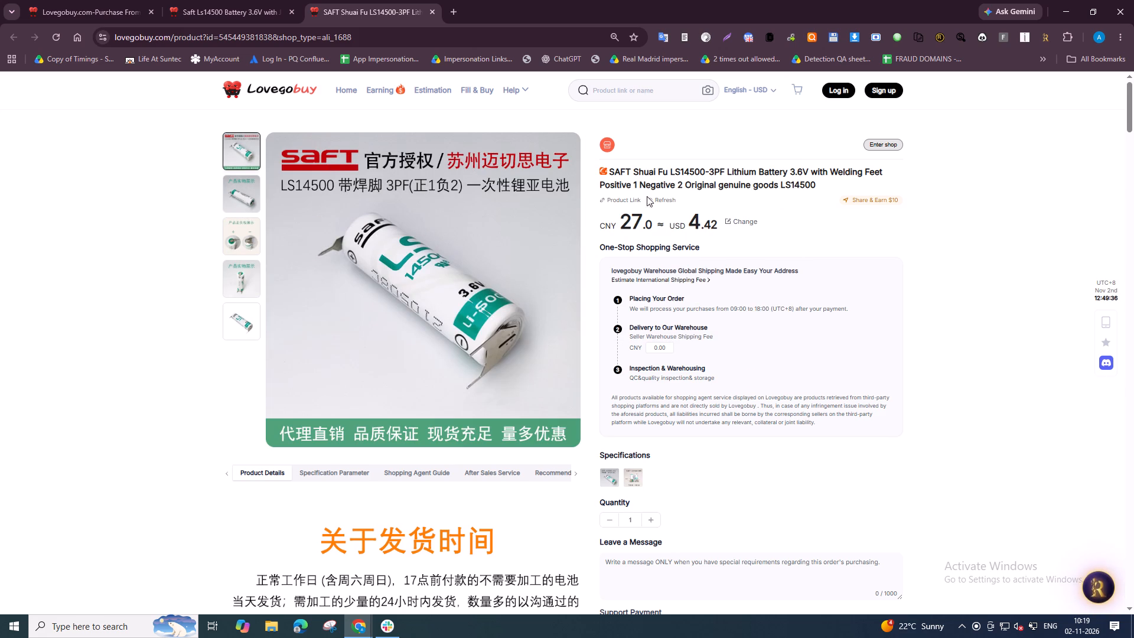
pyautogui.rightClick(621, 198)
pyautogui.click(685, 318)
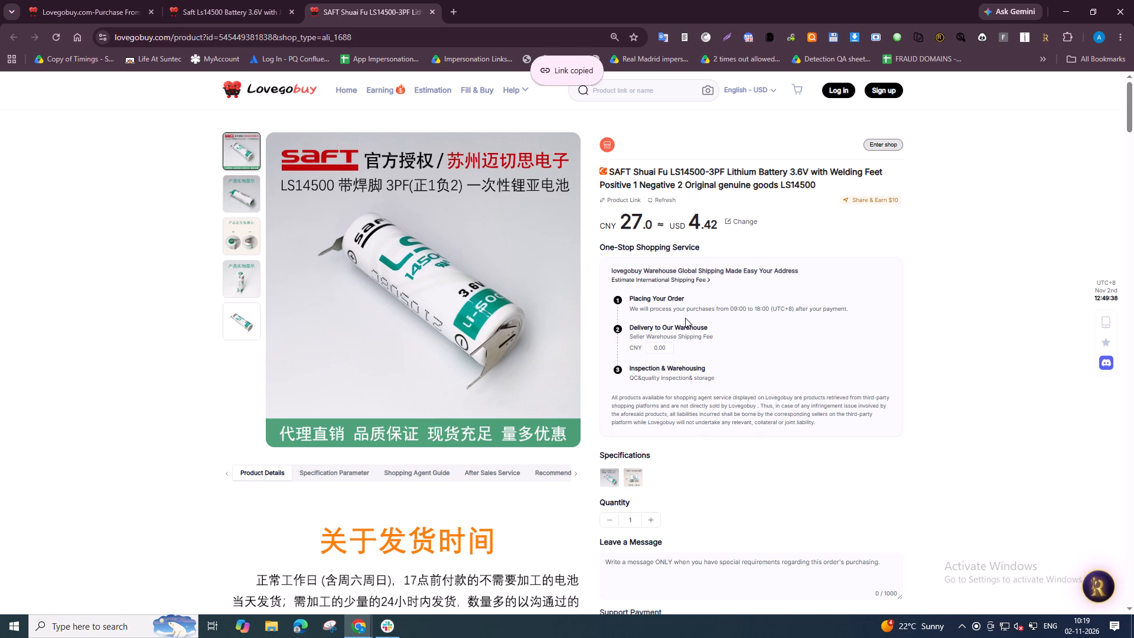
pyautogui.hotkey('alt', 'Tab')
pyautogui.click(448, 505)
pyautogui.hotkey('ctrl', 'v')
pyautogui.hotkey('alt', 'Tab')
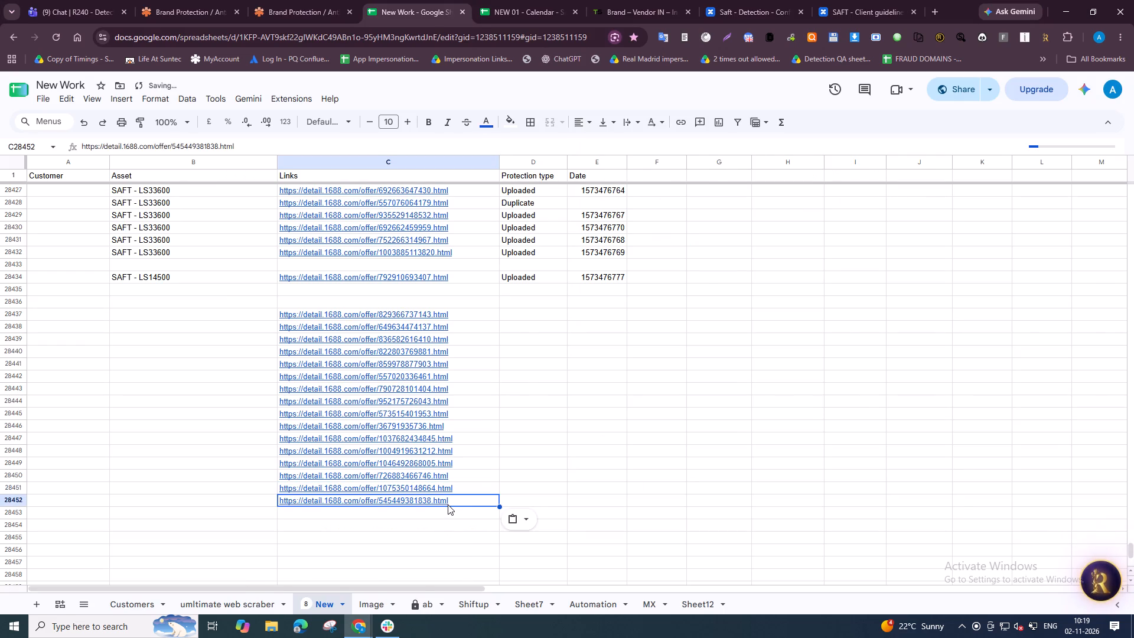
pyautogui.hotkey('ctrl', 'w')
pyautogui.click(247, 260)
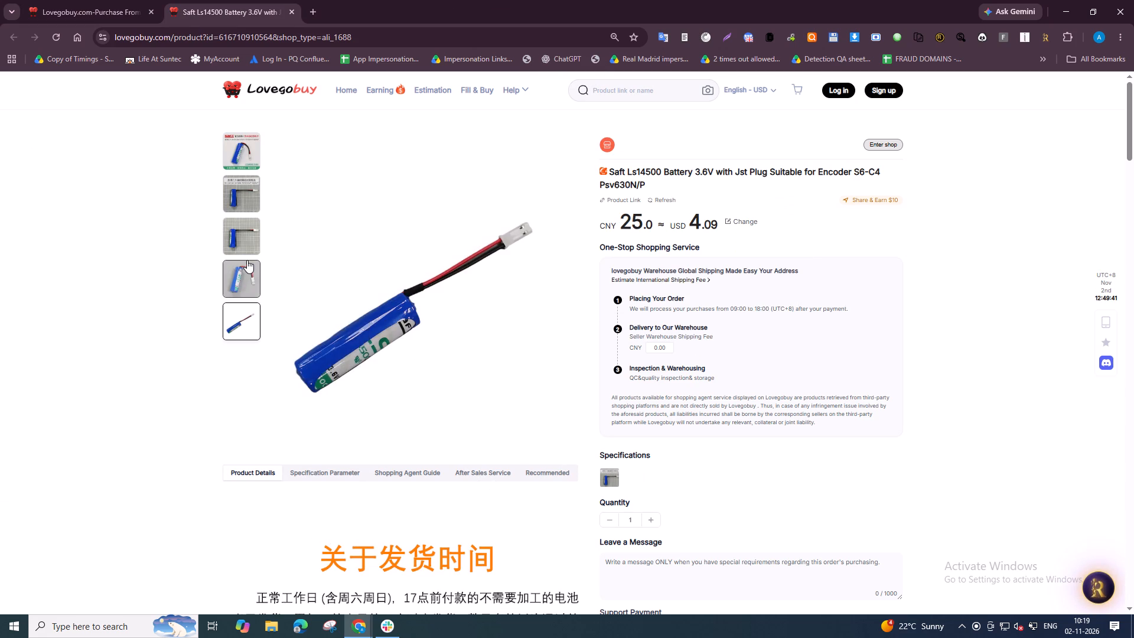
pyautogui.click(247, 228)
pyautogui.click(249, 145)
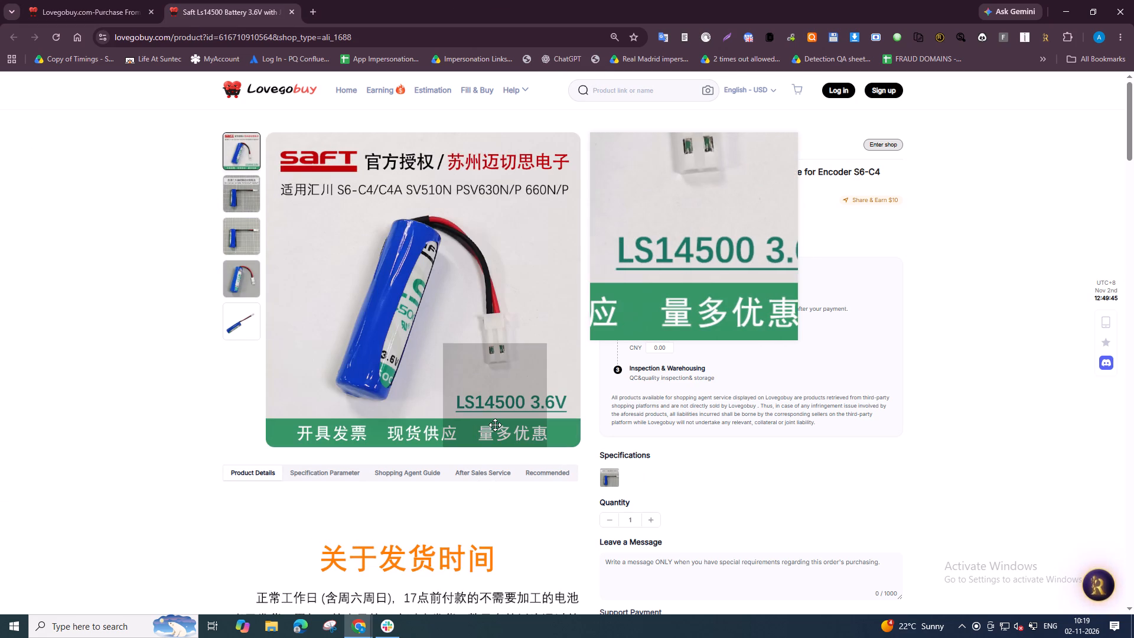
pyautogui.hotkey('alt', 'Tab')
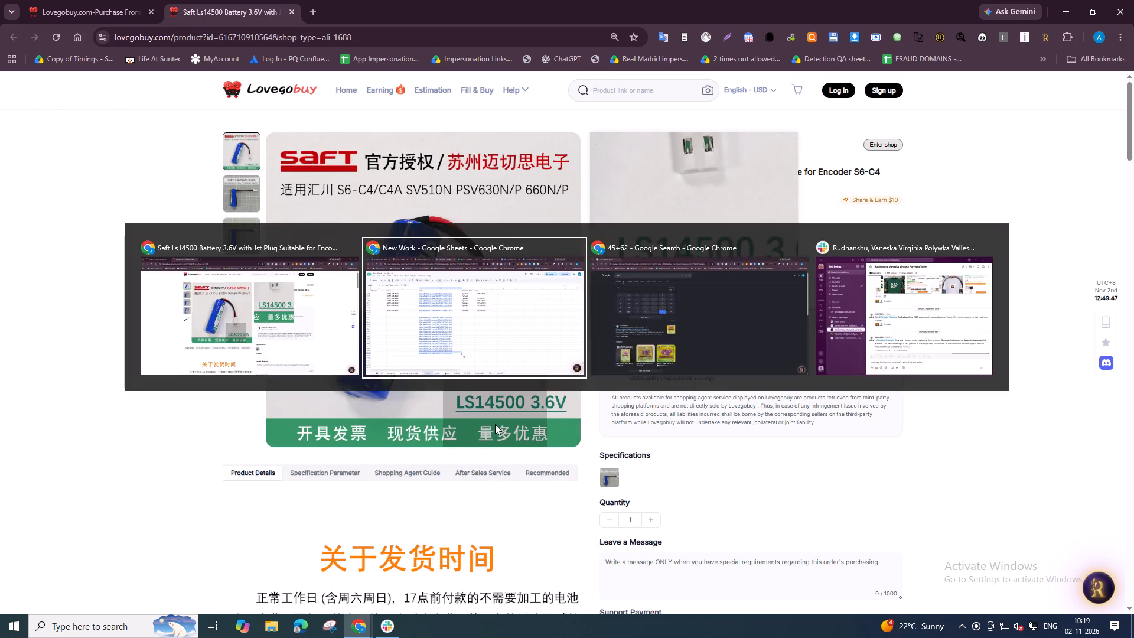
pyautogui.click(766, 0)
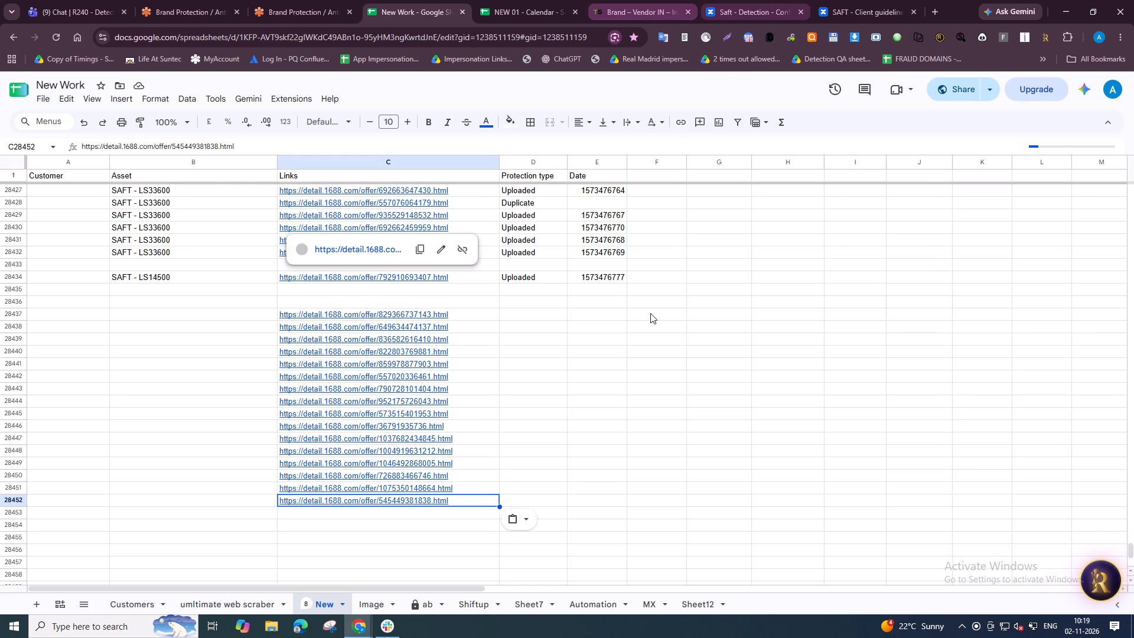
pyautogui.hotkey('alt', 'Tab')
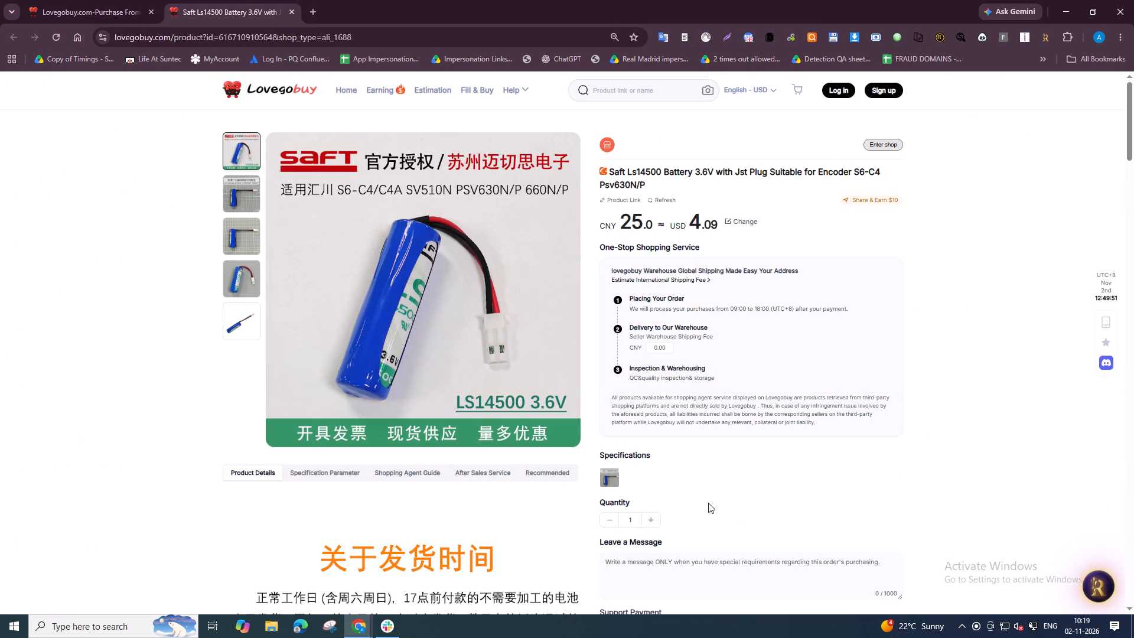
pyautogui.rightClick(627, 200)
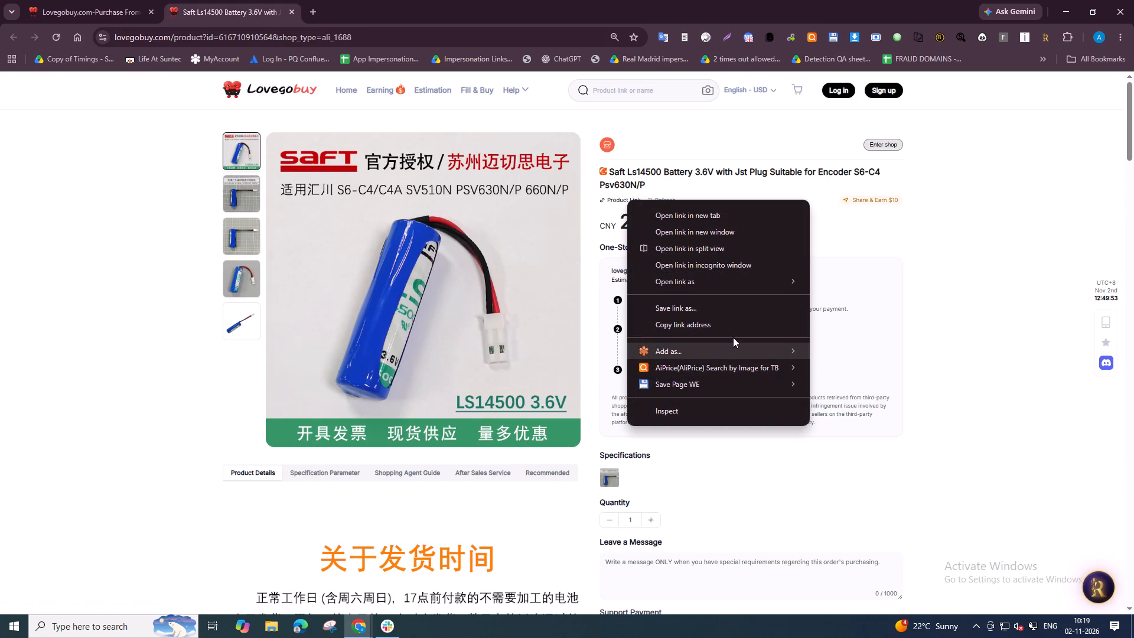
pyautogui.click(734, 328)
pyautogui.hotkey('ctrl', 'w')
pyautogui.hotkey('alt', 'Tab')
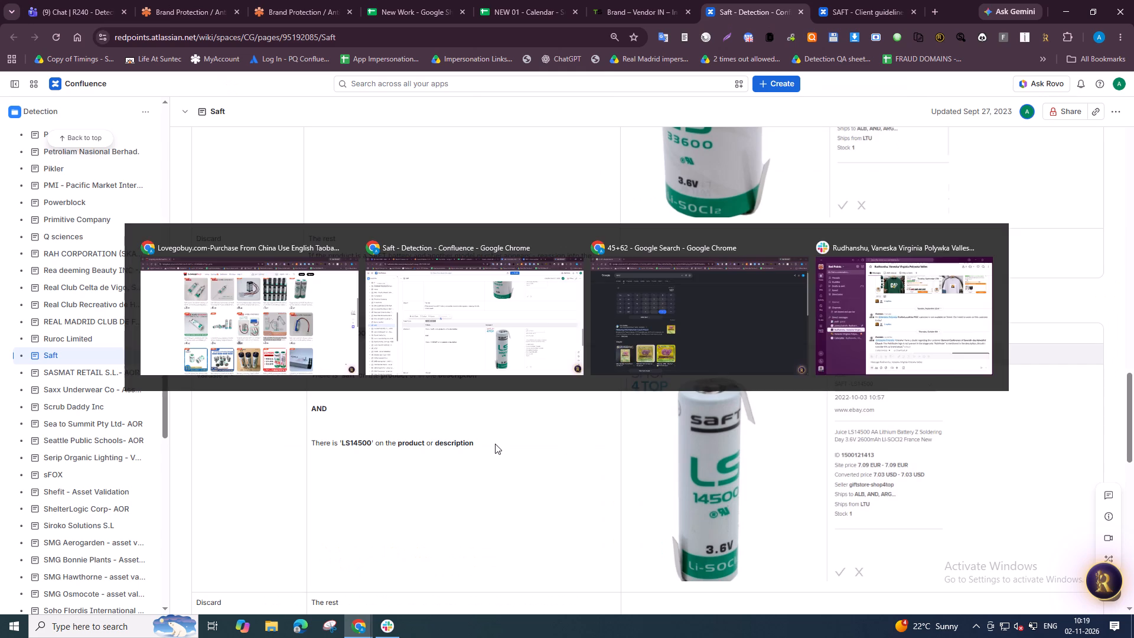
pyautogui.click(415, 0)
pyautogui.click(427, 516)
pyautogui.hotkey('ctrl', 'v')
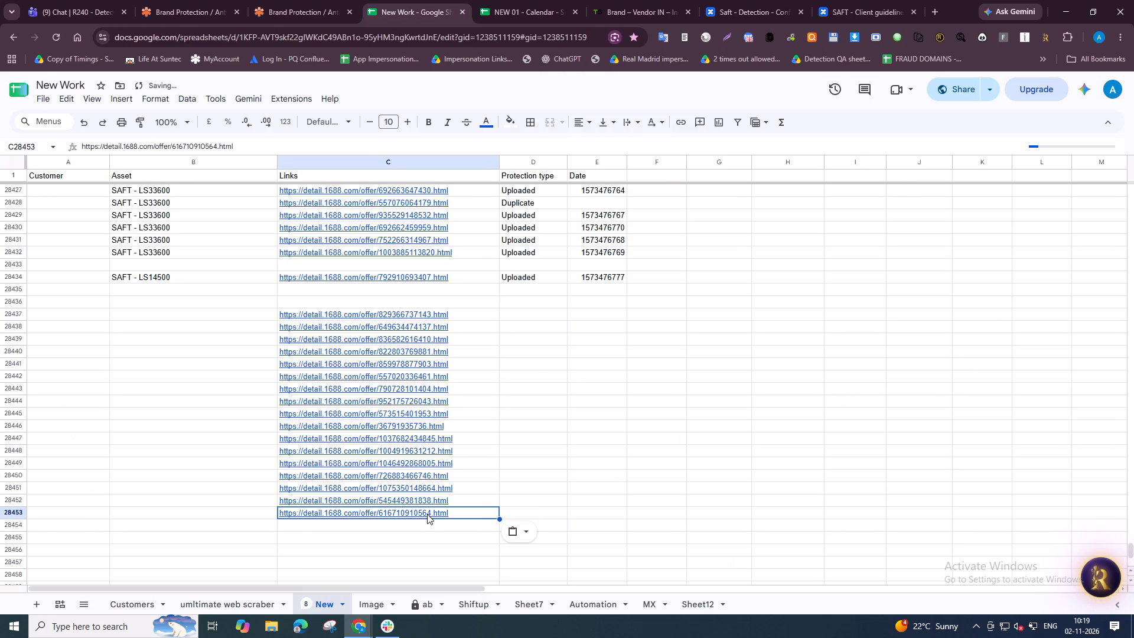
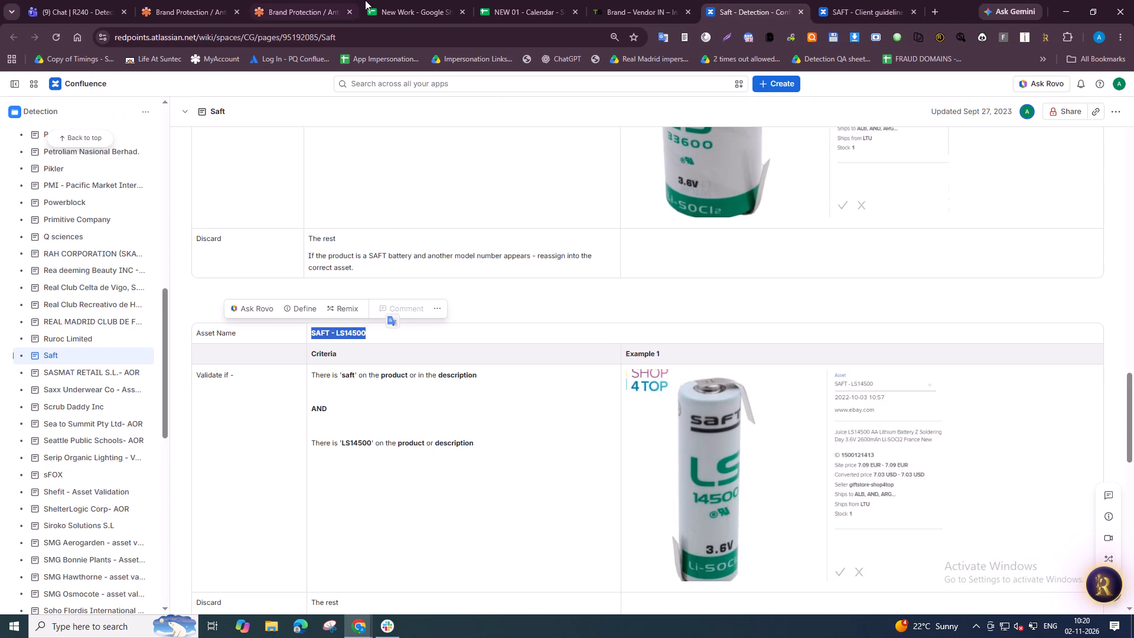
# Submit the links from C28437:C28453 as new SAFT - LS14500 incidents with protection type Product counterfeit in Red Points.
pyautogui.click(392, 0)
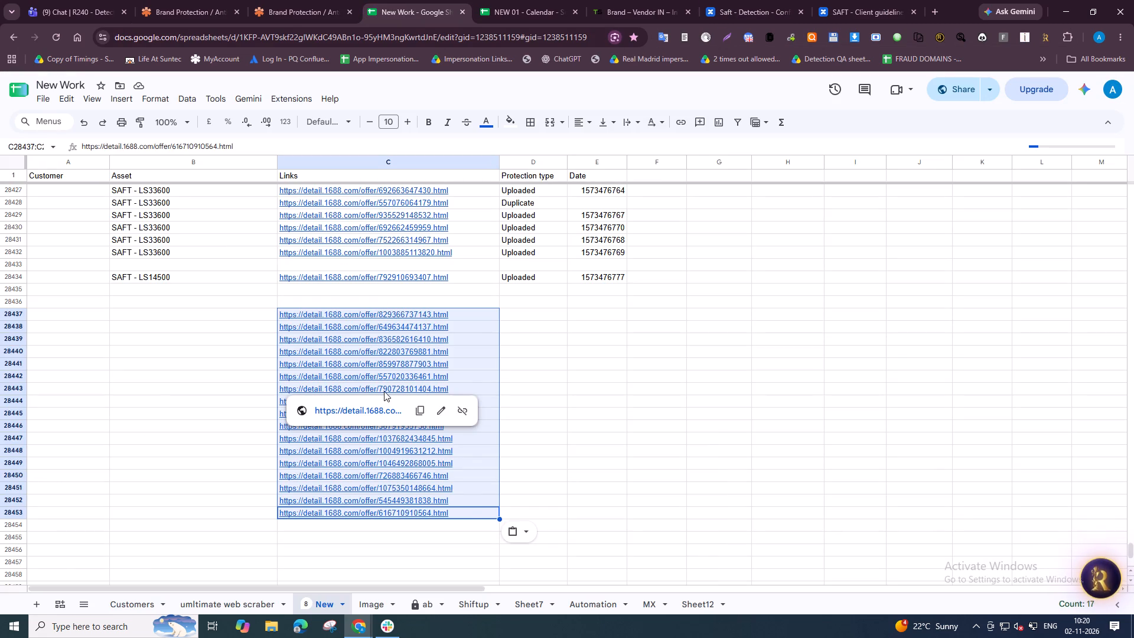
pyautogui.hotkey('ctrl', 'c')
pyautogui.click(230, 0)
pyautogui.click(283, 388)
pyautogui.hotkey('ctrl', 'v')
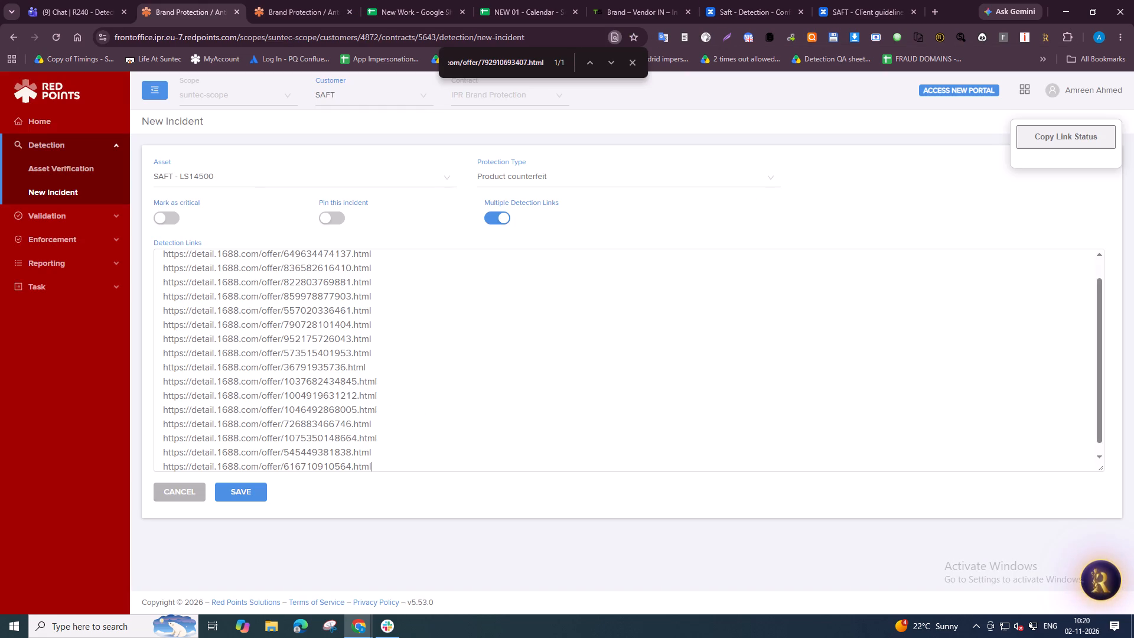
pyautogui.click(248, 496)
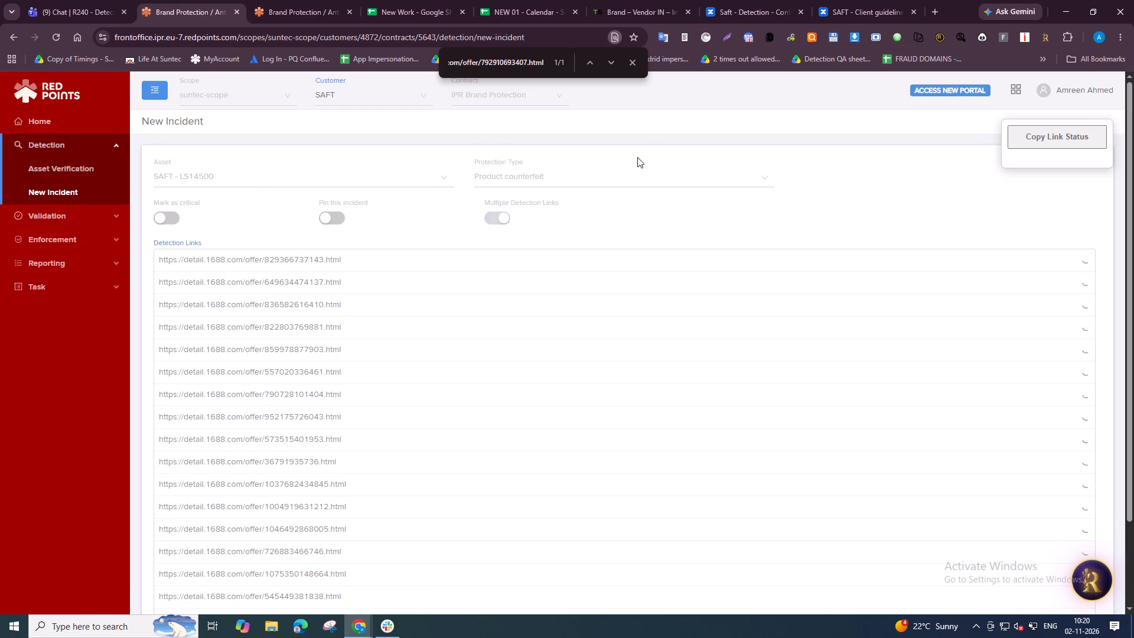
pyautogui.click(633, 62)
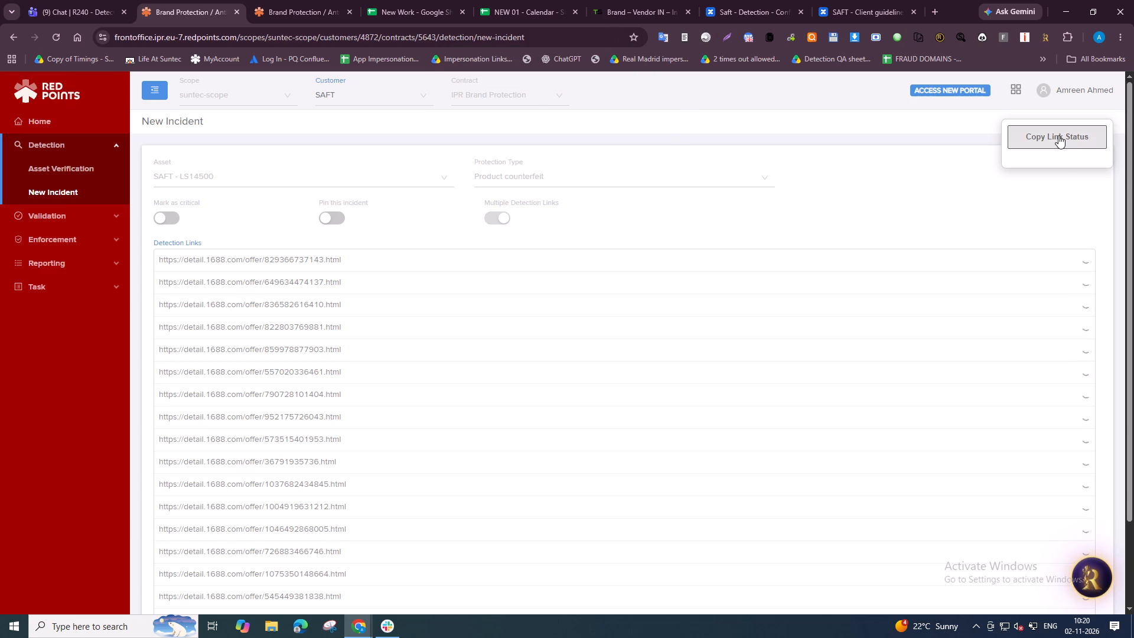
# Copy the link status of the submitted incidents and paste it over the link list starting at C28437 in New Work.
pyautogui.click(1059, 135)
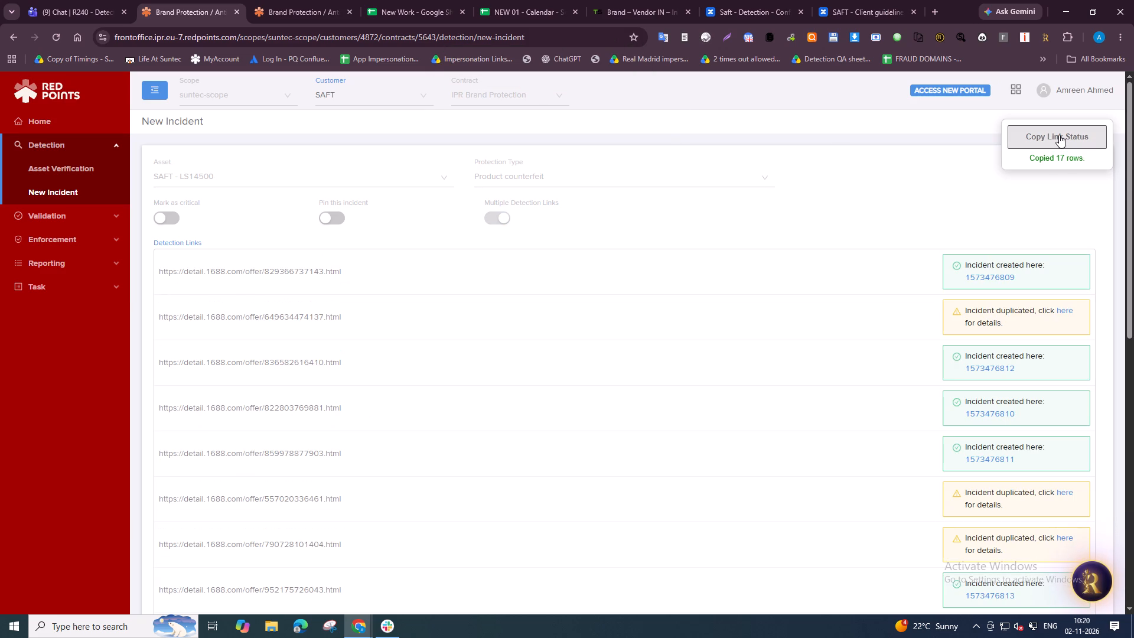
pyautogui.click(431, 0)
pyautogui.hotkey('ctrl', 'v')
# Move the link, status and incident ID rows, without their header, up to C28435 directly below the existing LS14500 entry.
pyautogui.press('Down')
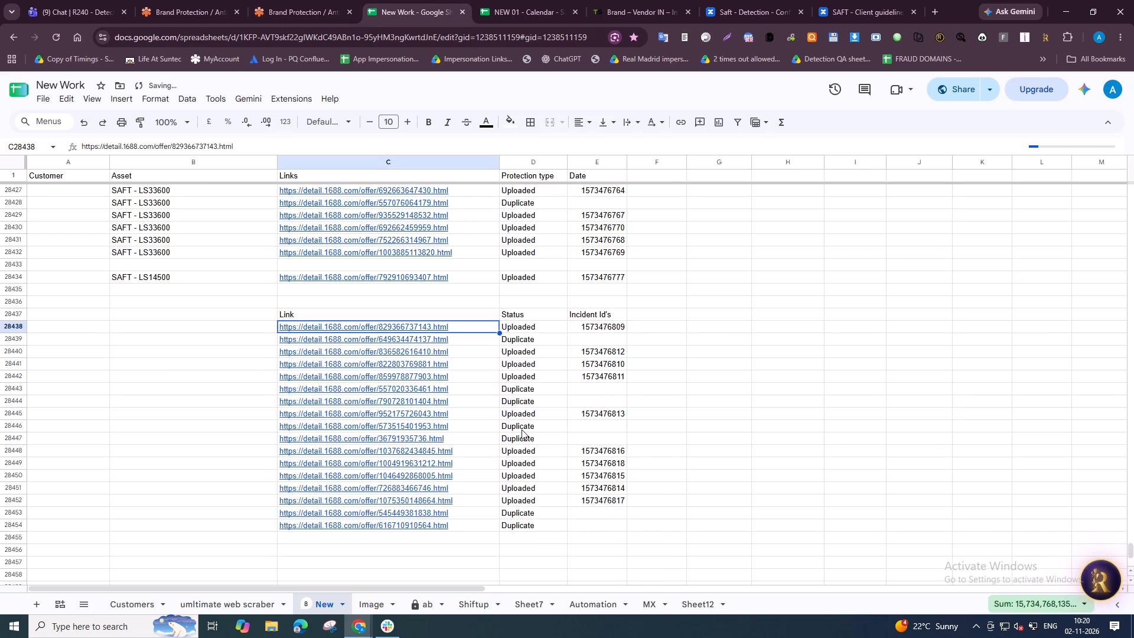
pyautogui.hotkey('ctrl', 'shift', 'Down')
pyautogui.hotkey('ctrl', 'shift', 'Right')
pyautogui.hotkey('ctrl', 'x')
pyautogui.hotkey('ctrl', 'Up')
pyautogui.hotkey('ctrl', 'Up')
pyautogui.press('Down')
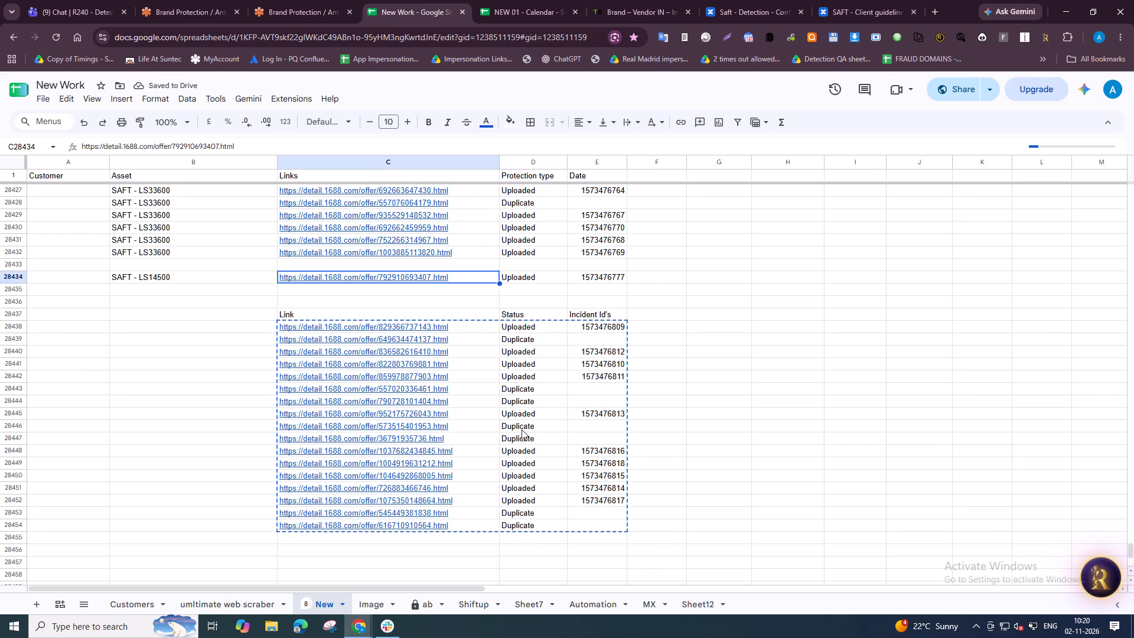
pyautogui.hotkey('ctrl', 'v')
# Fill the asset name SAFT - LS14500 down column B to row 28451.
pyautogui.hotkey('ctrl', 'Down')
pyautogui.press('Left')
pyautogui.hotkey('ctrl', 'shift', 'Up')
pyautogui.hotkey('ctrl', 'd')
# Select the recent SAFT incident IDs in column E from row 28391 down to row 28451 and check their count.
pyautogui.press('Right')
pyautogui.press('Right')
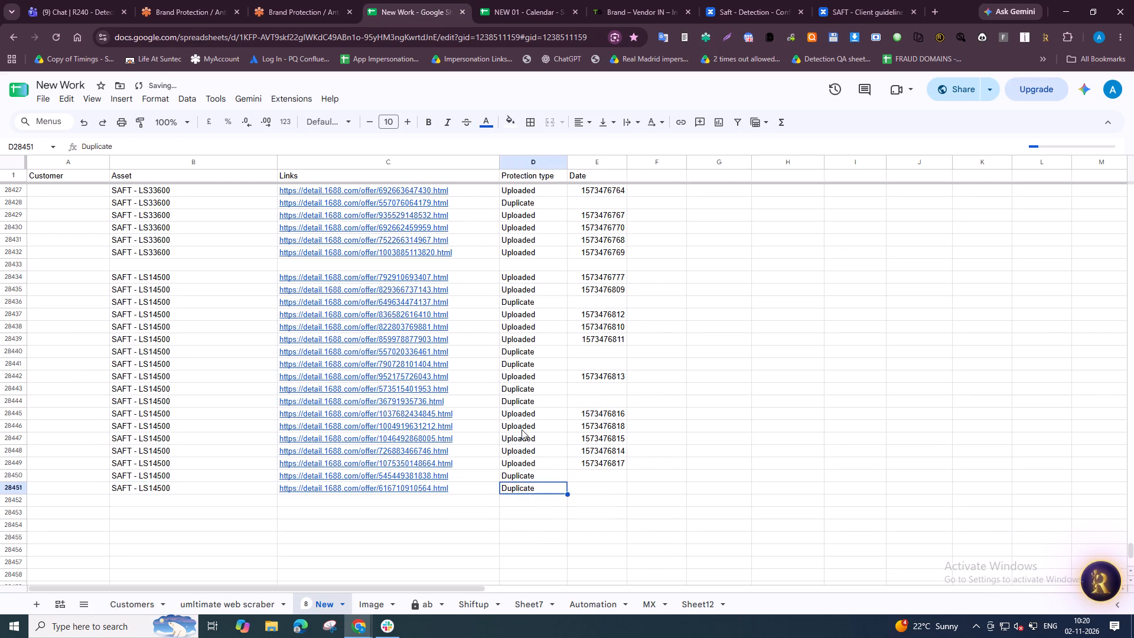
pyautogui.press('Right')
pyautogui.hotkey('ctrl', 'shift', 'Up')
pyautogui.hotkey('ctrl', 'shift', 'Up')
pyautogui.hotkey('ctrl', 'shift', 'Up')
pyautogui.hotkey('ctrl', 'shift', 'Up')
pyautogui.hotkey('ctrl', 'shift', 'Up')
pyautogui.hotkey('ctrl', 'shift', 'Up')
pyautogui.hotkey('ctrl', 'shift', 'Up')
pyautogui.hotkey('ctrl', 'shift', 'Up')
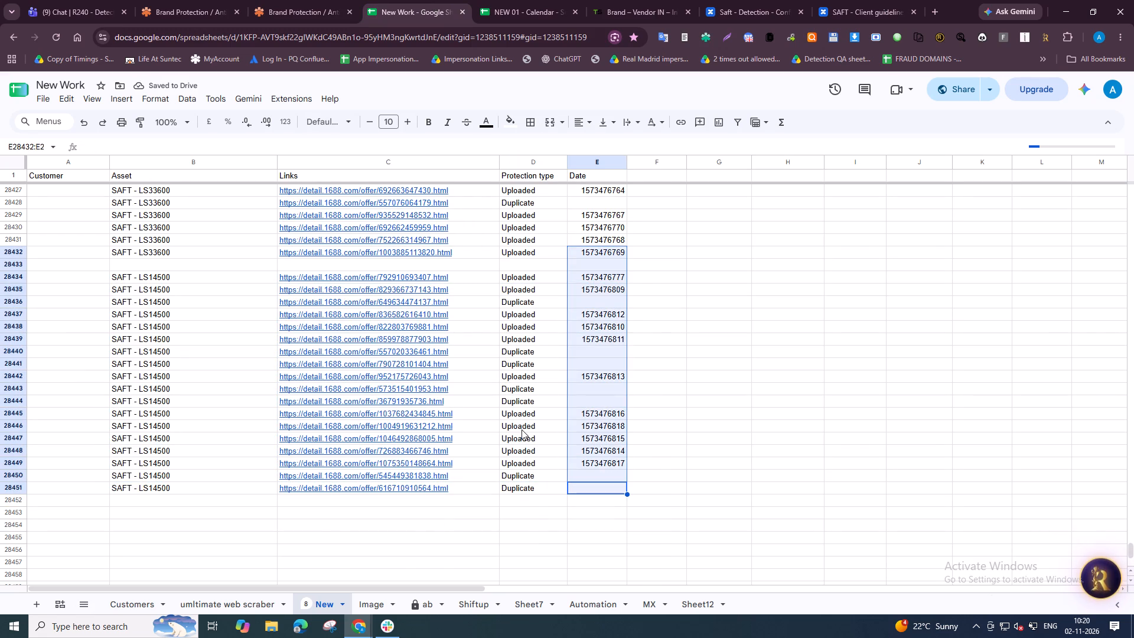
pyautogui.hotkey('ctrl', 'shift', 'Up')
pyautogui.hotkey('ctrl', 'shift', 'Up')
pyautogui.hotkey('ctrl', 'shift', 'Up')
pyautogui.hotkey('ctrl', 'shift', 'Up')
pyautogui.hotkey('ctrl', 'shift', 'Up')
pyautogui.hotkey('ctrl', 'shift', 'Up')
pyautogui.hotkey('ctrl', 'shift', 'Up')
pyautogui.hotkey('ctrl', 'shift', 'Up')
pyautogui.hotkey('ctrl', 'shift', 'Up')
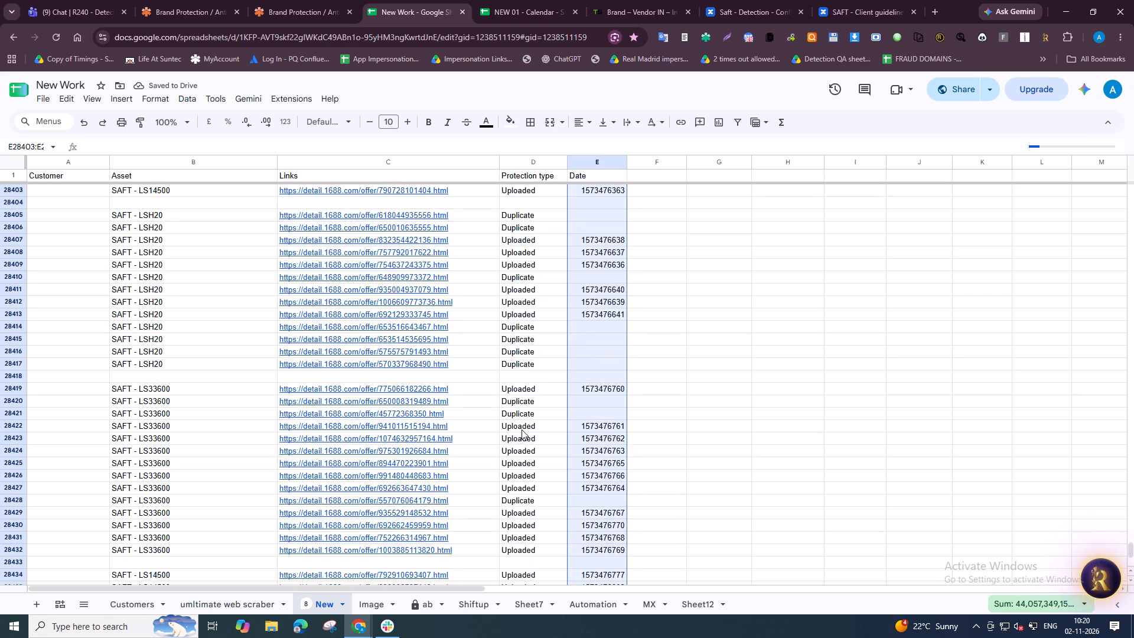
pyautogui.hotkey('ctrl', 'shift', 'Up')
pyautogui.hotkey('ctrl', 'shift', 'Up')
pyautogui.hotkey('ctrl', 'shift', 'Up')
pyautogui.hotkey('ctrl', 'shift', 'Up')
pyautogui.hotkey('ctrl', 'shift', 'Up')
pyautogui.hotkey('ctrl', 'shift', 'Up')
pyautogui.hotkey('ctrl', 'shift', 'Down')
pyautogui.hotkey('ctrl', 'shift', 'Down')
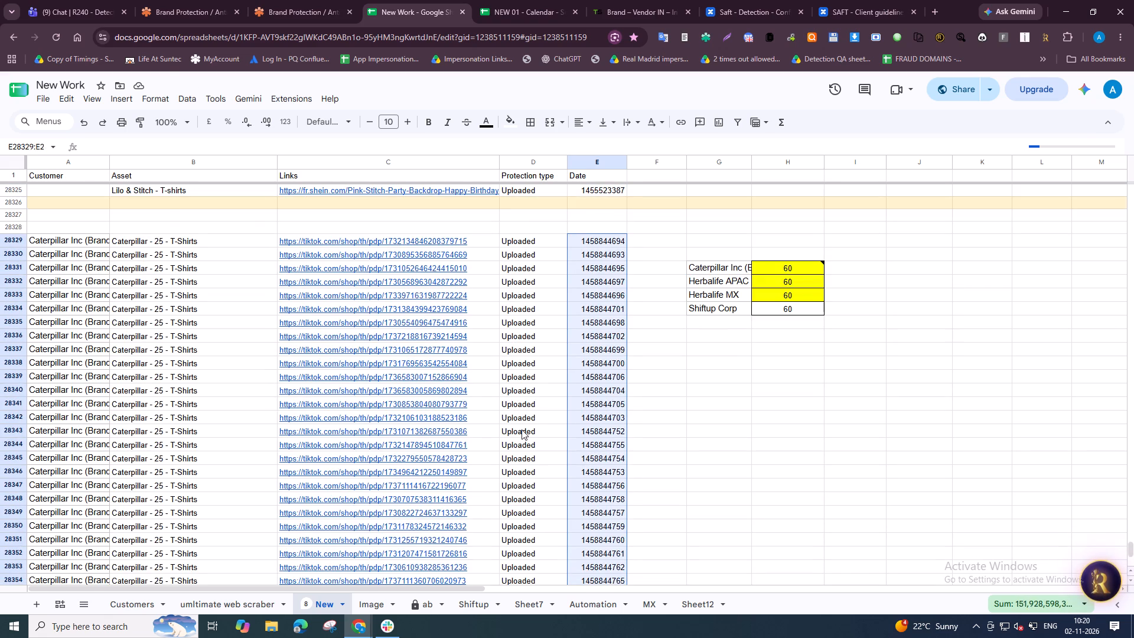
pyautogui.hotkey('ctrl', 'shift', 'Down')
pyautogui.scroll(-9, 658, 384)
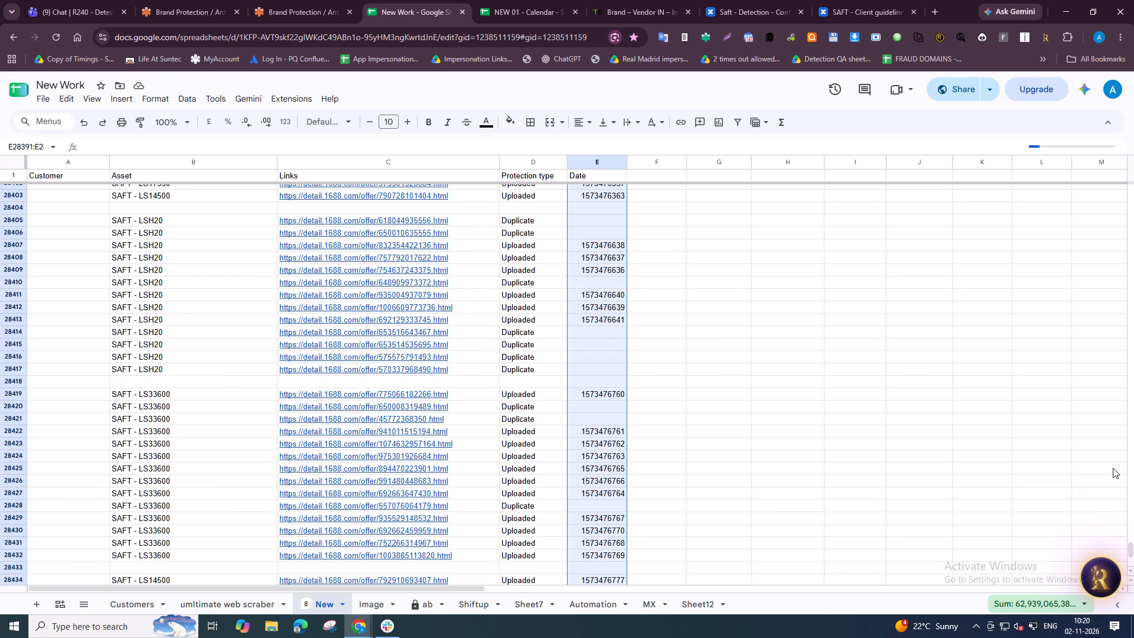
pyautogui.click(1065, 605)
pyautogui.click(1020, 588)
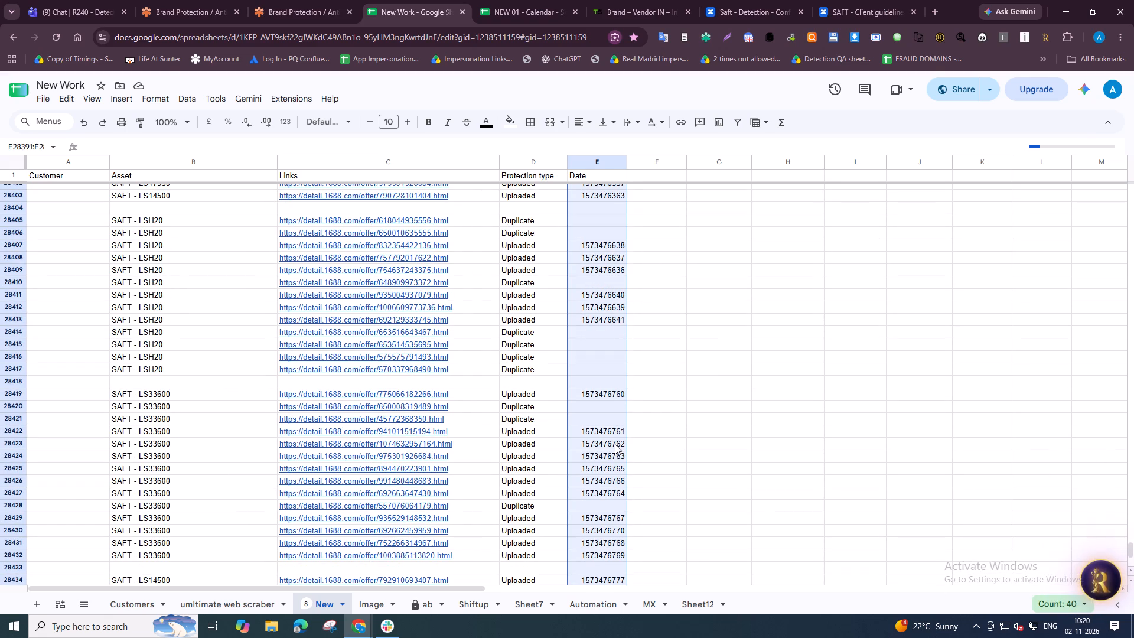
pyautogui.scroll(-10, 605, 444)
pyautogui.click(419, 298)
# Copy the asset name SAFT - LS14250 from the Saft detection guidelines and search Lovegobuy for it.
pyautogui.hotkey('alt', 'Tab')
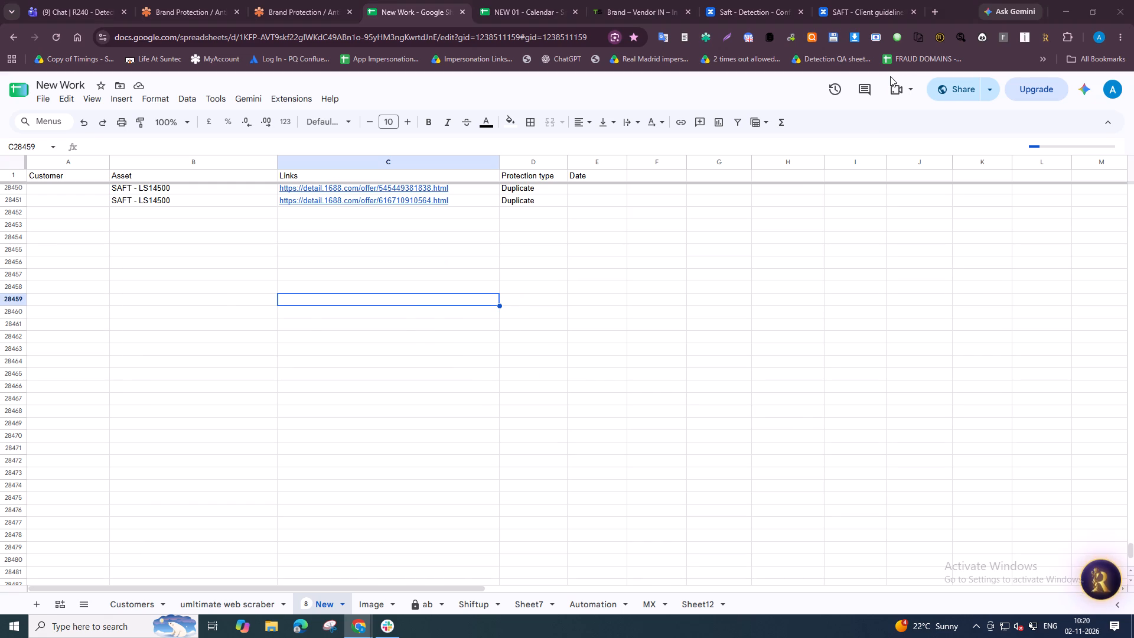
pyautogui.hotkey('alt', 'Tab')
pyautogui.click(878, 0)
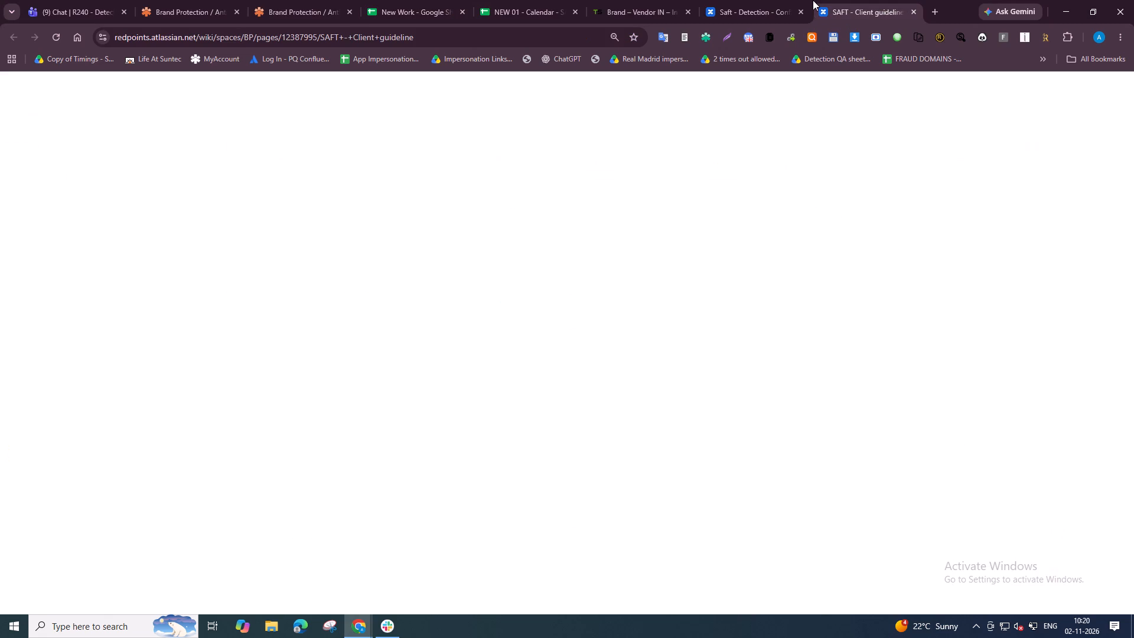
pyautogui.click(813, 0)
pyautogui.click(782, 0)
pyautogui.scroll(-8, 639, 391)
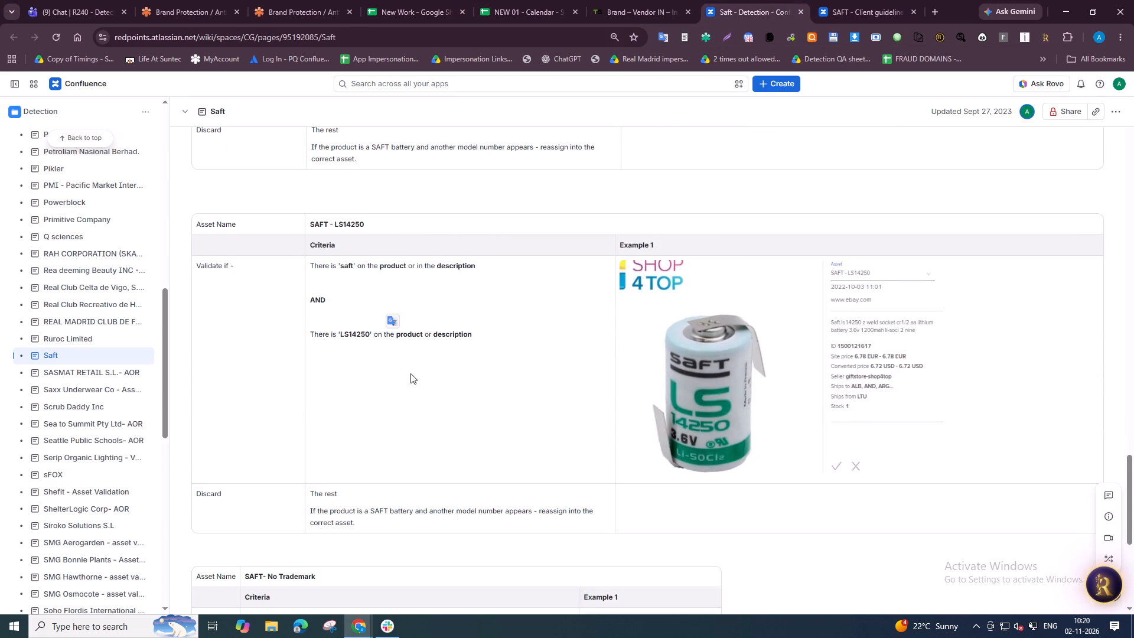
pyautogui.moveTo(309, 224); pyautogui.dragTo(376, 223)
pyautogui.hotkey('ctrl', 'c')
pyautogui.hotkey('alt', 'Tab')
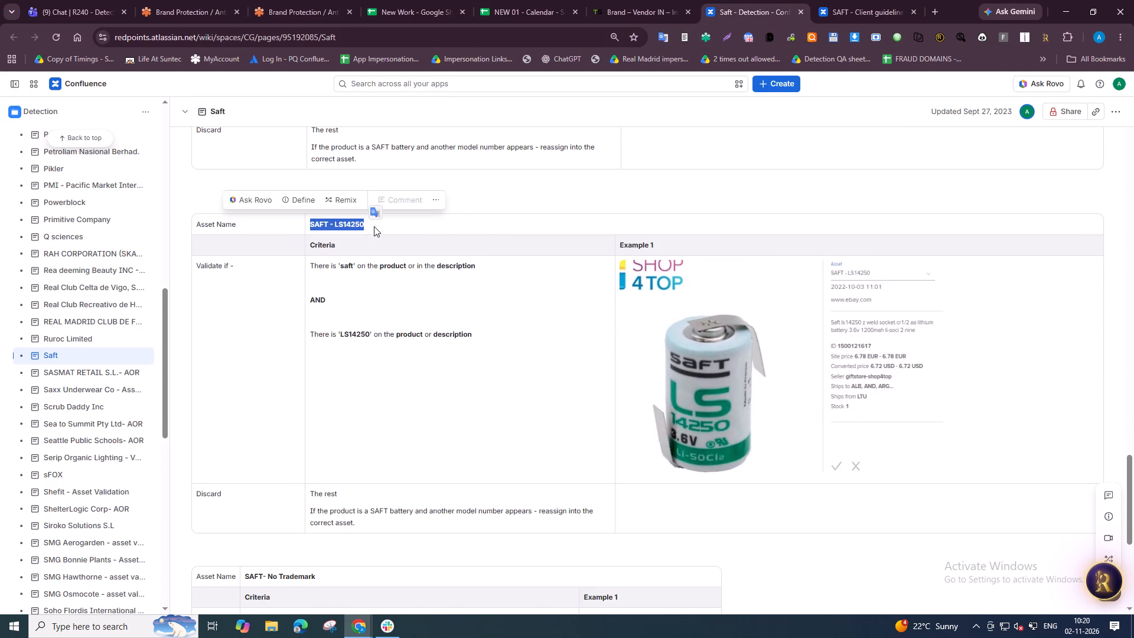
pyautogui.tripleClick(643, 93)
pyautogui.hotkey('ctrl', 'v')
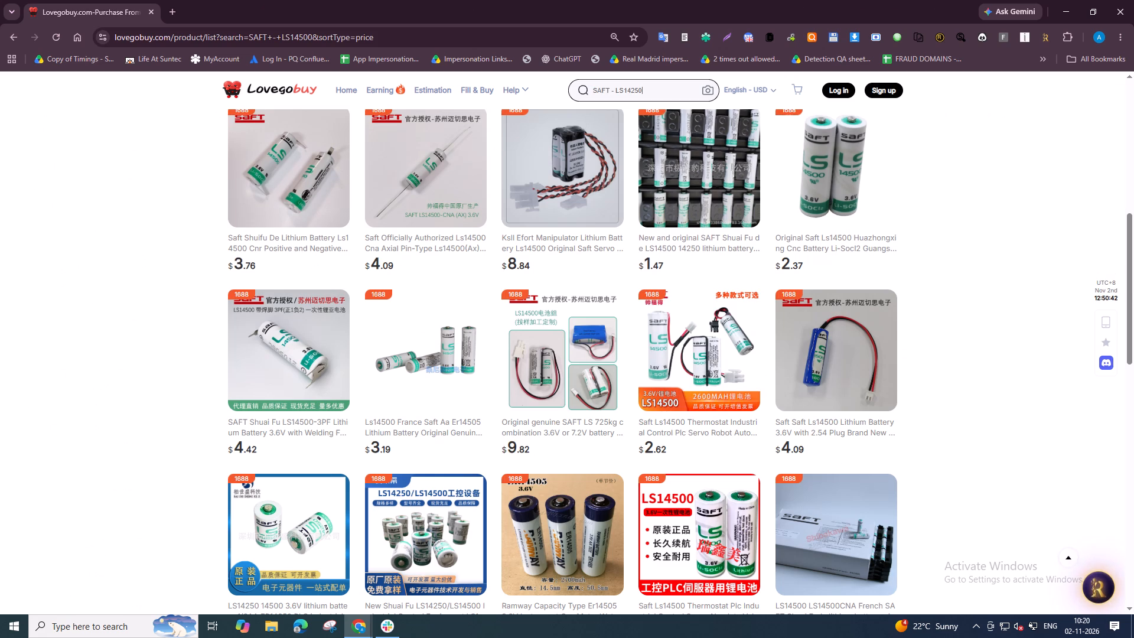
pyautogui.press('Return')
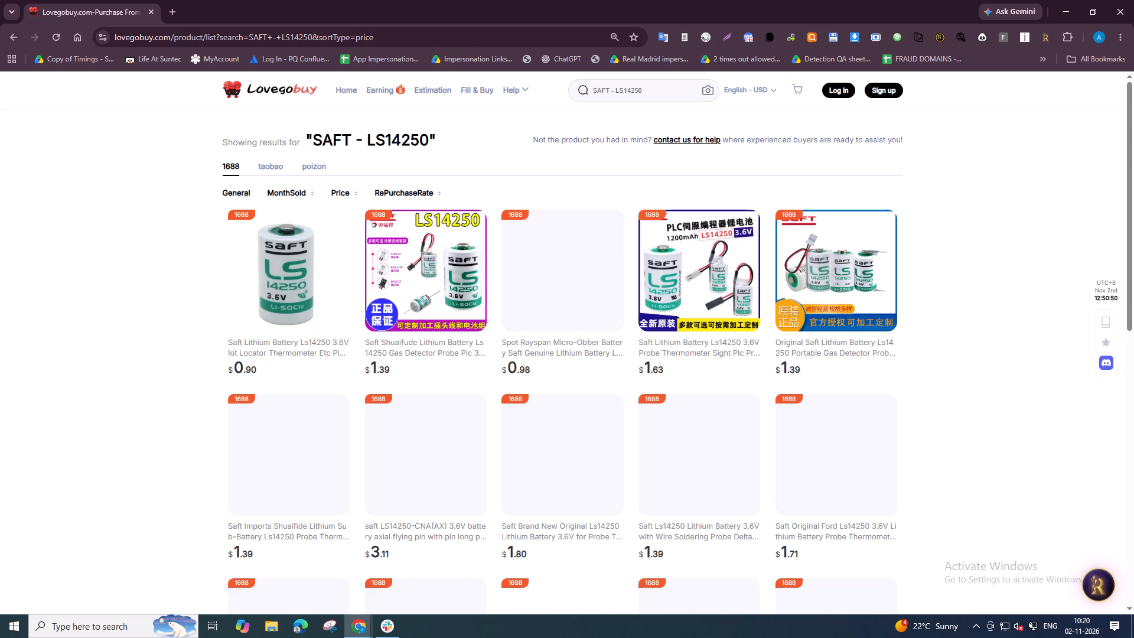
# Open all ten listings in the first two rows of the SAFT - LS14250 results in separate tabs.
pyautogui.keyDown('ctrl'); pyautogui.click(320, 275); pyautogui.keyUp('ctrl')
pyautogui.keyDown('ctrl'); pyautogui.click(442, 269); pyautogui.keyUp('ctrl')
pyautogui.keyDown('ctrl'); pyautogui.click(572, 263); pyautogui.keyUp('ctrl')
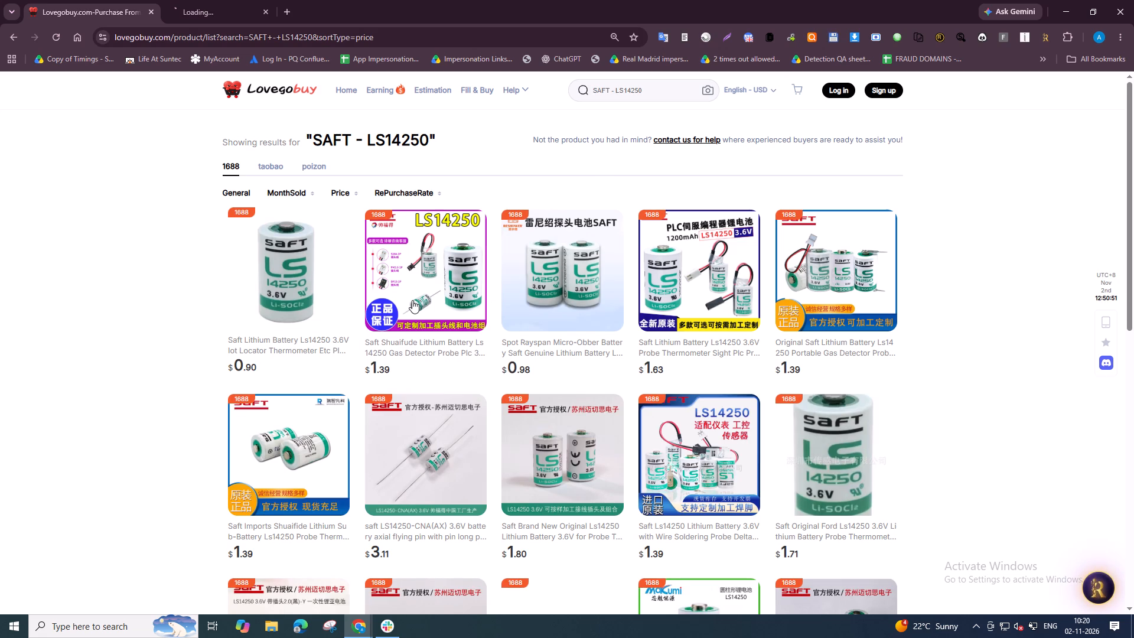
pyautogui.keyDown('ctrl'); pyautogui.moveTo(702, 264); pyautogui.dragTo(703, 271); pyautogui.keyUp('ctrl')
pyautogui.keyDown('ctrl'); pyautogui.click(812, 272); pyautogui.keyUp('ctrl')
pyautogui.keyDown('ctrl'); pyautogui.click(838, 445); pyautogui.keyUp('ctrl')
pyautogui.keyDown('ctrl'); pyautogui.click(725, 454); pyautogui.keyUp('ctrl')
pyautogui.keyDown('ctrl'); pyautogui.click(537, 458); pyautogui.keyUp('ctrl')
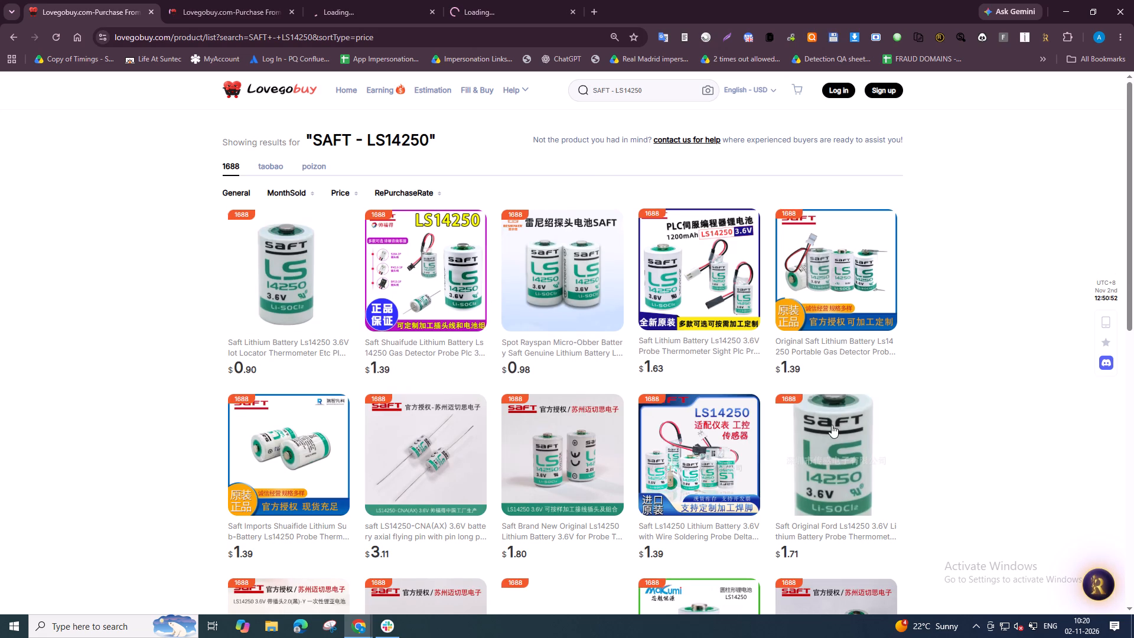
pyautogui.keyDown('ctrl'); pyautogui.click(471, 460); pyautogui.keyUp('ctrl')
pyautogui.keyDown('ctrl'); pyautogui.click(307, 450); pyautogui.keyUp('ctrl')
# Open all ten listings in the third and fourth rows of the SAFT - LS14250 results in separate tabs.
pyautogui.scroll(-5, 346, 433)
pyautogui.keyDown('ctrl'); pyautogui.click(282, 366); pyautogui.keyUp('ctrl')
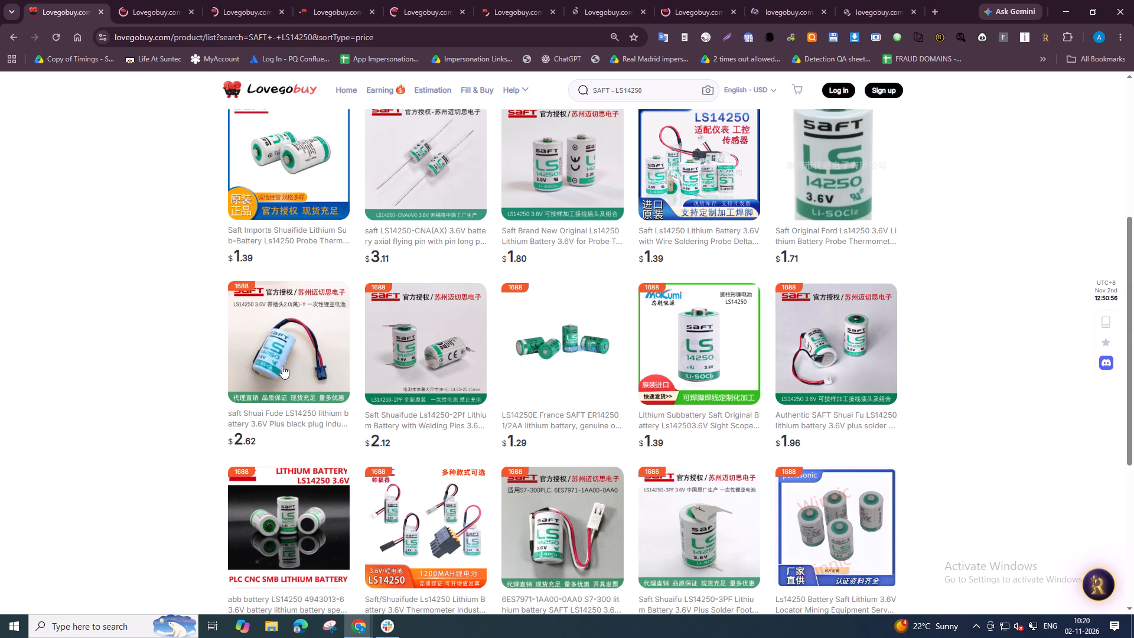
pyautogui.keyDown('ctrl'); pyautogui.click(399, 349); pyautogui.keyUp('ctrl')
pyautogui.keyDown('ctrl'); pyautogui.click(548, 353); pyautogui.keyUp('ctrl')
pyautogui.keyDown('ctrl'); pyautogui.click(713, 353); pyautogui.keyUp('ctrl')
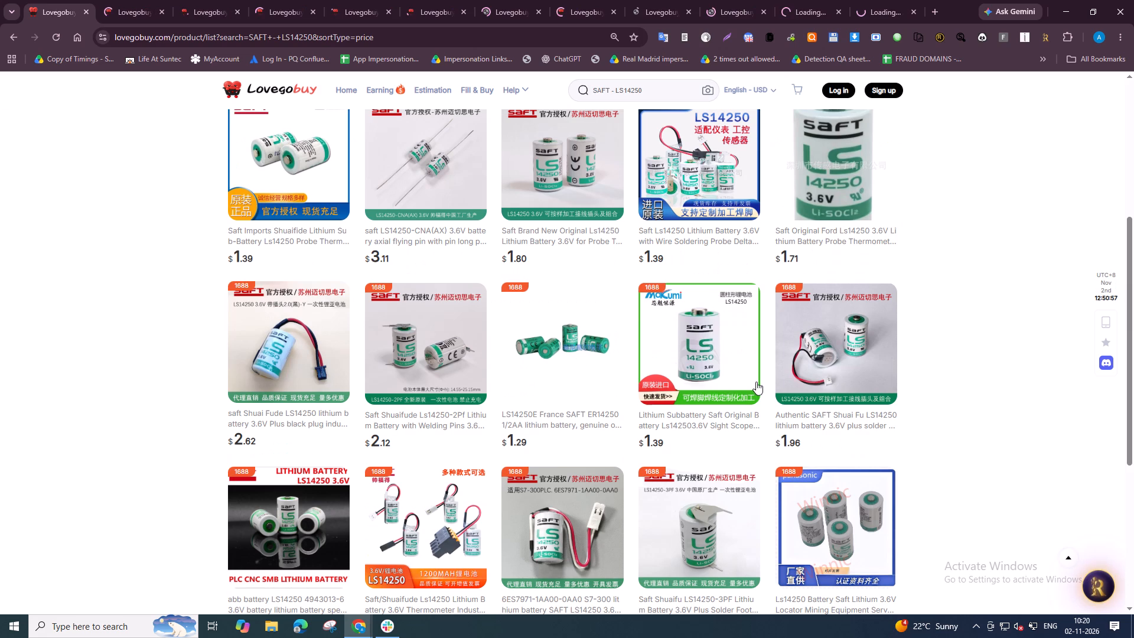
pyautogui.keyDown('ctrl'); pyautogui.click(848, 364); pyautogui.keyUp('ctrl')
pyautogui.keyDown('ctrl'); pyautogui.click(839, 542); pyautogui.keyUp('ctrl')
pyautogui.keyDown('ctrl'); pyautogui.click(695, 548); pyautogui.keyUp('ctrl')
pyautogui.keyDown('ctrl'); pyautogui.click(569, 534); pyautogui.keyUp('ctrl')
pyautogui.keyDown('ctrl'); pyautogui.click(449, 528); pyautogui.keyUp('ctrl')
pyautogui.keyDown('ctrl'); pyautogui.click(315, 525); pyautogui.keyUp('ctrl')
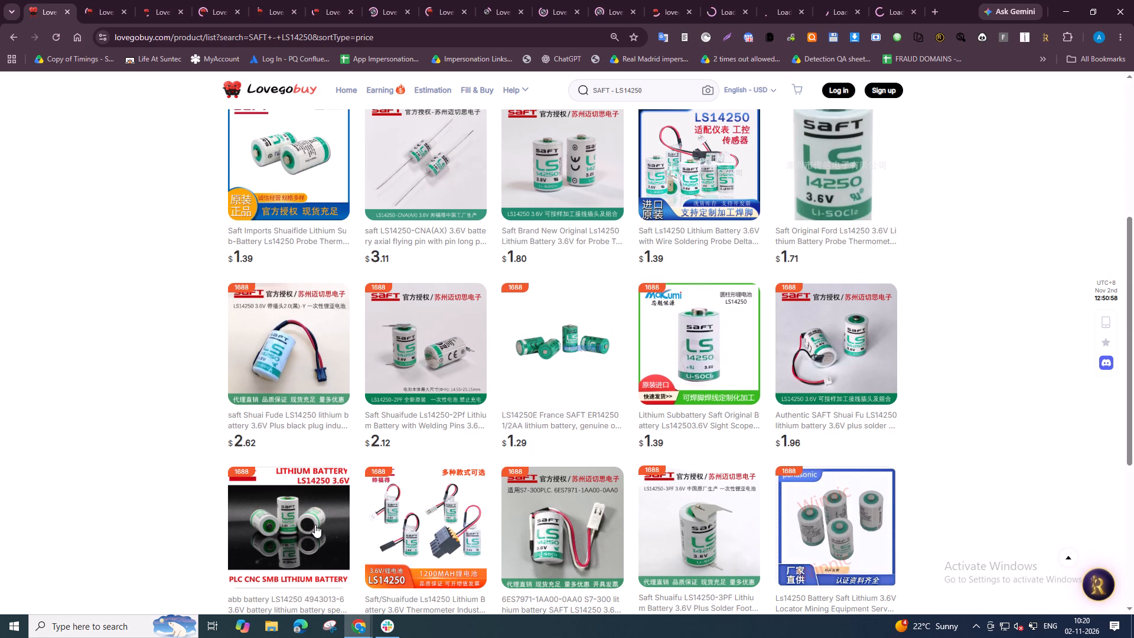
# Examine the remaining SAFT - LS14250 search results for further relevant battery listings.
pyautogui.scroll(-5, 379, 492)
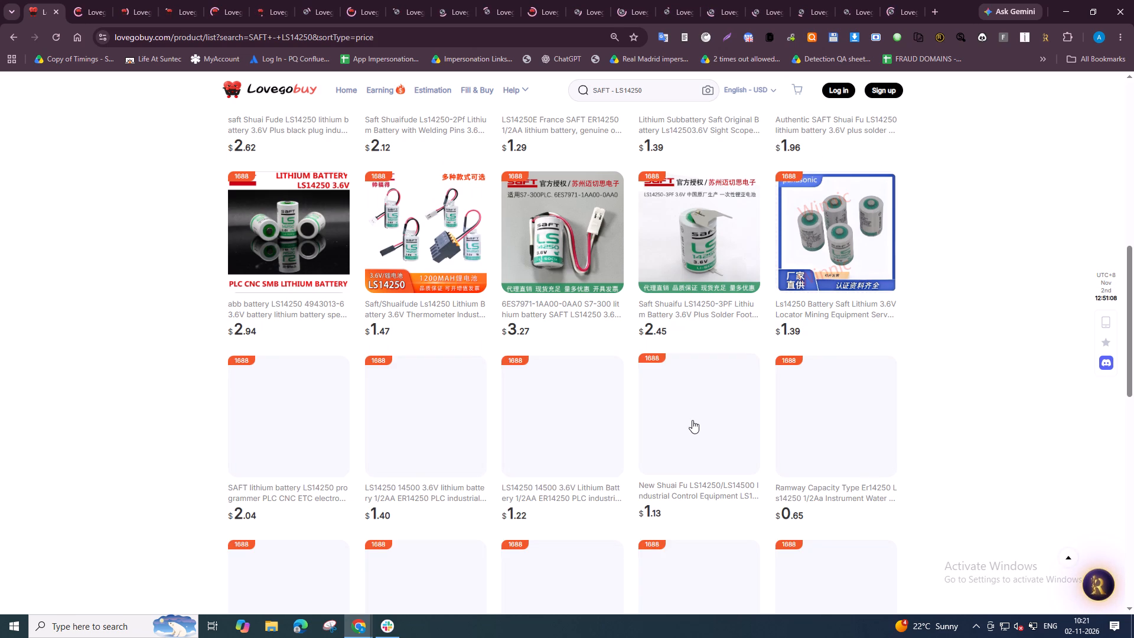
pyautogui.moveTo(913, 324); pyautogui.dragTo(791, 301)
pyautogui.scroll(-11, 460, 415)
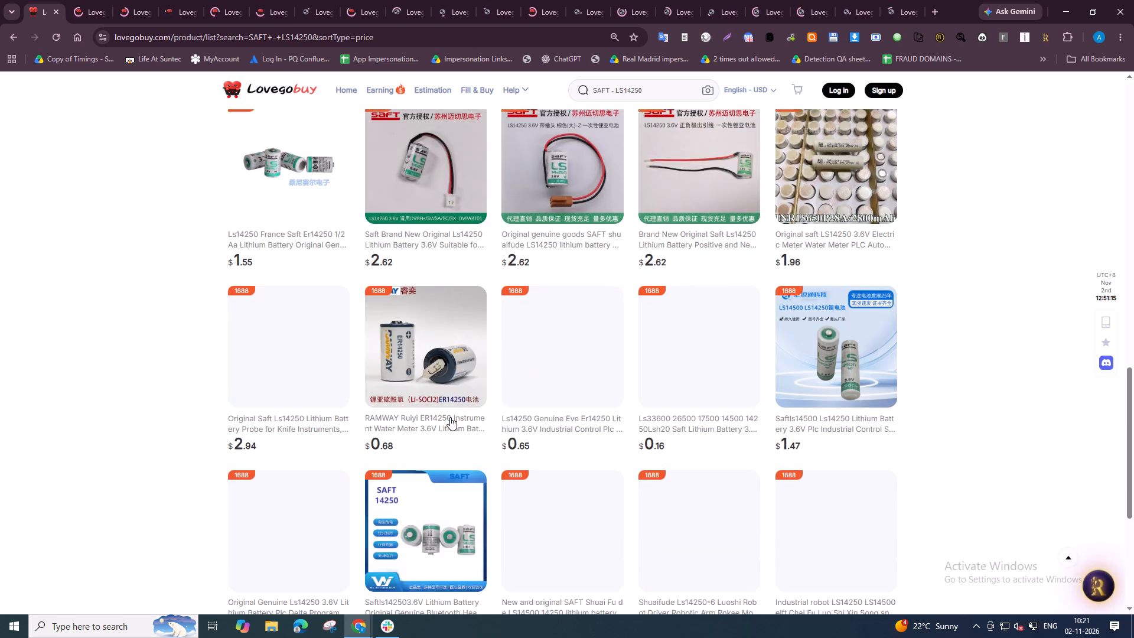
pyautogui.scroll(-5, 450, 417)
pyautogui.scroll(15, 451, 416)
pyautogui.click(81, 0)
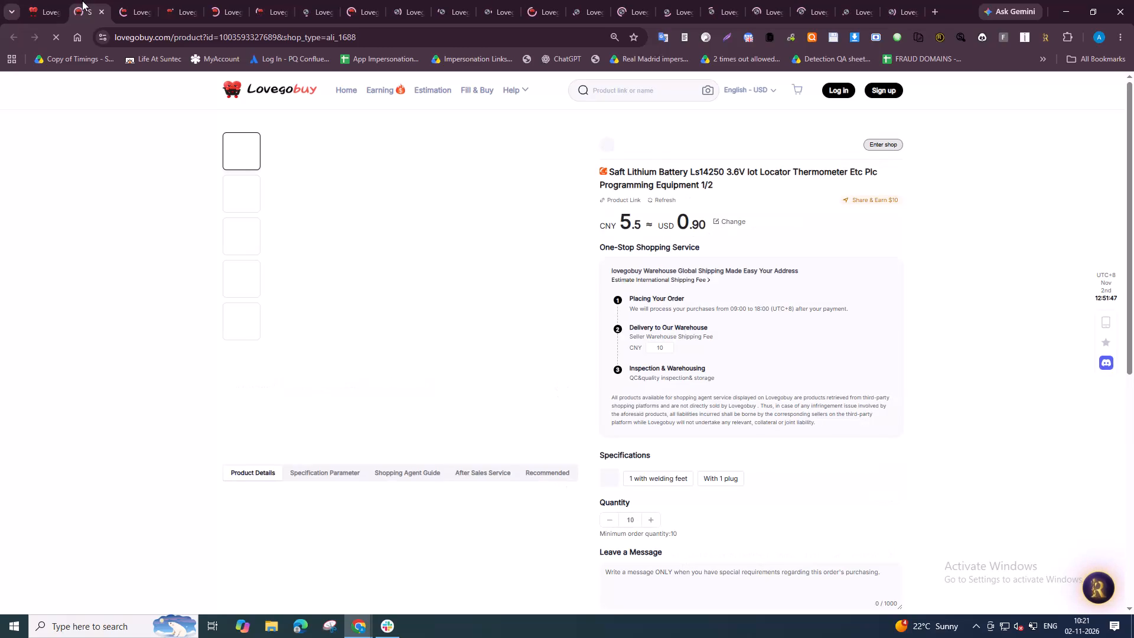
pyautogui.rightClick(631, 197)
pyautogui.click(694, 325)
pyautogui.hotkey('alt', 'Tab')
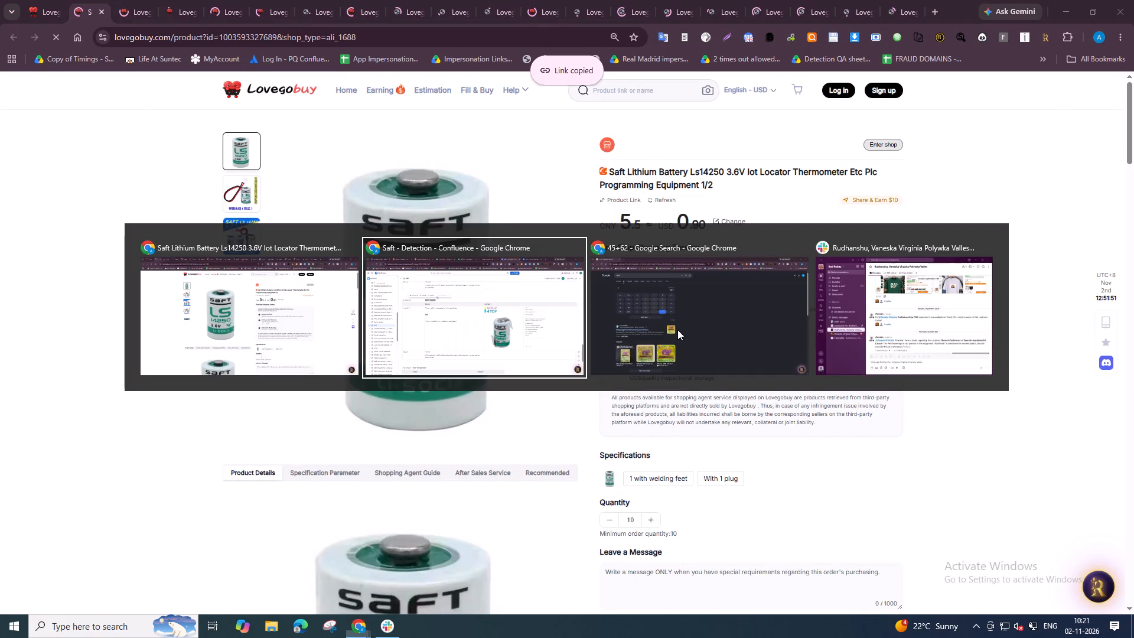
pyautogui.click(398, 0)
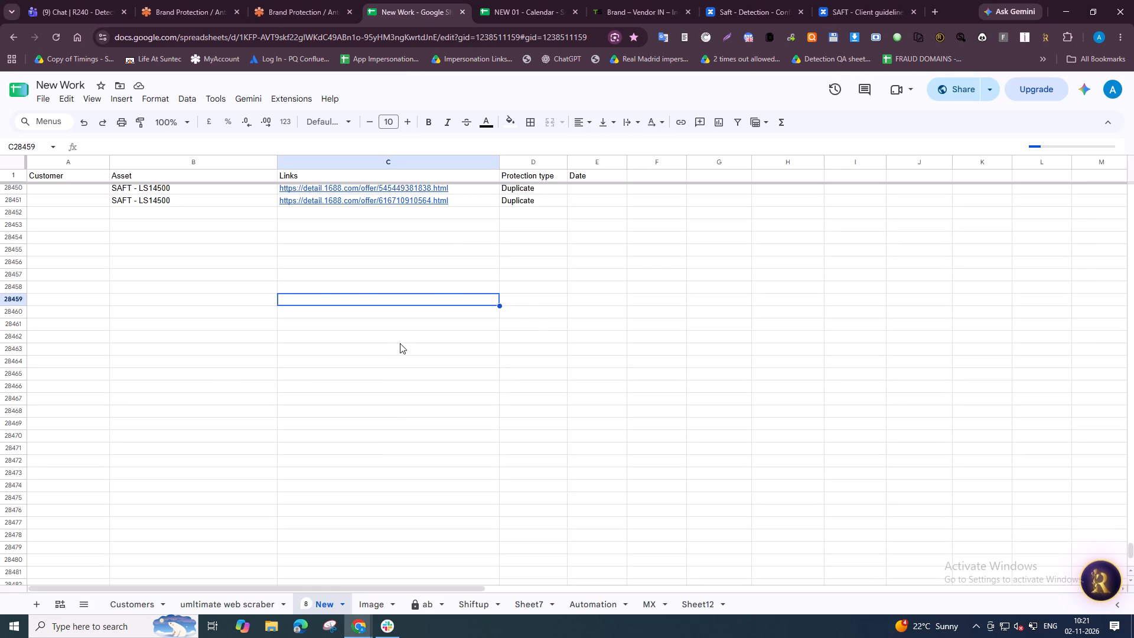
pyautogui.hotkey('ctrl', 'v')
pyautogui.click(406, 337)
pyautogui.hotkey('alt', 'Tab')
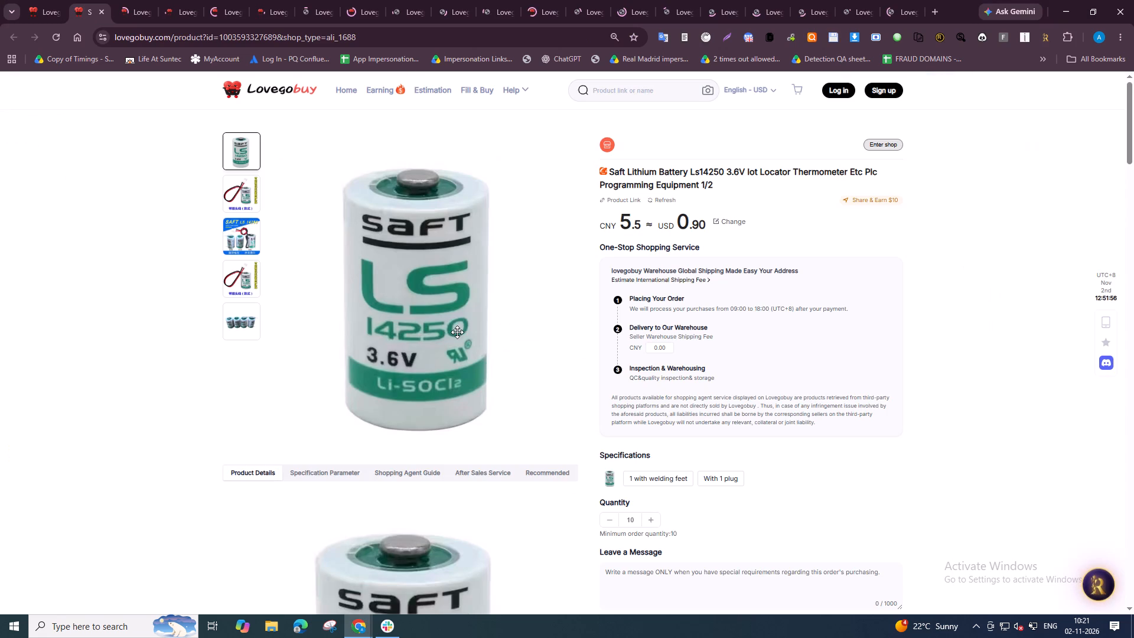
pyautogui.hotkey('ctrl', 'w')
pyautogui.hotkey('alt', 'Tab')
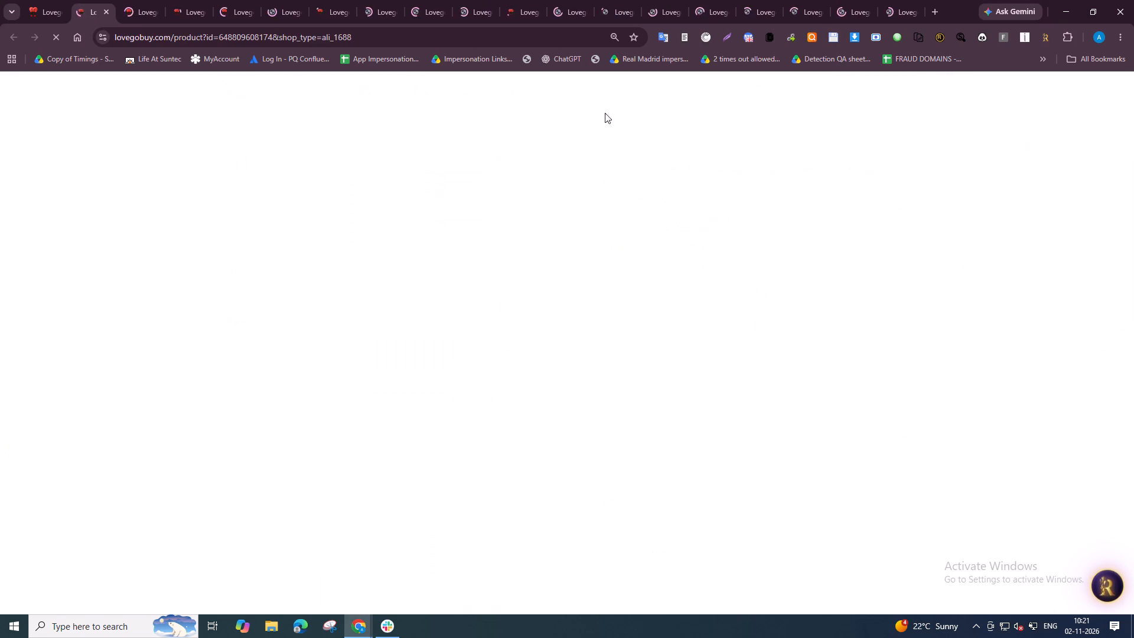
pyautogui.click(748, 0)
pyautogui.hotkey('alt', 'Tab')
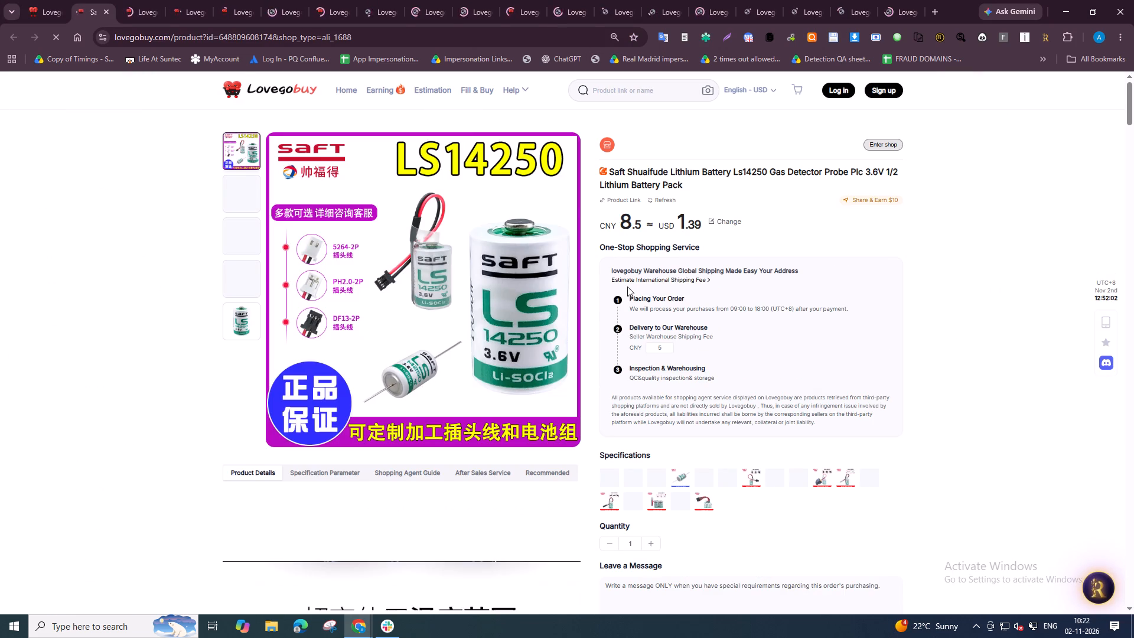
pyautogui.rightClick(622, 199)
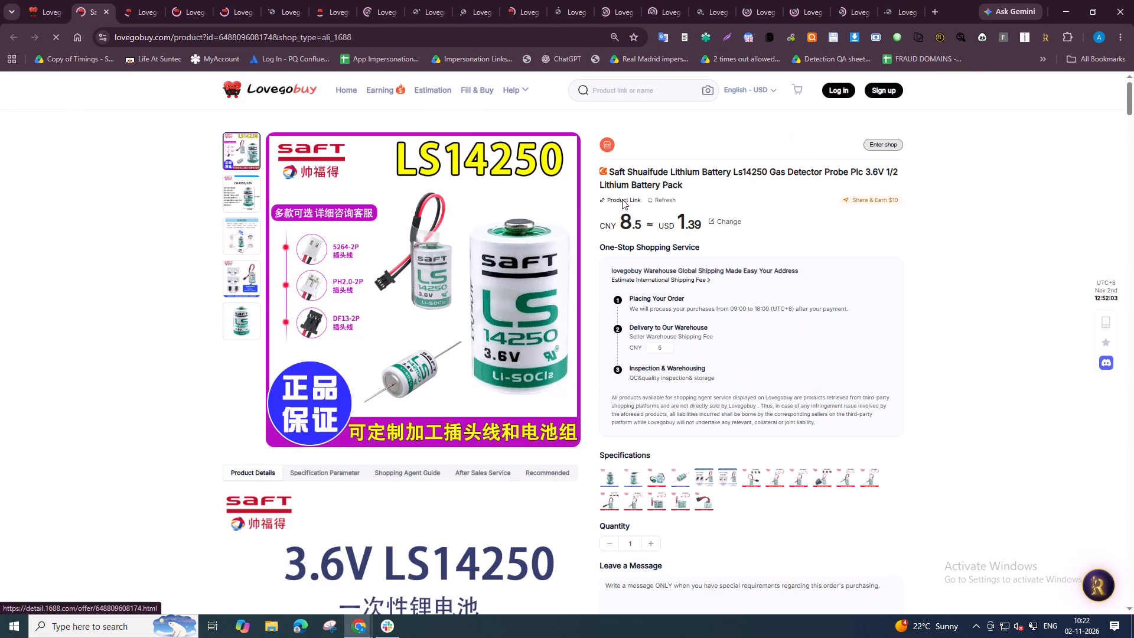
pyautogui.click(723, 324)
pyautogui.hotkey('alt', 'Tab')
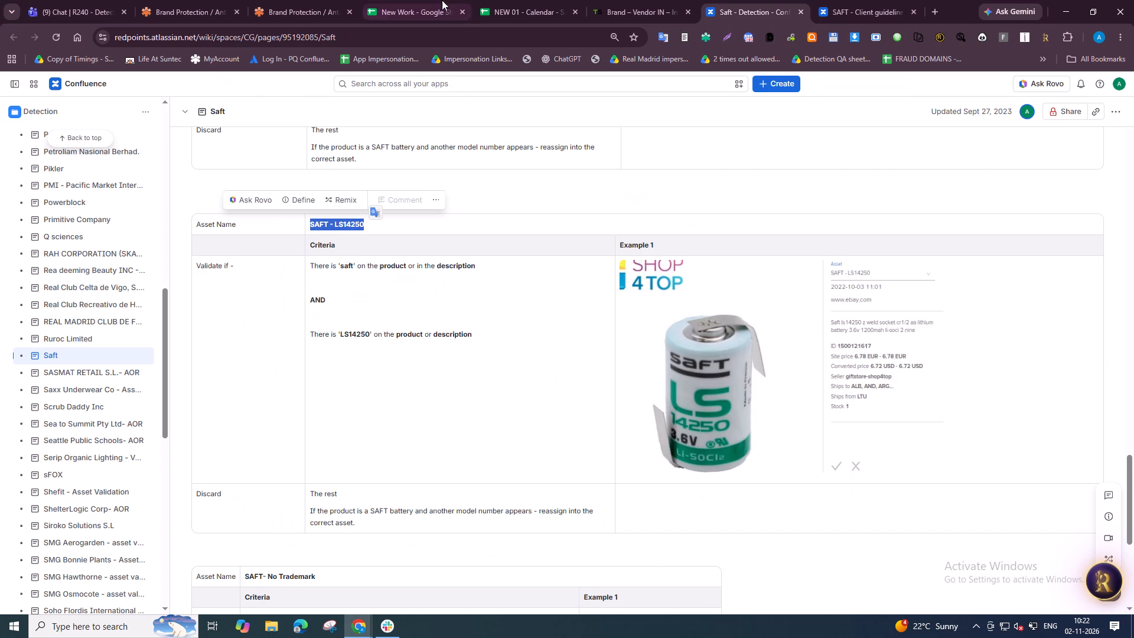
pyautogui.click(441, 0)
pyautogui.press('v')
pyautogui.click(431, 367)
pyautogui.click(432, 340)
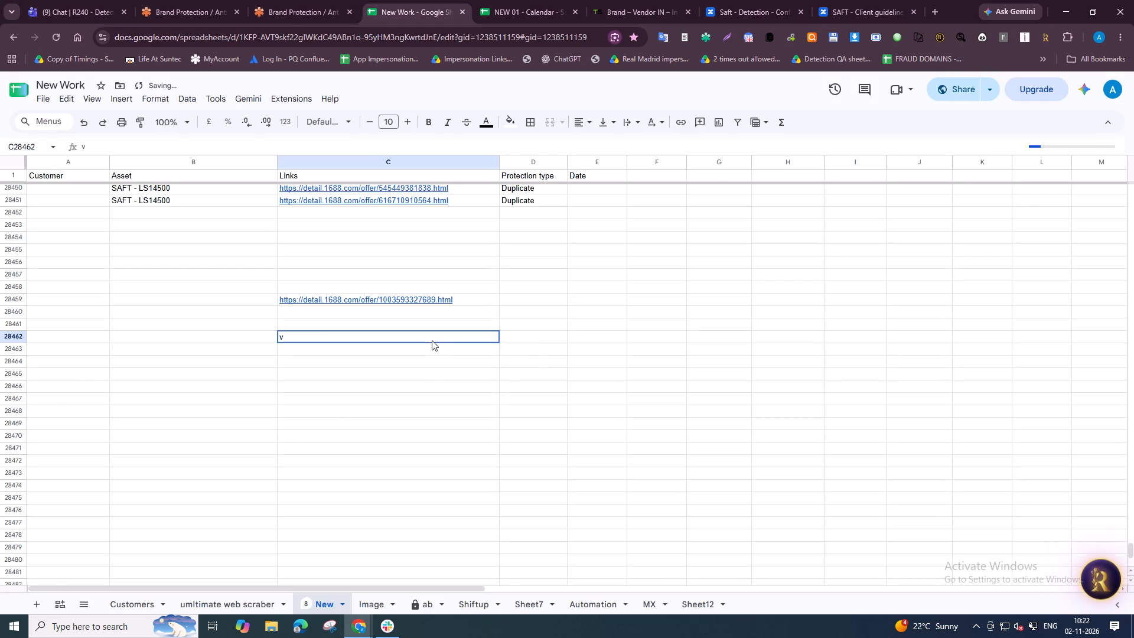
pyautogui.hotkey('ctrl', 'v')
pyautogui.hotkey('alt', 'Tab')
pyautogui.hotkey('ctrl', 'w')
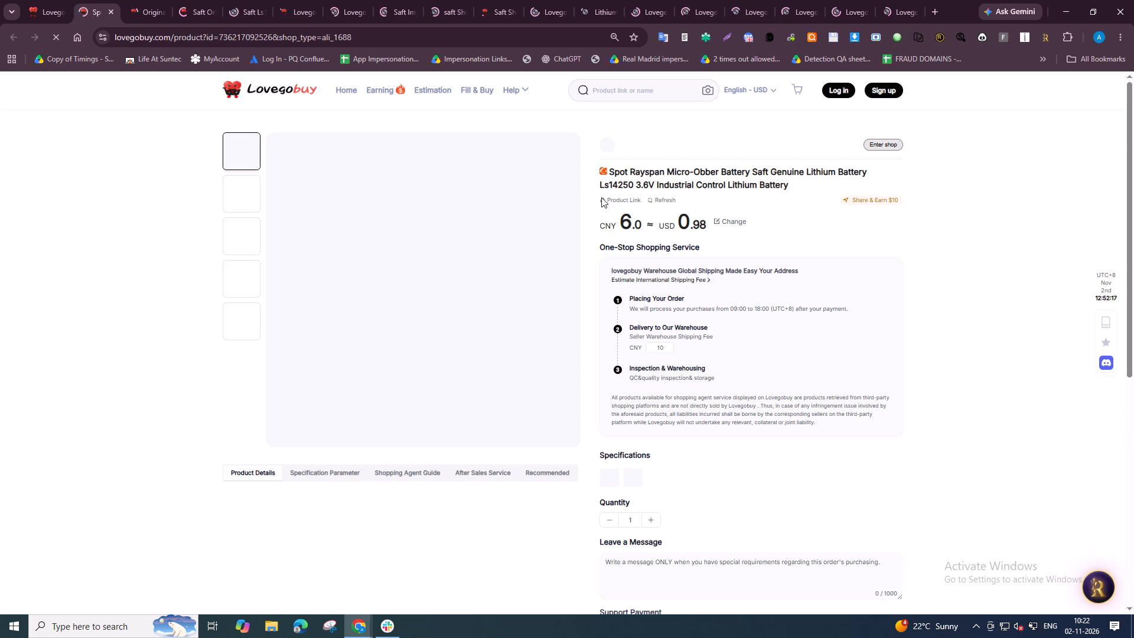
pyautogui.rightClick(614, 200)
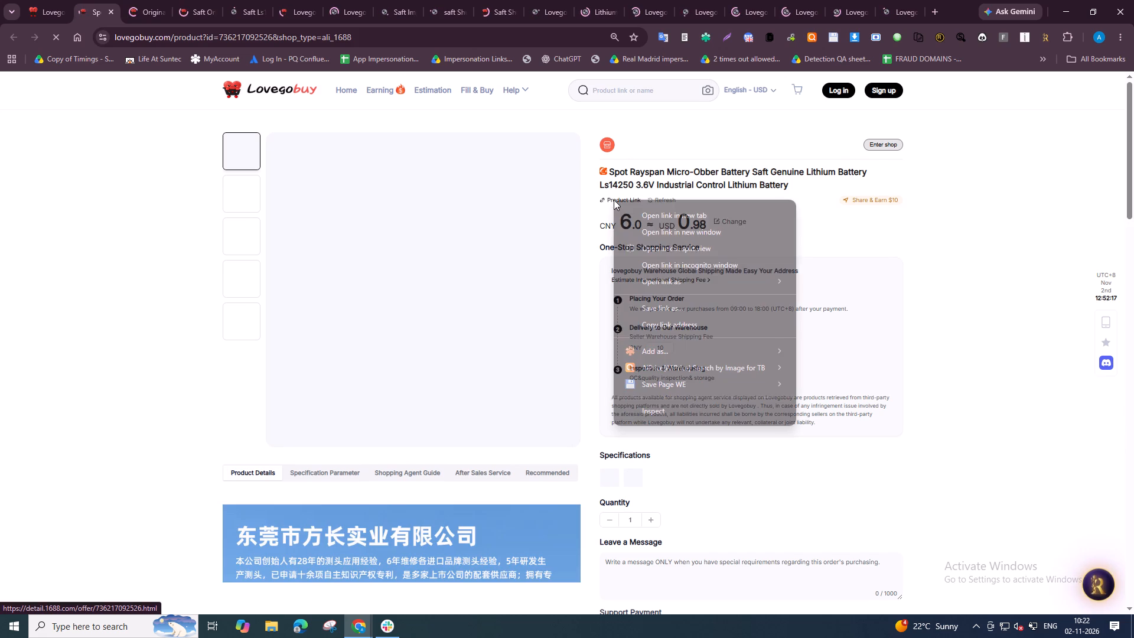
pyautogui.click(663, 328)
pyautogui.hotkey('alt', 'Tab')
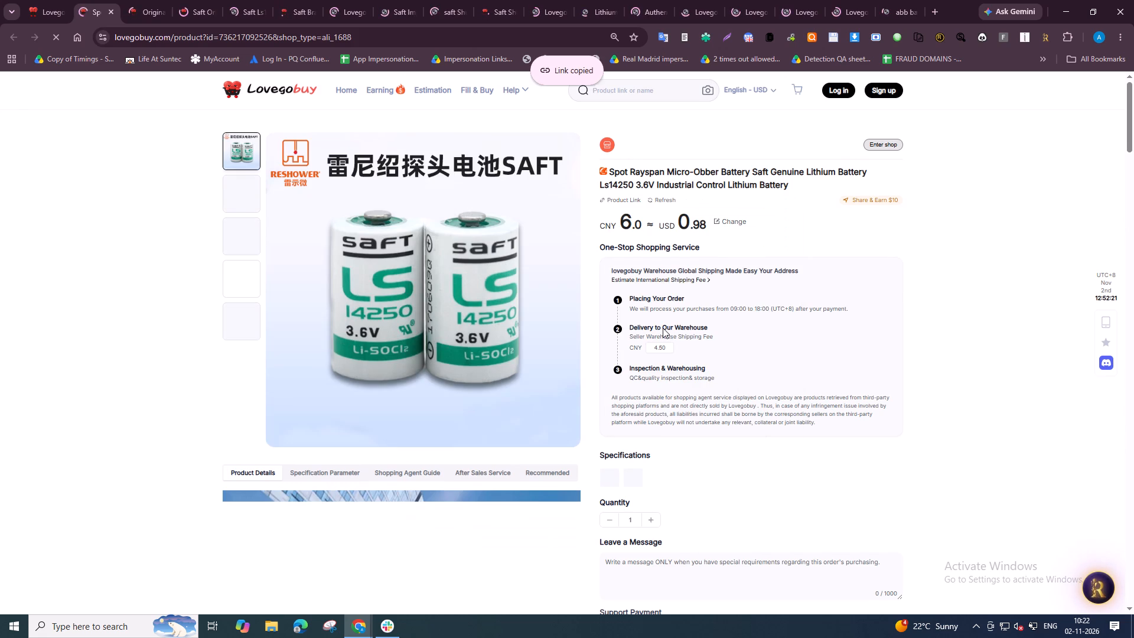
pyautogui.click(463, 324)
pyautogui.hotkey('ctrl', 'v')
pyautogui.hotkey('alt', 'Tab')
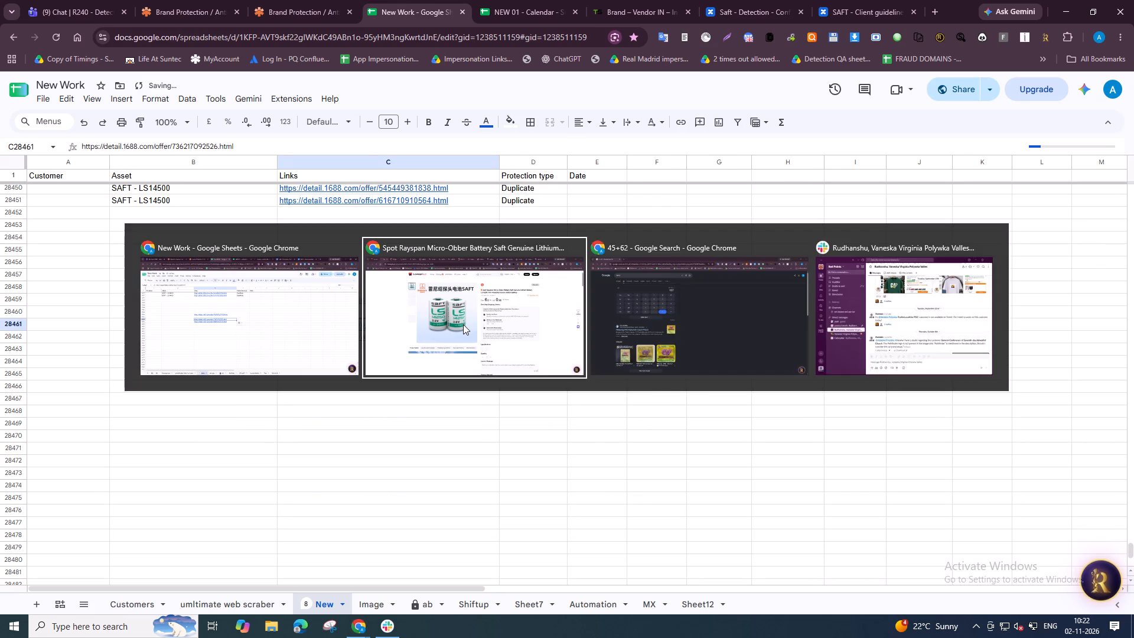
pyautogui.hotkey('ctrl', 'w')
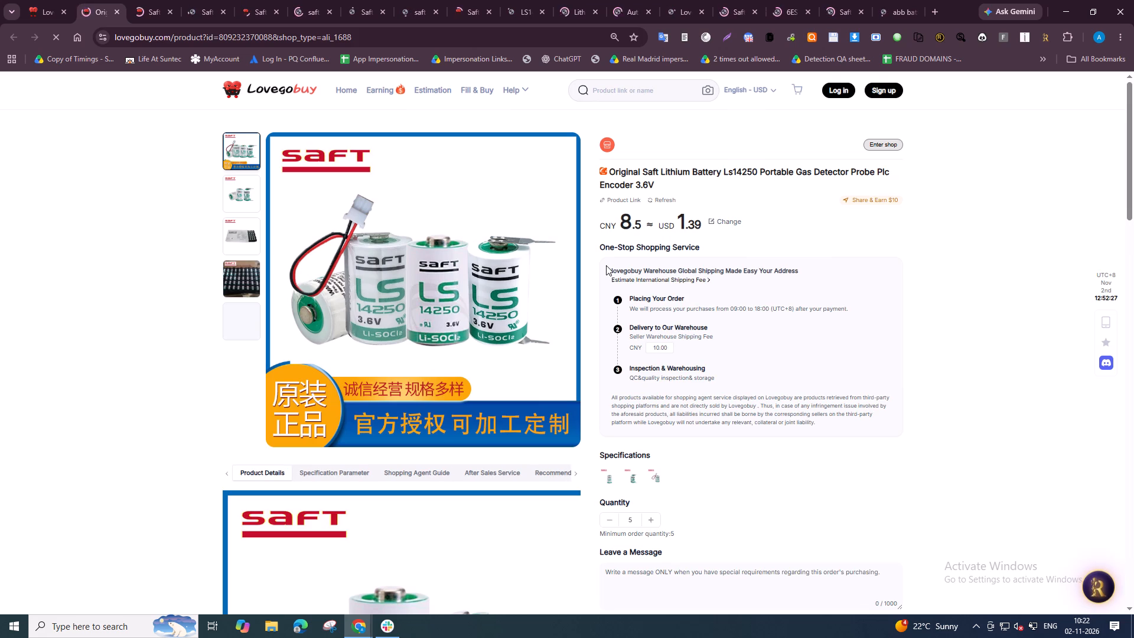
pyautogui.rightClick(618, 201)
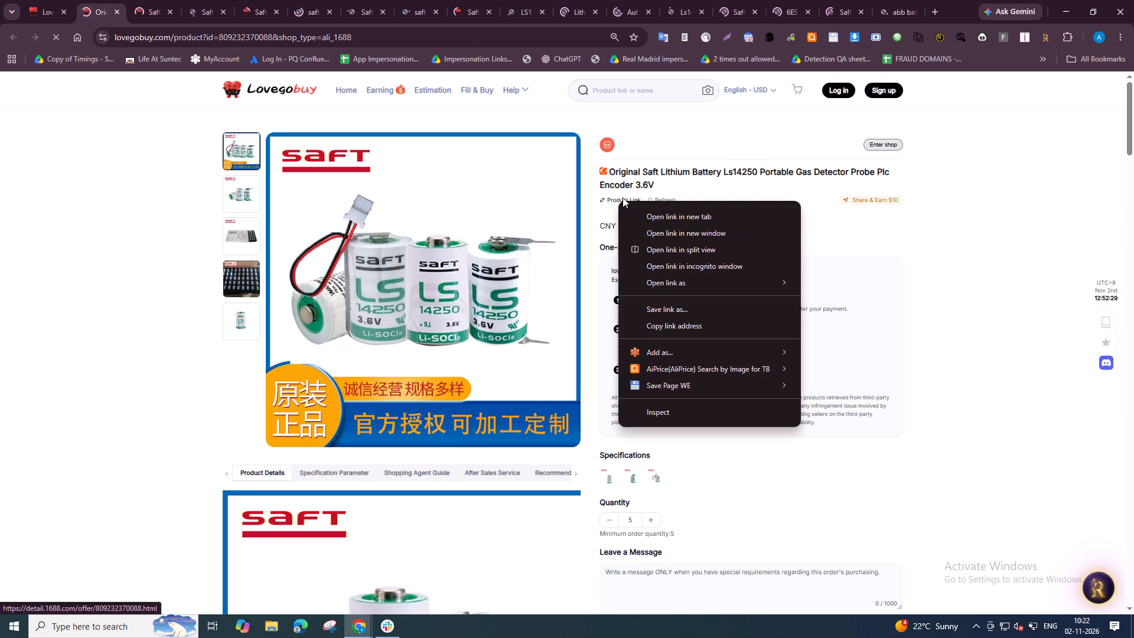
pyautogui.rightClick(623, 197)
pyautogui.click(673, 324)
pyautogui.hotkey('alt', 'Tab')
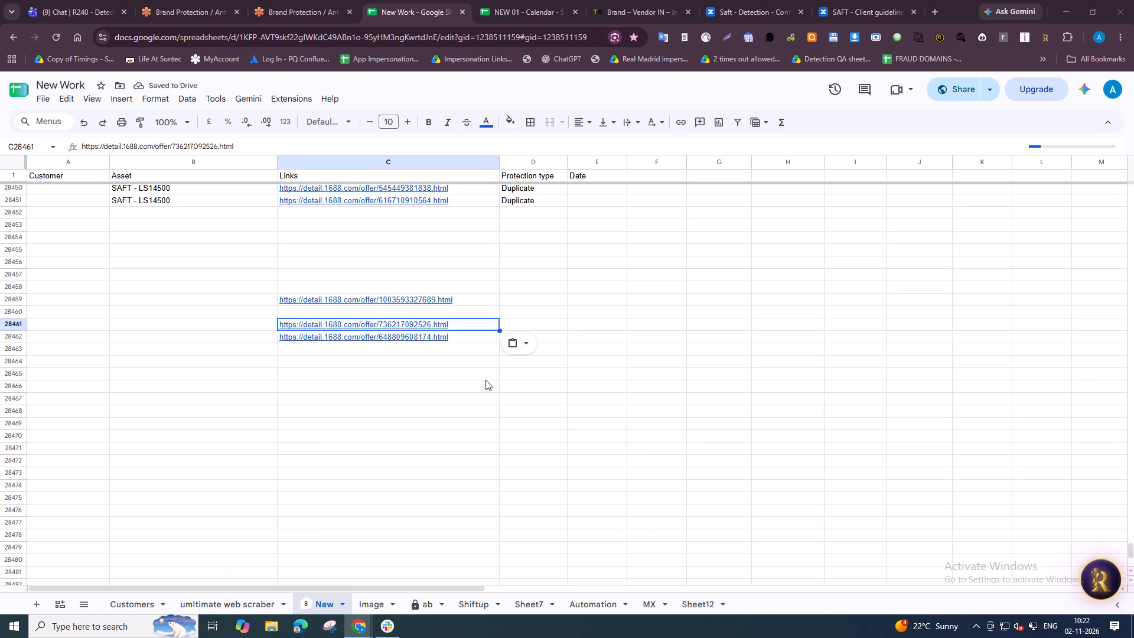
pyautogui.click(477, 312)
pyautogui.hotkey('ctrl', 'v')
pyautogui.click(480, 353)
pyautogui.hotkey('alt', 'Tab')
pyautogui.hotkey('ctrl', 'w')
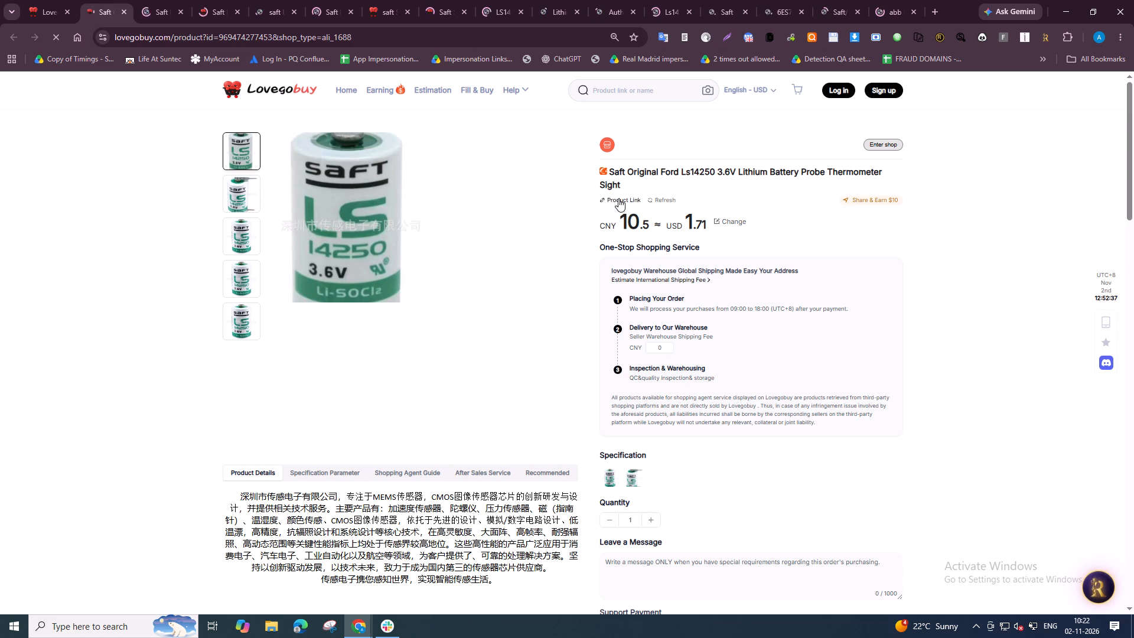
pyautogui.rightClick(618, 198)
pyautogui.click(656, 325)
pyautogui.hotkey('alt', 'Tab')
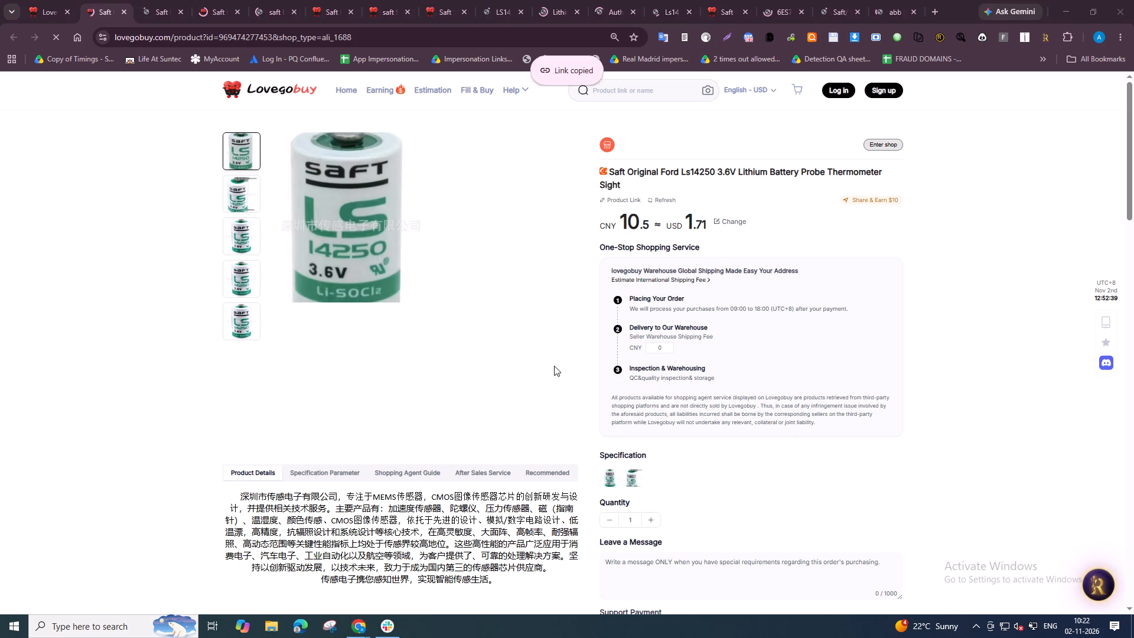
pyautogui.press('v')
pyautogui.click(467, 369)
pyautogui.click(469, 353)
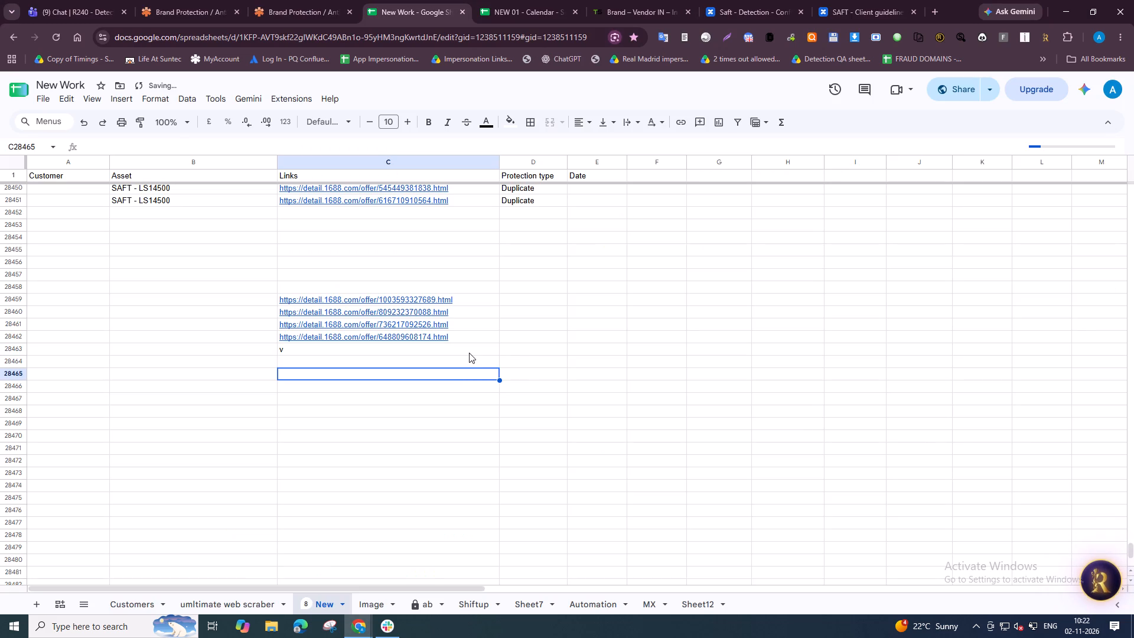
pyautogui.hotkey('ctrl', 'v')
pyautogui.hotkey('ctrl', 'v')
pyautogui.click(461, 386)
pyautogui.hotkey('alt', 'Tab')
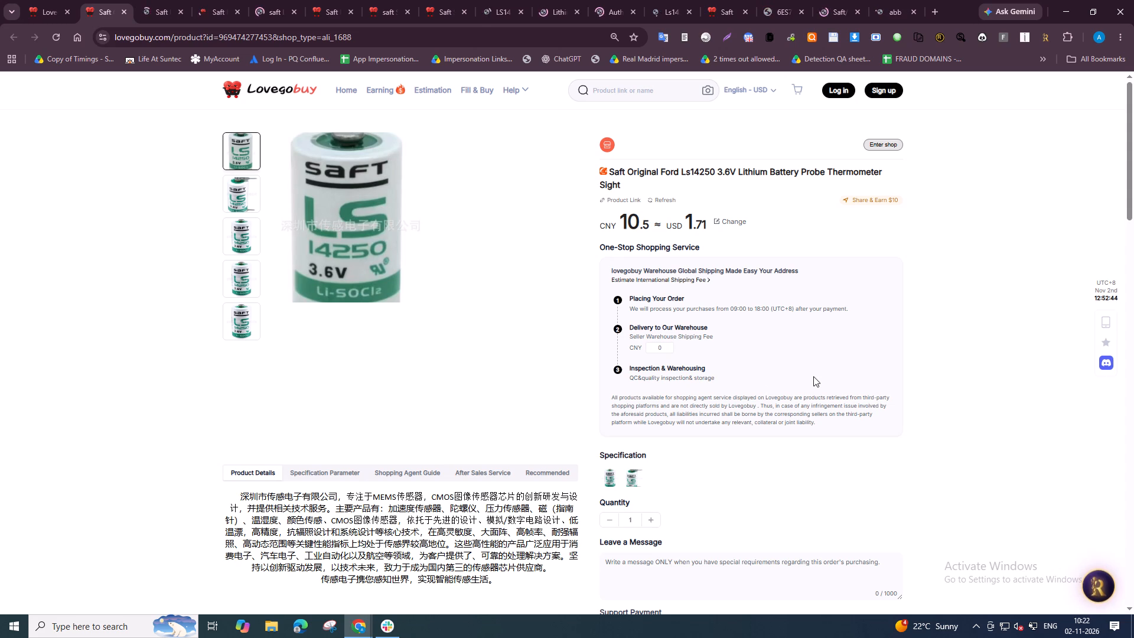
pyautogui.hotkey('ctrl', 'w')
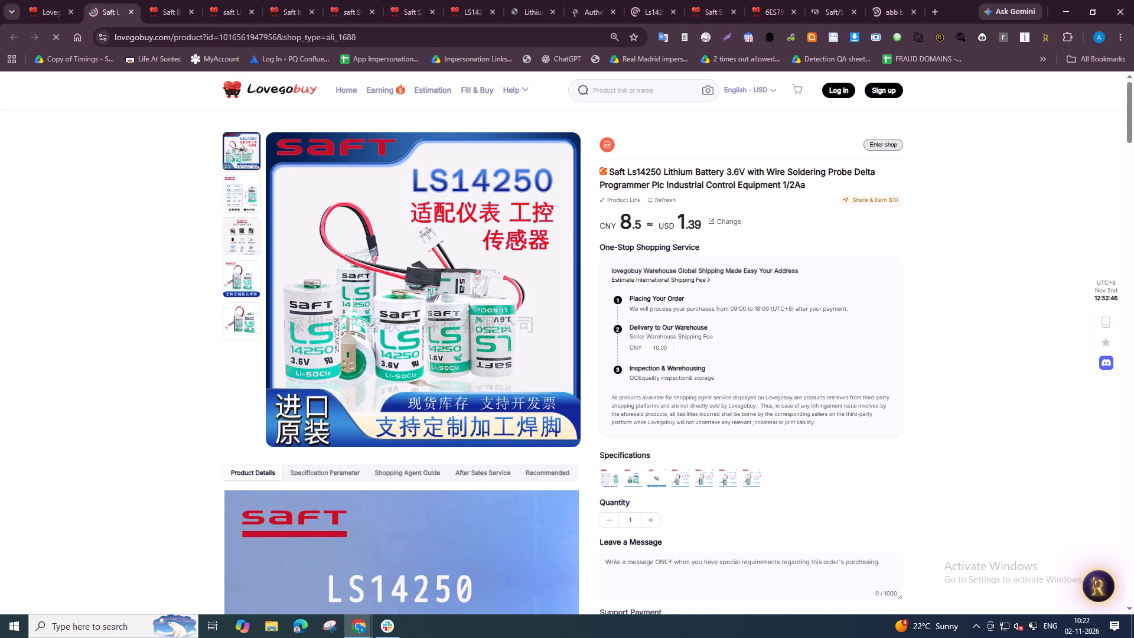
pyautogui.rightClick(621, 205)
pyautogui.rightClick(624, 199)
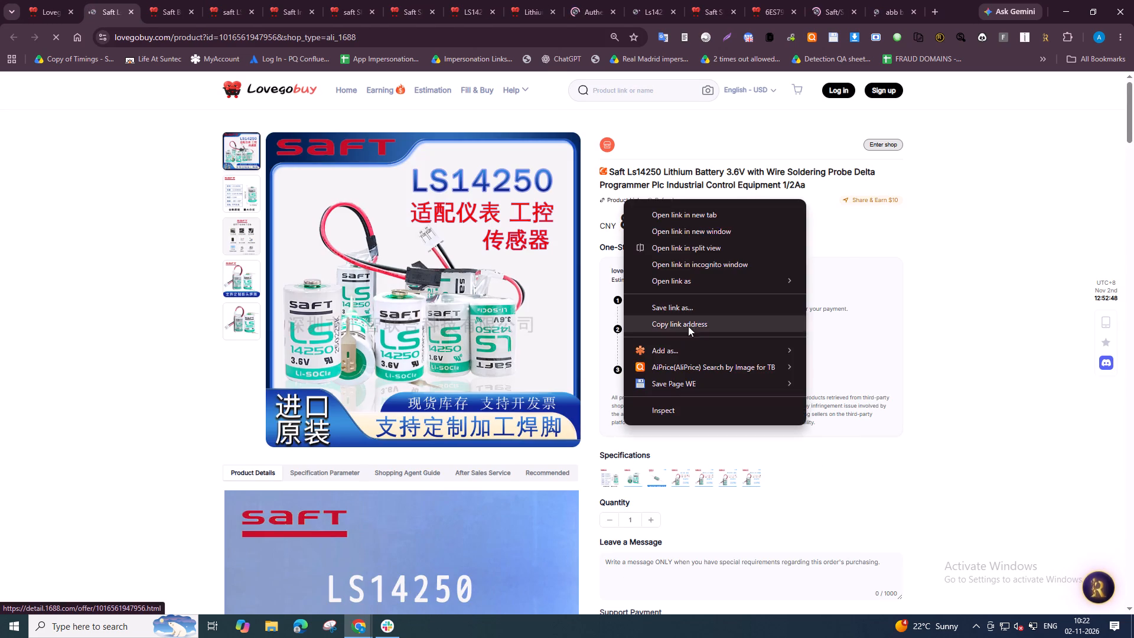
pyautogui.click(688, 326)
pyautogui.hotkey('alt', 'Tab')
pyautogui.hotkey('ctrl', 'v')
pyautogui.hotkey('alt', 'Tab')
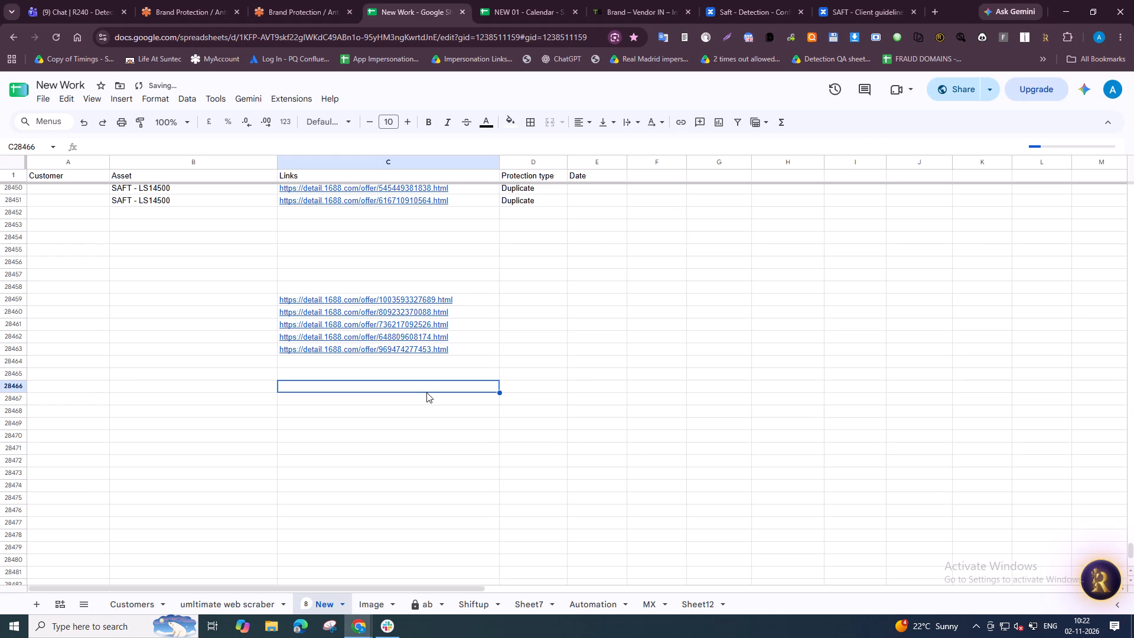
pyautogui.hotkey('ctrl', 'w')
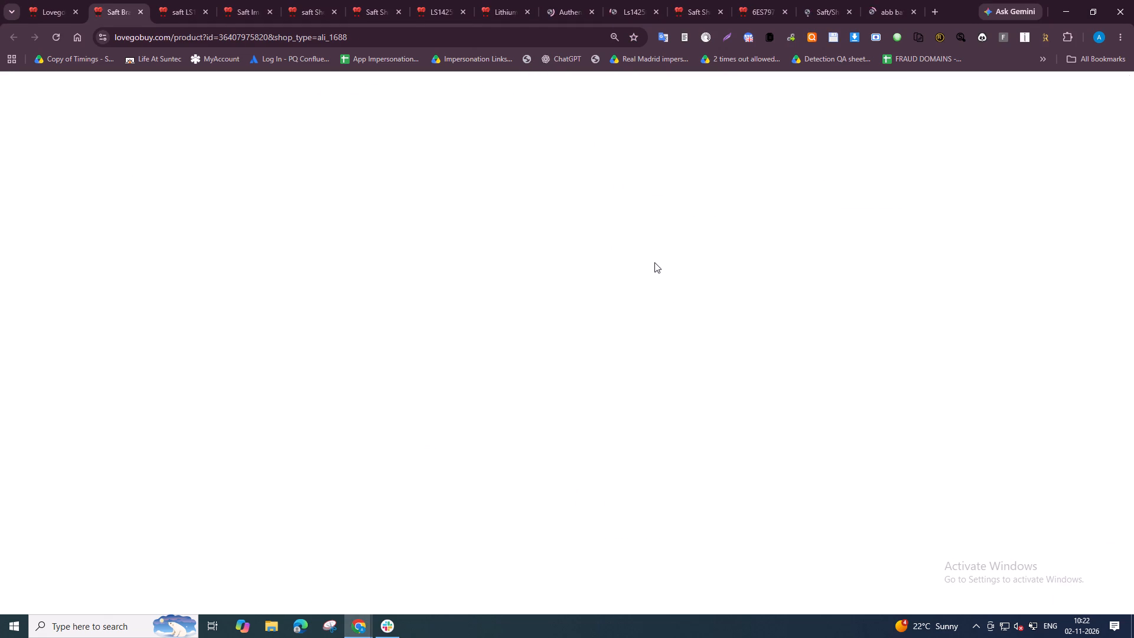
pyautogui.rightClick(617, 201)
pyautogui.click(654, 324)
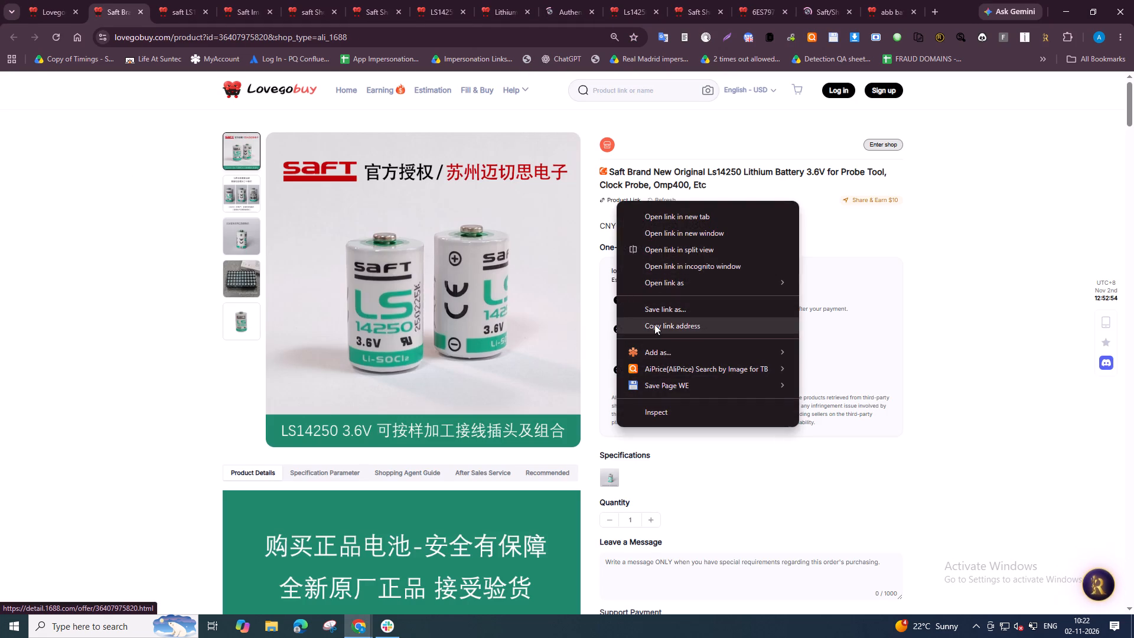
pyautogui.hotkey('alt', 'Tab')
pyautogui.click(482, 370)
pyautogui.hotkey('ctrl', 'v')
pyautogui.hotkey('alt', 'Tab')
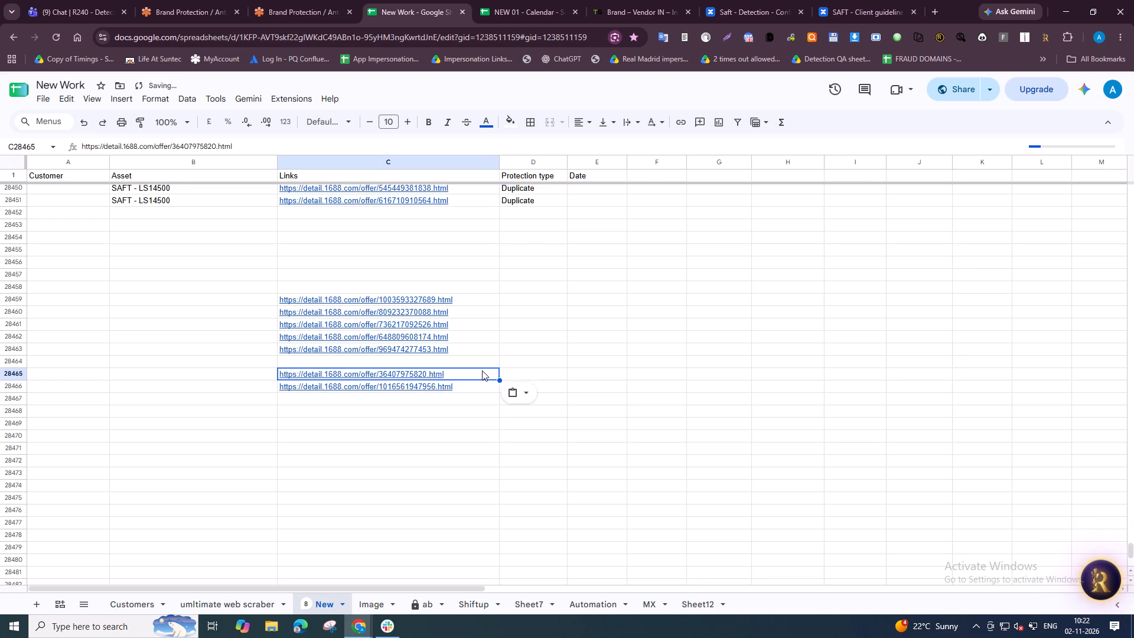
pyautogui.hotkey('ctrl', 'w')
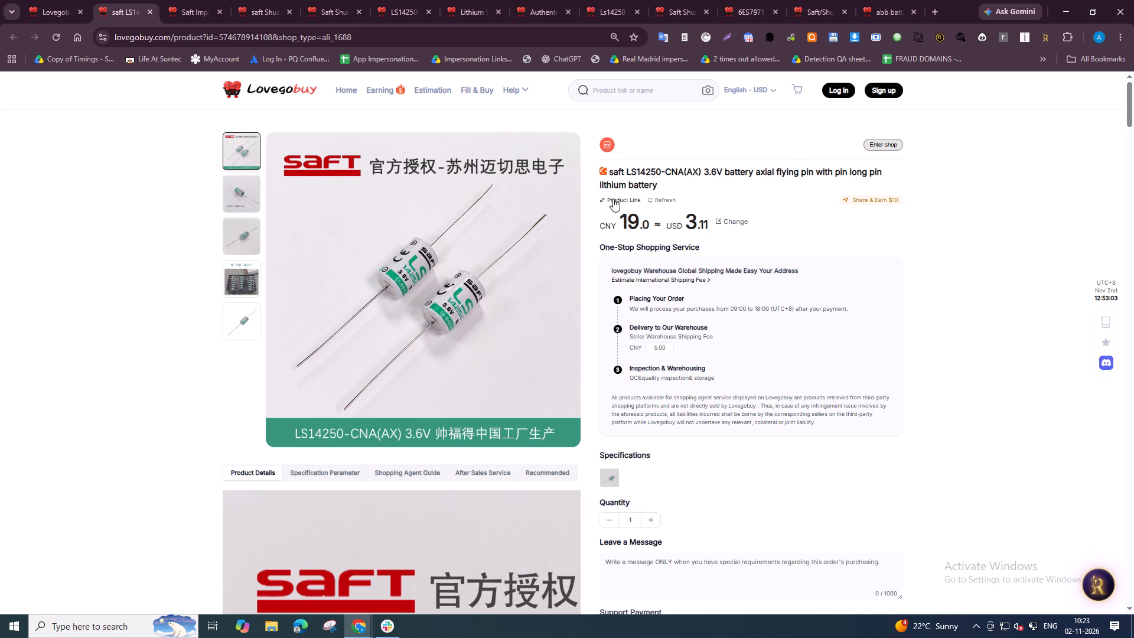
pyautogui.rightClick(613, 198)
pyautogui.click(674, 327)
pyautogui.hotkey('alt', 'Tab')
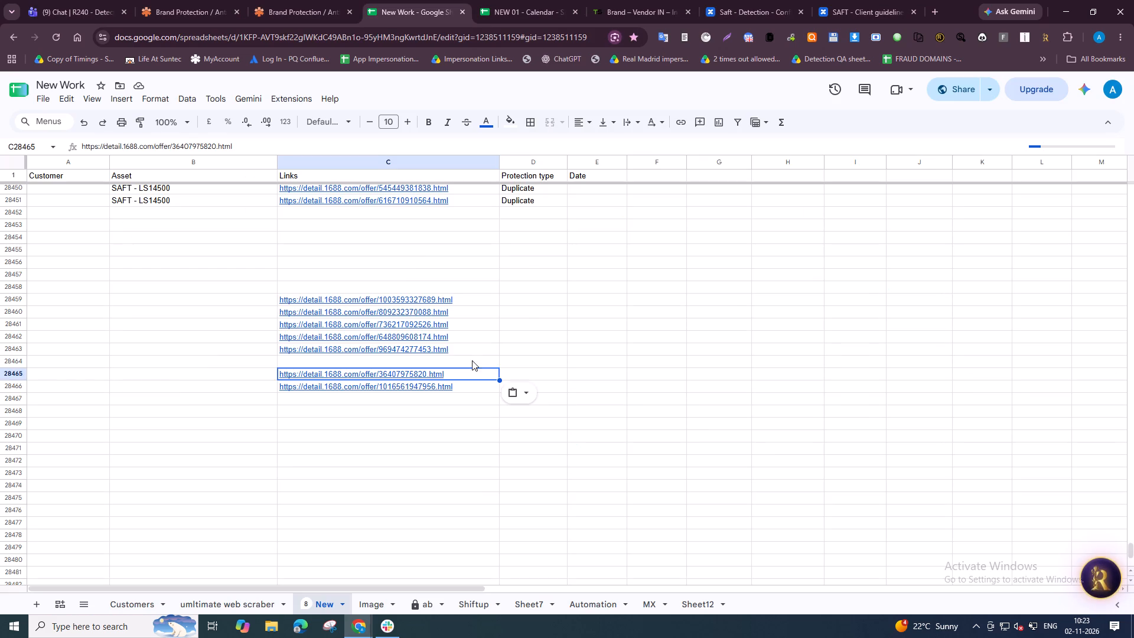
pyautogui.click(468, 356)
pyautogui.click(497, 359)
pyautogui.click(493, 360)
pyautogui.hotkey('ctrl', 'v')
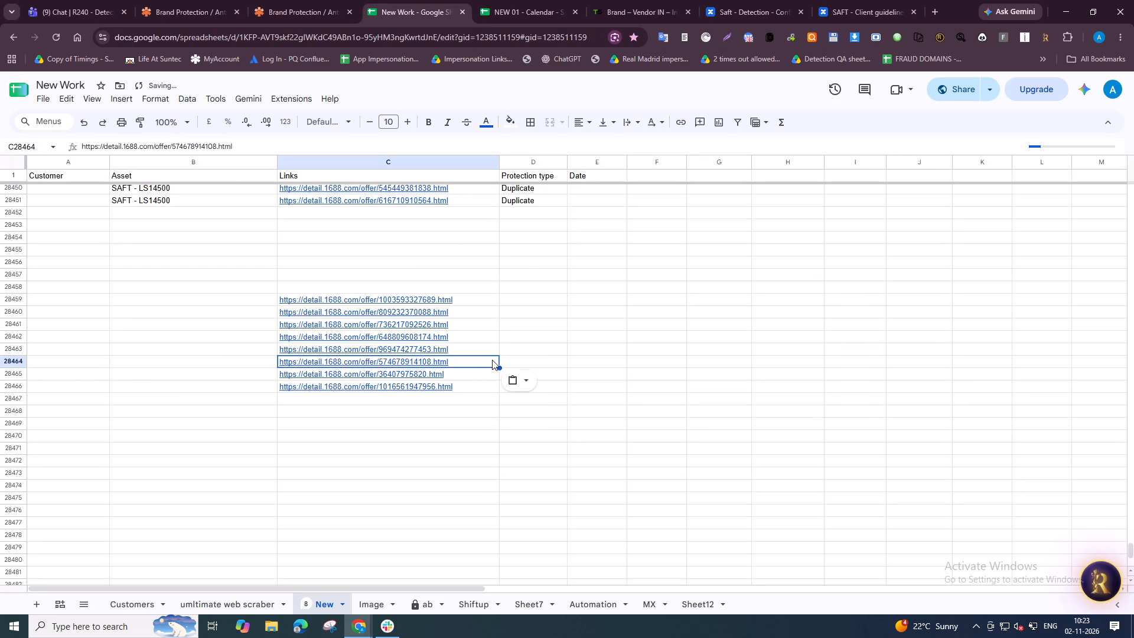
pyautogui.click(533, 335)
pyautogui.hotkey('alt', 'Tab')
pyautogui.hotkey('ctrl', 'w')
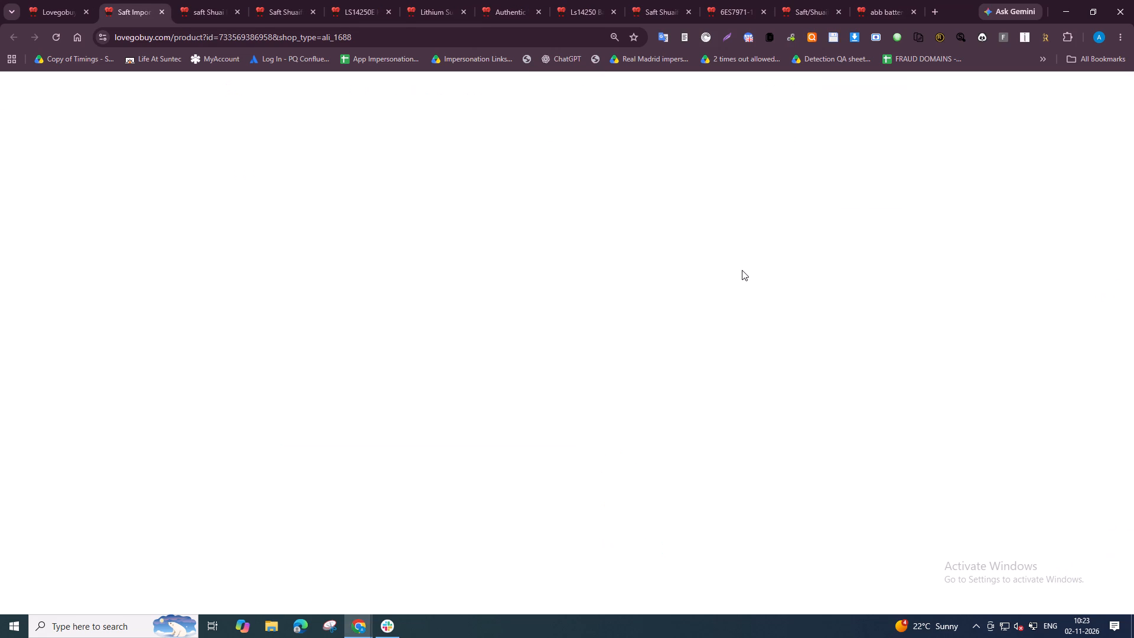
pyautogui.click(243, 205)
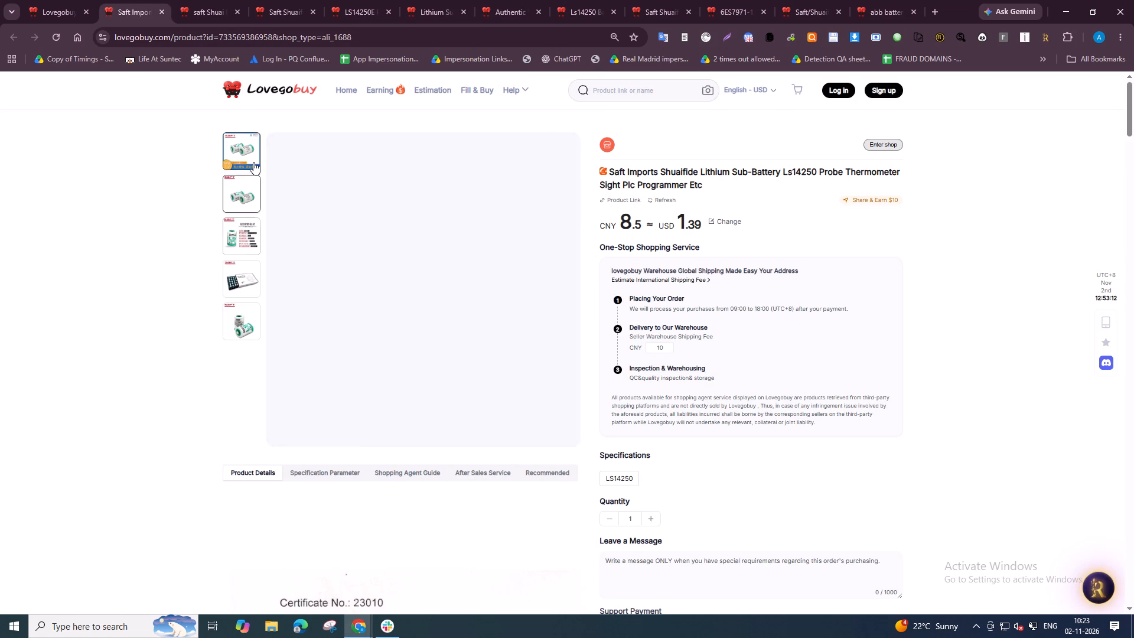
pyautogui.click(256, 152)
pyautogui.click(233, 327)
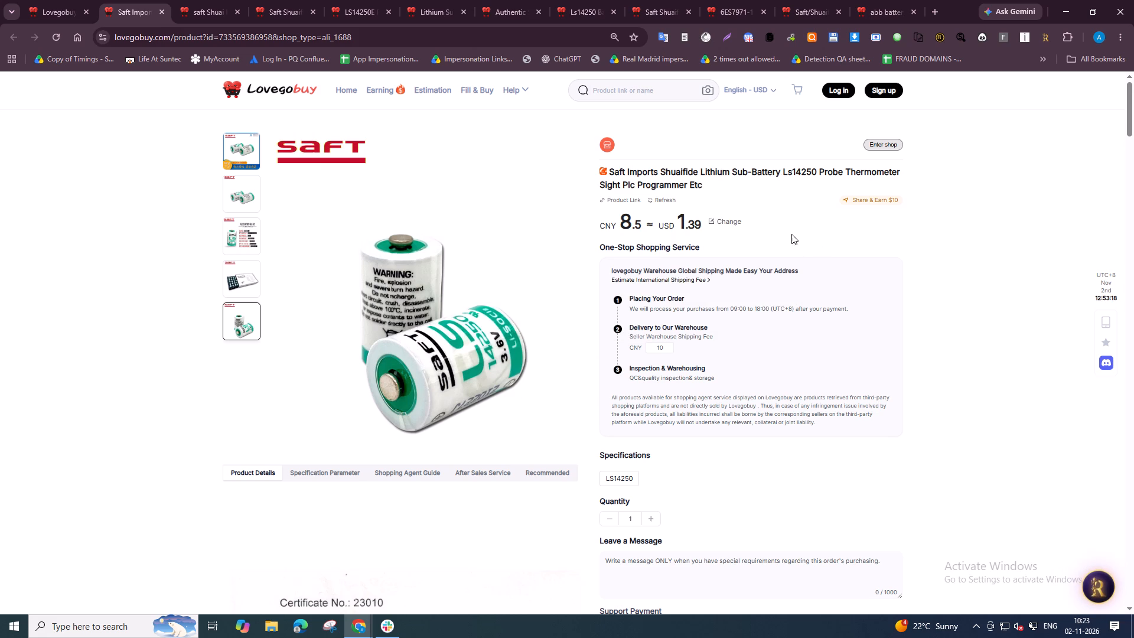
pyautogui.rightClick(615, 201)
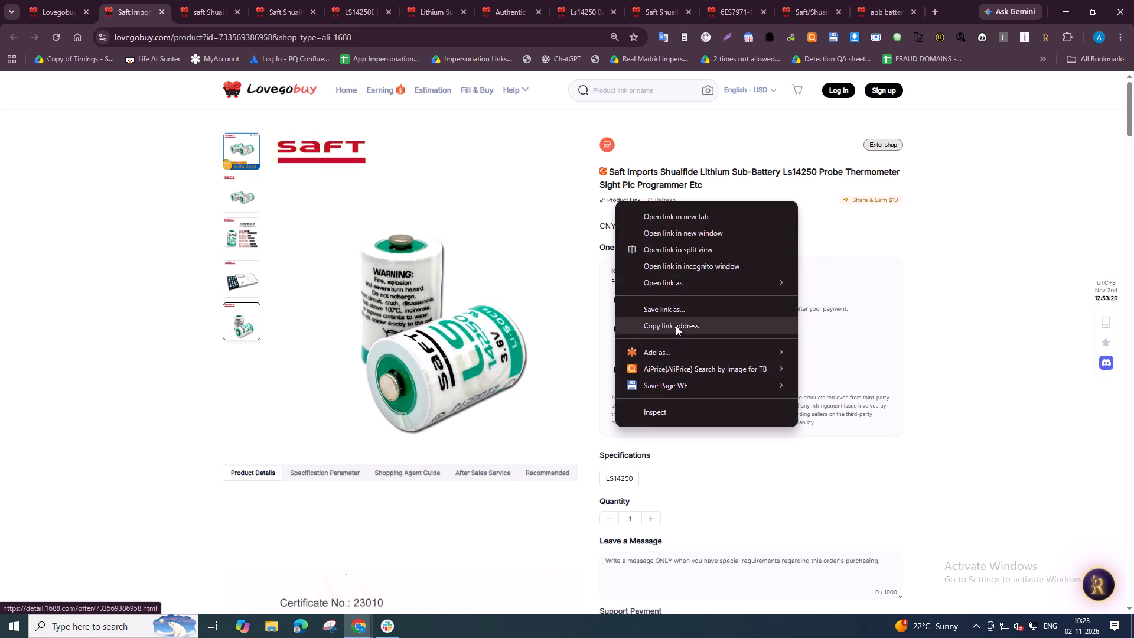
pyautogui.click(676, 324)
pyautogui.hotkey('alt', 'Tab')
pyautogui.click(492, 405)
pyautogui.hotkey('ctrl', 'v')
pyautogui.hotkey('alt', 'Tab')
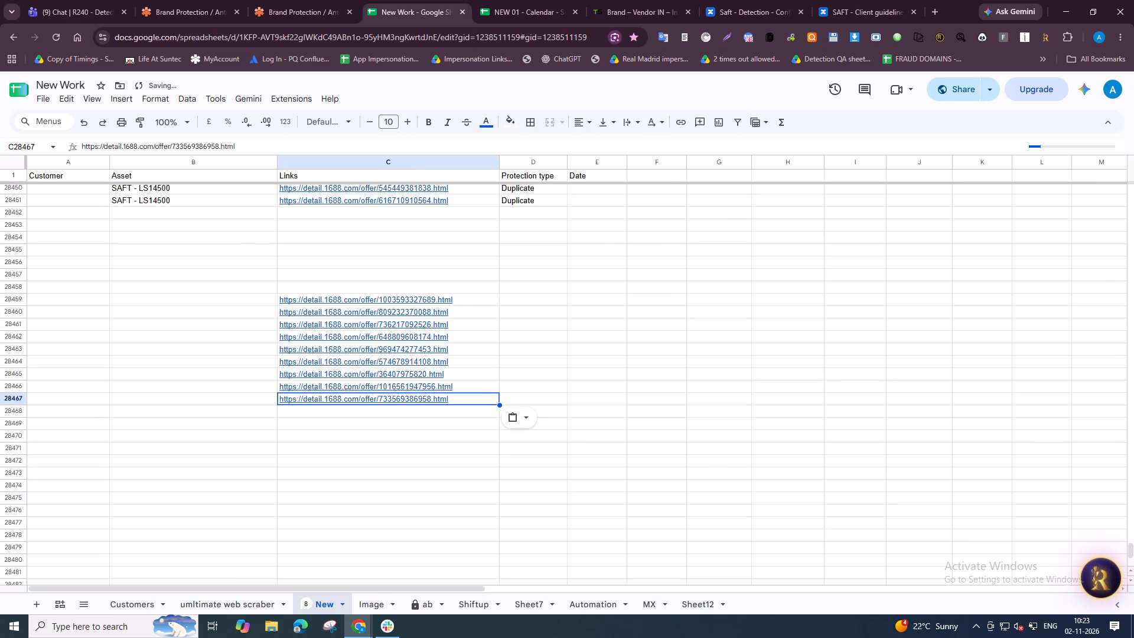
pyautogui.hotkey('ctrl', 'w')
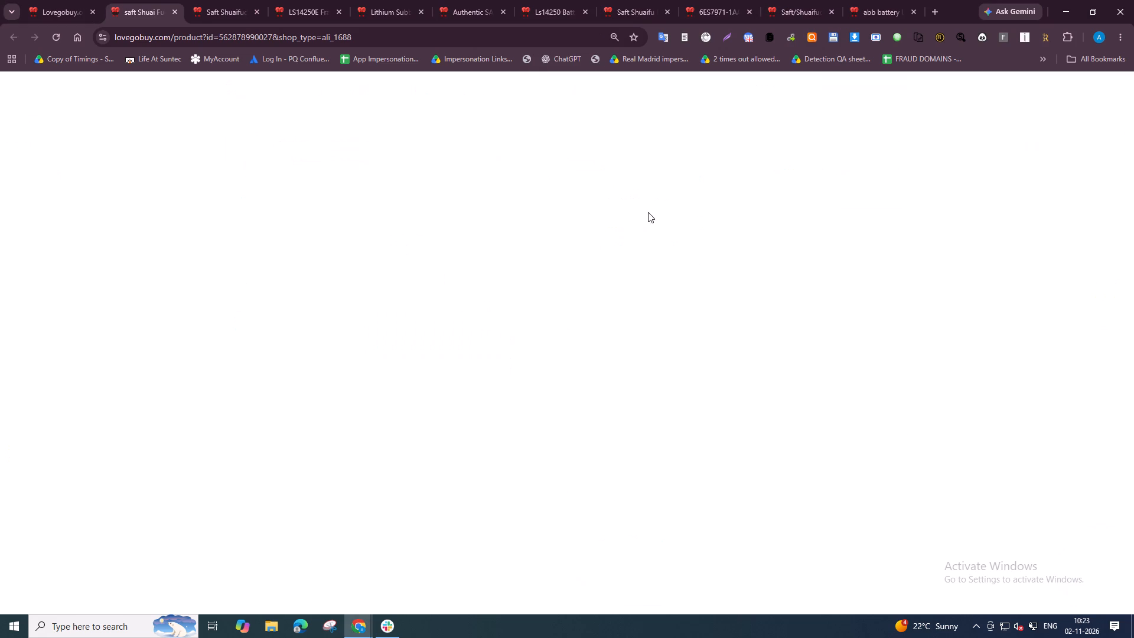
pyautogui.rightClick(633, 199)
pyautogui.click(677, 324)
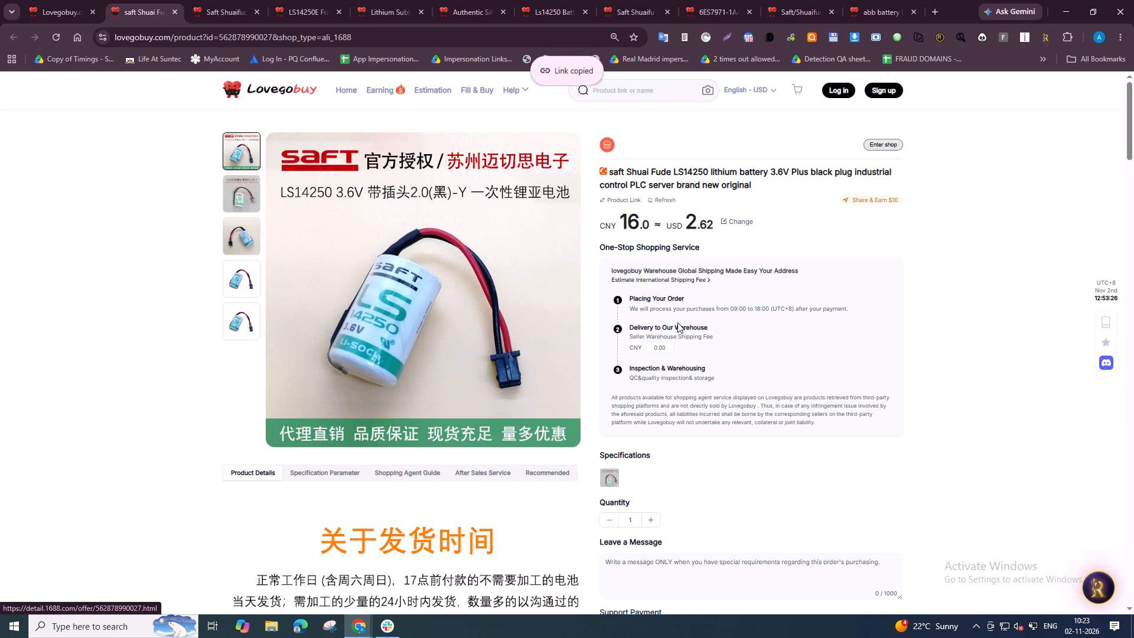
pyautogui.hotkey('alt', 'Tab')
pyautogui.click(468, 419)
pyautogui.hotkey('ctrl', 'v')
pyautogui.hotkey('alt', 'Tab')
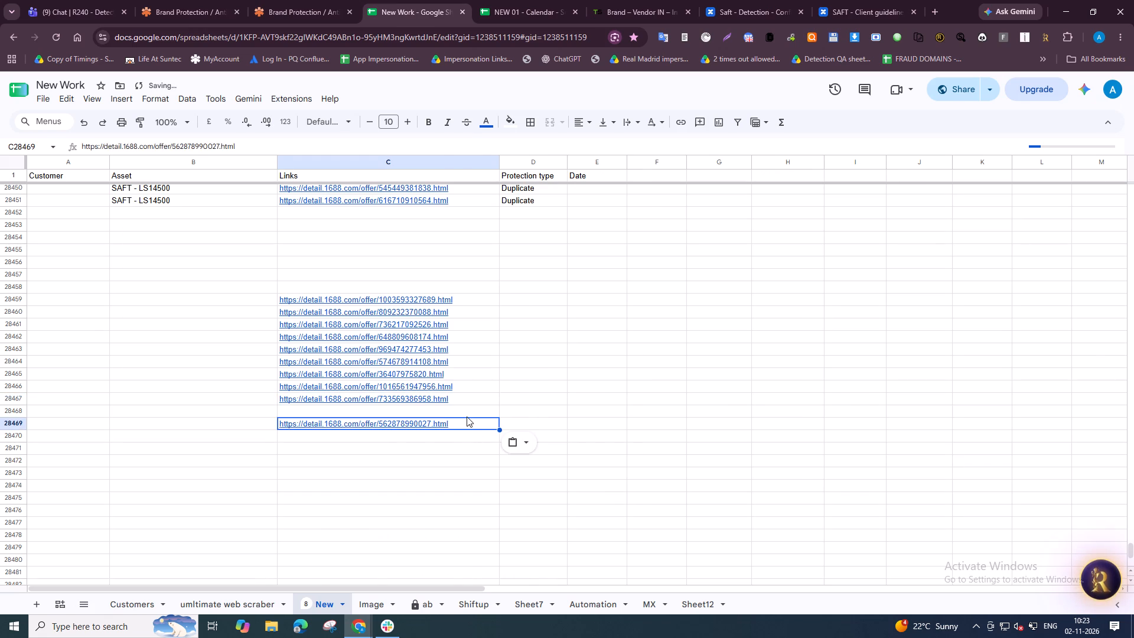
pyautogui.hotkey('ctrl', 'w')
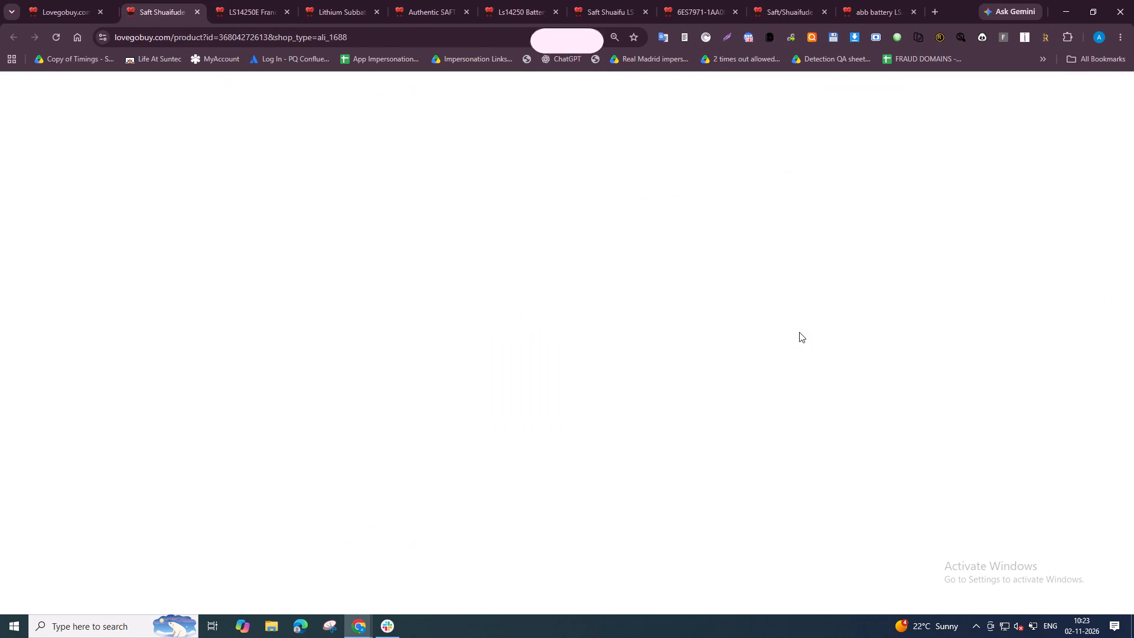
pyautogui.rightClick(621, 201)
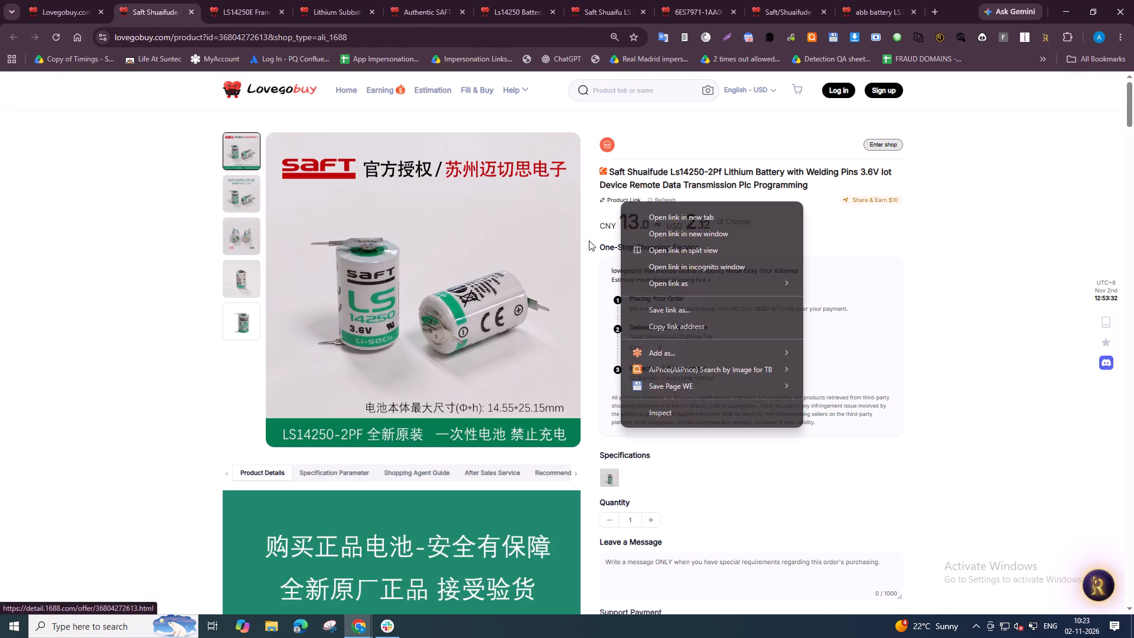
pyautogui.click(675, 323)
pyautogui.hotkey('alt', 'Tab')
pyautogui.click(467, 414)
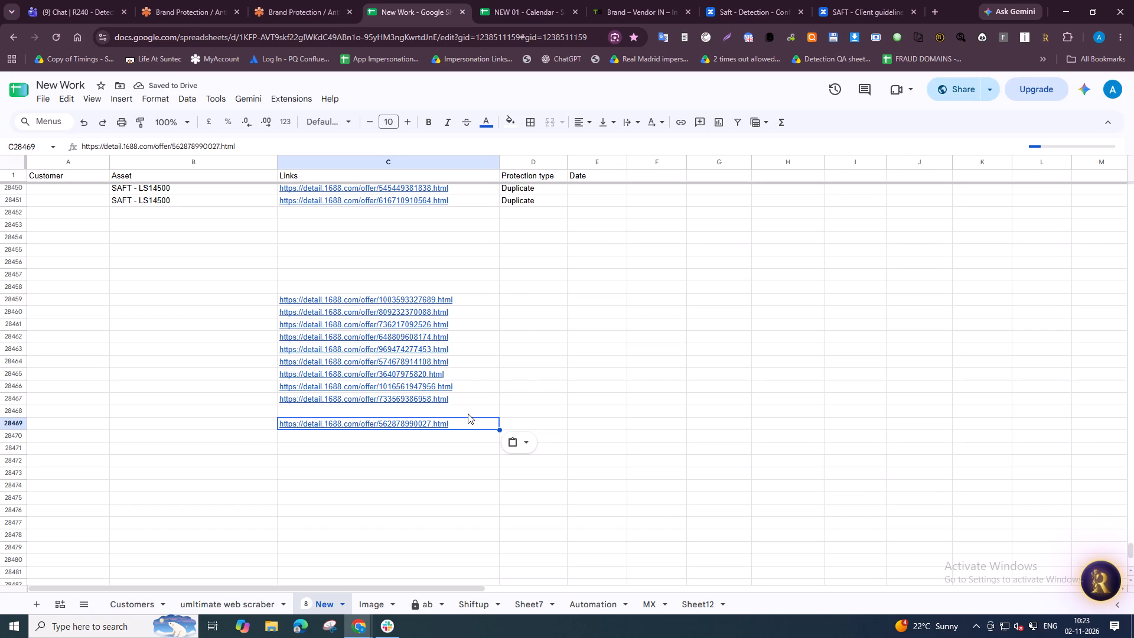
pyautogui.hotkey('ctrl', 'v')
pyautogui.click(568, 404)
pyautogui.hotkey('alt', 'Tab')
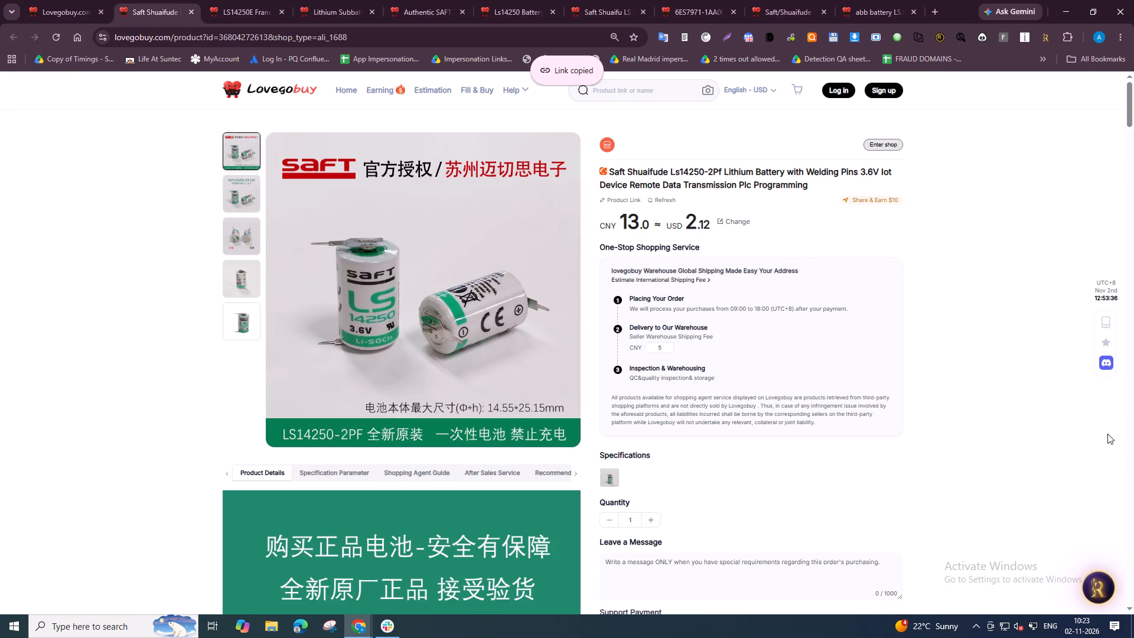
pyautogui.hotkey('ctrl', 'w')
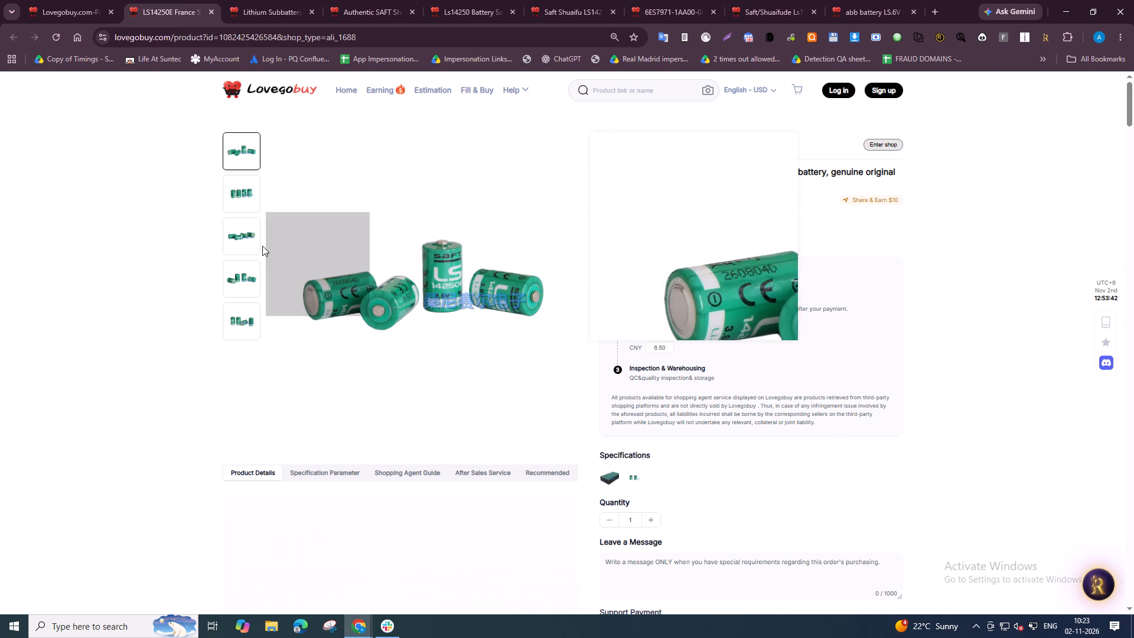
# Check the second product image of the LS14250E France SAFT listing and close the listing without recording its link.
pyautogui.click(240, 198)
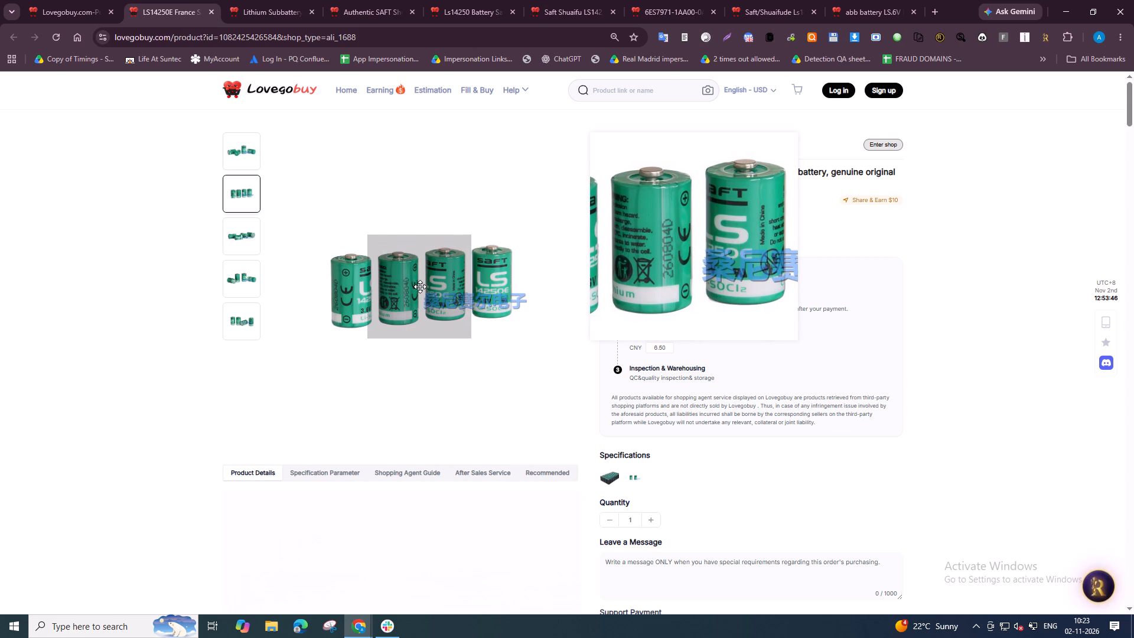
pyautogui.hotkey('ctrl', 'w')
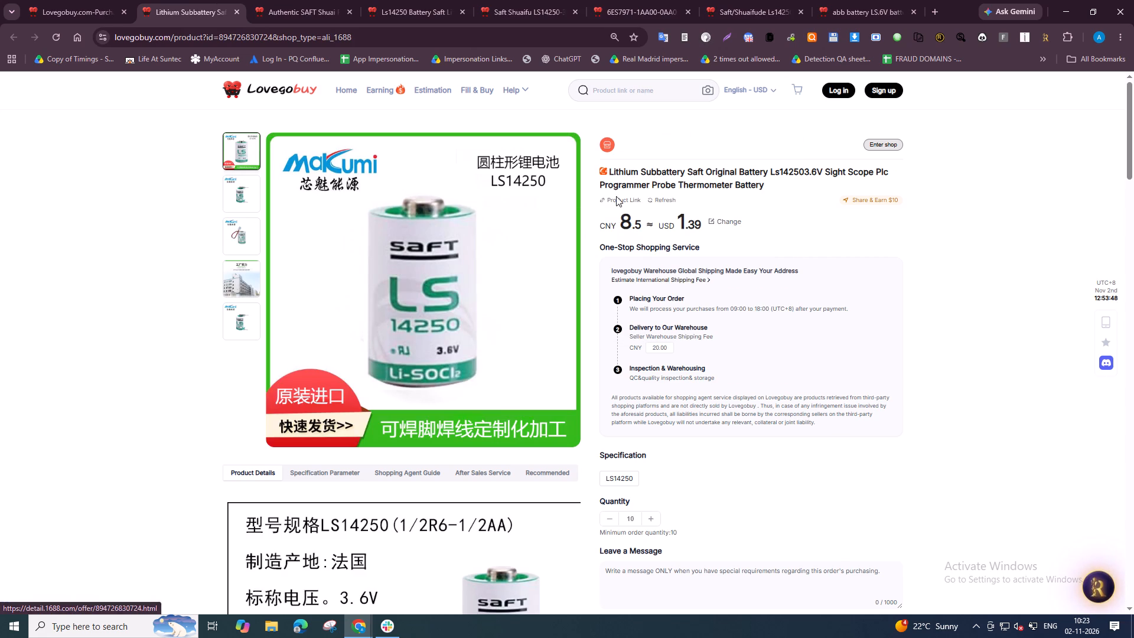
pyautogui.rightClick(616, 196)
pyautogui.rightClick(615, 200)
pyautogui.click(676, 321)
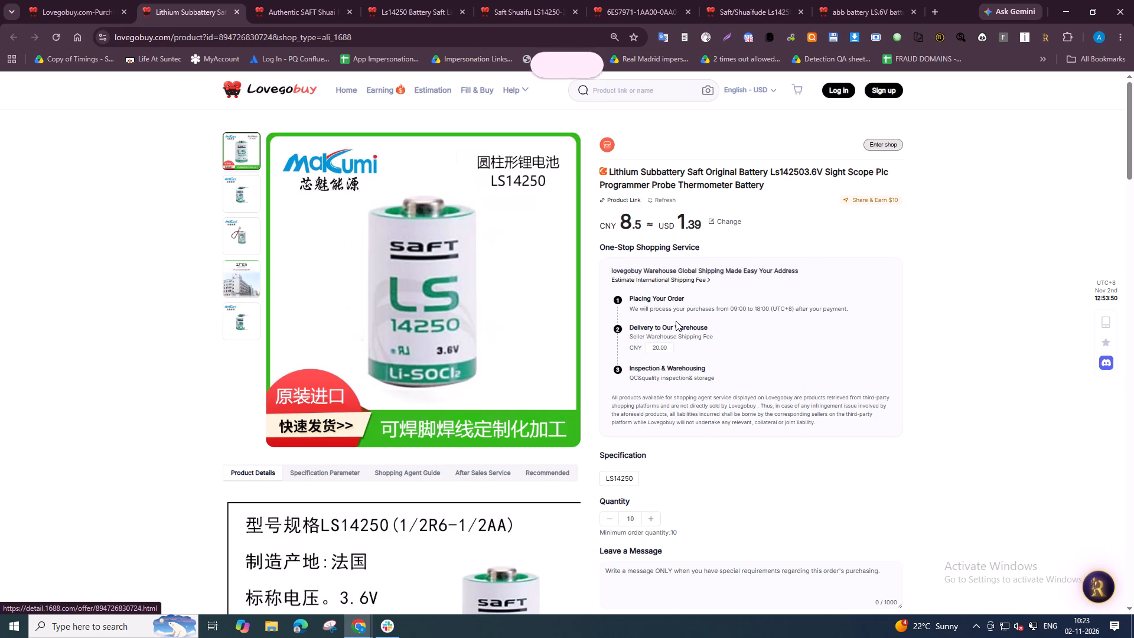
pyautogui.hotkey('alt', 'Tab')
pyautogui.click(444, 441)
pyautogui.hotkey('ctrl', 'v')
pyautogui.hotkey('alt', 'Tab')
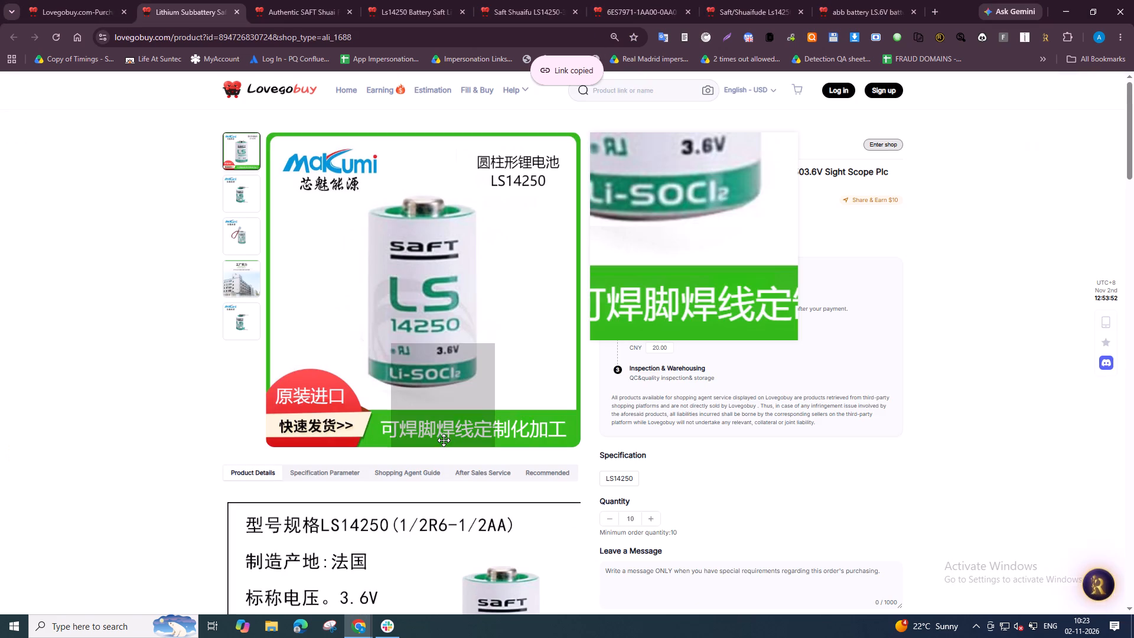
pyautogui.hotkey('ctrl', 'w')
pyautogui.rightClick(621, 200)
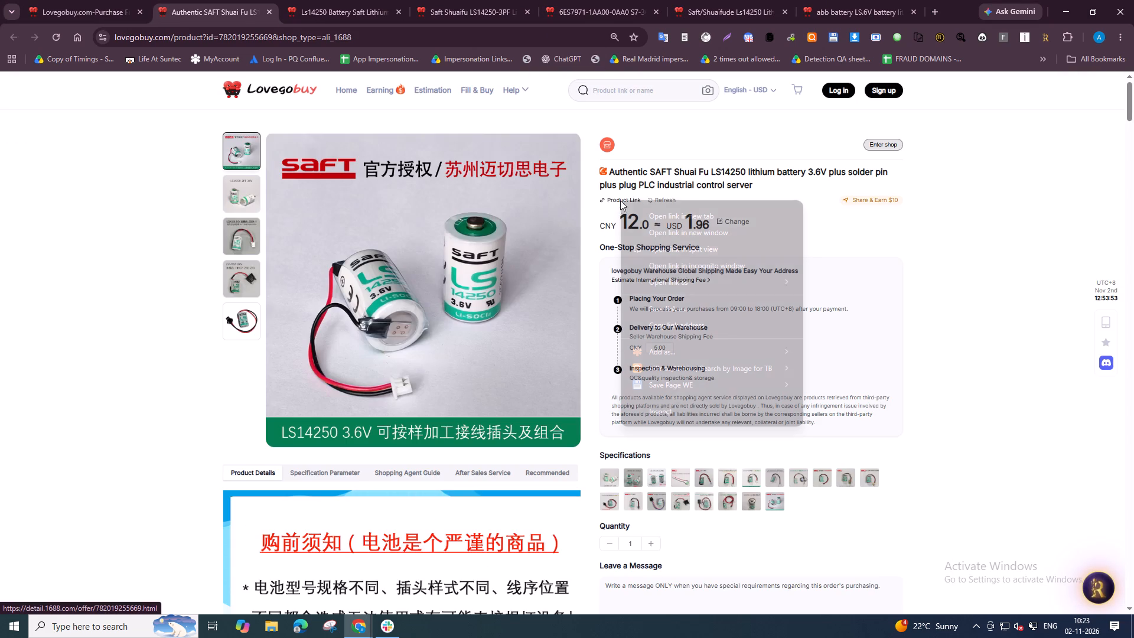
pyautogui.click(654, 330)
pyautogui.hotkey('alt', 'Tab')
pyautogui.click(454, 450)
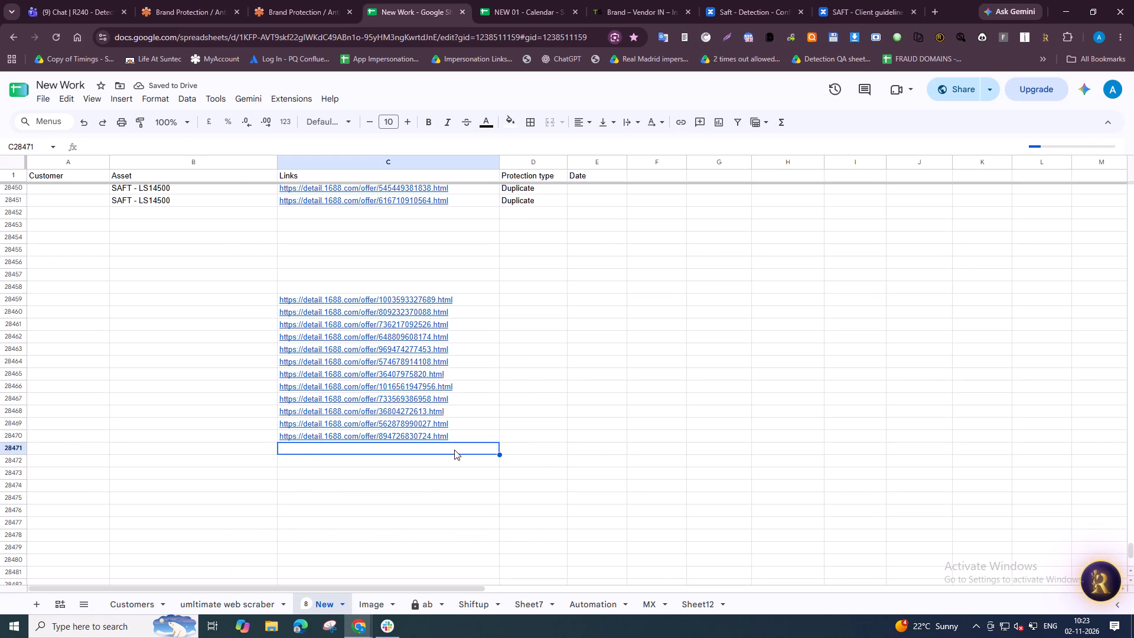
pyautogui.hotkey('ctrl', 'v')
pyautogui.hotkey('alt', 'Tab')
pyautogui.hotkey('ctrl', 'w')
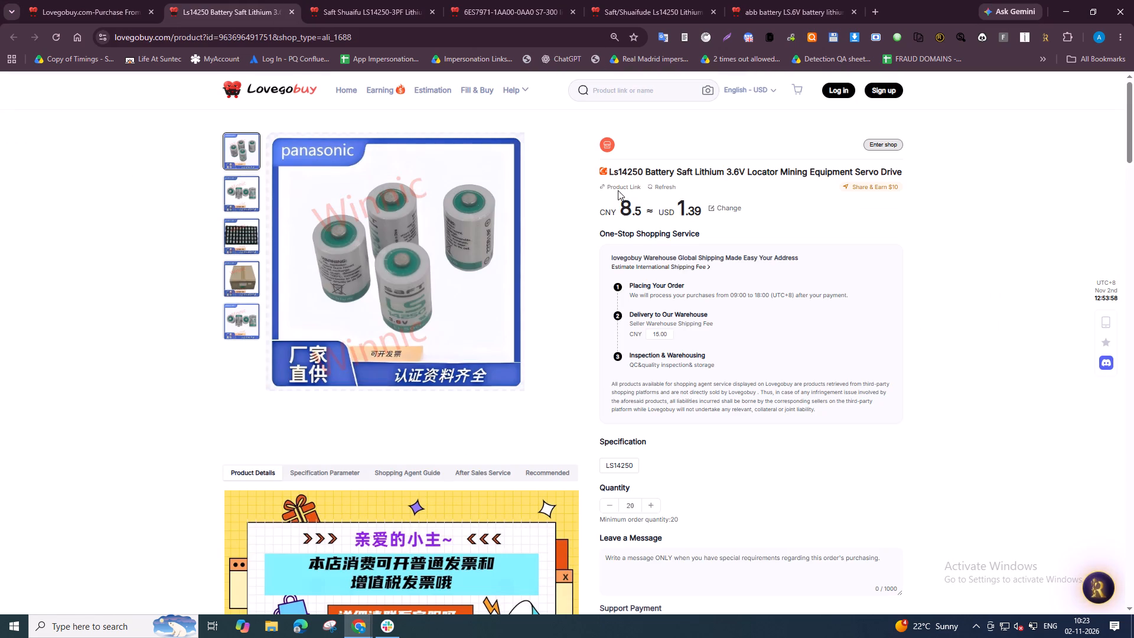
pyautogui.rightClick(618, 185)
pyautogui.click(648, 308)
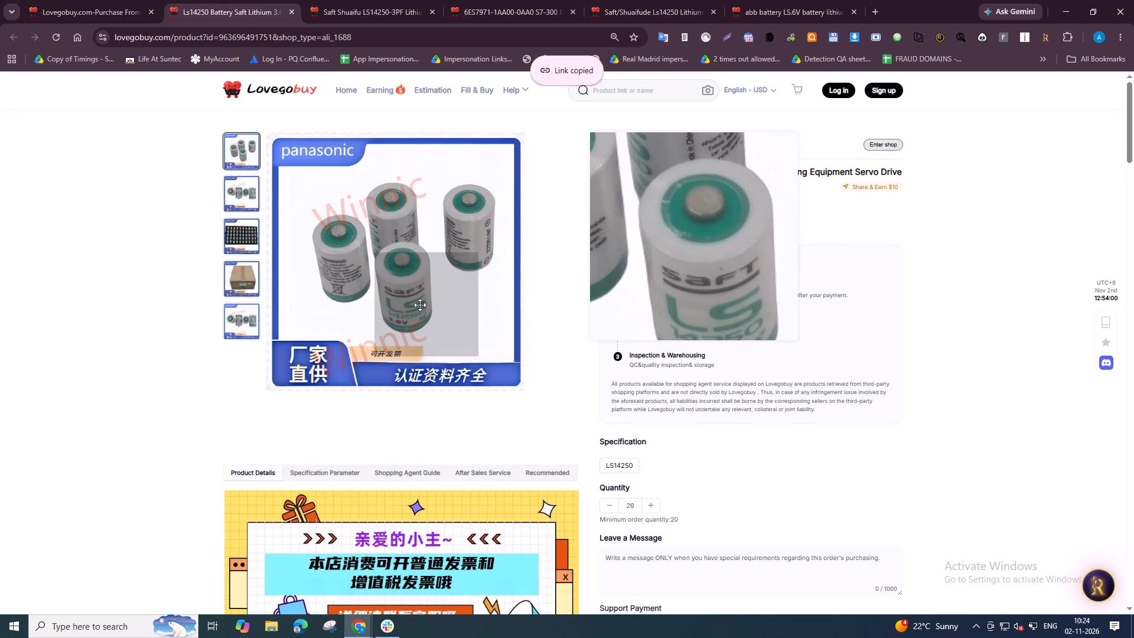
pyautogui.hotkey('alt', 'Tab')
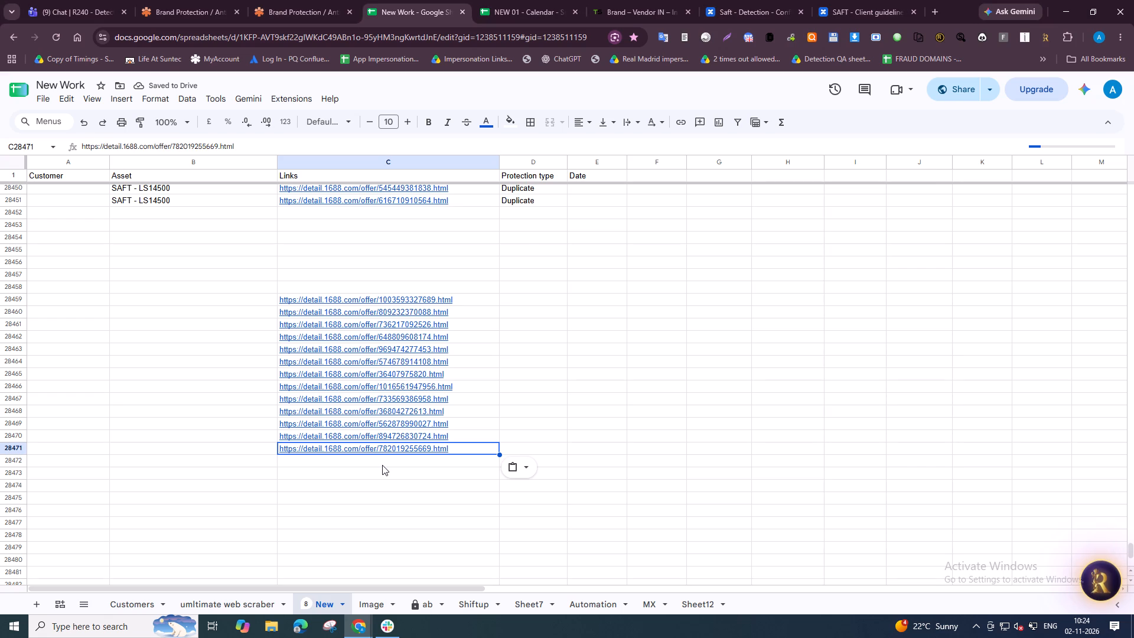
pyautogui.click(382, 465)
pyautogui.hotkey('ctrl', 'v')
pyautogui.hotkey('alt', 'Tab')
pyautogui.hotkey('ctrl', 'w')
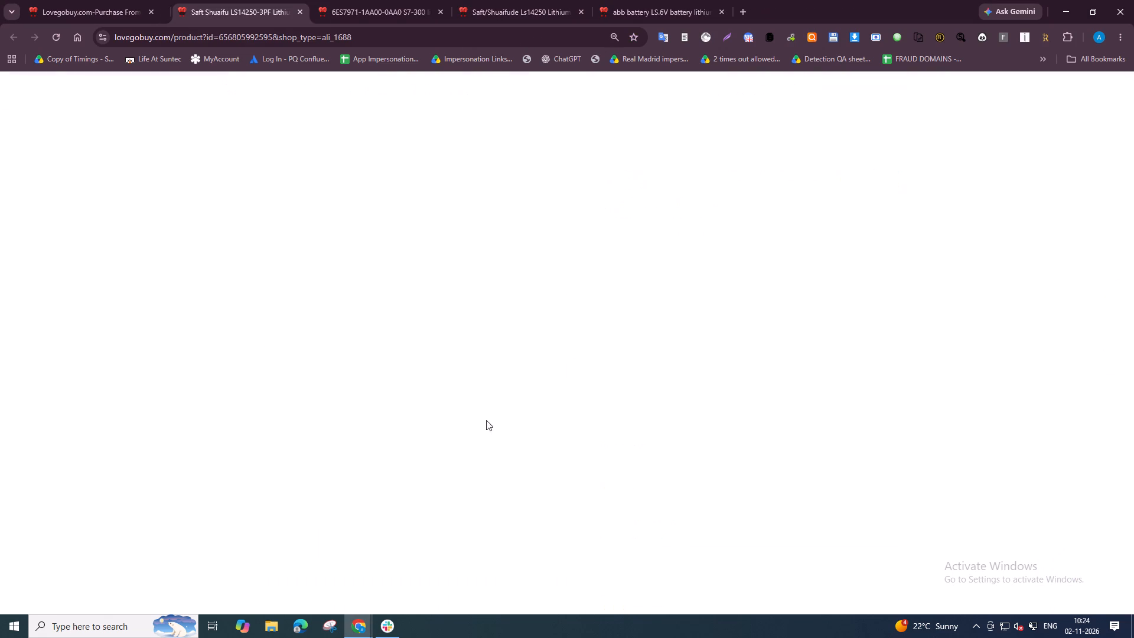
pyautogui.rightClick(622, 199)
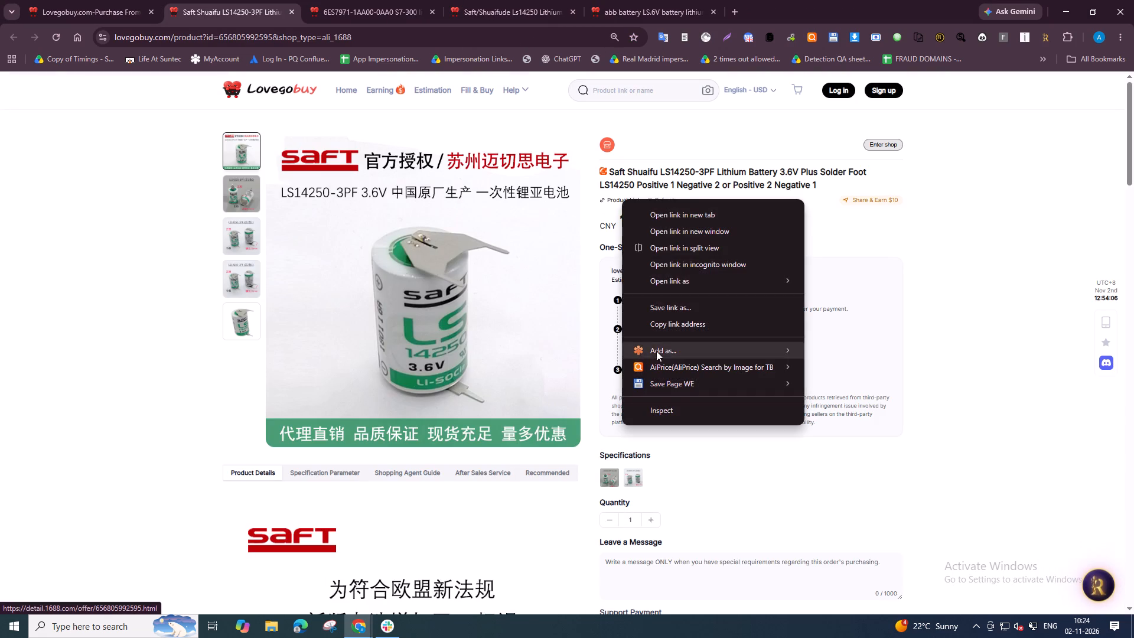
pyautogui.click(670, 328)
pyautogui.hotkey('alt', 'Tab')
pyautogui.click(437, 474)
pyautogui.hotkey('ctrl', 'v')
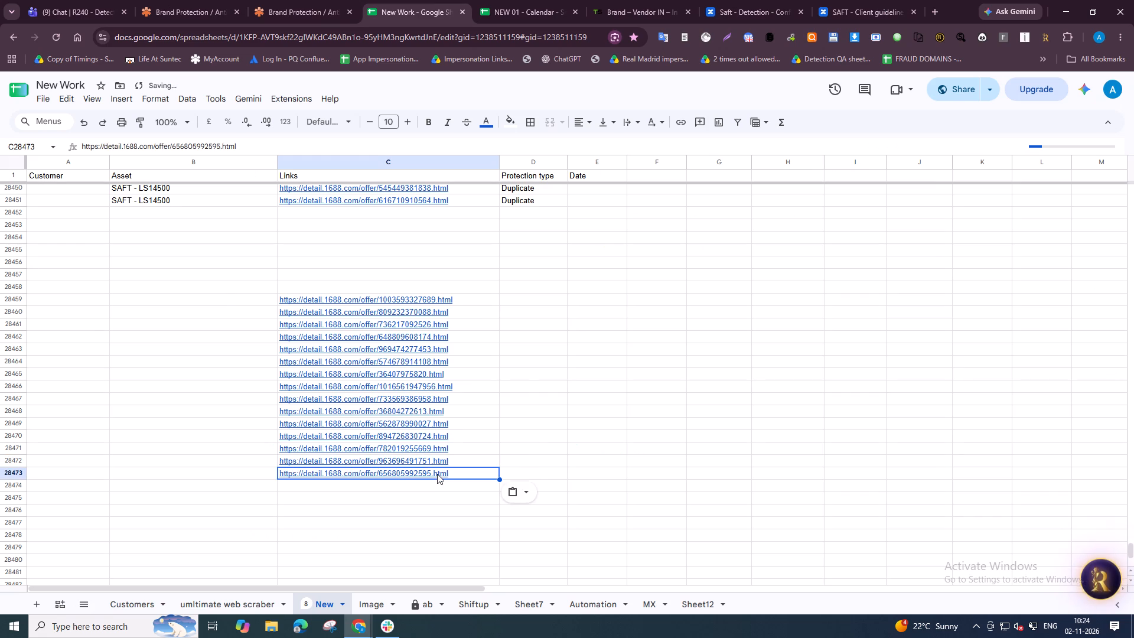
pyautogui.hotkey('alt', 'Tab')
pyautogui.hotkey('ctrl', 'w')
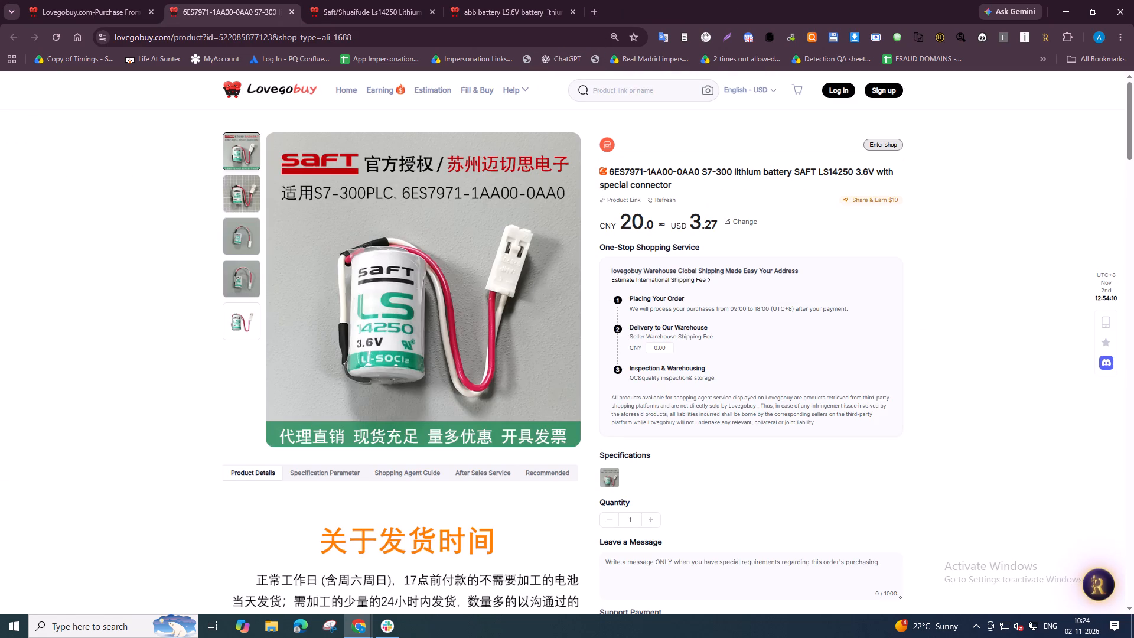
pyautogui.rightClick(617, 198)
pyautogui.click(686, 330)
pyautogui.hotkey('alt', 'Tab')
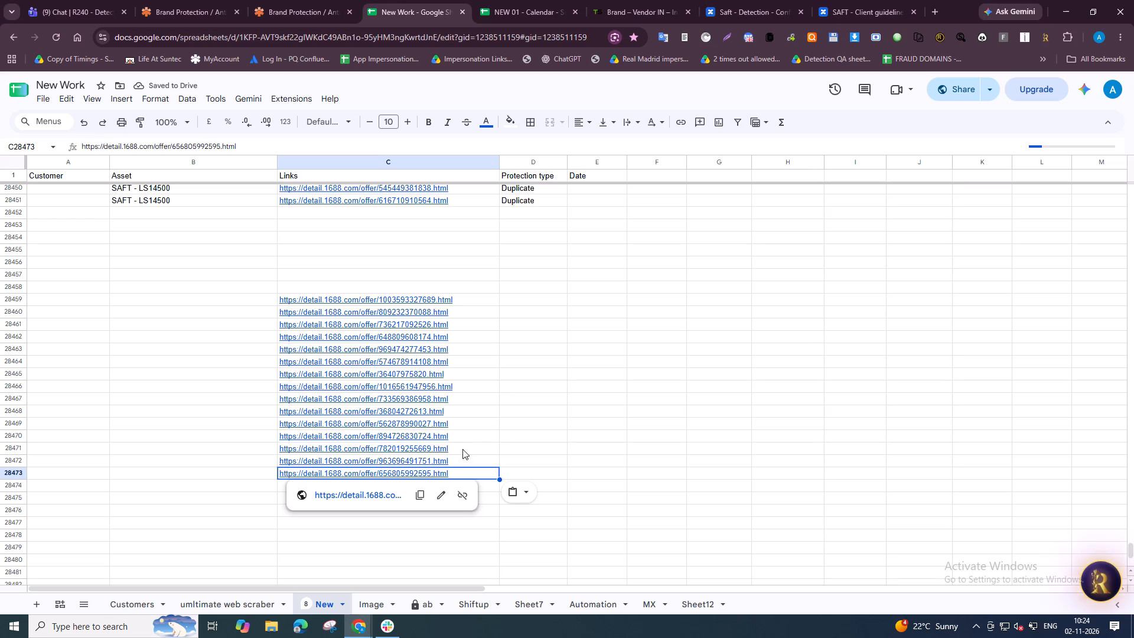
pyautogui.click(468, 288)
pyautogui.hotkey('ctrl', 'v')
pyautogui.hotkey('alt', 'Tab')
pyautogui.hotkey('ctrl', 'w')
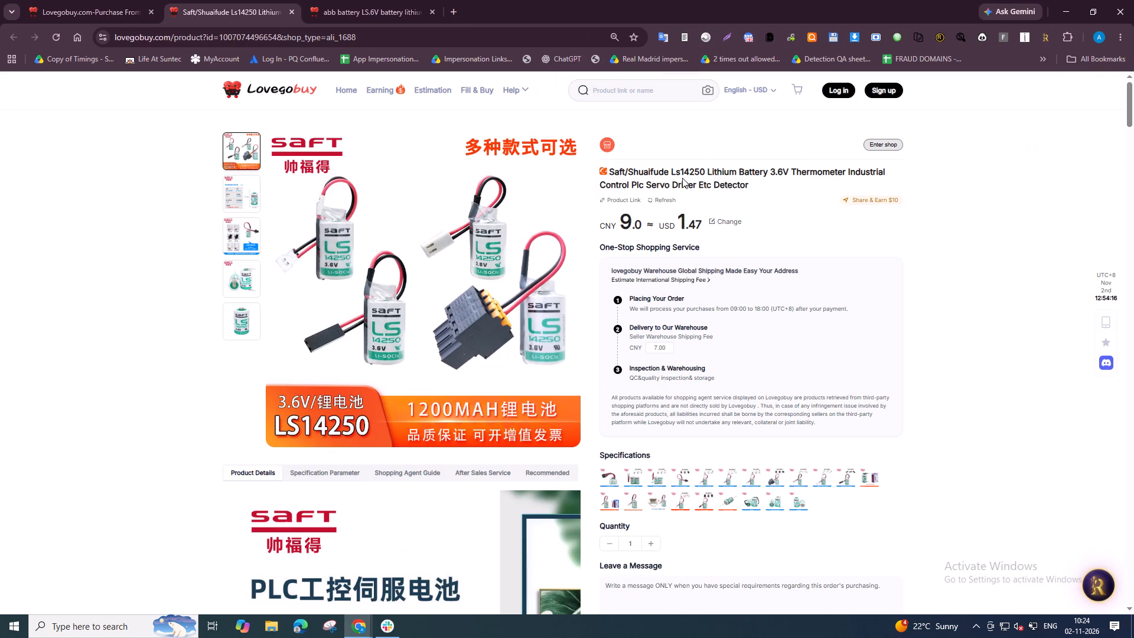
pyautogui.rightClick(615, 198)
pyautogui.click(681, 318)
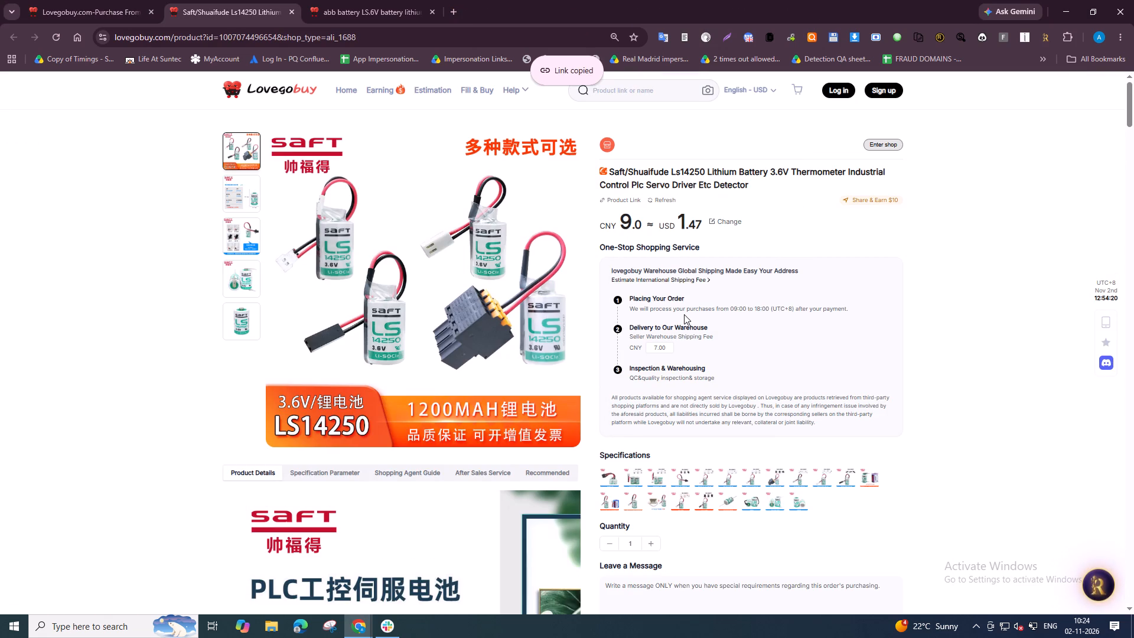
pyautogui.hotkey('alt', 'Tab')
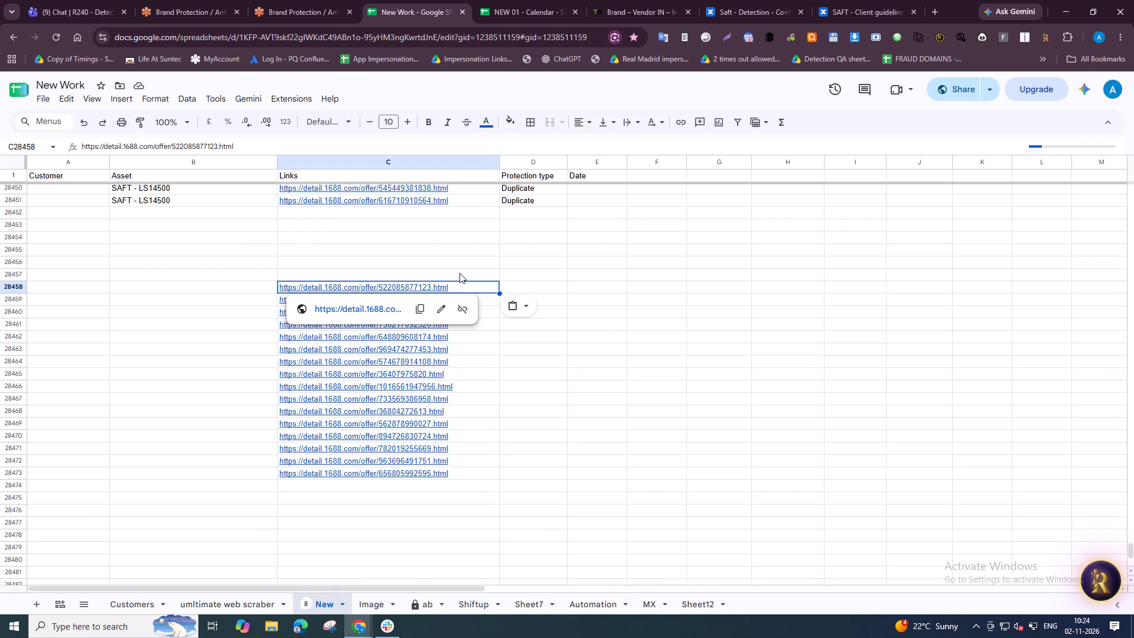
pyautogui.click(460, 273)
pyautogui.hotkey('ctrl', 'v')
pyautogui.hotkey('alt', 'Tab')
pyautogui.hotkey('ctrl', 'w')
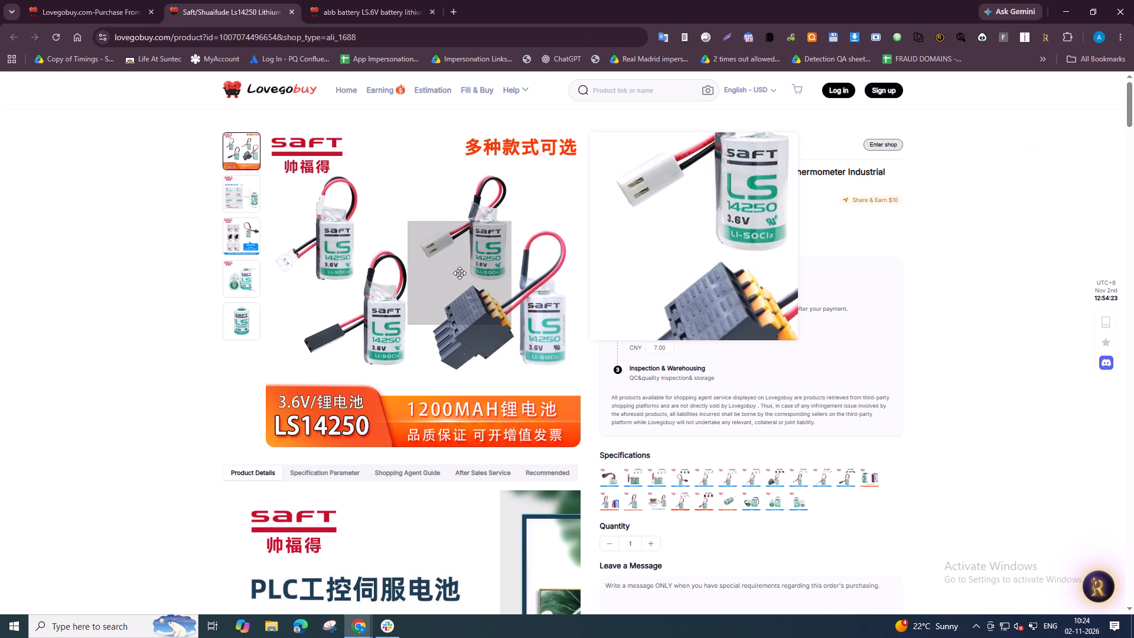
pyautogui.rightClick(620, 187)
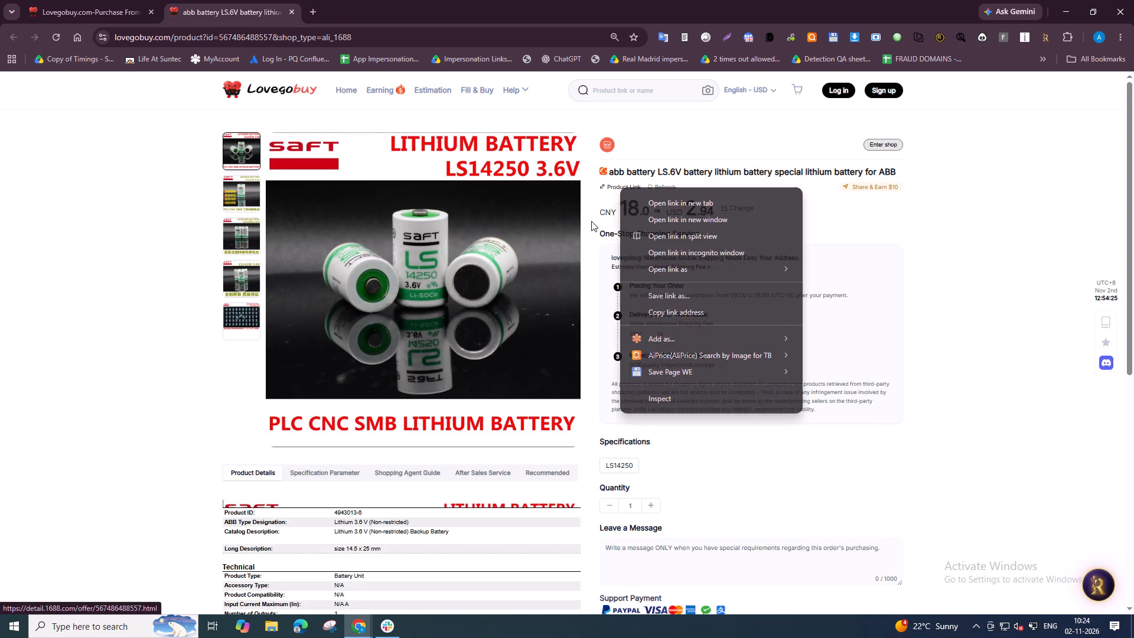
pyautogui.click(672, 316)
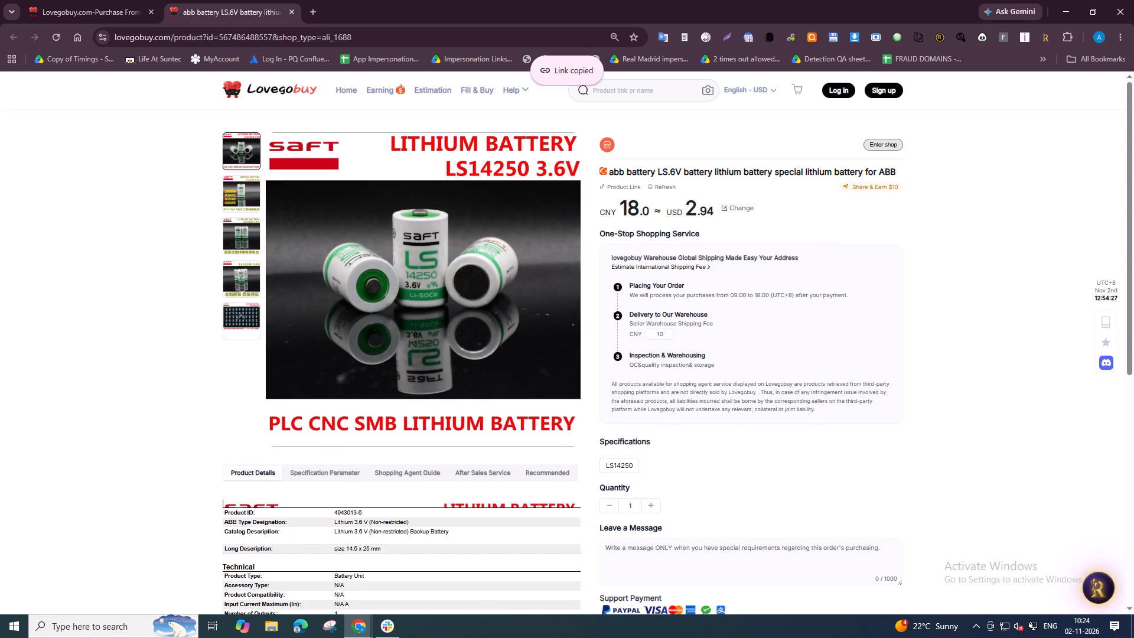
pyautogui.hotkey('alt', 'Tab')
pyautogui.click(448, 488)
pyautogui.hotkey('ctrl', 'v')
pyautogui.hotkey('alt', 'Tab')
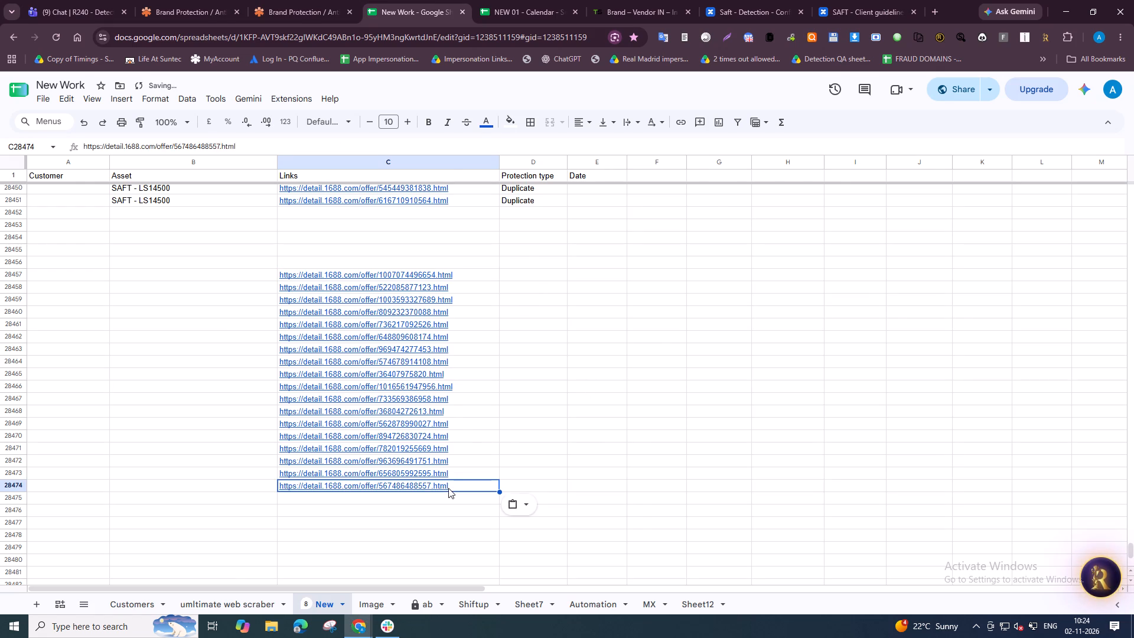
pyautogui.hotkey('ctrl', 'w')
# Review the SAFT - LS14250 search results against the links recorded in the New Work sheet.
pyautogui.scroll(2, 1031, 300)
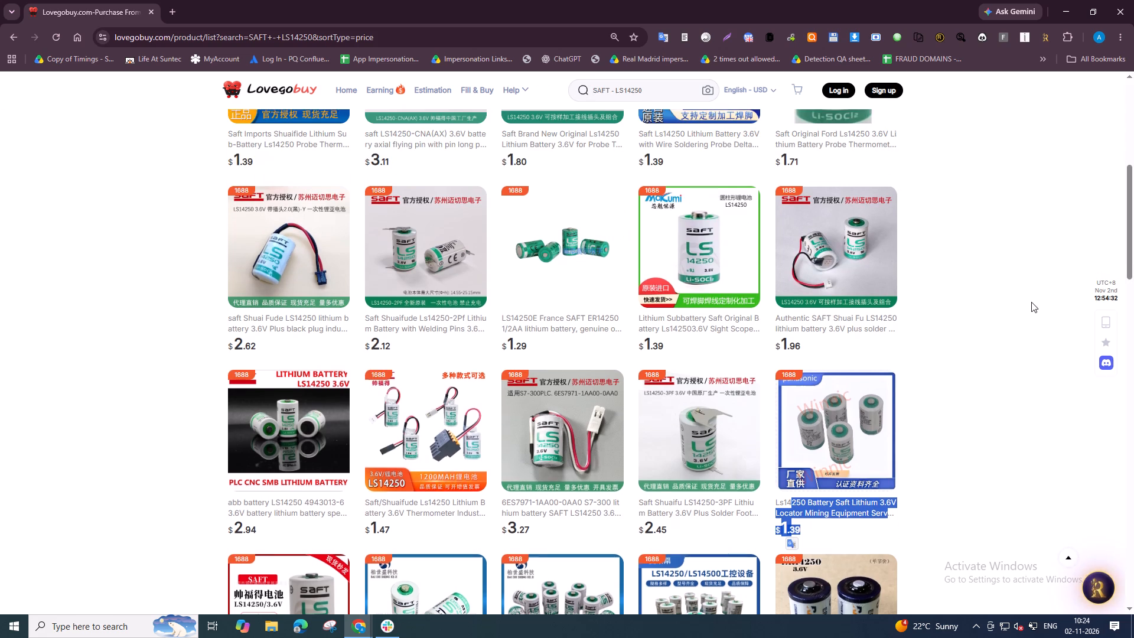
pyautogui.scroll(-2, 1026, 315)
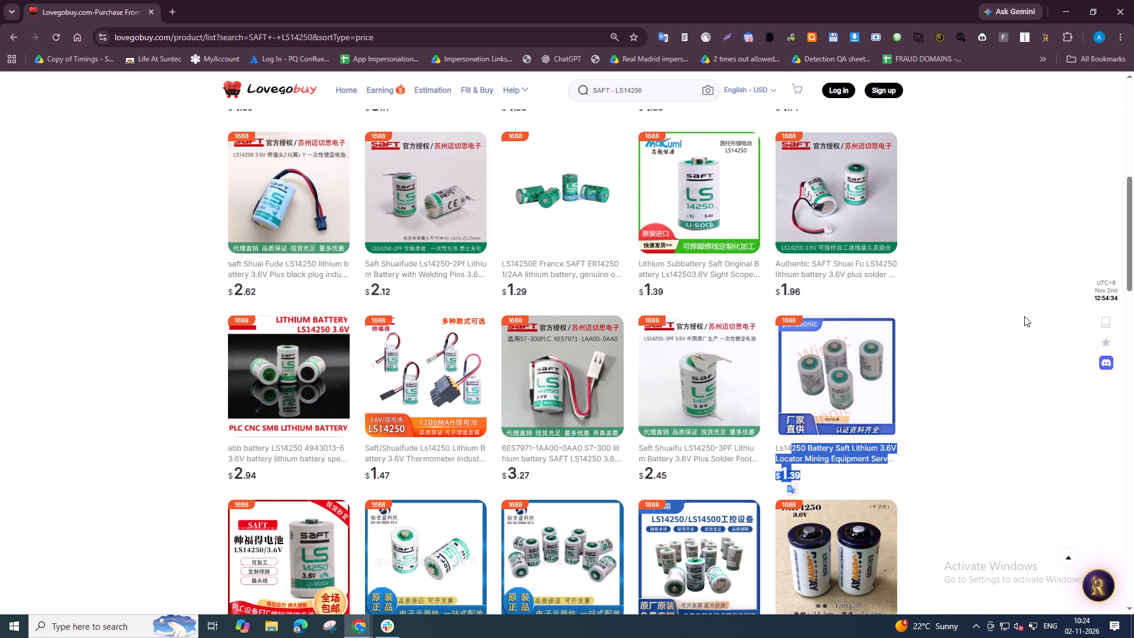
pyautogui.scroll(6, 1024, 316)
pyautogui.scroll(-6, 1022, 318)
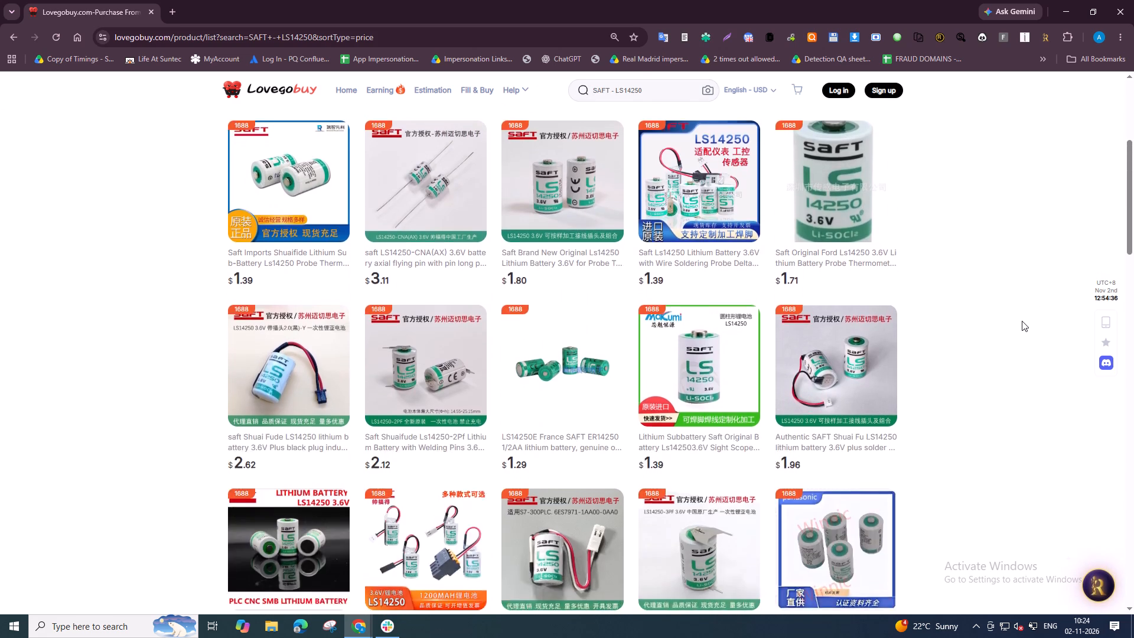
pyautogui.scroll(-3, 1022, 321)
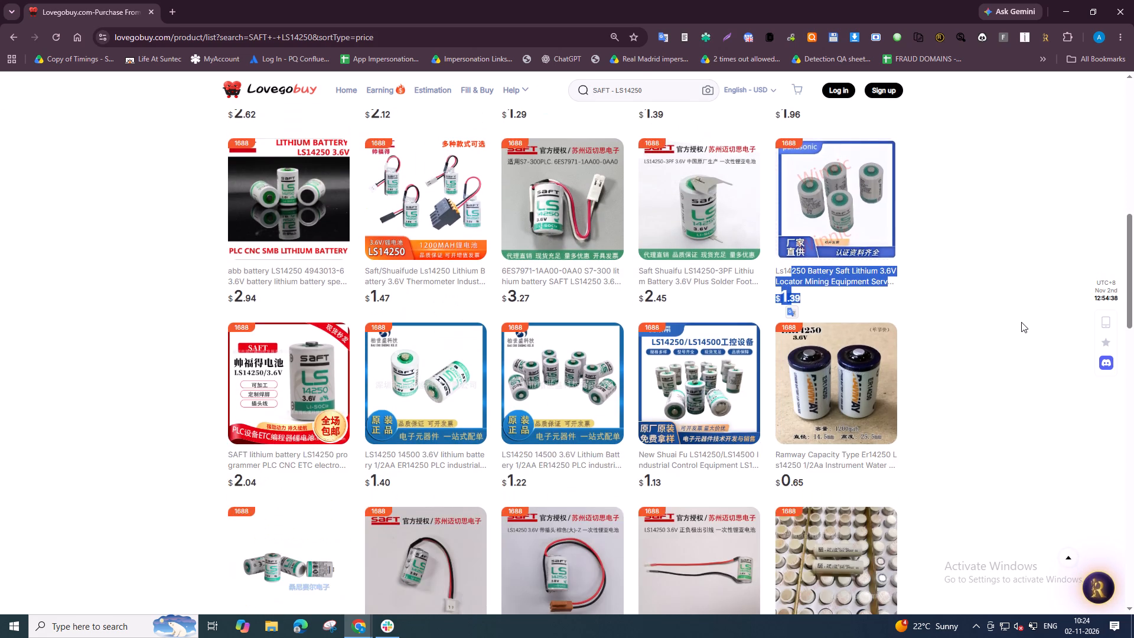
pyautogui.scroll(6, 1021, 322)
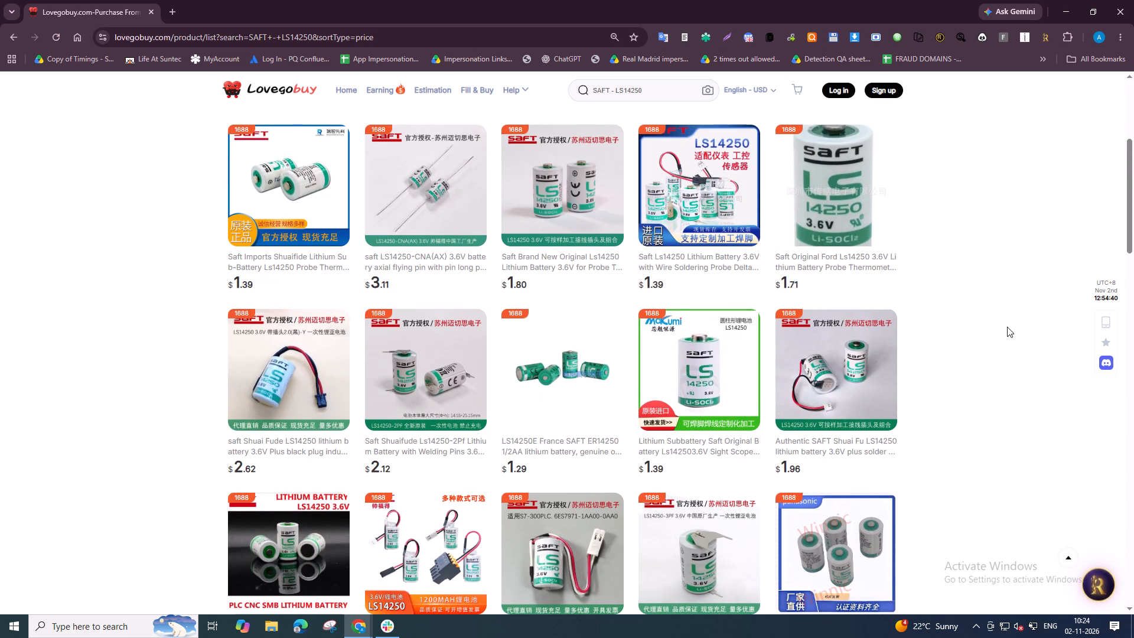
pyautogui.hotkey('alt', 'Tab')
pyautogui.hotkey('alt', 'Tab')
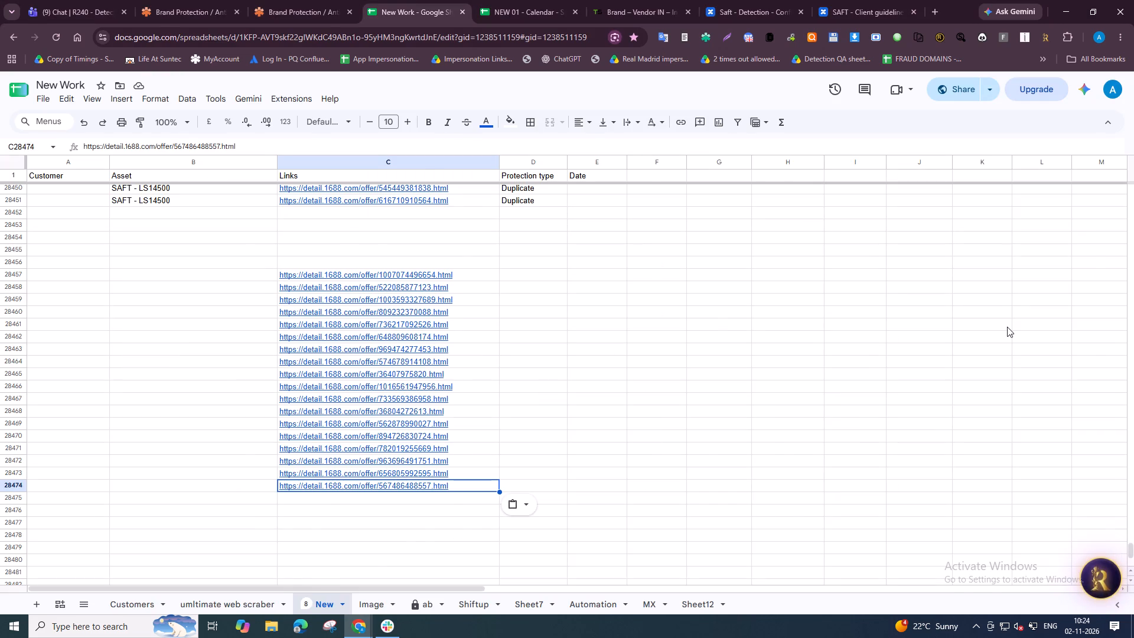
pyautogui.keyDown('ctrl'); pyautogui.click(314, 225); pyautogui.keyUp('ctrl')
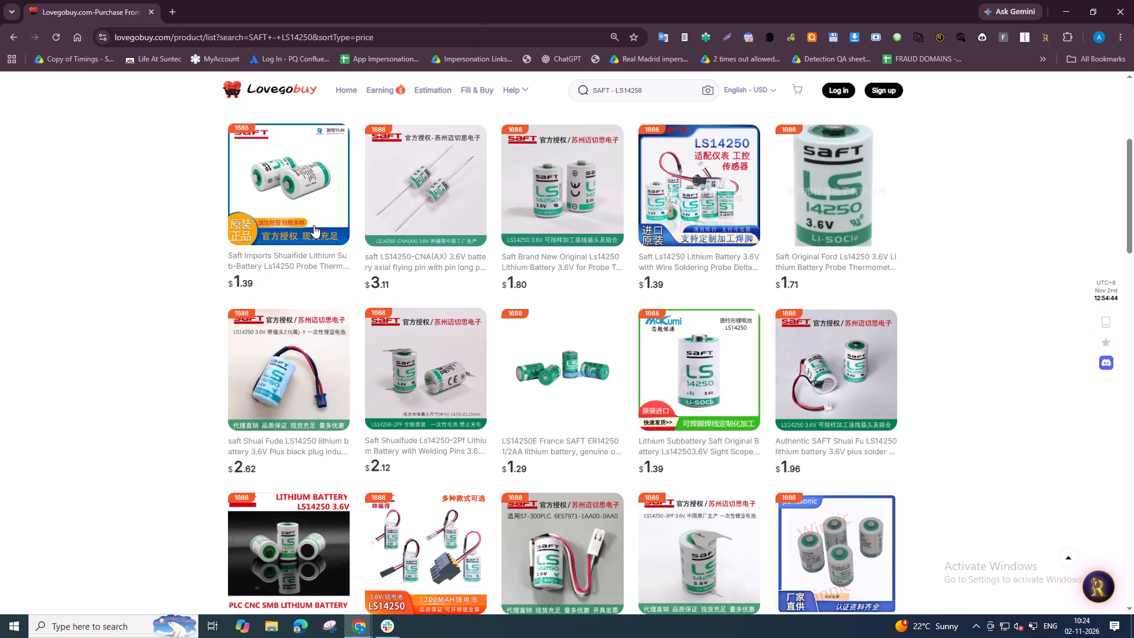
pyautogui.keyDown('ctrl'); pyautogui.click(433, 206); pyautogui.keyUp('ctrl')
pyautogui.keyDown('ctrl'); pyautogui.click(561, 196); pyautogui.keyUp('ctrl')
pyautogui.keyDown('ctrl'); pyautogui.click(709, 196); pyautogui.keyUp('ctrl')
pyautogui.keyDown('ctrl'); pyautogui.click(859, 208); pyautogui.keyUp('ctrl')
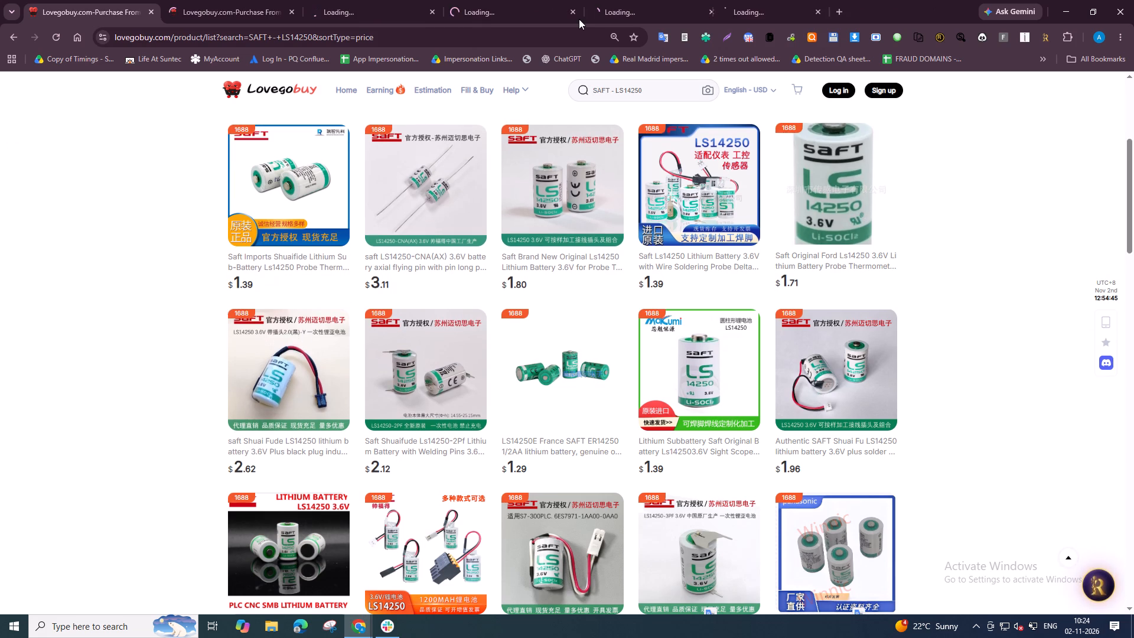
pyautogui.click(735, 0)
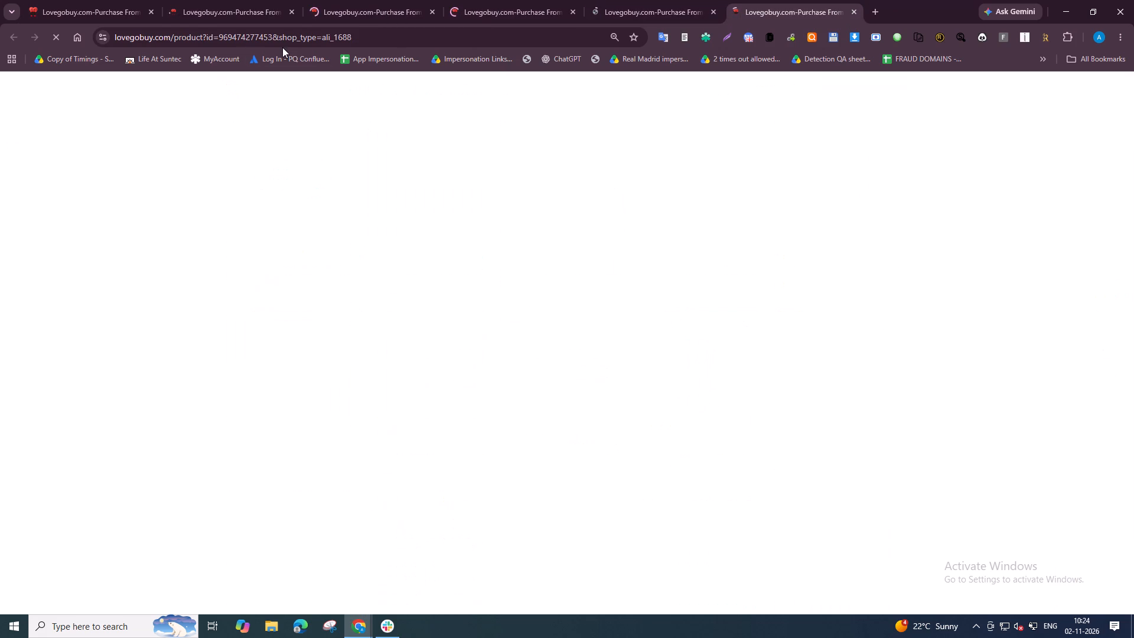
pyautogui.hotkey('alt', 'Tab')
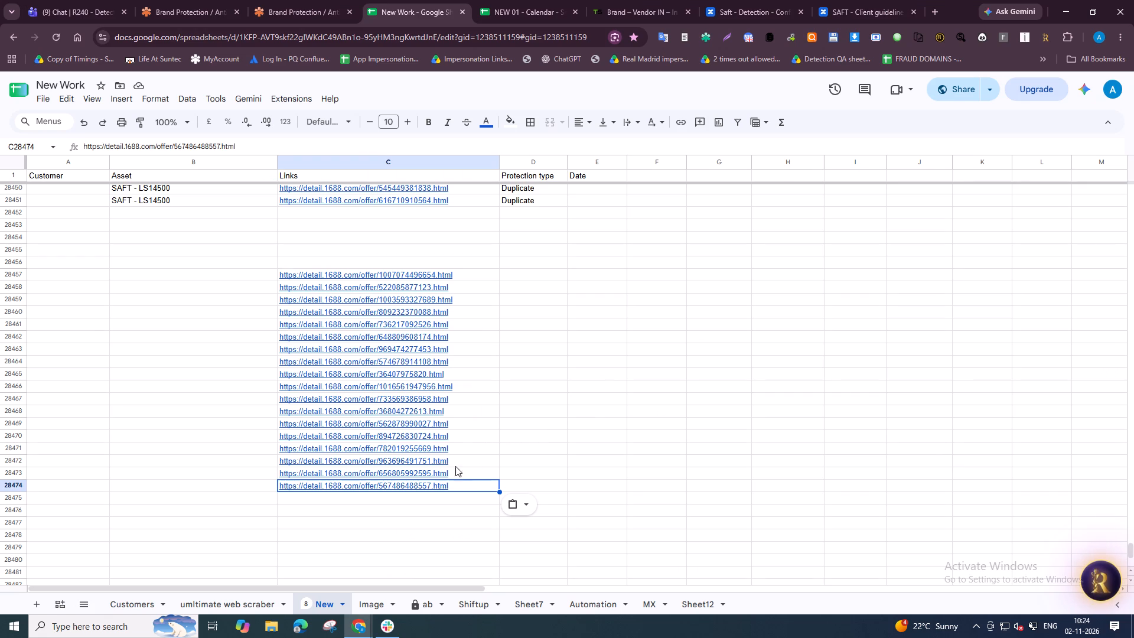
pyautogui.click(447, 354)
pyautogui.hotkey('alt', 'Tab')
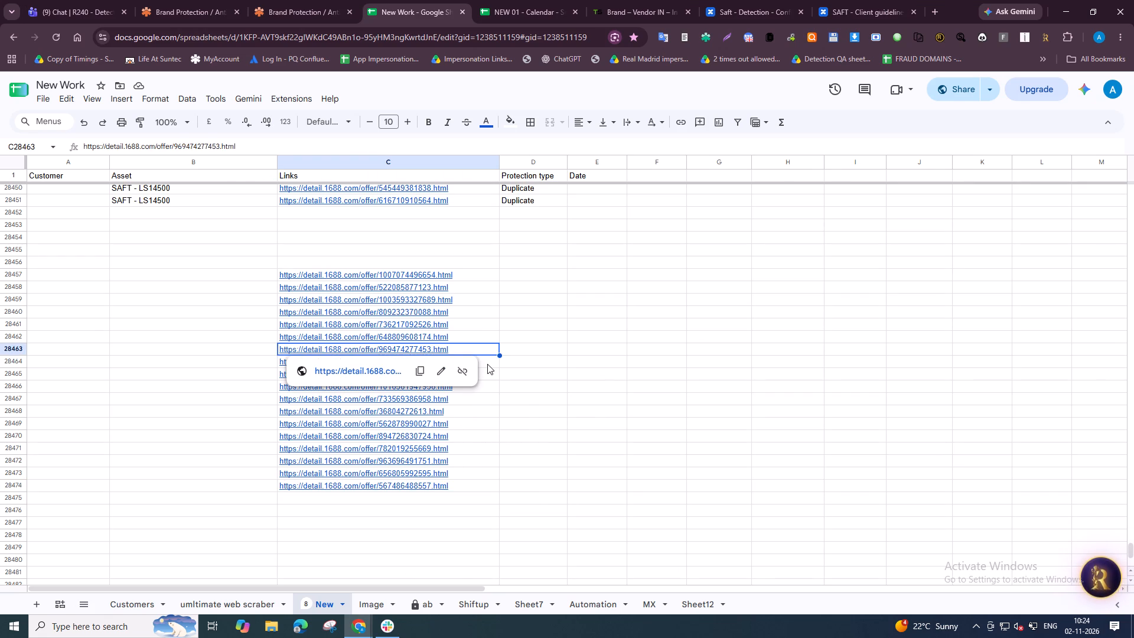
pyautogui.rightClick(8, 0)
pyautogui.rightClick(38, 0)
pyautogui.click(159, 294)
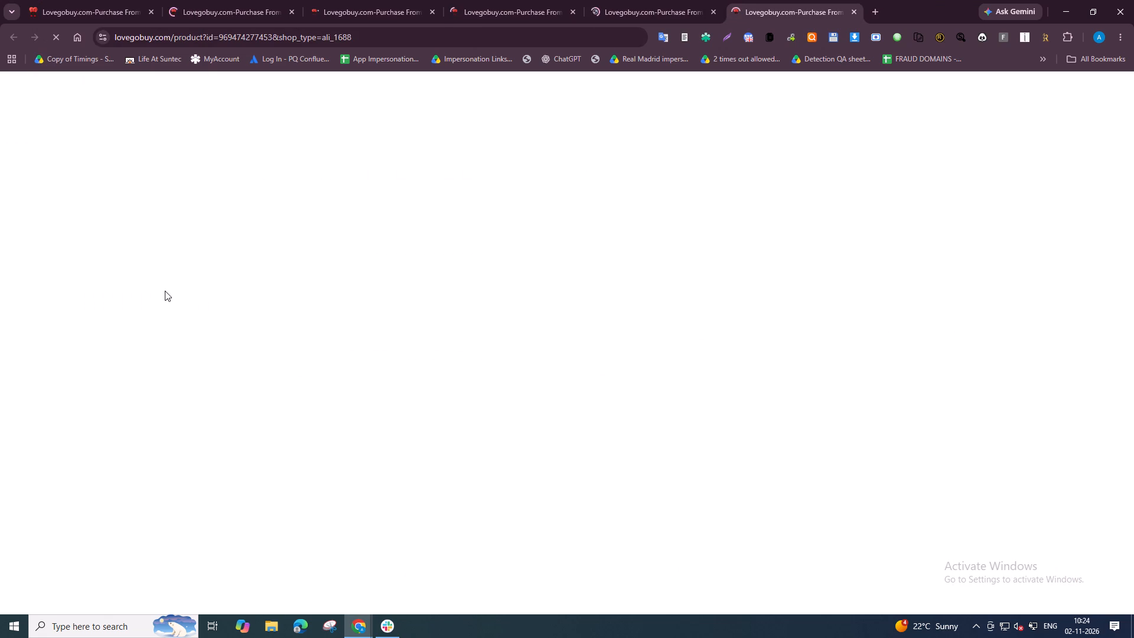
# Find the New Shuai Fu LS14250/LS14500 listing further down the results, open it separately, and compare with the New Work links.
pyautogui.scroll(-6, 722, 380)
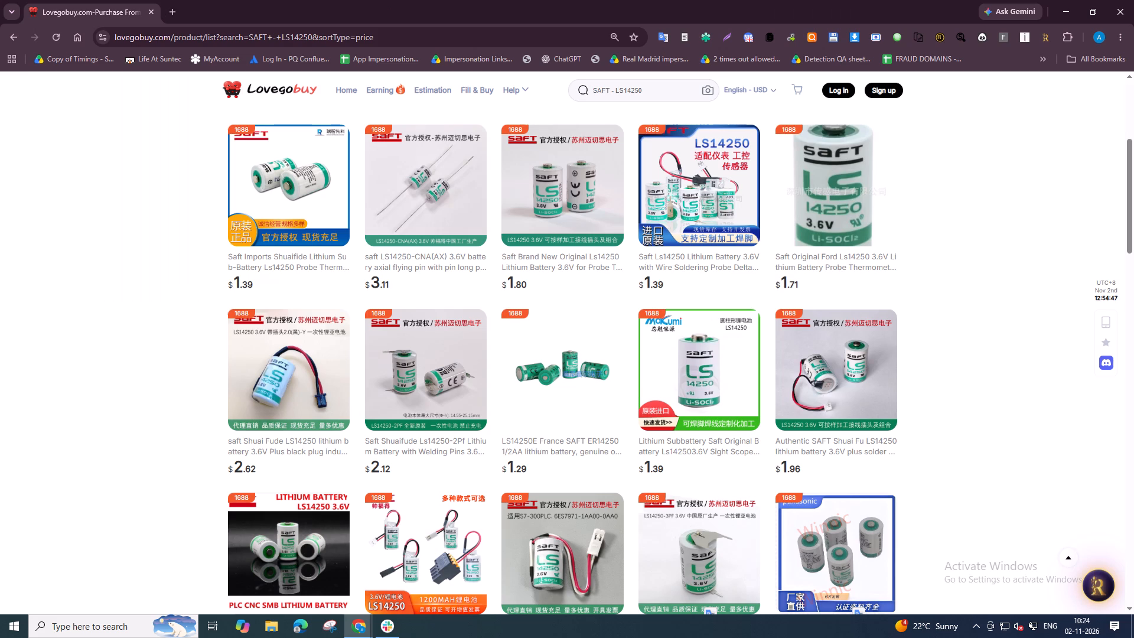
pyautogui.scroll(-3, 678, 375)
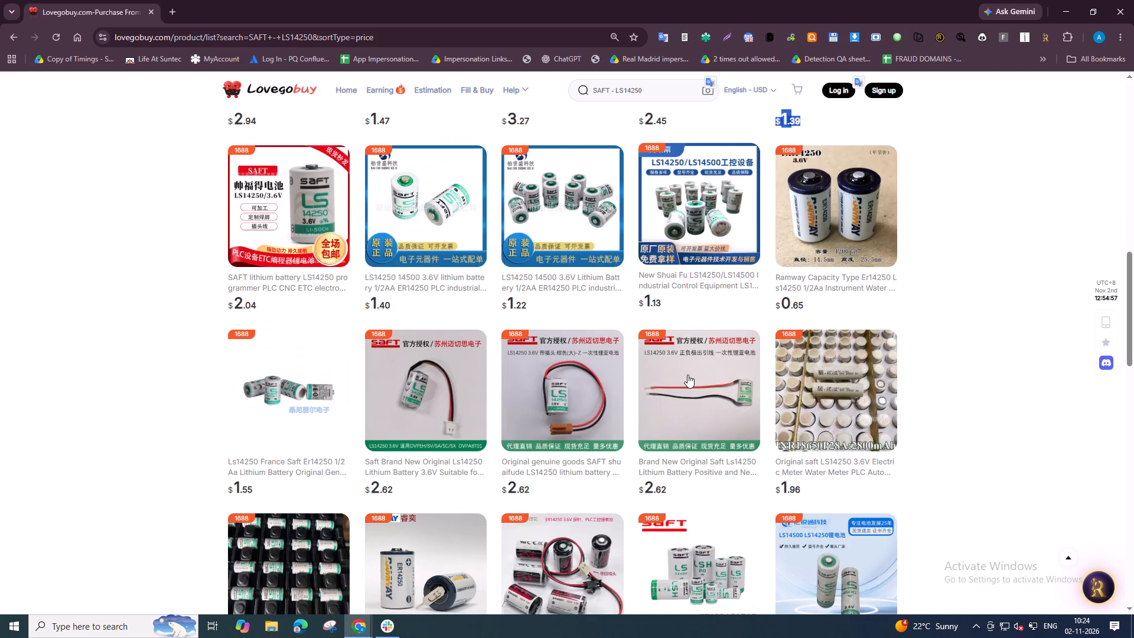
pyautogui.scroll(-13, 689, 375)
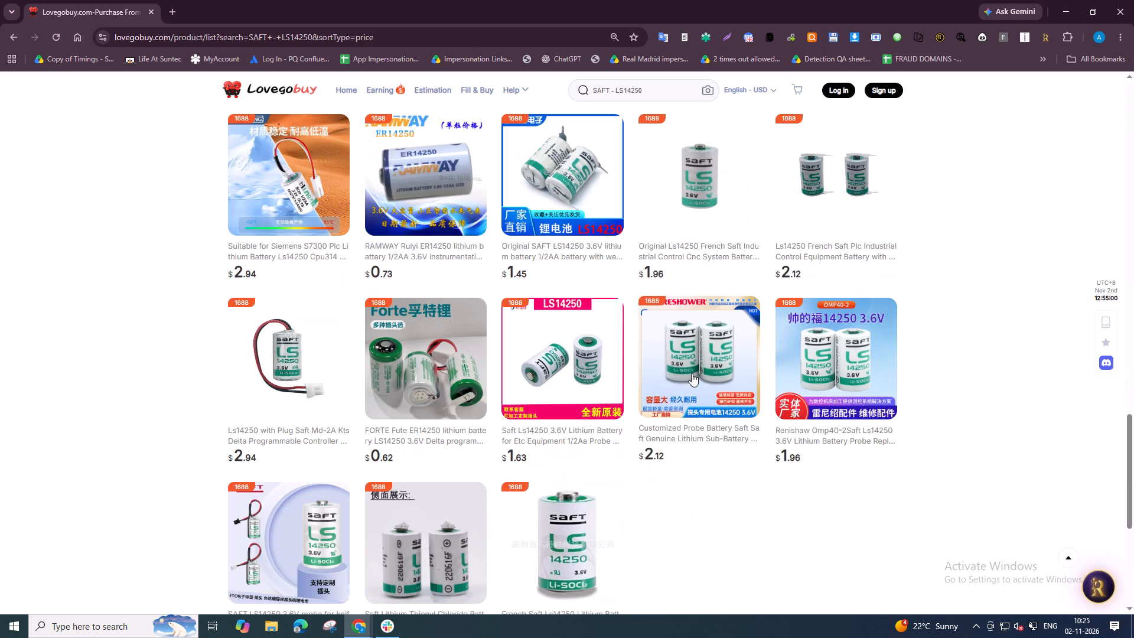
pyautogui.scroll(11, 692, 373)
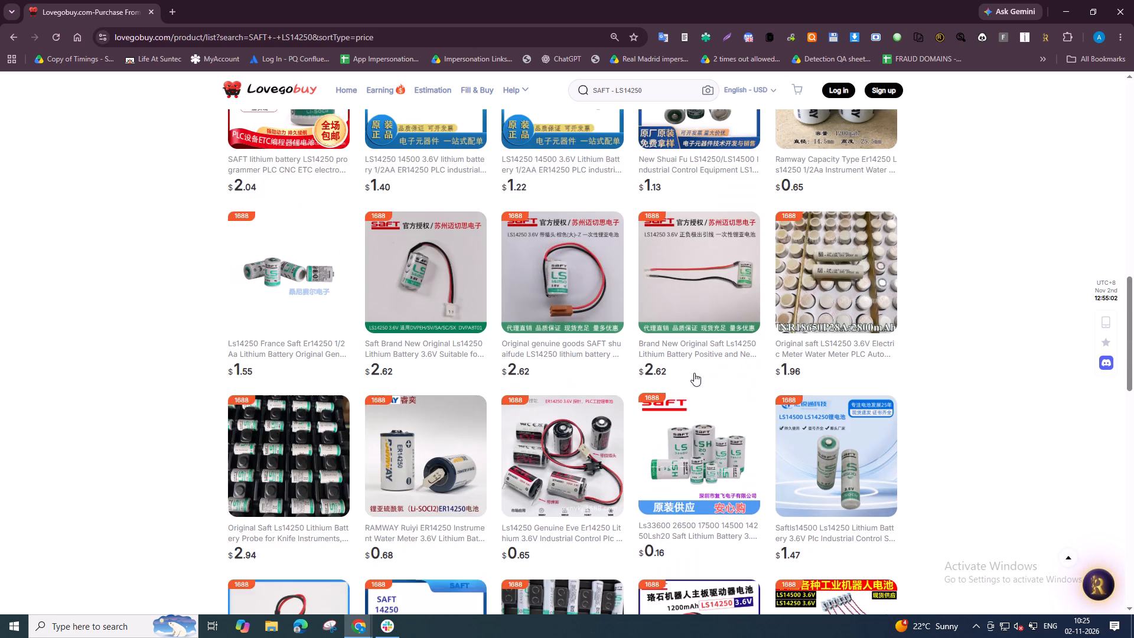
pyautogui.scroll(2, 694, 373)
pyautogui.keyDown('ctrl'); pyautogui.click(730, 204); pyautogui.keyUp('ctrl')
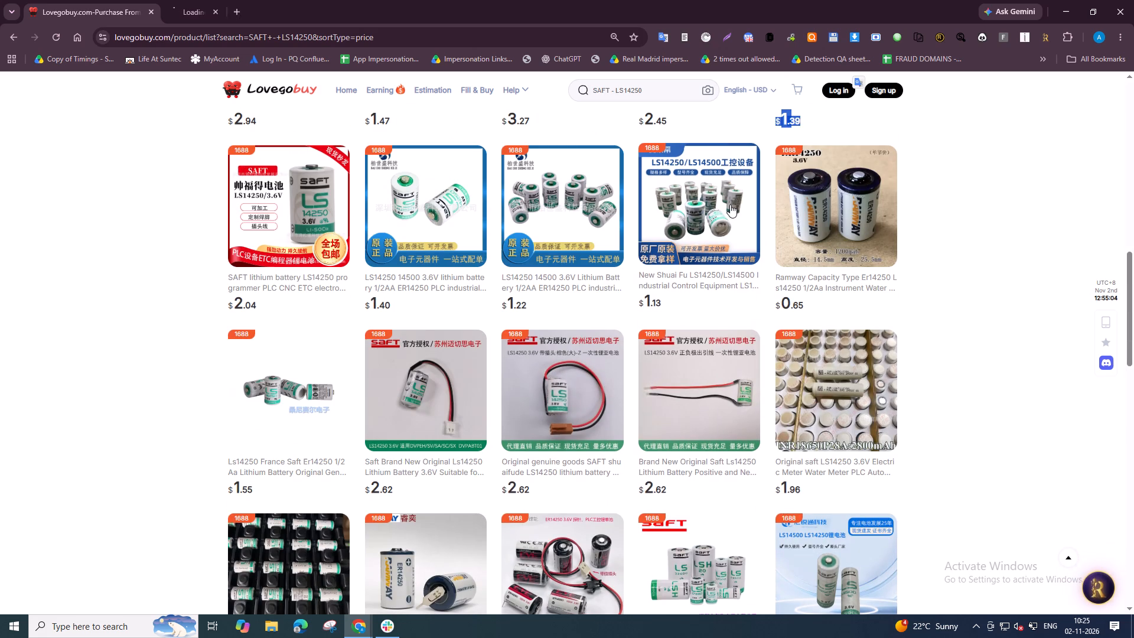
pyautogui.click(201, 0)
pyautogui.hotkey('alt', 'Tab')
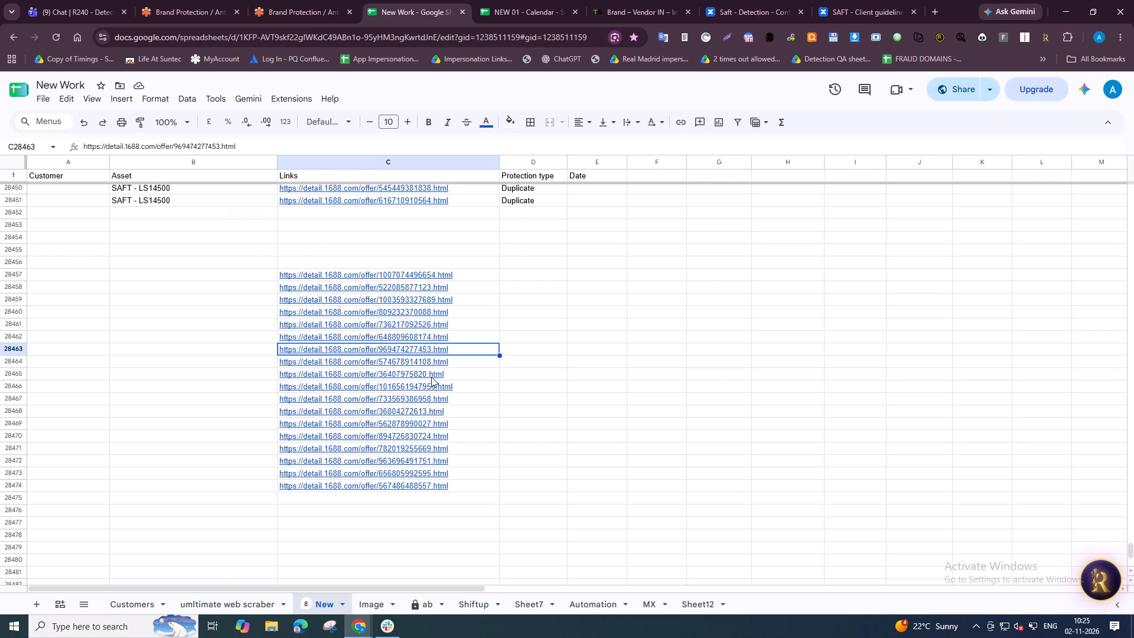
pyautogui.click(520, 472)
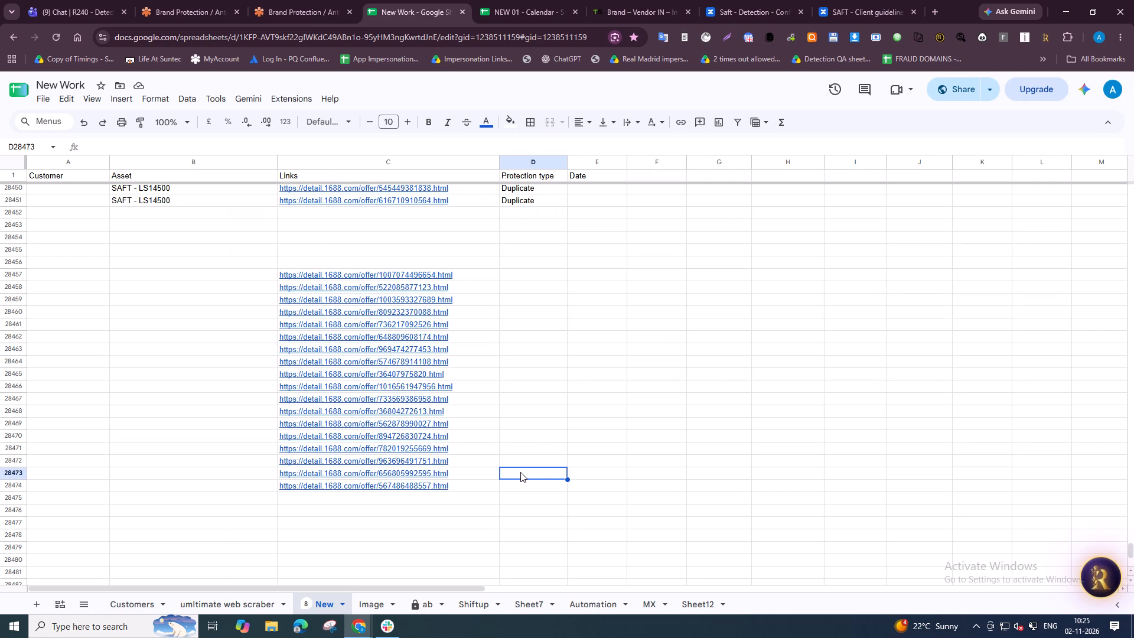
pyautogui.hotkey('alt', 'Tab')
pyautogui.click(140, 0)
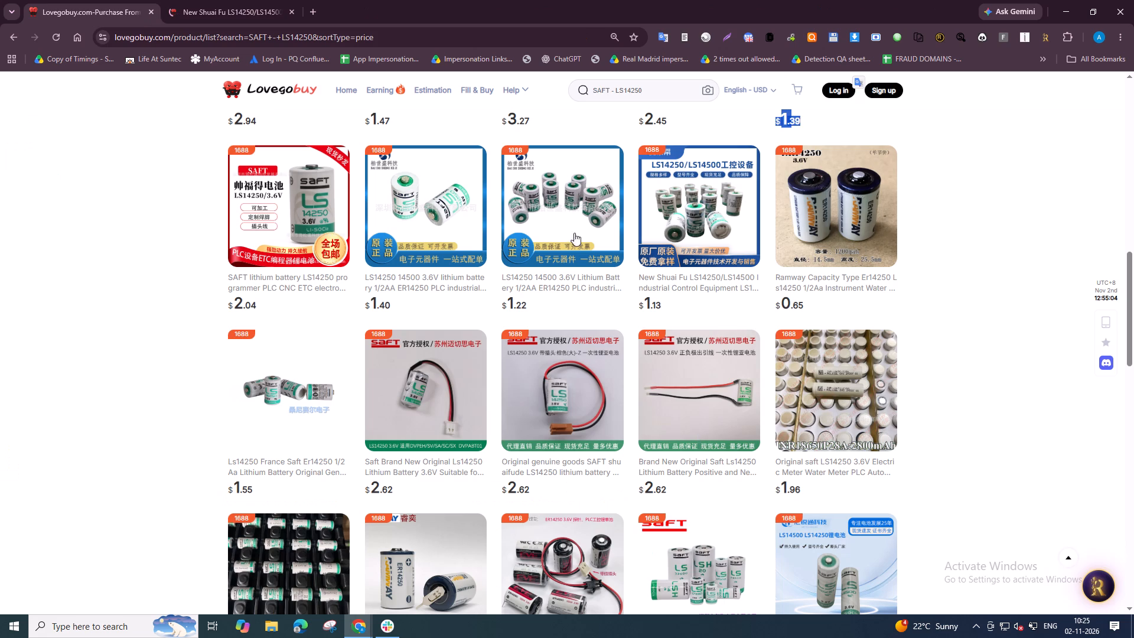
pyautogui.keyDown('ctrl'); pyautogui.click(574, 221); pyautogui.keyUp('ctrl')
pyautogui.keyDown('ctrl'); pyautogui.click(426, 178); pyautogui.keyUp('ctrl')
pyautogui.keyDown('ctrl'); pyautogui.click(280, 210); pyautogui.keyUp('ctrl')
pyautogui.scroll(4, 355, 462)
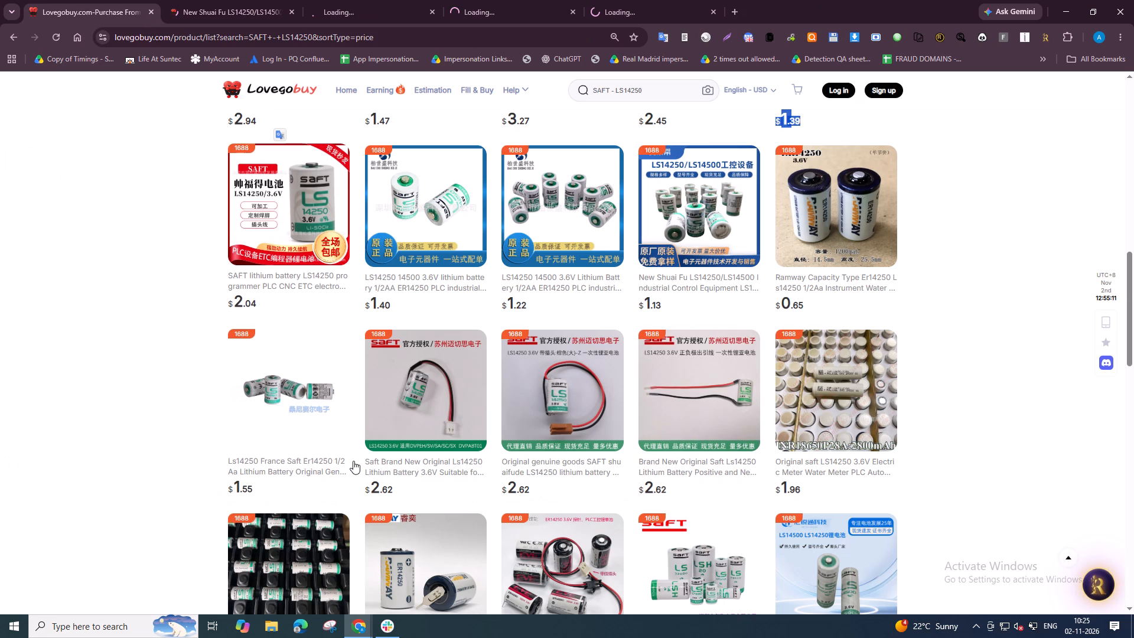
pyautogui.keyDown('ctrl'); pyautogui.click(813, 250); pyautogui.keyUp('ctrl')
pyautogui.keyDown('ctrl'); pyautogui.click(723, 266); pyautogui.keyUp('ctrl')
pyautogui.keyDown('ctrl'); pyautogui.click(579, 272); pyautogui.keyUp('ctrl')
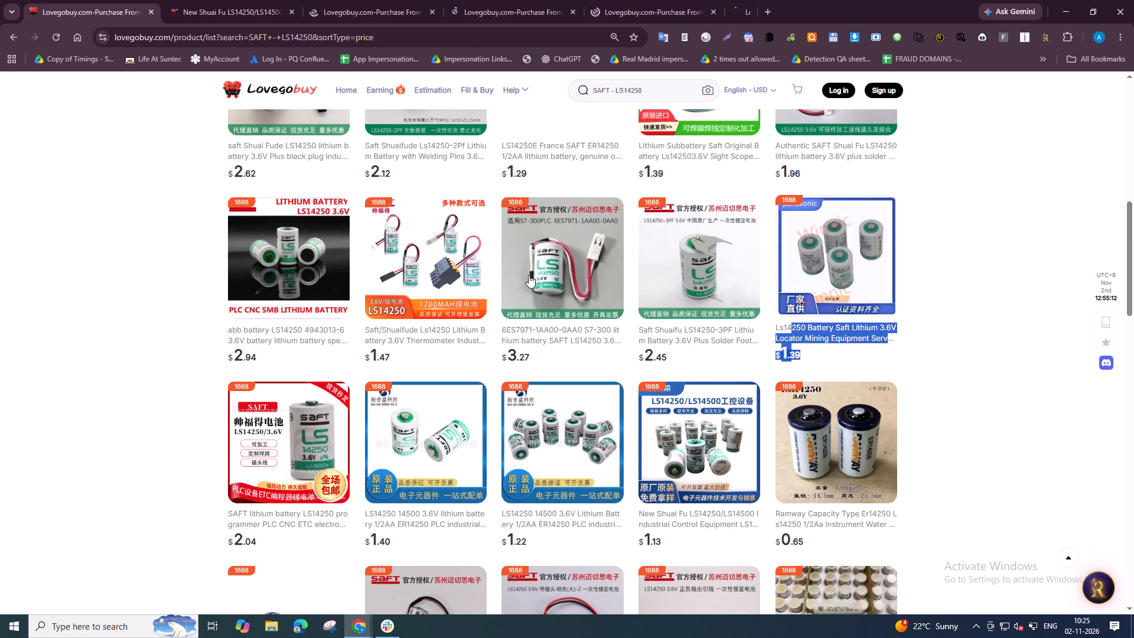
pyautogui.keyDown('ctrl'); pyautogui.click(452, 263); pyautogui.keyUp('ctrl')
pyautogui.keyDown('ctrl'); pyautogui.click(273, 266); pyautogui.keyUp('ctrl')
pyautogui.scroll(2, 298, 279)
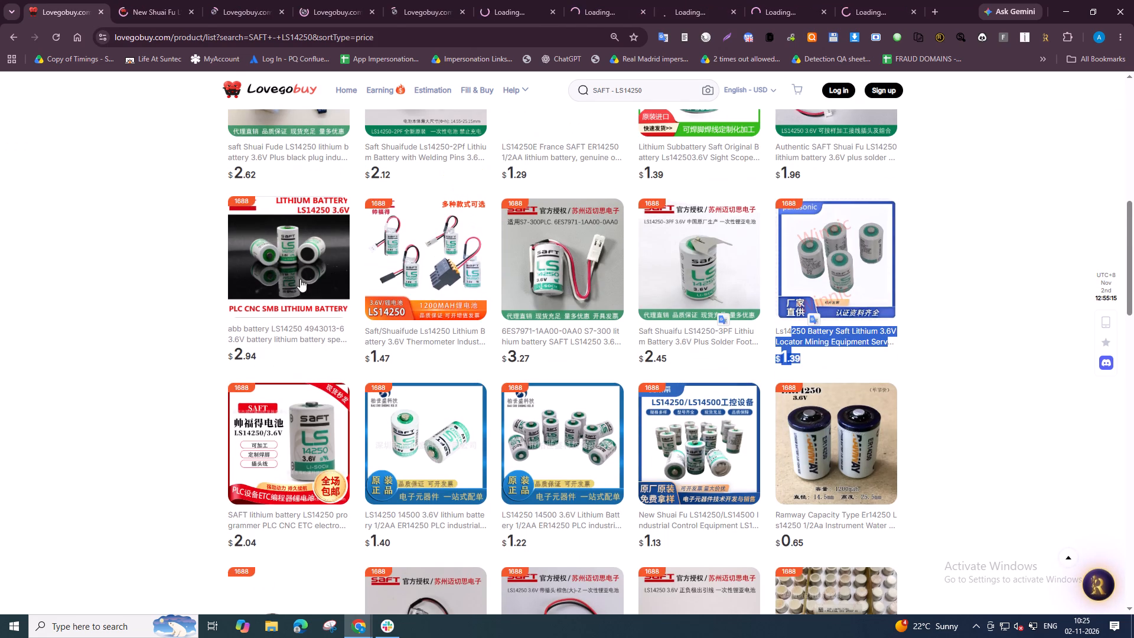
pyautogui.click(155, 0)
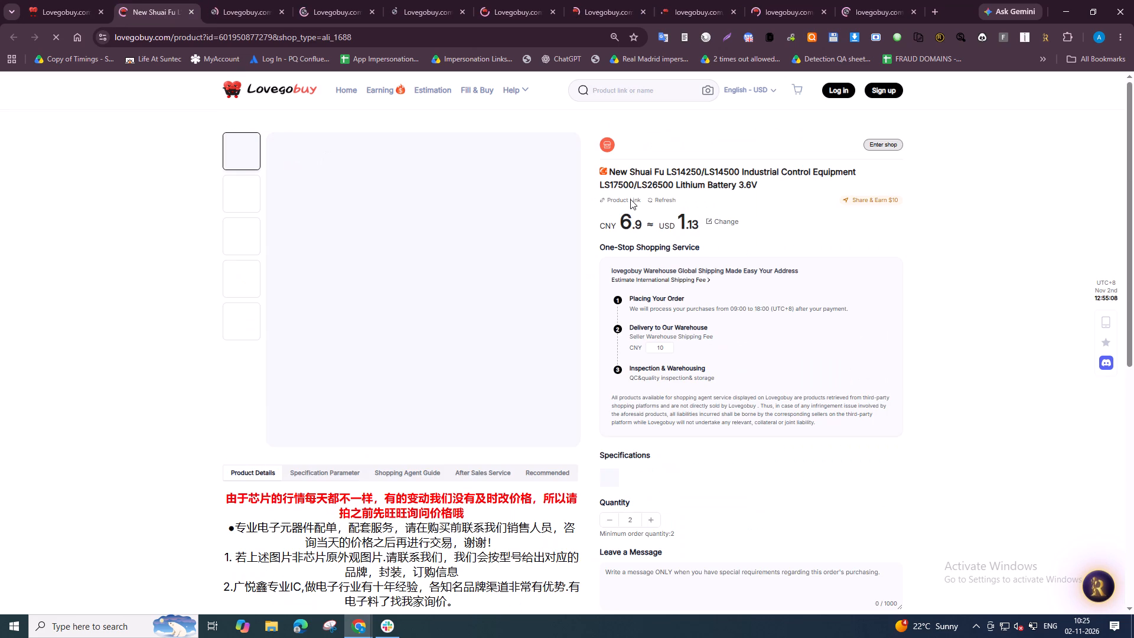
pyautogui.hotkey('alt', 'Tab')
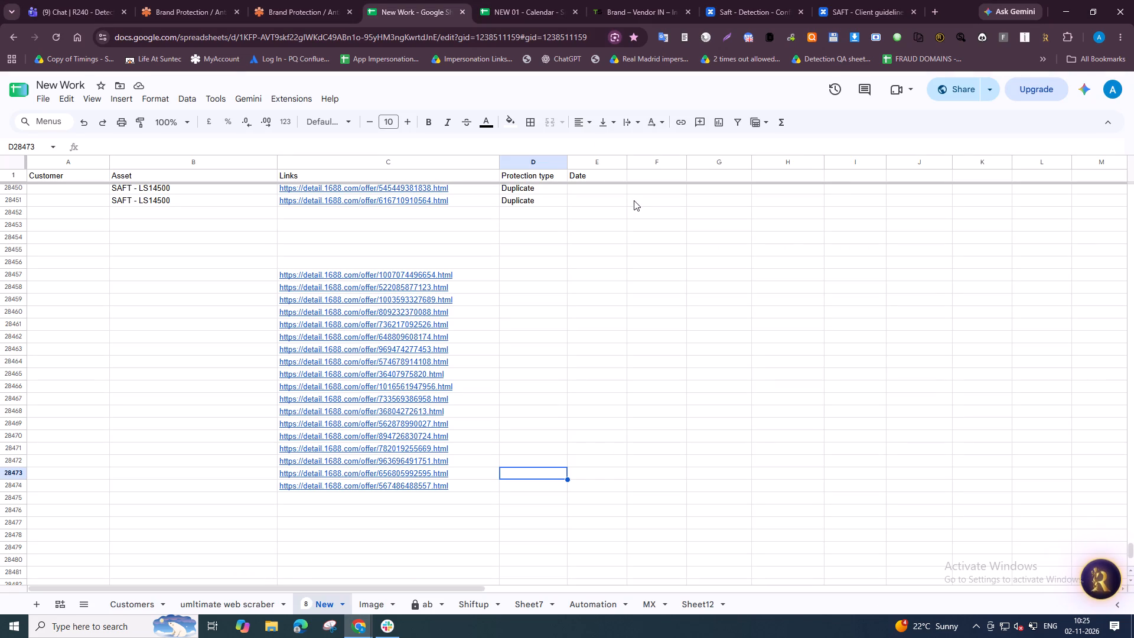
pyautogui.hotkey('alt', 'Tab')
pyautogui.click(745, 231)
pyautogui.click(738, 236)
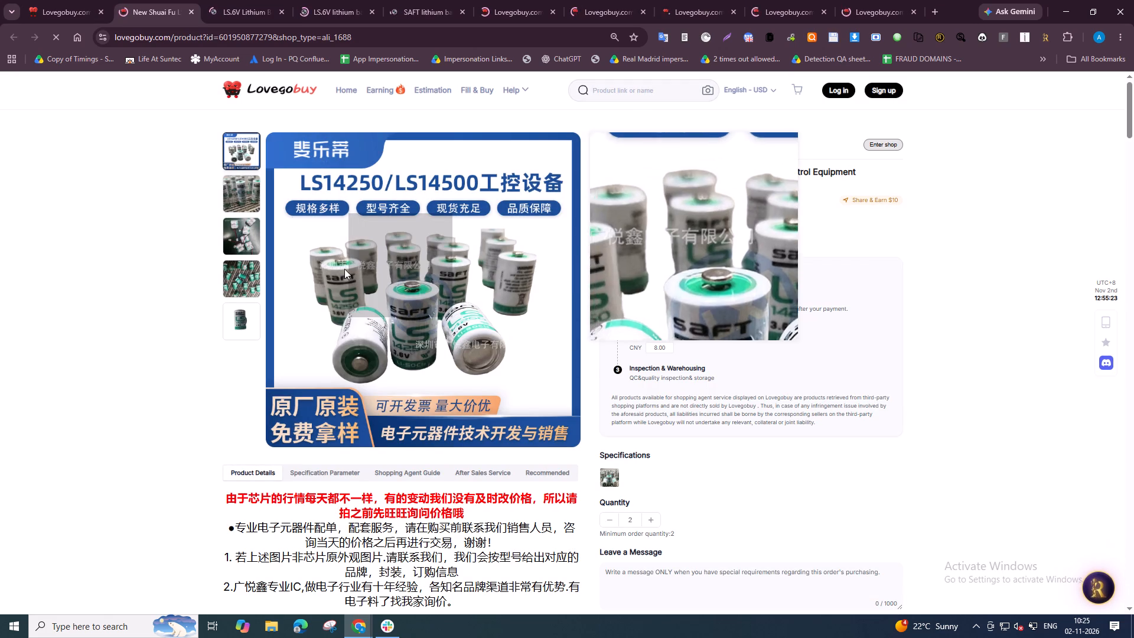
pyautogui.rightClick(622, 200)
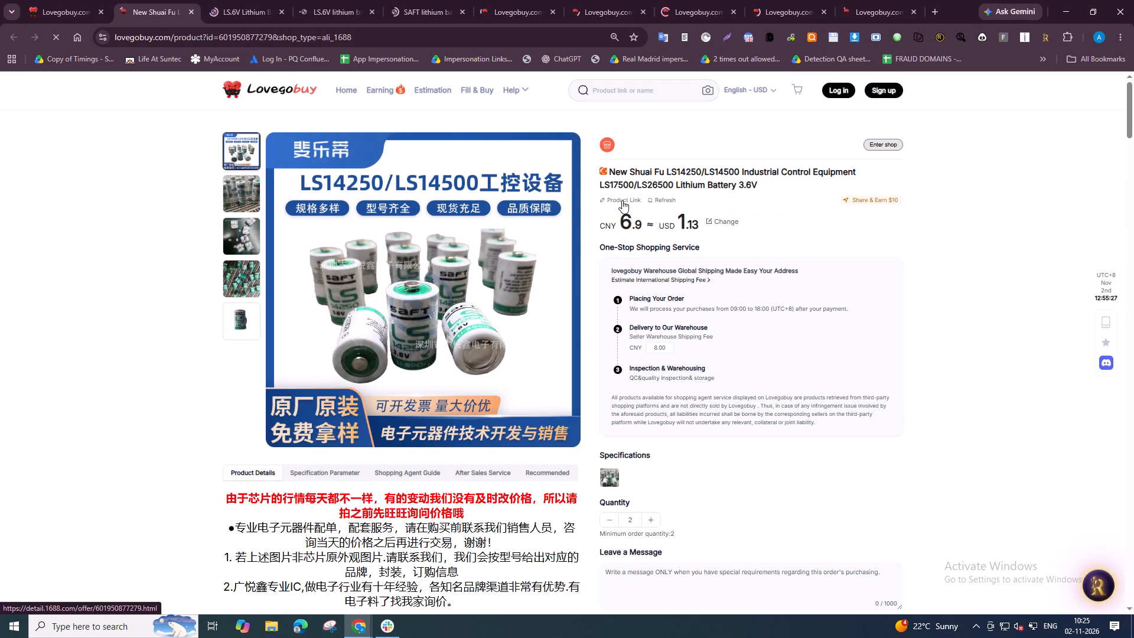
pyautogui.click(689, 325)
pyautogui.hotkey('alt', 'Tab')
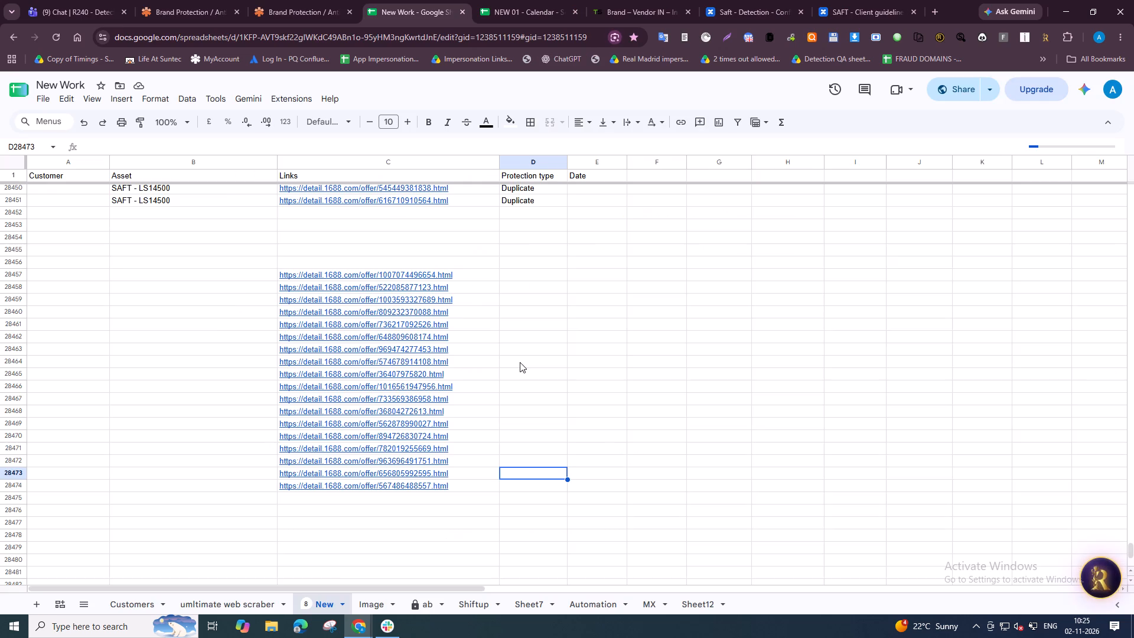
pyautogui.click(465, 264)
pyautogui.hotkey('ctrl', 'v')
pyautogui.hotkey('alt', 'Tab')
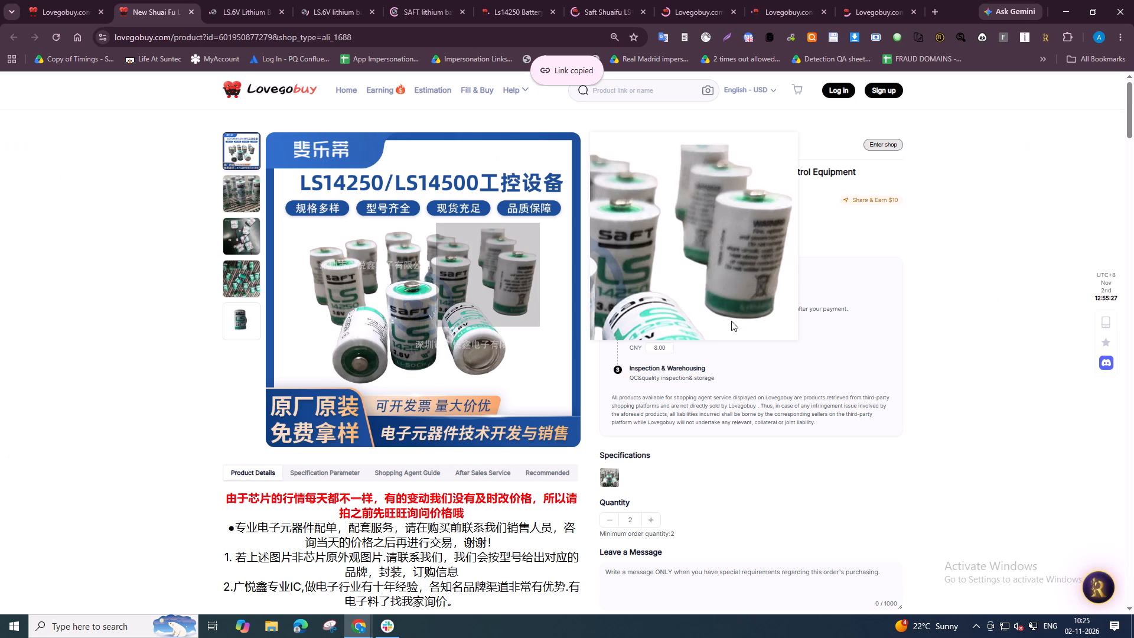
pyautogui.hotkey('ctrl', 'w')
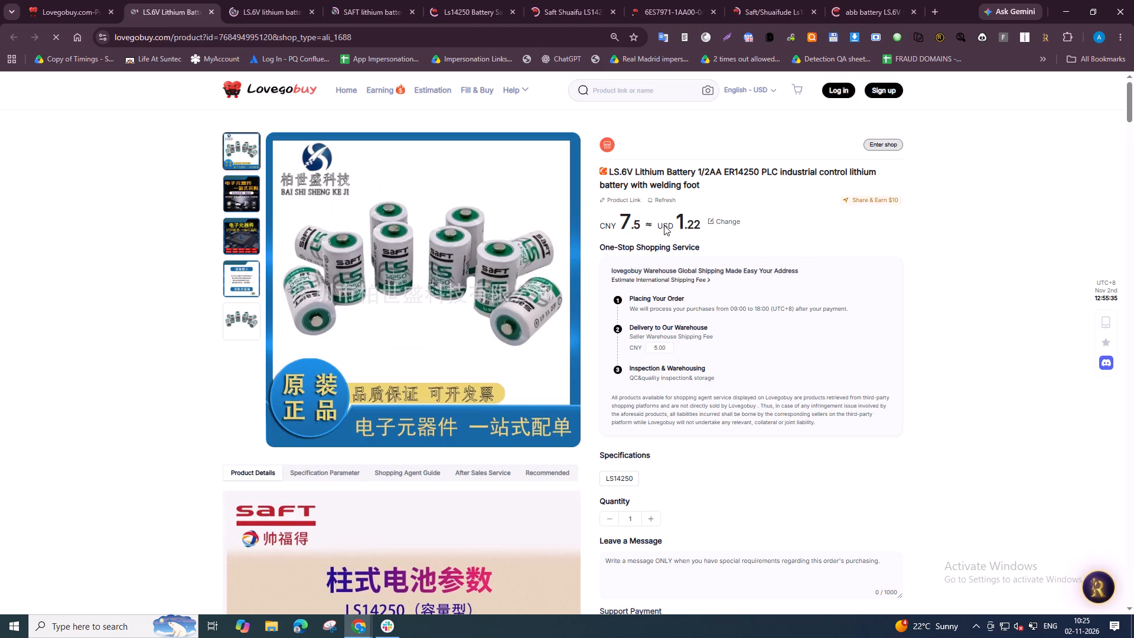
pyautogui.rightClick(625, 198)
pyautogui.click(708, 323)
pyautogui.hotkey('alt', 'Tab')
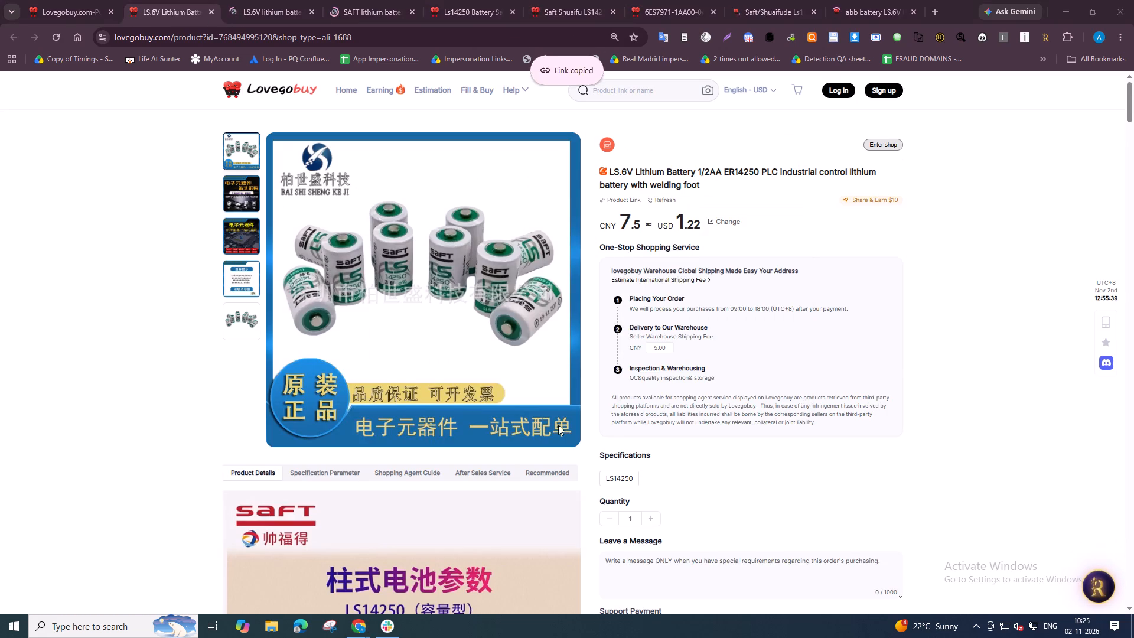
pyautogui.click(435, 503)
pyautogui.hotkey('ctrl', 'v')
pyautogui.hotkey('alt', 'Tab')
pyautogui.hotkey('ctrl', 'w')
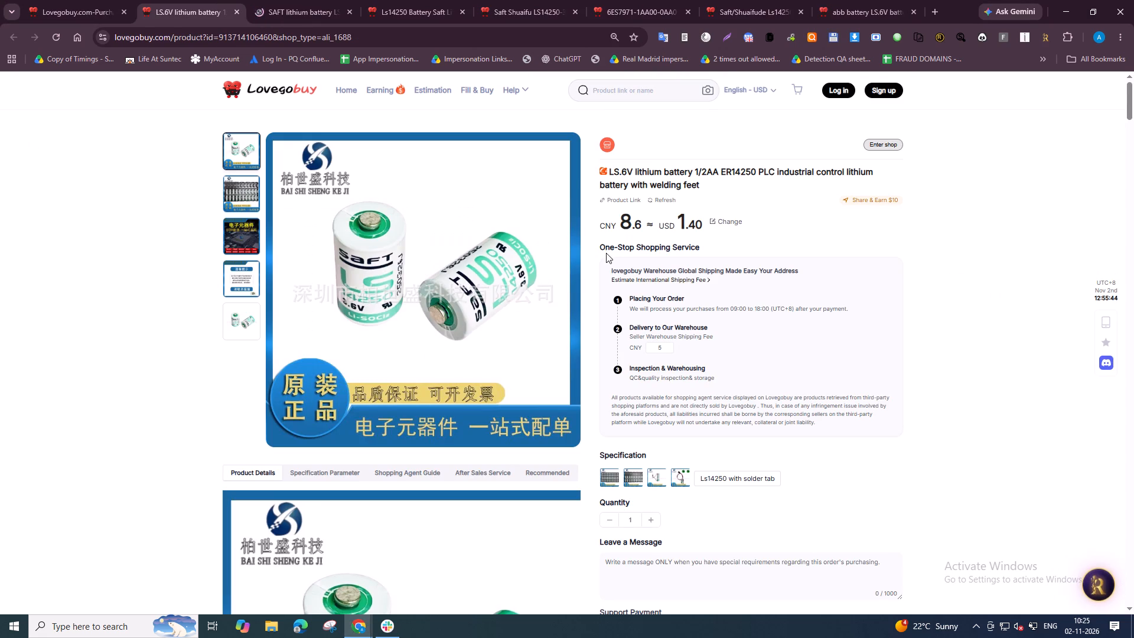
pyautogui.rightClick(615, 201)
pyautogui.click(659, 327)
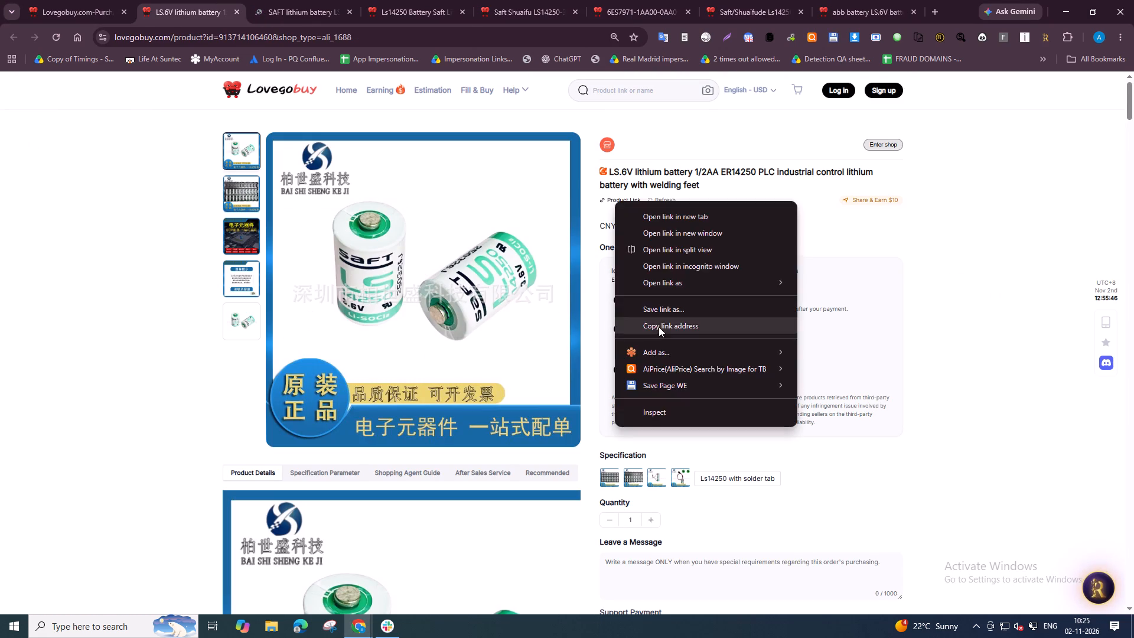
pyautogui.hotkey('alt', 'Tab')
pyautogui.click(459, 515)
pyautogui.hotkey('ctrl', 'v')
pyautogui.hotkey('alt', 'Tab')
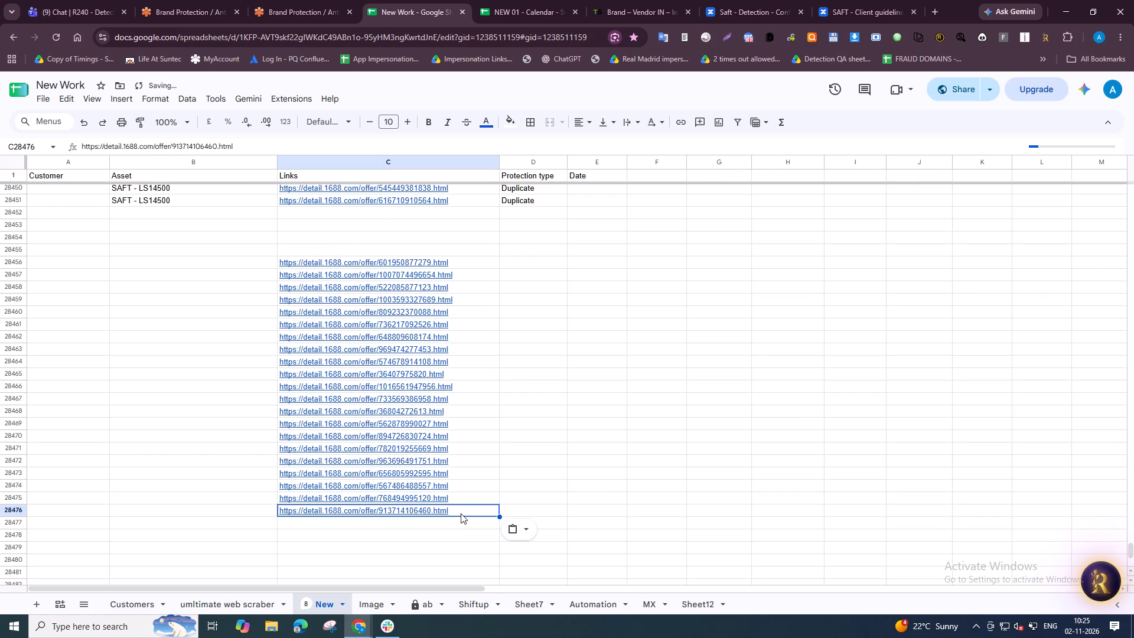
pyautogui.hotkey('ctrl', 'w')
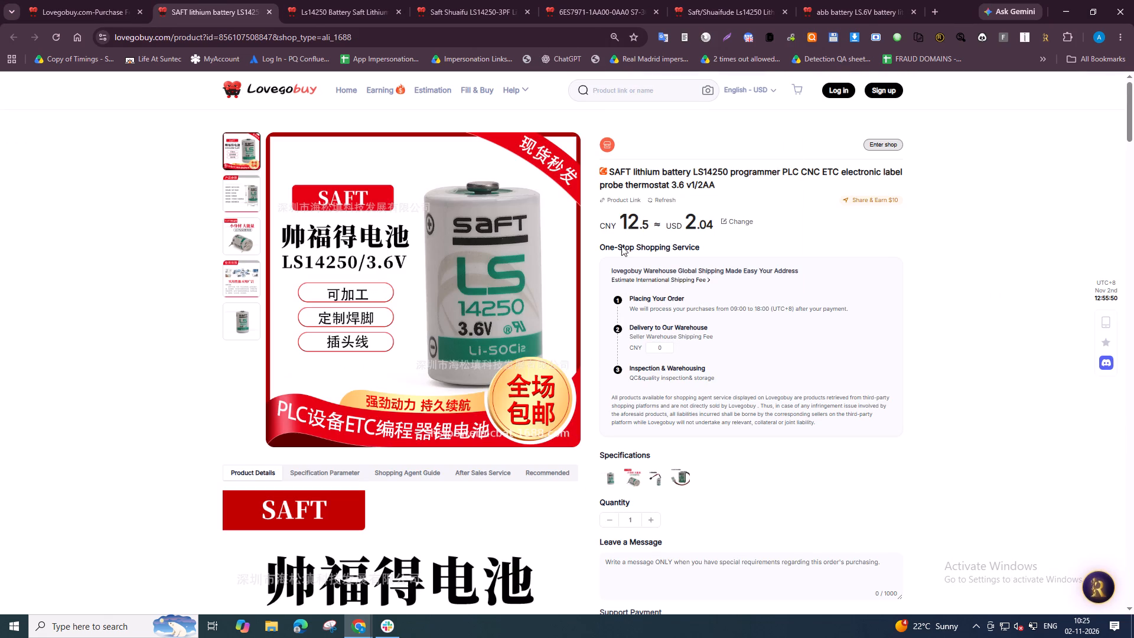
pyautogui.rightClick(618, 200)
pyautogui.click(680, 328)
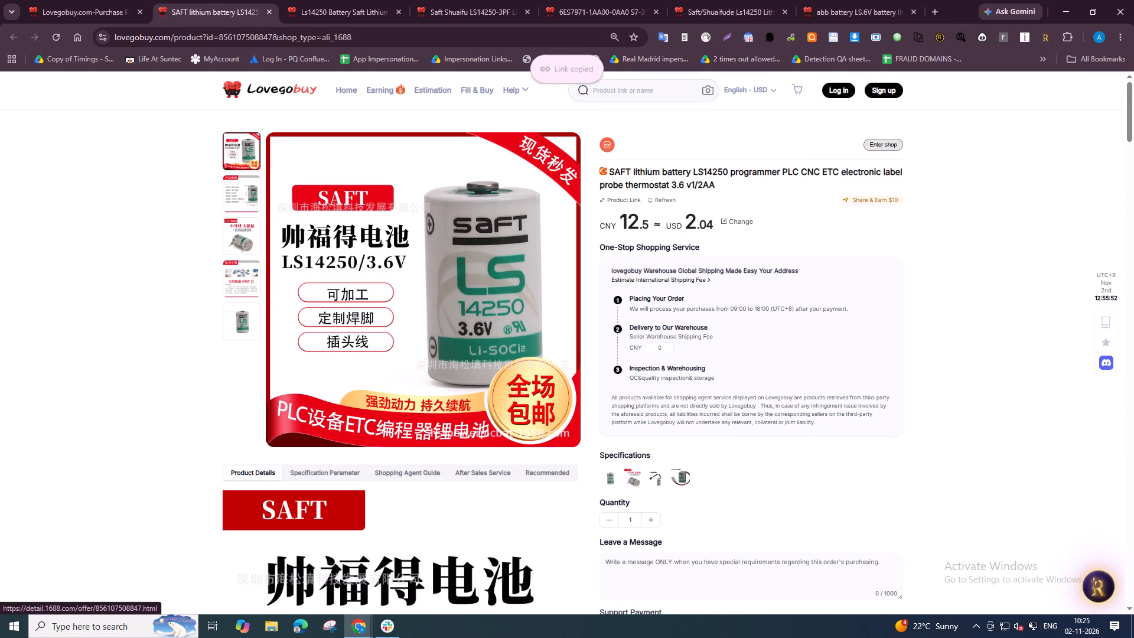
pyautogui.hotkey('alt', 'Tab')
pyautogui.click(458, 528)
pyautogui.hotkey('ctrl', 'v')
pyautogui.hotkey('alt', 'Tab')
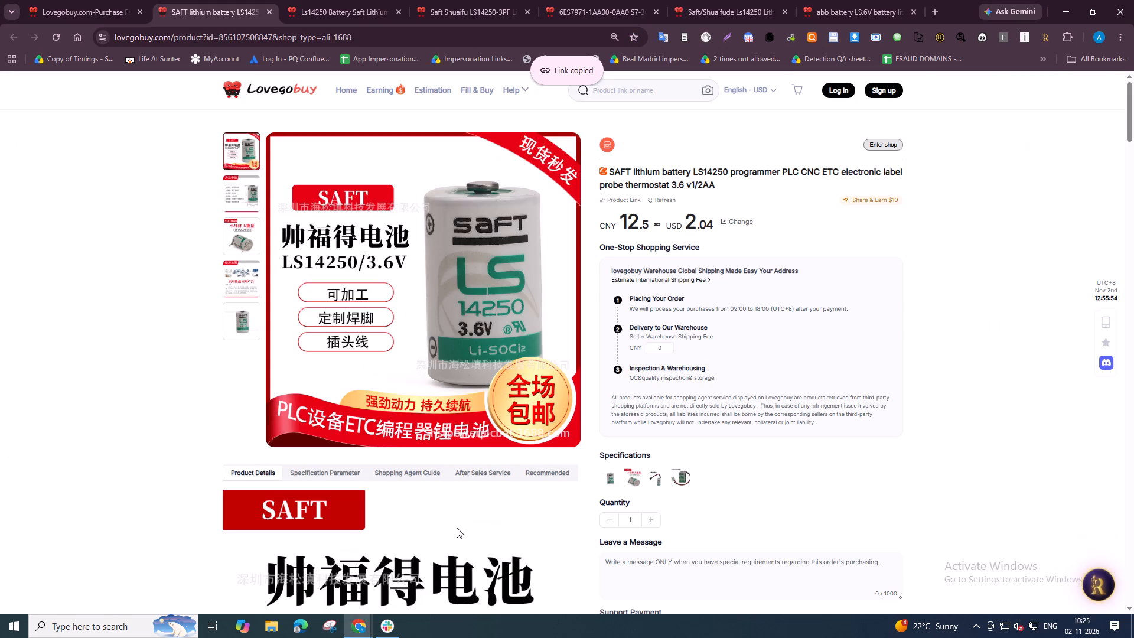
pyautogui.hotkey('ctrl', 'w')
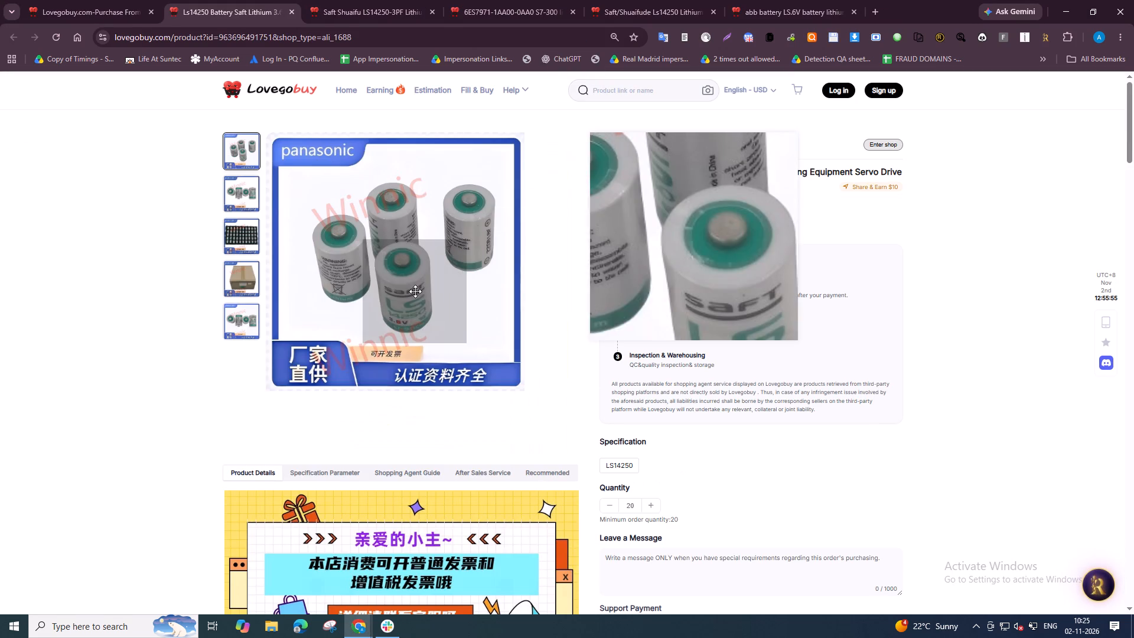
pyautogui.rightClick(620, 188)
pyautogui.click(669, 316)
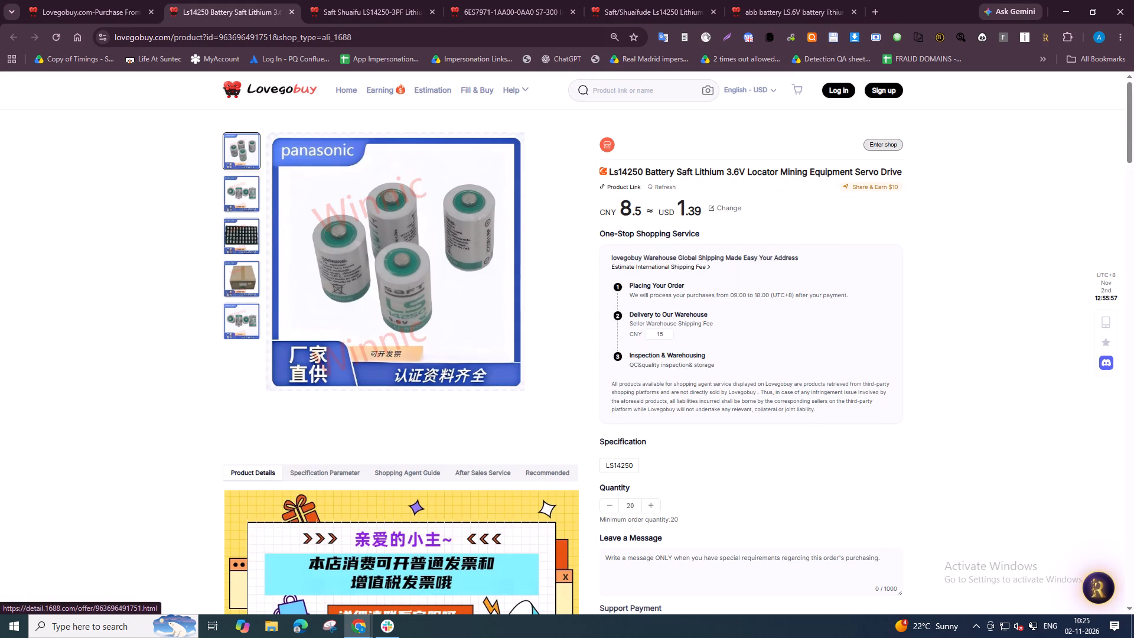
pyautogui.hotkey('alt', 'Tab')
pyautogui.click(464, 253)
pyautogui.hotkey('ctrl', 'v')
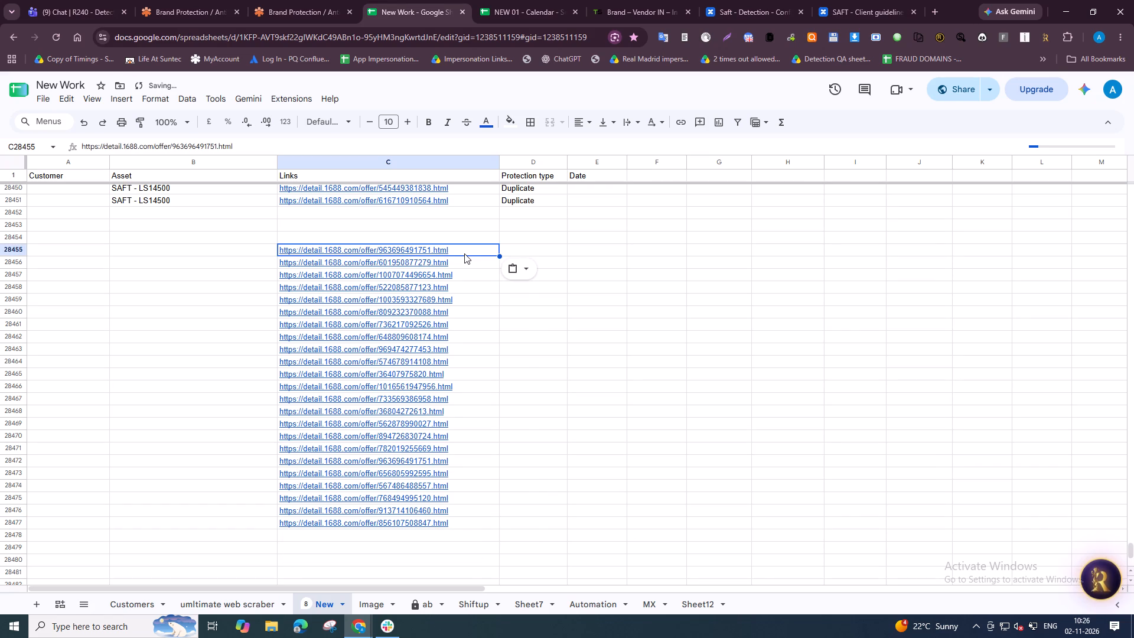
pyautogui.hotkey('alt', 'Tab')
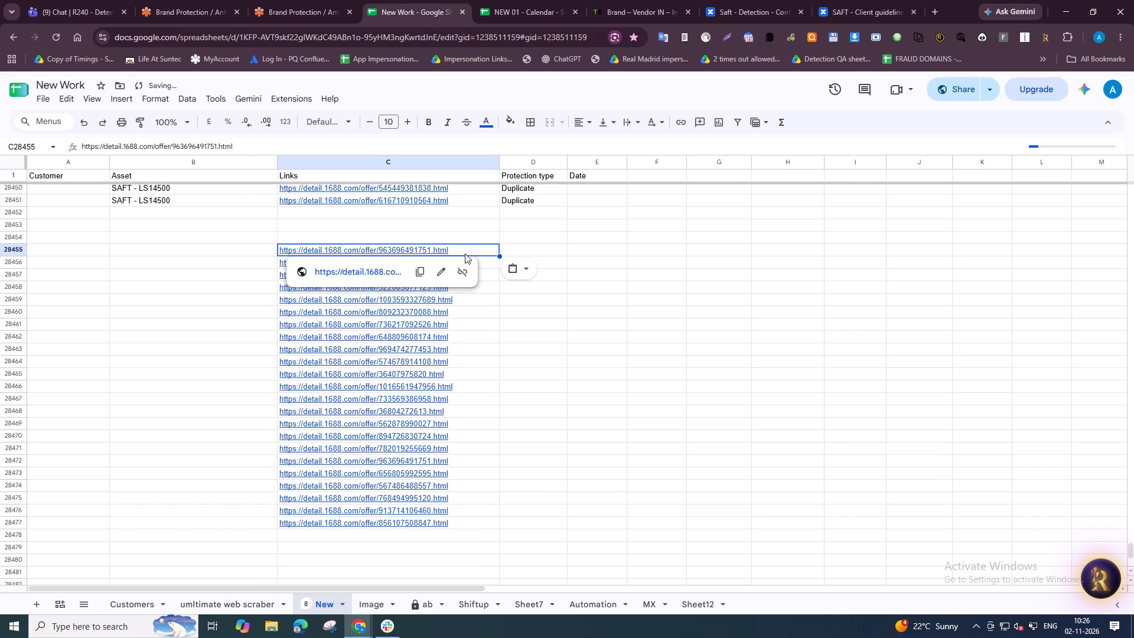
# Return to the Lovegobuy search results for SAFT - LS14250 and close all the other listing pages.
pyautogui.hotkey('ctrl', 'Tab')
pyautogui.hotkey('alt', 'Tab')
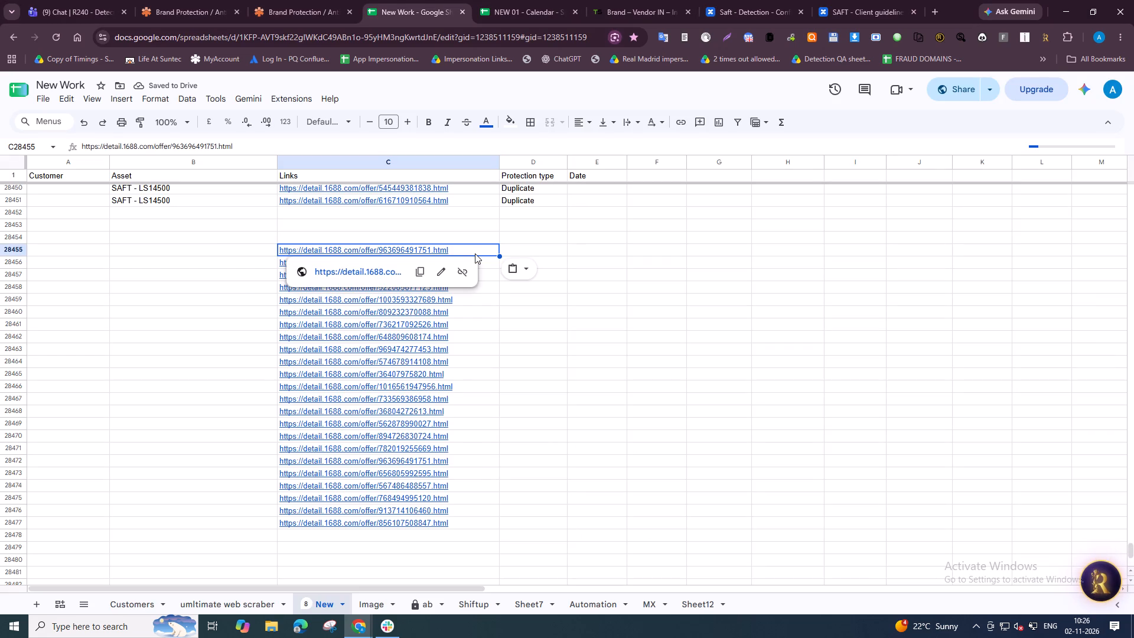
pyautogui.hotkey('alt', 'Tab')
pyautogui.click(825, 0)
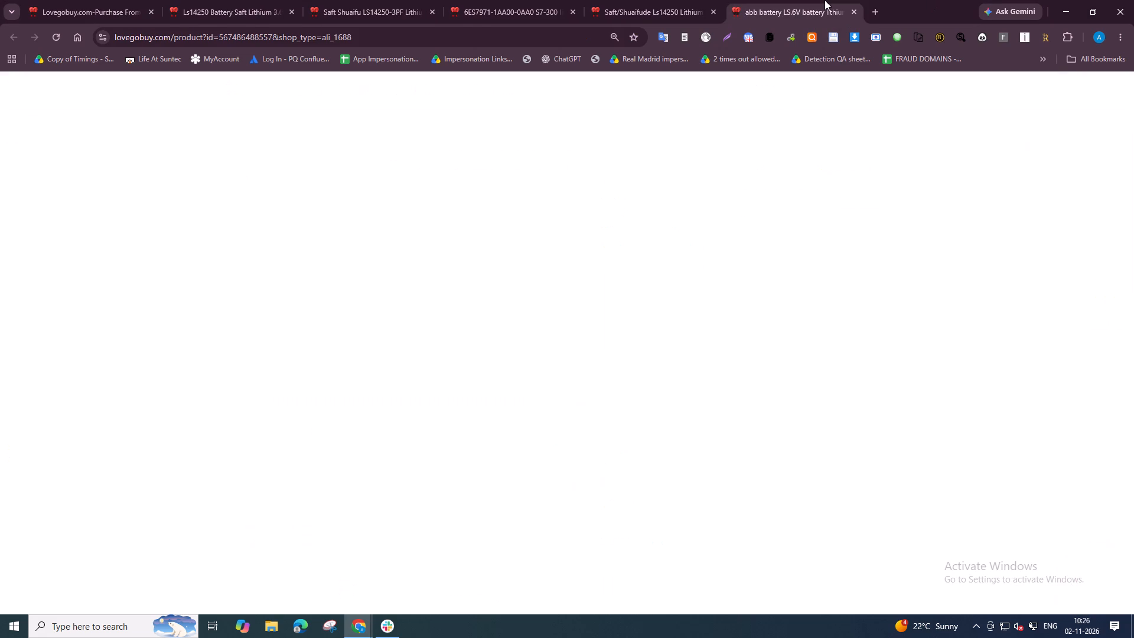
pyautogui.hotkey('alt', 'Tab')
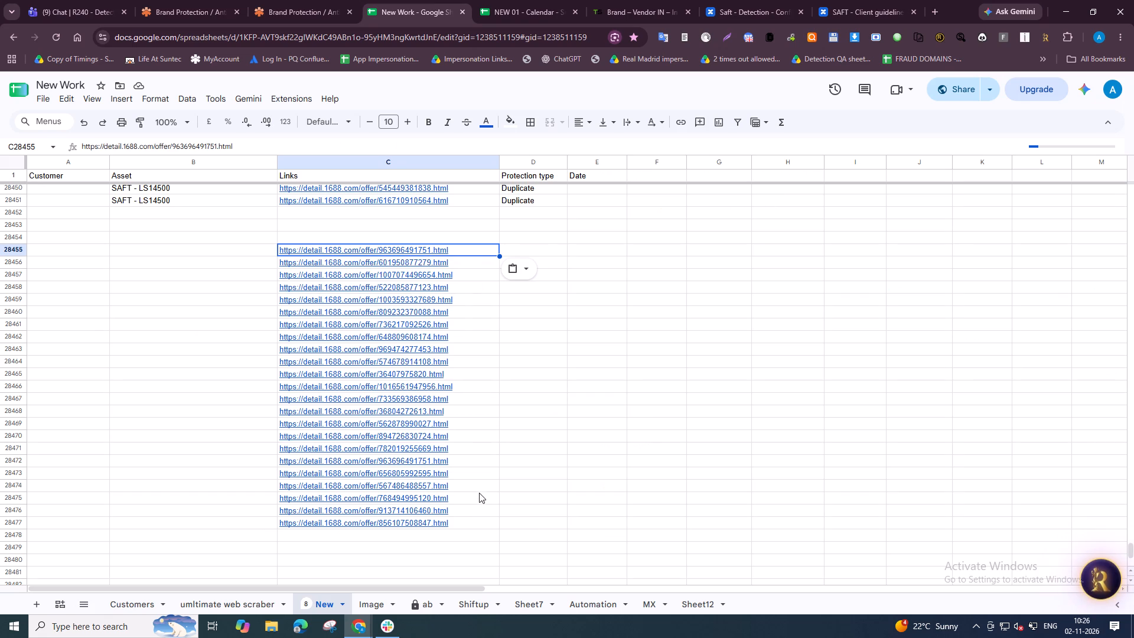
pyautogui.click(480, 490)
pyautogui.hotkey('alt', 'Tab')
pyautogui.rightClick(106, 14)
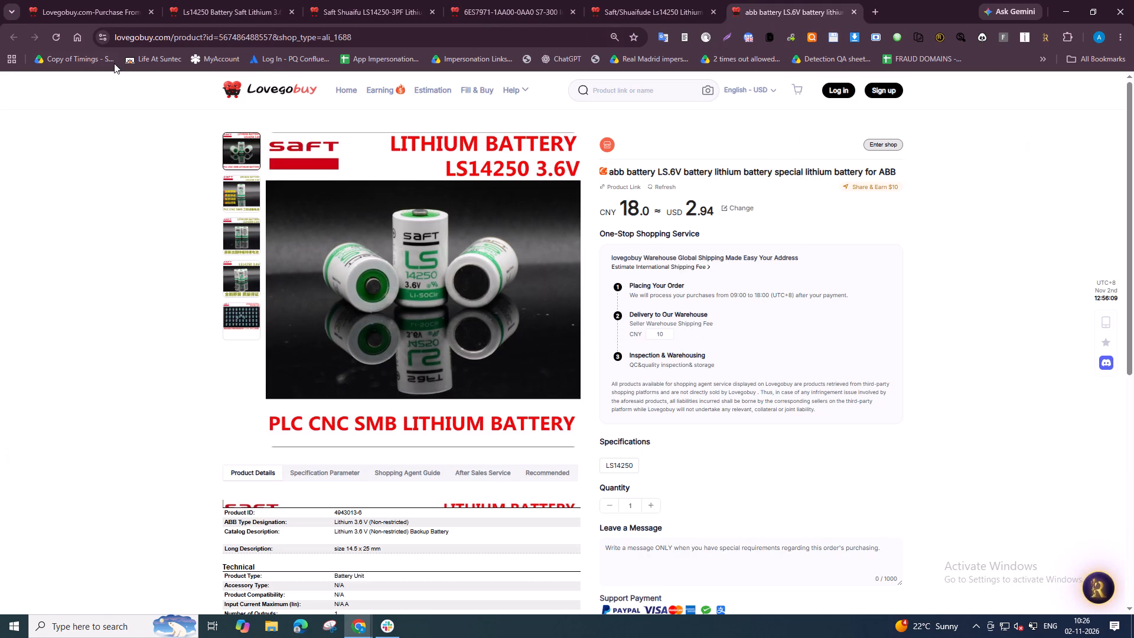
pyautogui.click(165, 301)
# Open four more search results: Ls14250 France Saft Er14250, Saft Brand New Original Ls14250, SAFT shuaifude LS14250, and Ls14250 Positive and Negative Lead.
pyautogui.scroll(-2, 535, 345)
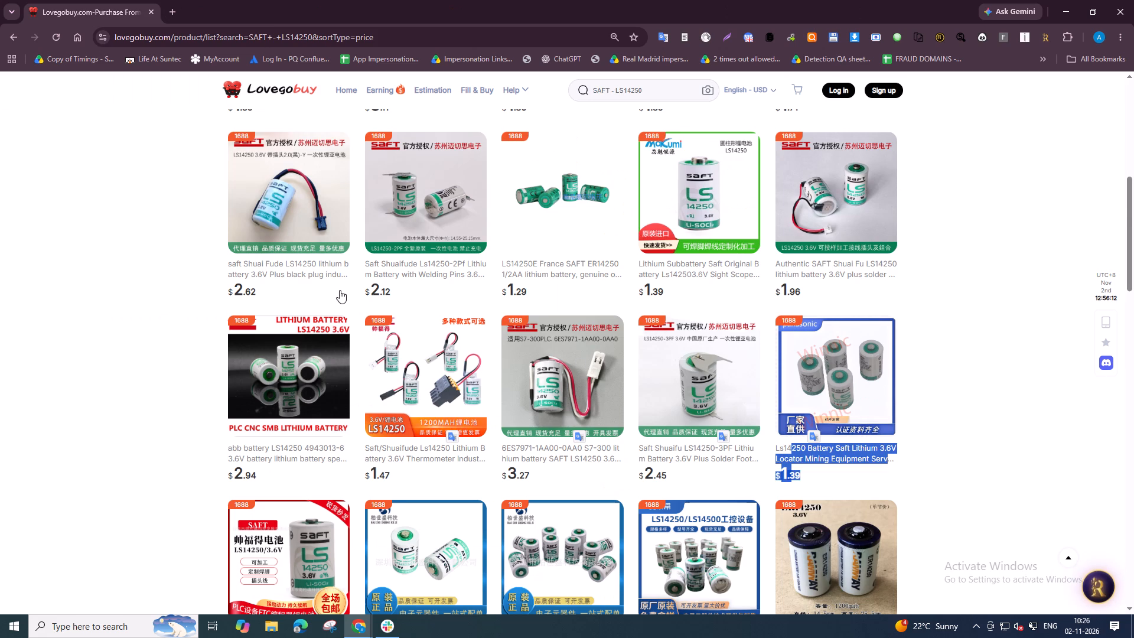
pyautogui.scroll(-3, 340, 290)
pyautogui.scroll(-3, 586, 356)
pyautogui.keyDown('ctrl'); pyautogui.click(295, 281); pyautogui.keyUp('ctrl')
pyautogui.keyDown('ctrl'); pyautogui.click(432, 256); pyautogui.keyUp('ctrl')
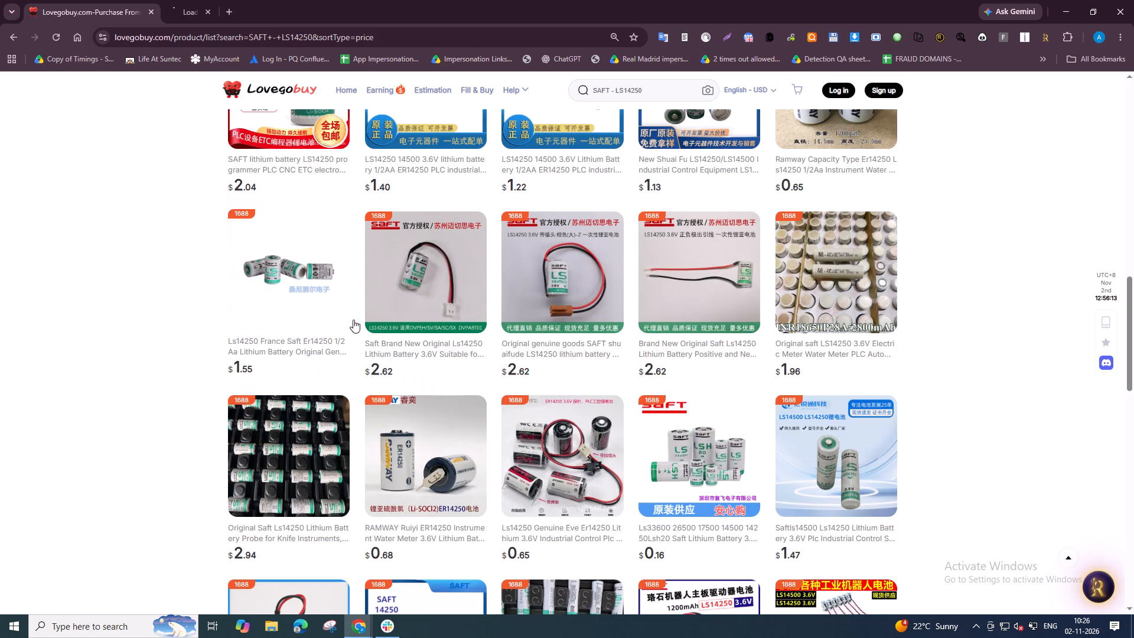
pyautogui.keyDown('ctrl'); pyautogui.click(559, 255); pyautogui.keyUp('ctrl')
pyautogui.keyDown('ctrl'); pyautogui.click(691, 265); pyautogui.keyUp('ctrl')
# Open the SAFT listings in the next two result rows, from the Ls14250 knife instrument probe to the LS14250 industrial robot battery, skipping RAMWAY and Eve.
pyautogui.scroll(-2, 621, 383)
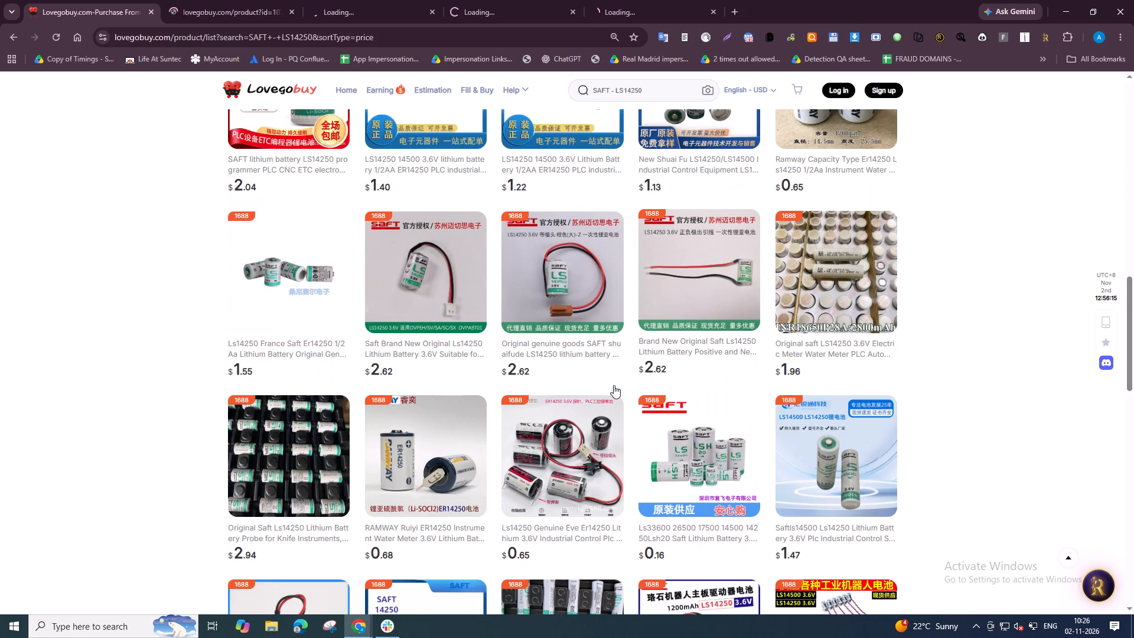
pyautogui.keyDown('ctrl'); pyautogui.click(282, 349); pyautogui.keyUp('ctrl')
pyautogui.keyDown('ctrl'); pyautogui.click(696, 354); pyautogui.keyUp('ctrl')
pyautogui.keyDown('ctrl'); pyautogui.click(830, 347); pyautogui.keyUp('ctrl')
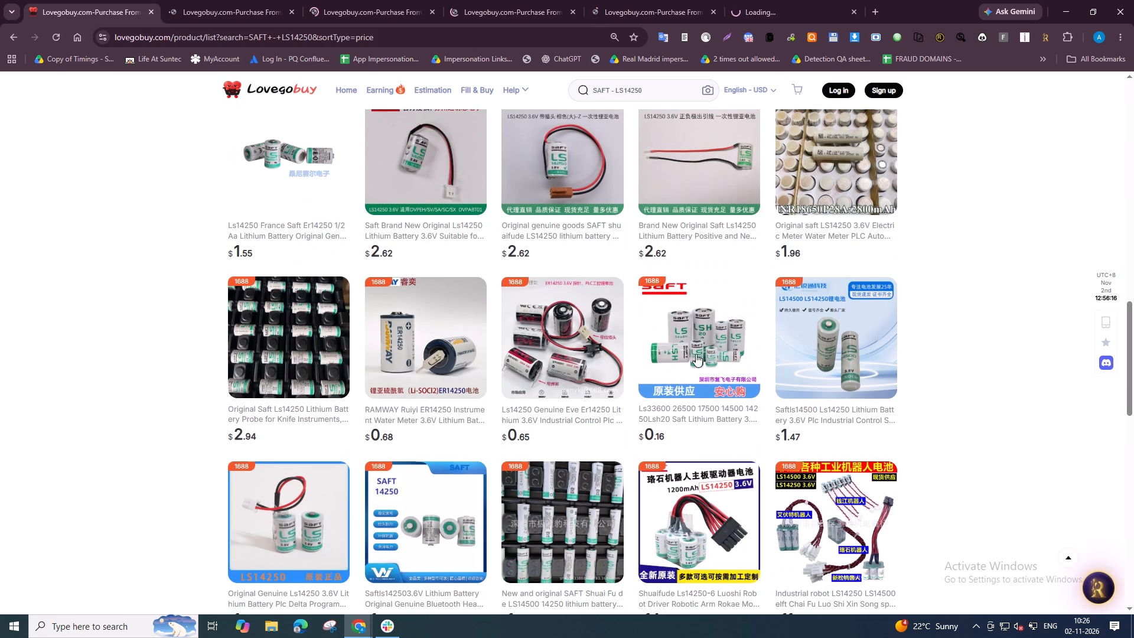
pyautogui.keyDown('ctrl'); pyautogui.click(308, 527); pyautogui.keyUp('ctrl')
pyautogui.keyDown('ctrl'); pyautogui.click(434, 518); pyautogui.keyUp('ctrl')
pyautogui.keyDown('ctrl'); pyautogui.click(574, 534); pyautogui.keyUp('ctrl')
pyautogui.keyDown('ctrl'); pyautogui.click(700, 544); pyautogui.keyUp('ctrl')
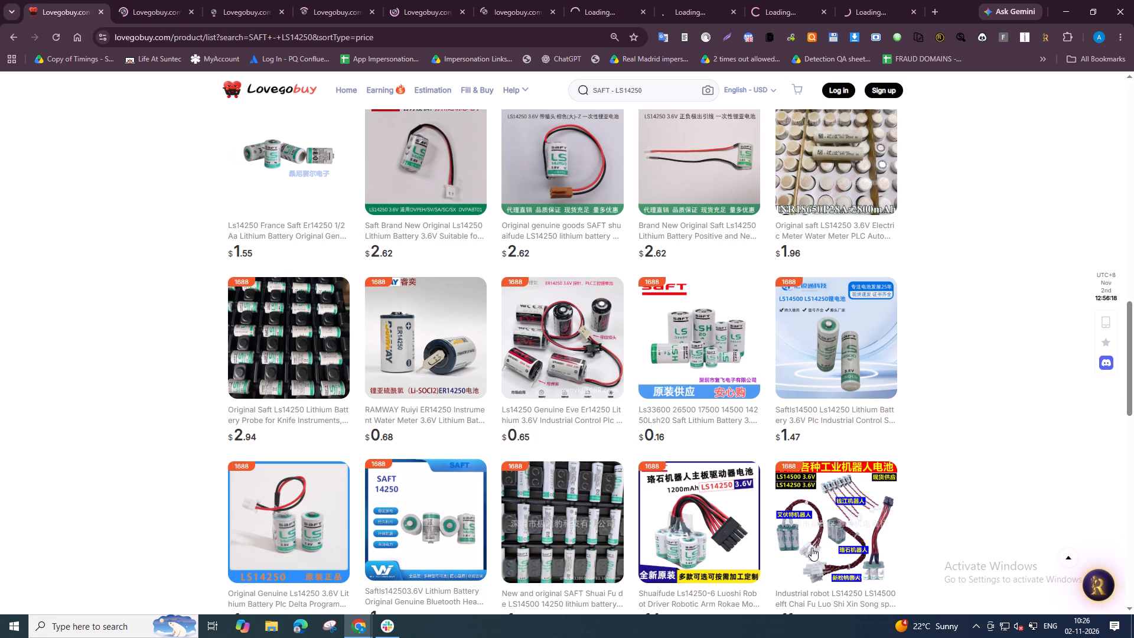
pyautogui.keyDown('ctrl'); pyautogui.click(839, 543); pyautogui.keyUp('ctrl')
# Bring up the opened Ls14250 France Saft Er14250 1/2Aa Lithium Battery listing.
pyautogui.scroll(-6, 763, 476)
pyautogui.scroll(-4, 717, 499)
pyautogui.scroll(1, 717, 499)
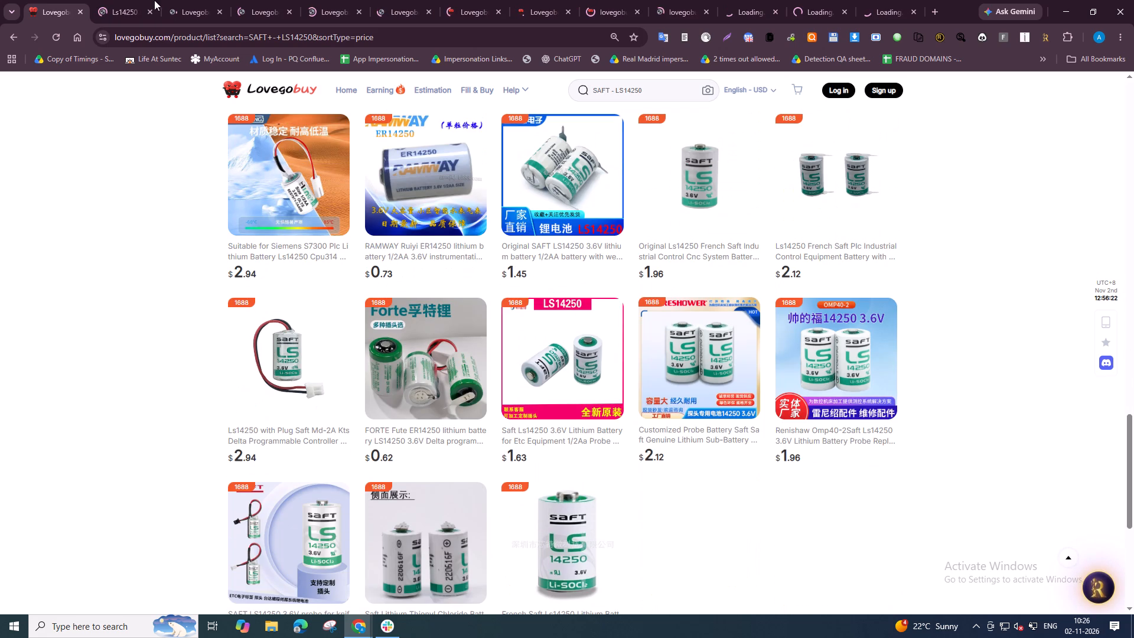
pyautogui.click(133, 0)
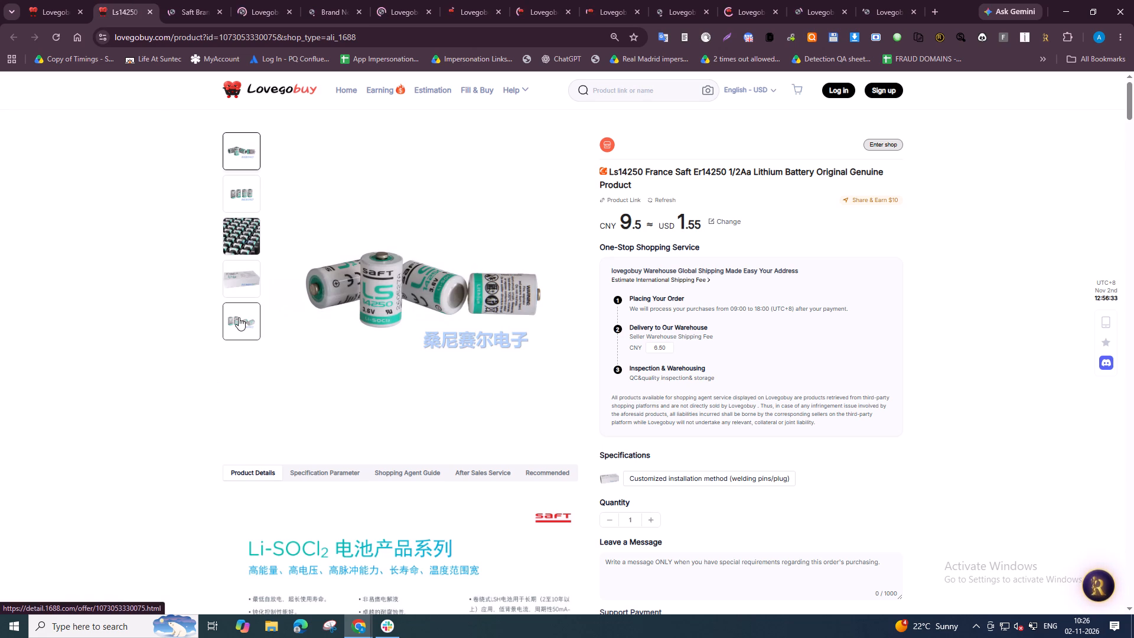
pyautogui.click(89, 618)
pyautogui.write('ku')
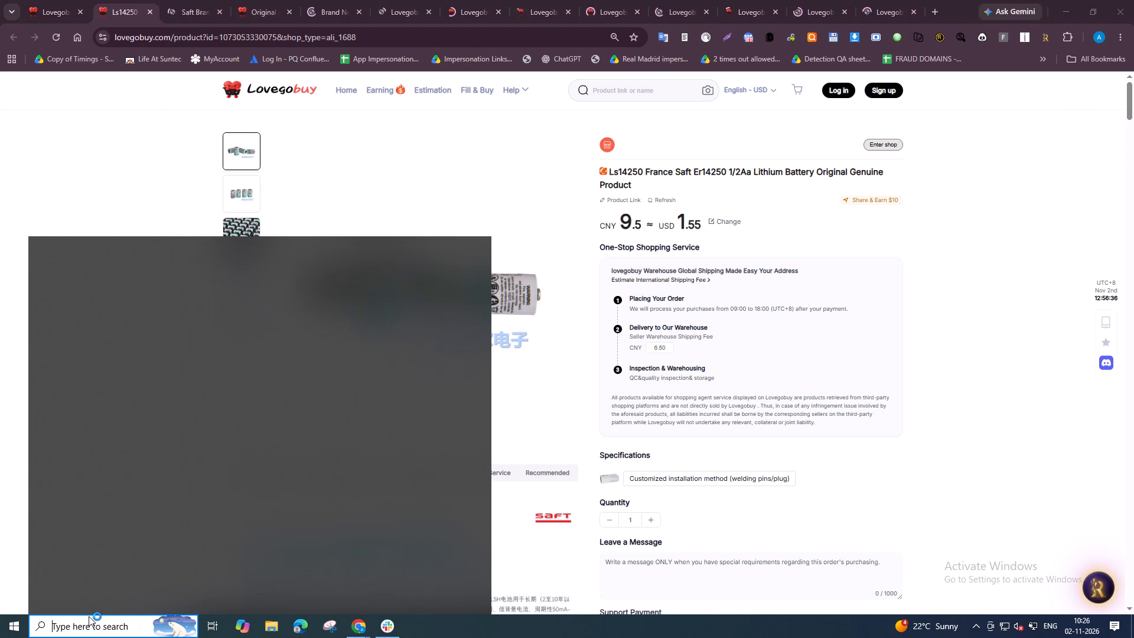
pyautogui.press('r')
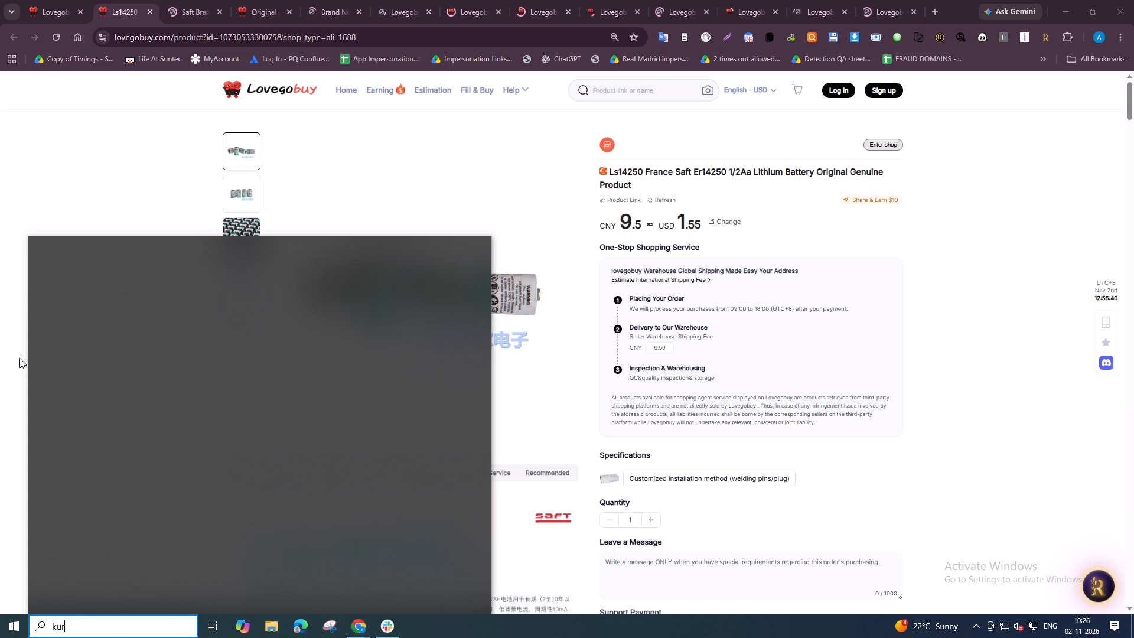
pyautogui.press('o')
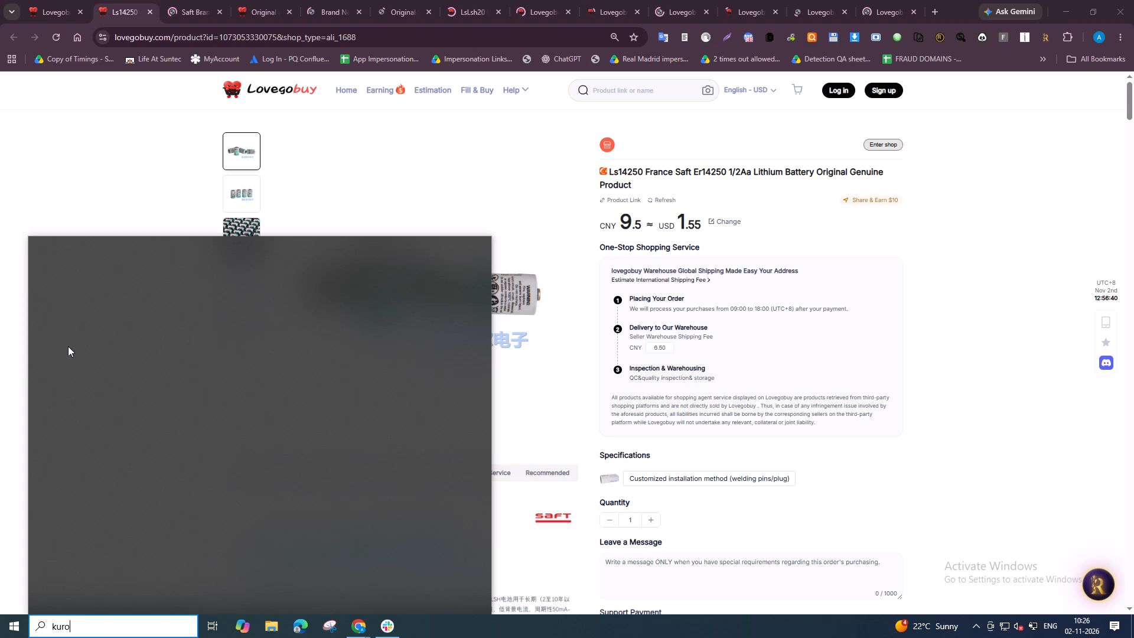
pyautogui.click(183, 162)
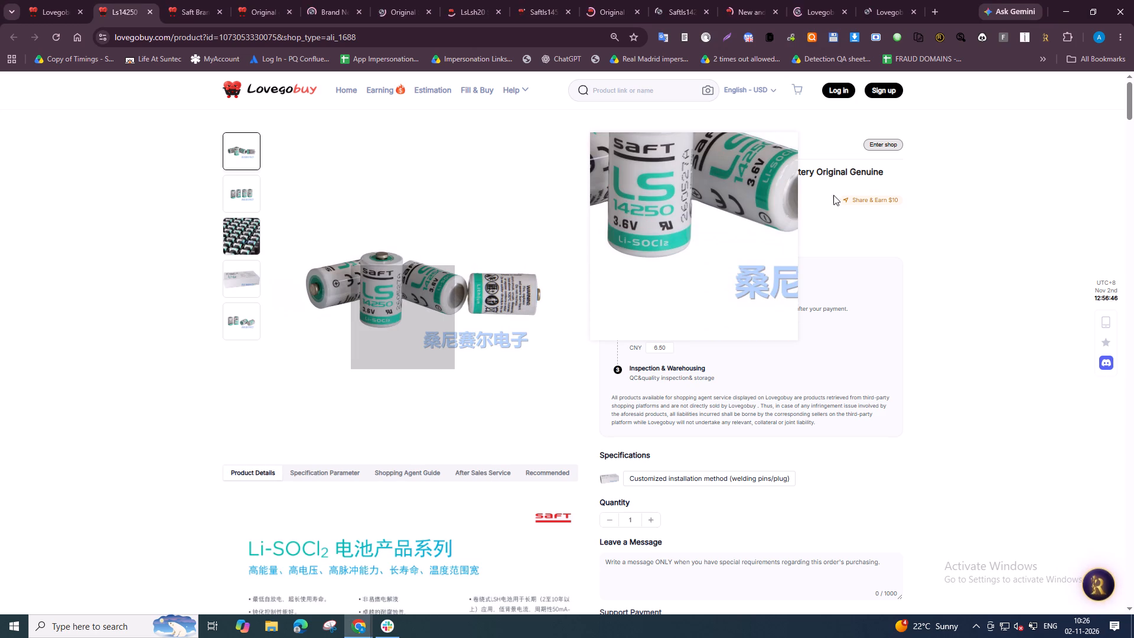
pyautogui.rightClick(618, 201)
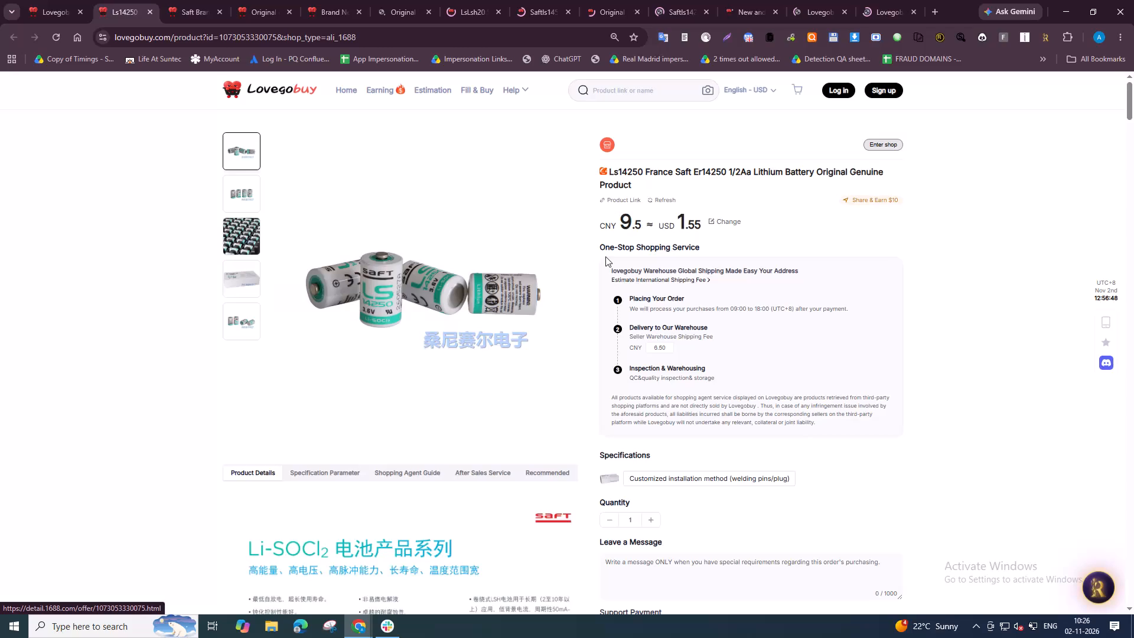
pyautogui.click(666, 322)
pyautogui.hotkey('alt', 'Tab')
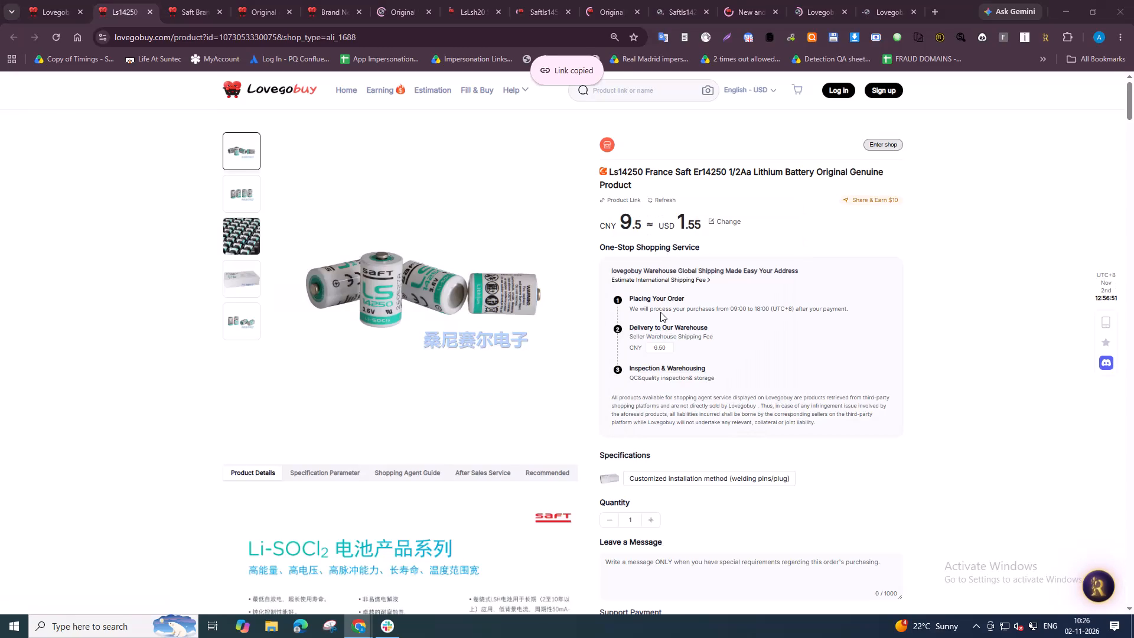
pyautogui.click(382, 536)
pyautogui.hotkey('ctrl', 'v')
pyautogui.click(524, 493)
pyautogui.hotkey('alt', 'Tab')
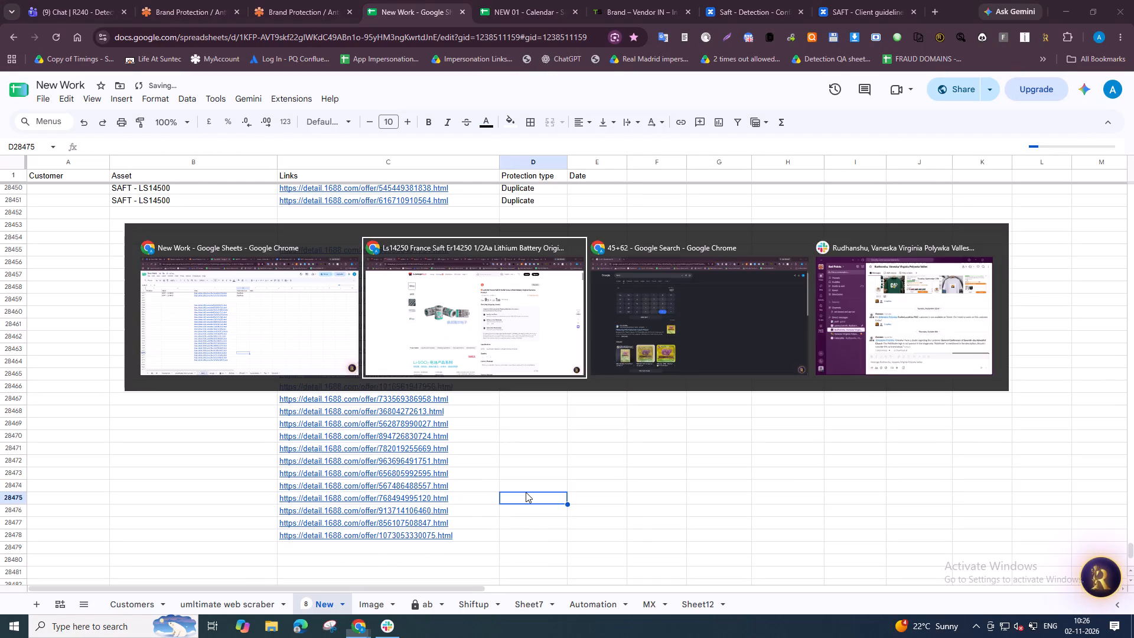
pyautogui.hotkey('ctrl', 'w')
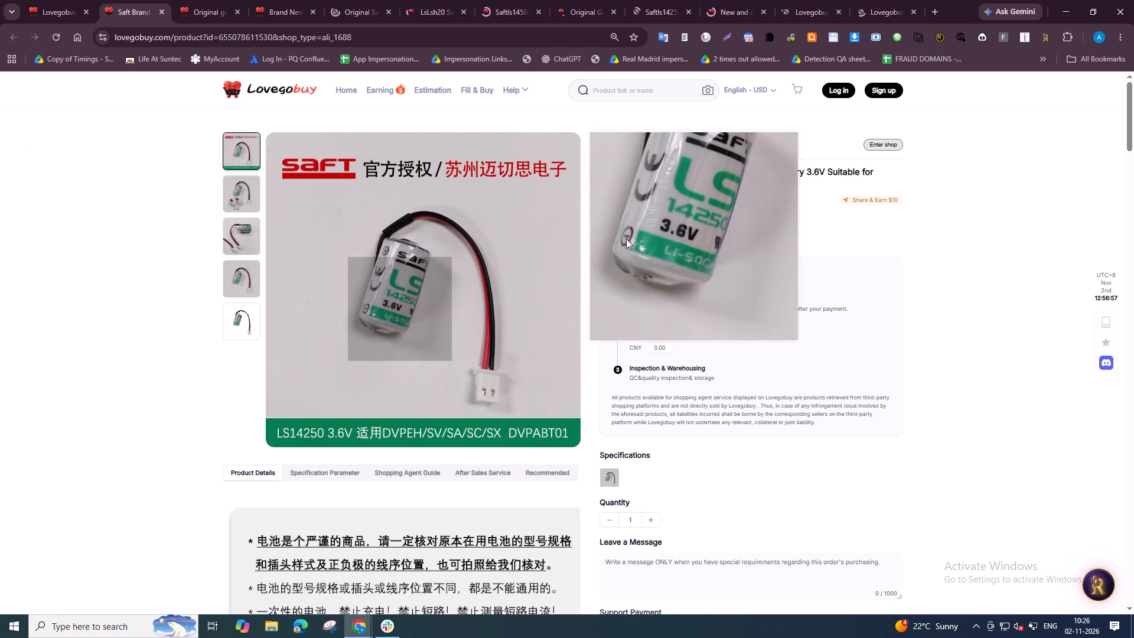
pyautogui.rightClick(625, 200)
pyautogui.click(706, 324)
pyautogui.hotkey('alt', 'Tab')
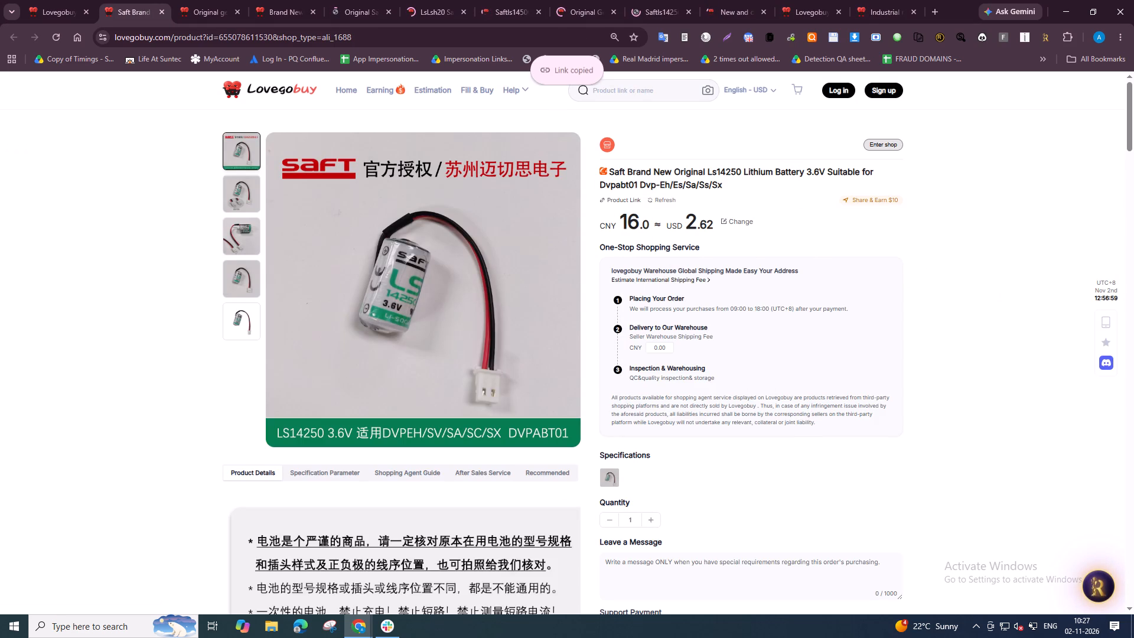
pyautogui.click(448, 545)
pyautogui.hotkey('ctrl', 'v')
pyautogui.hotkey('alt', 'Tab')
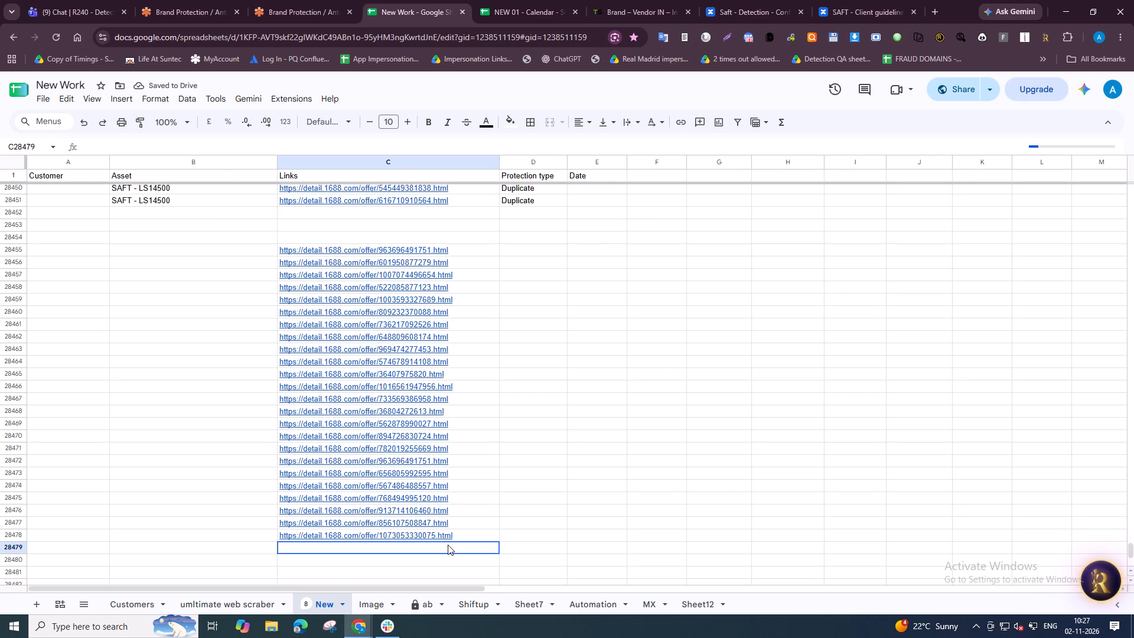
pyautogui.hotkey('ctrl', 'w')
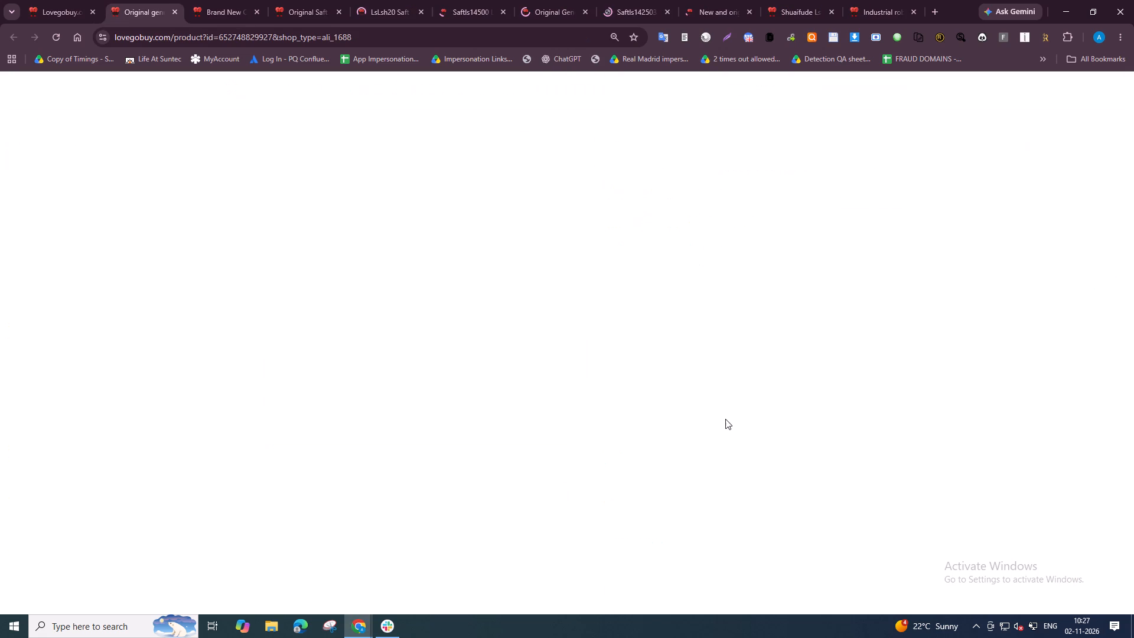
pyautogui.rightClick(623, 198)
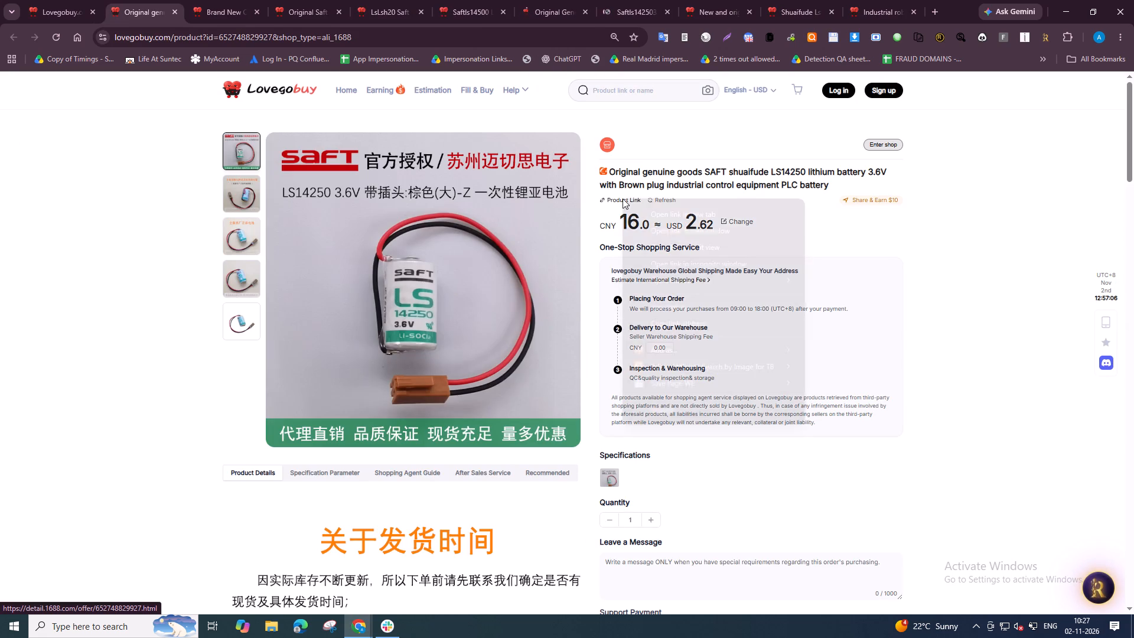
pyautogui.click(687, 324)
pyautogui.hotkey('alt', 'Tab')
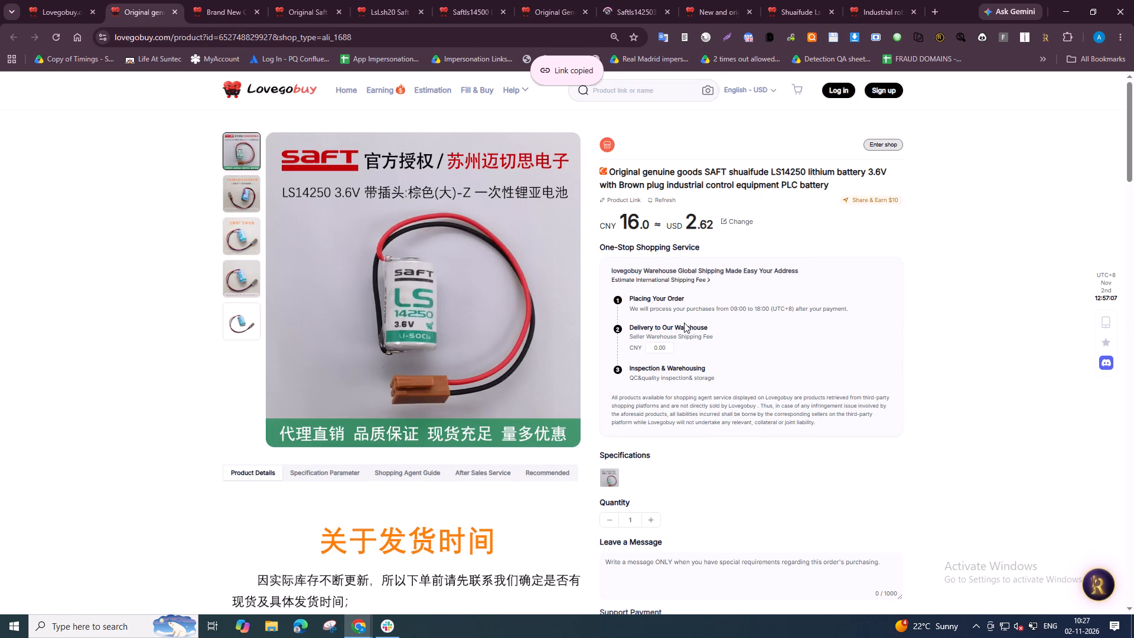
pyautogui.scroll(-2, 426, 522)
pyautogui.click(438, 451)
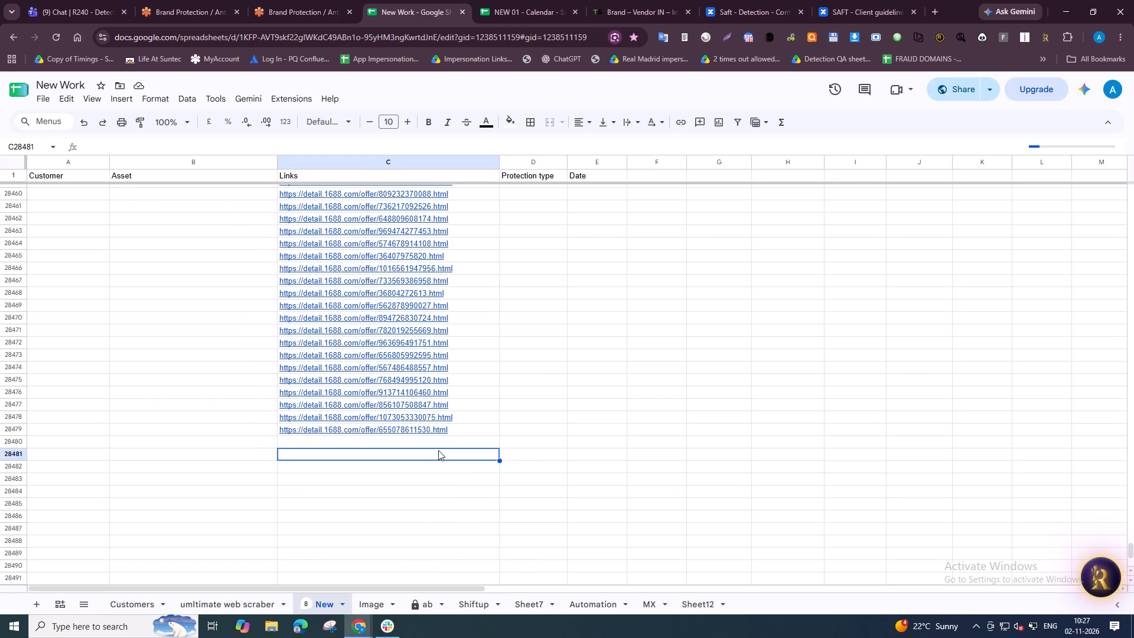
pyautogui.hotkey('ctrl', 'v')
pyautogui.hotkey('alt', 'Tab')
pyautogui.hotkey('ctrl', 'w')
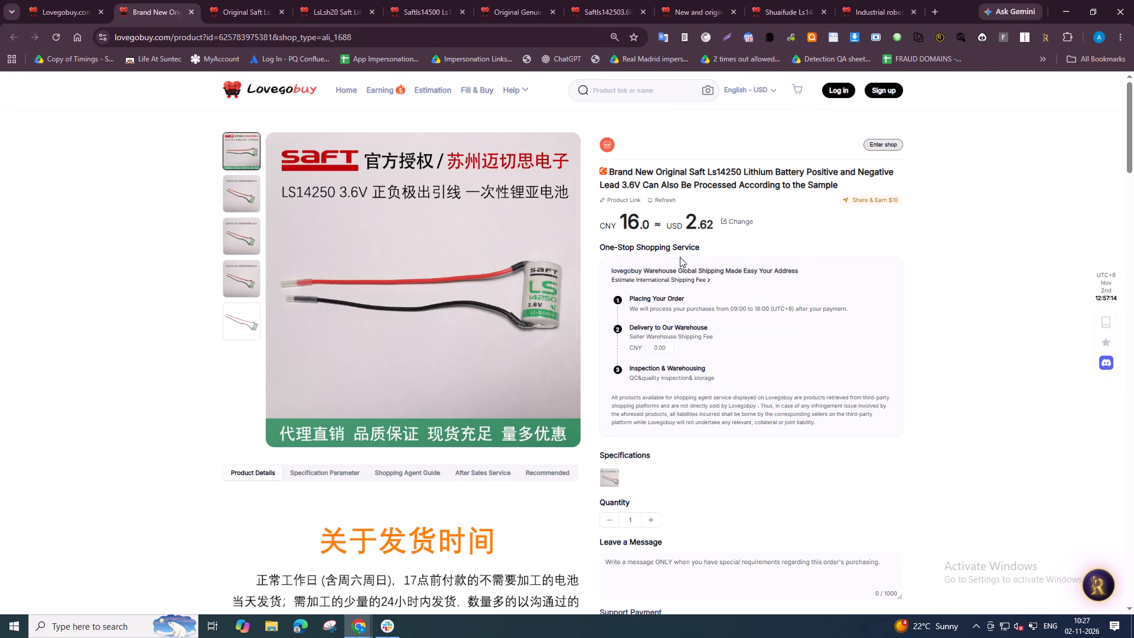
pyautogui.rightClick(620, 197)
pyautogui.rightClick(618, 199)
pyautogui.click(693, 323)
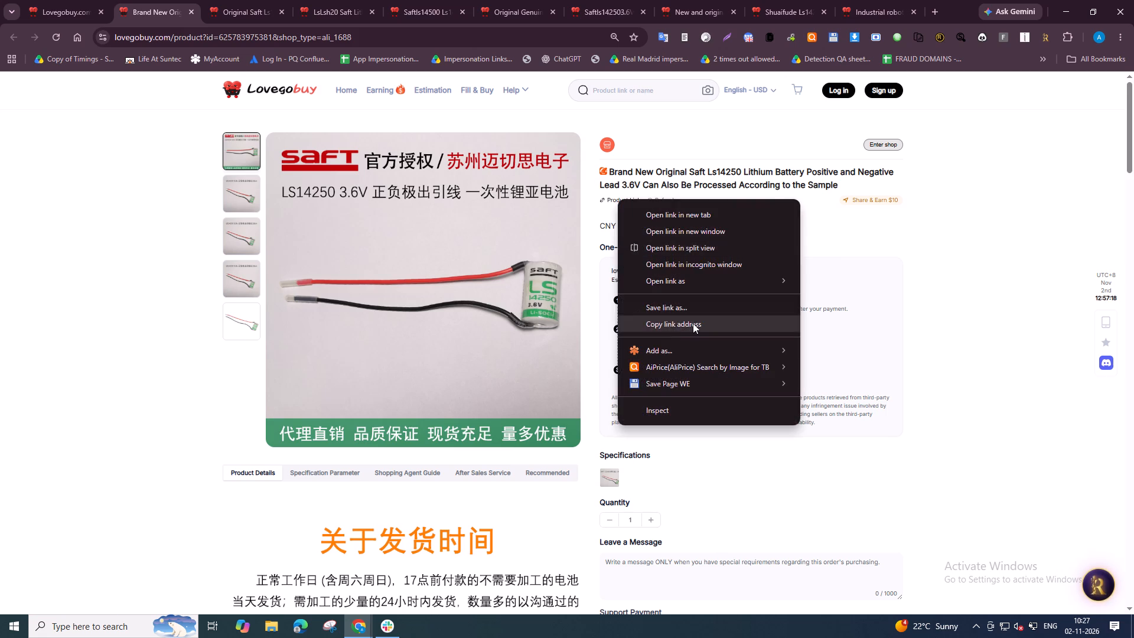
pyautogui.hotkey('alt', 'Tab')
pyautogui.click(457, 440)
pyautogui.hotkey('ctrl', 'v')
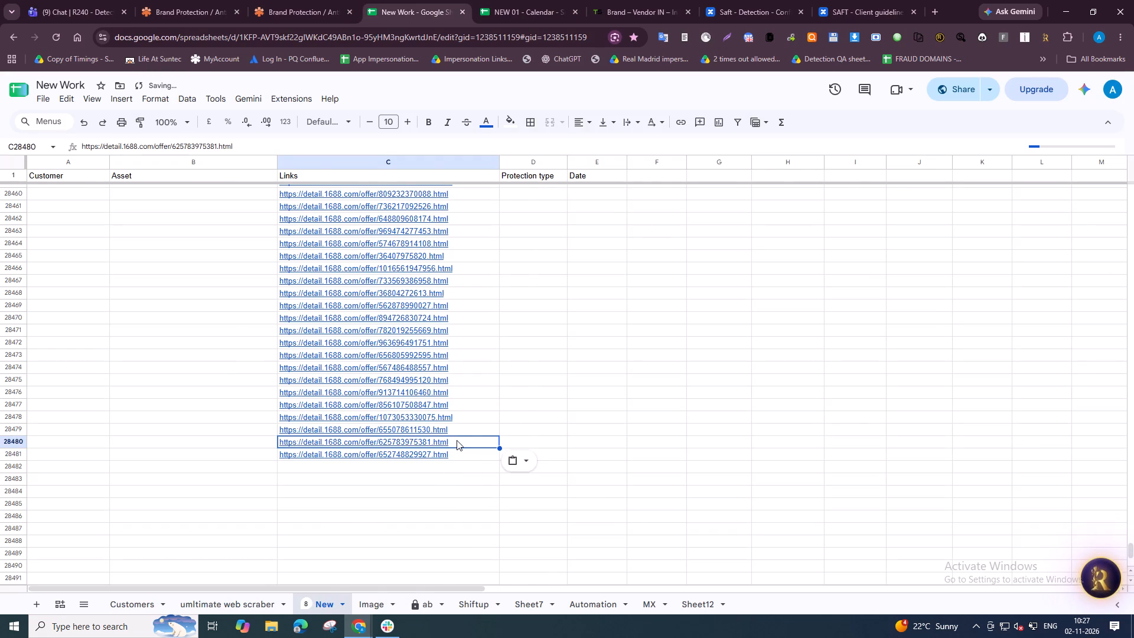
pyautogui.hotkey('alt', 'Tab')
pyautogui.click(250, 327)
pyautogui.hotkey('ctrl', 'w')
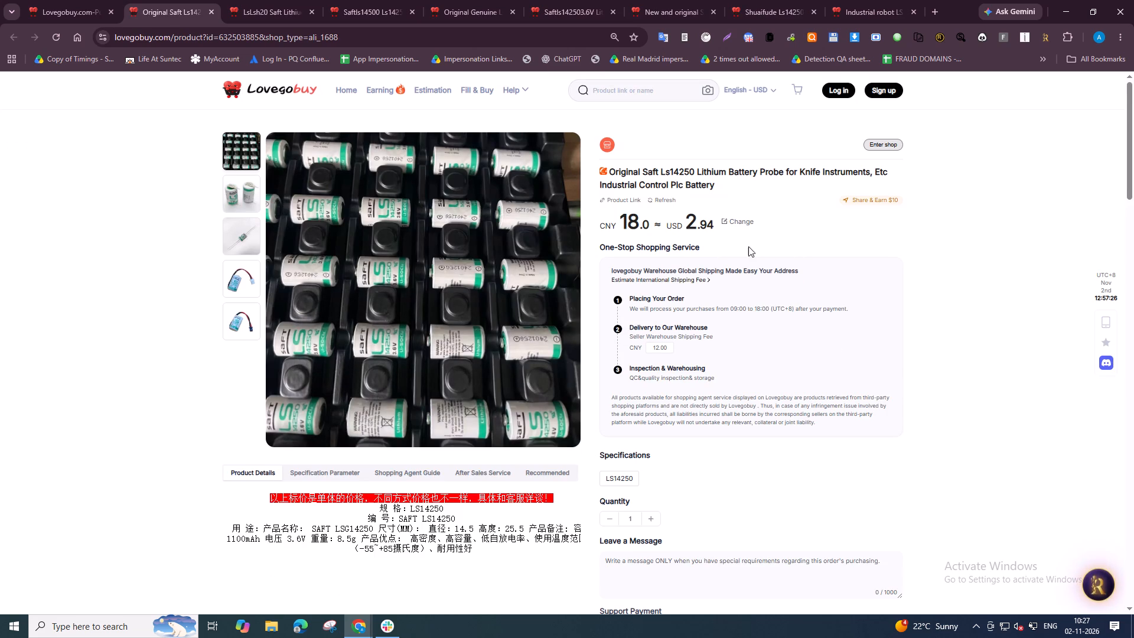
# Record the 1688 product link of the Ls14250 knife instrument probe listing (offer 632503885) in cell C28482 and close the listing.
pyautogui.rightClick(630, 200)
pyautogui.click(674, 325)
pyautogui.hotkey('alt', 'Tab')
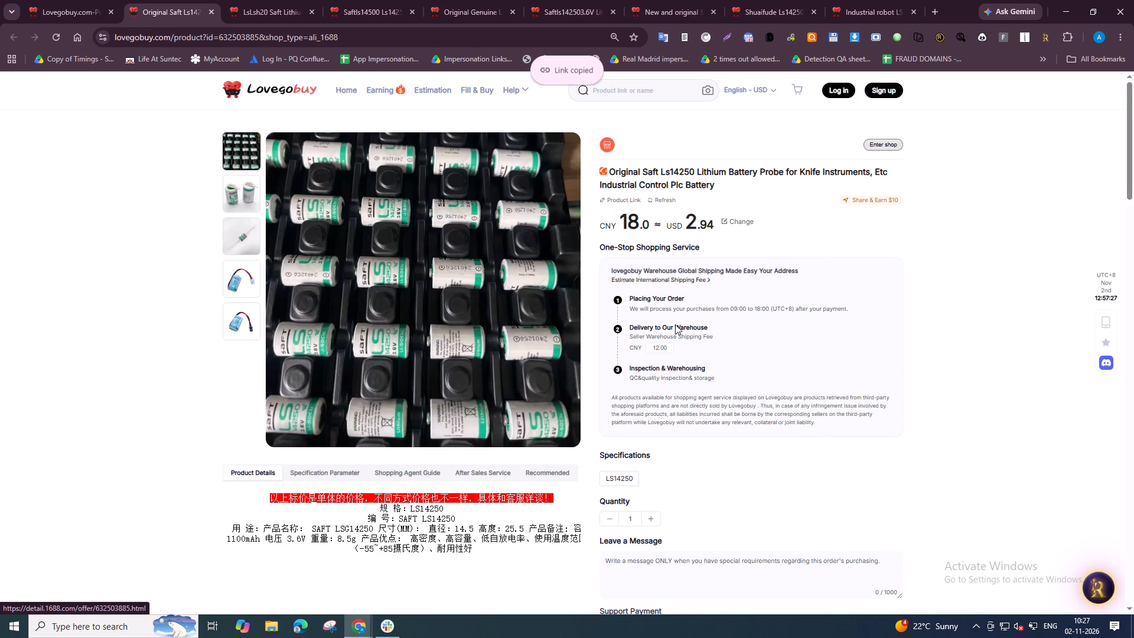
pyautogui.click(496, 473)
pyautogui.hotkey('ctrl', 'v')
pyautogui.hotkey('alt', 'Tab')
pyautogui.hotkey('ctrl', 'w')
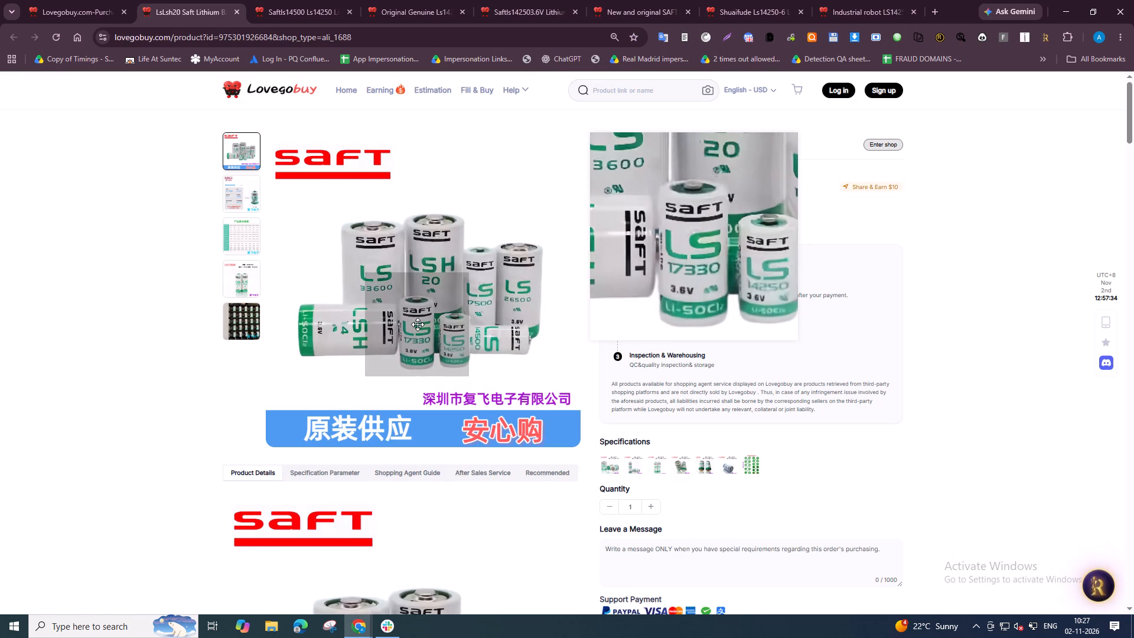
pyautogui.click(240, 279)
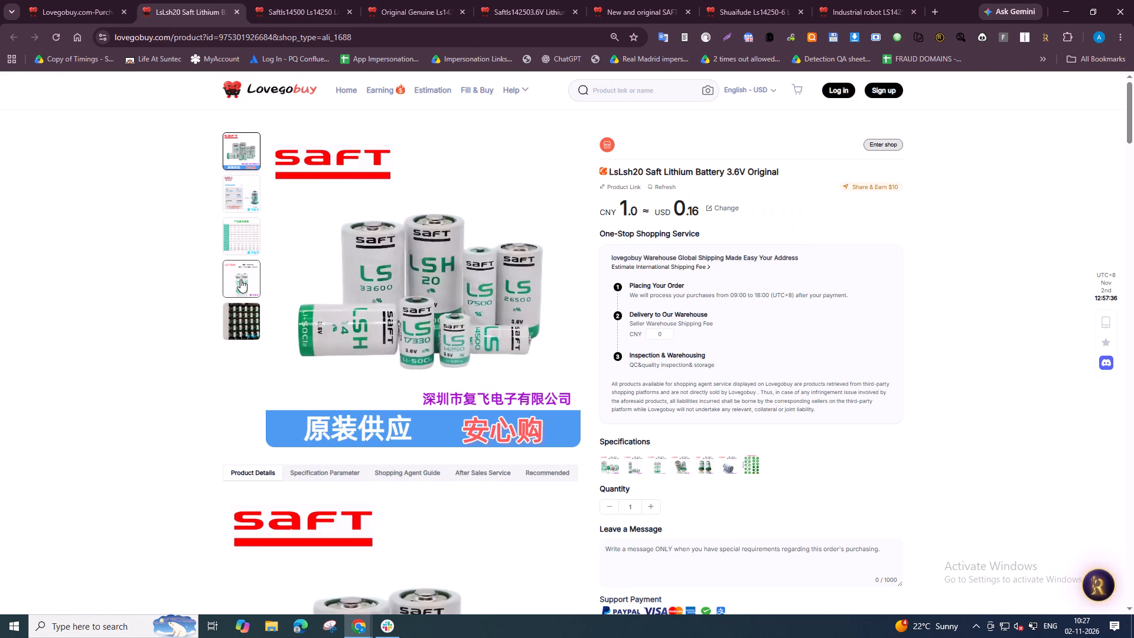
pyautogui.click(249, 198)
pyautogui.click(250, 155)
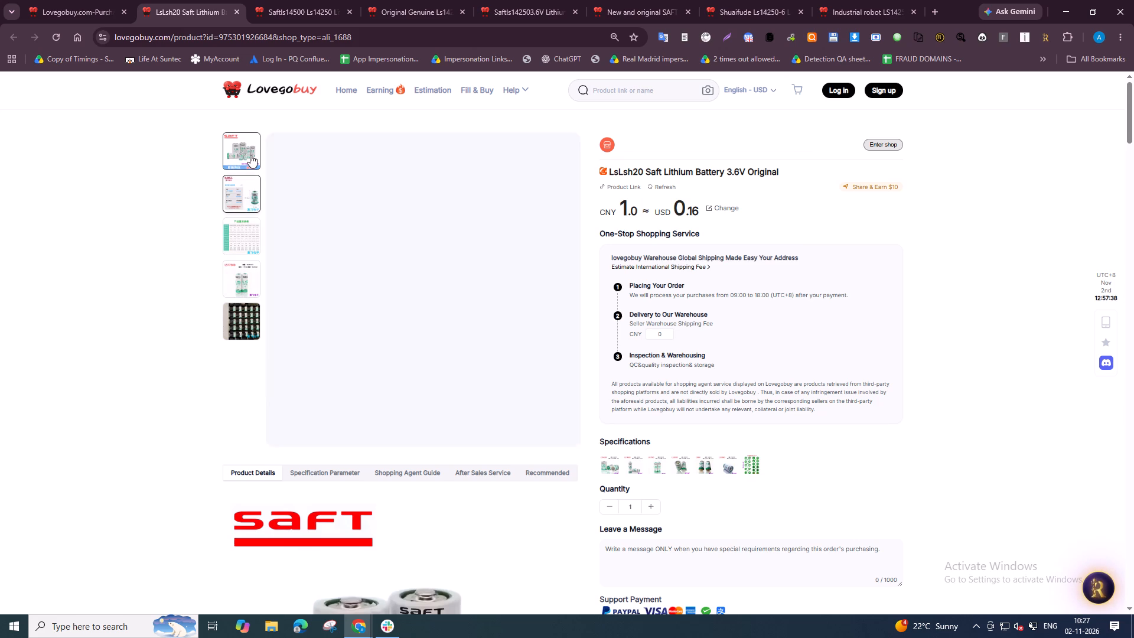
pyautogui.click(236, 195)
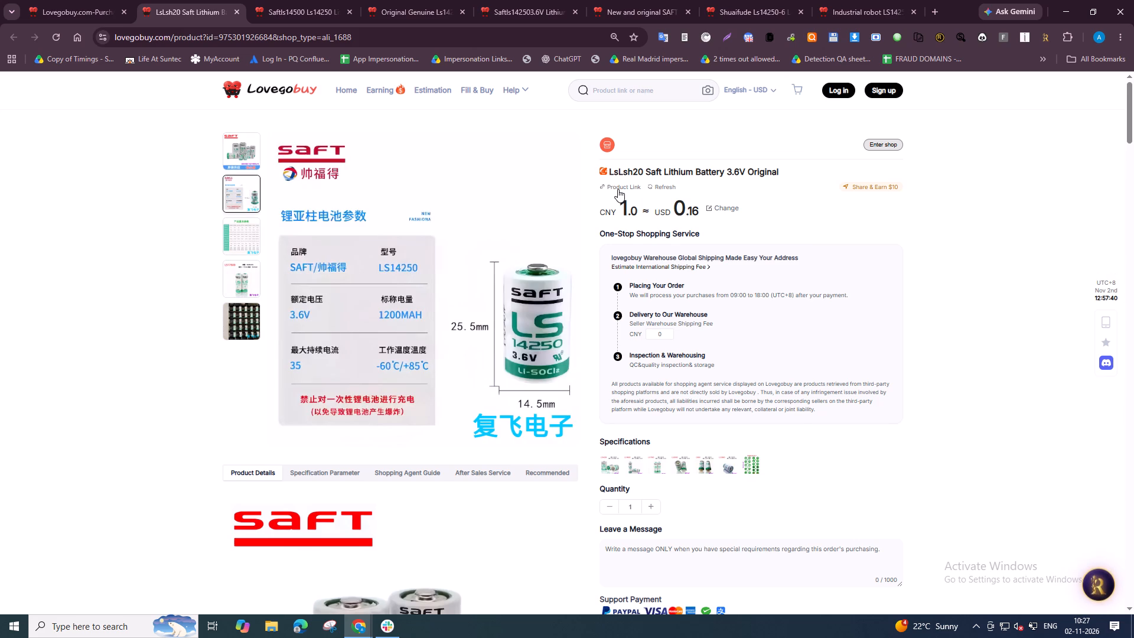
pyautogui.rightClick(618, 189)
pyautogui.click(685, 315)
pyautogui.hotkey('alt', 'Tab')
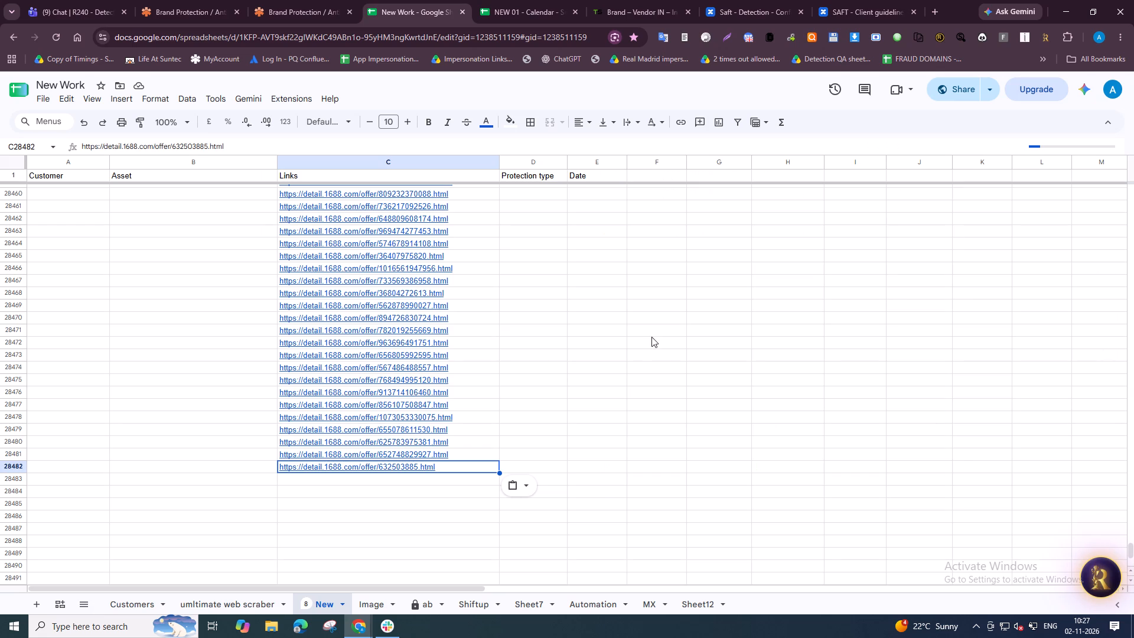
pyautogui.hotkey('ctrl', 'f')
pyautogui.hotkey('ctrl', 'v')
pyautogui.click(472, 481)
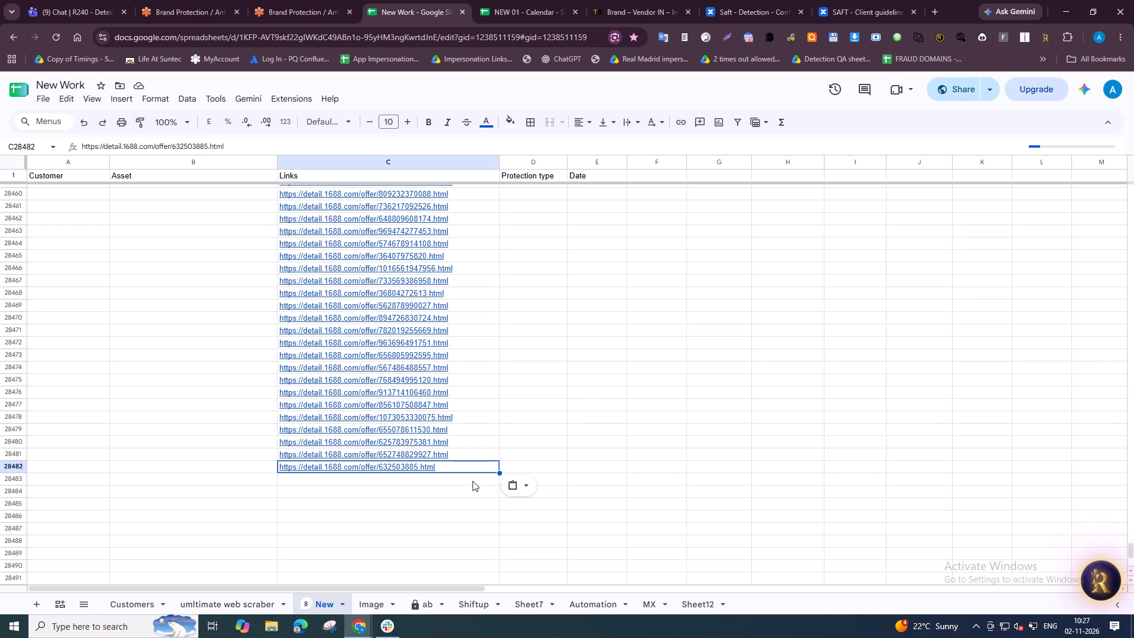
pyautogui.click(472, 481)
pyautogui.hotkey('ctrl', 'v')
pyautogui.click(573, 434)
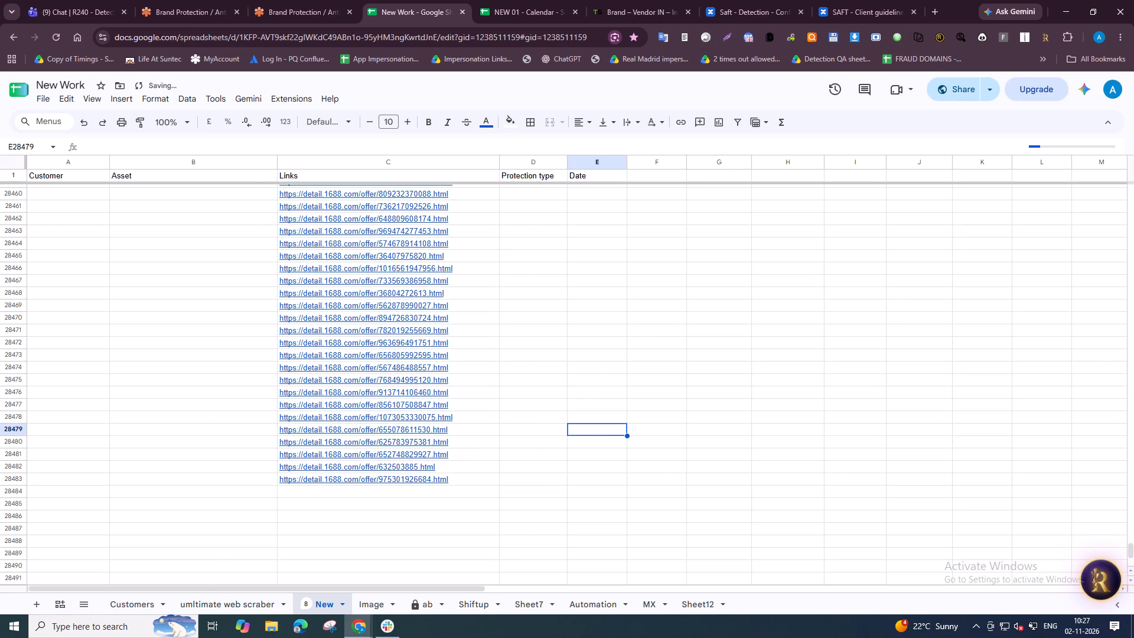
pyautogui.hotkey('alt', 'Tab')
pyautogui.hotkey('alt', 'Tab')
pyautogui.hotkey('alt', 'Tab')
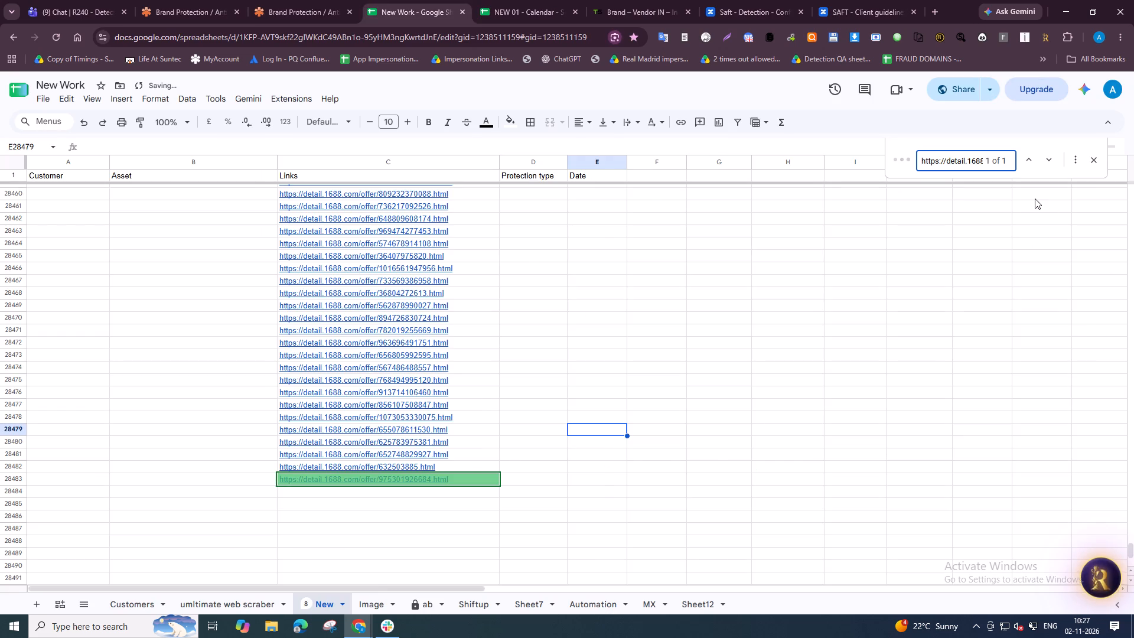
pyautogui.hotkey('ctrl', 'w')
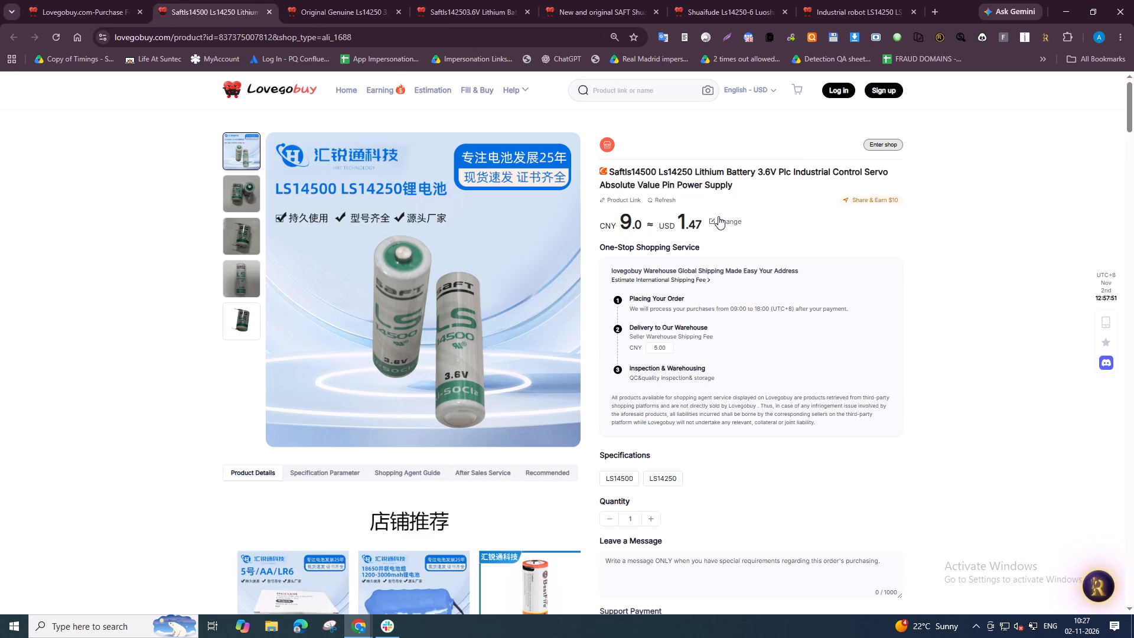
pyautogui.click(249, 237)
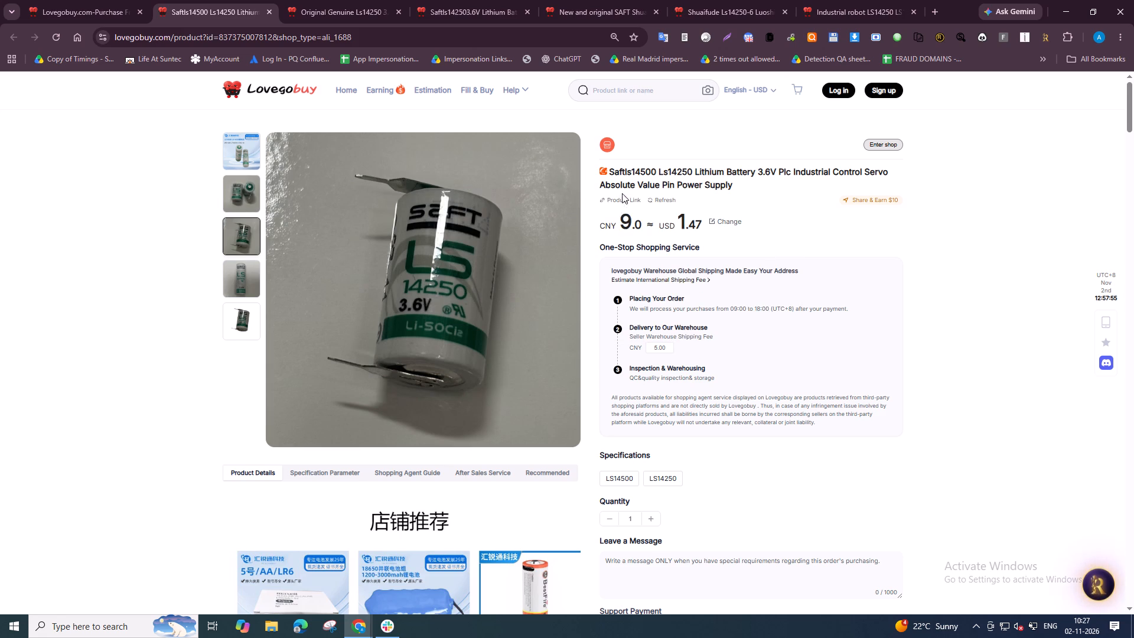
pyautogui.rightClick(618, 200)
pyautogui.click(683, 318)
pyautogui.hotkey('alt', 'Tab')
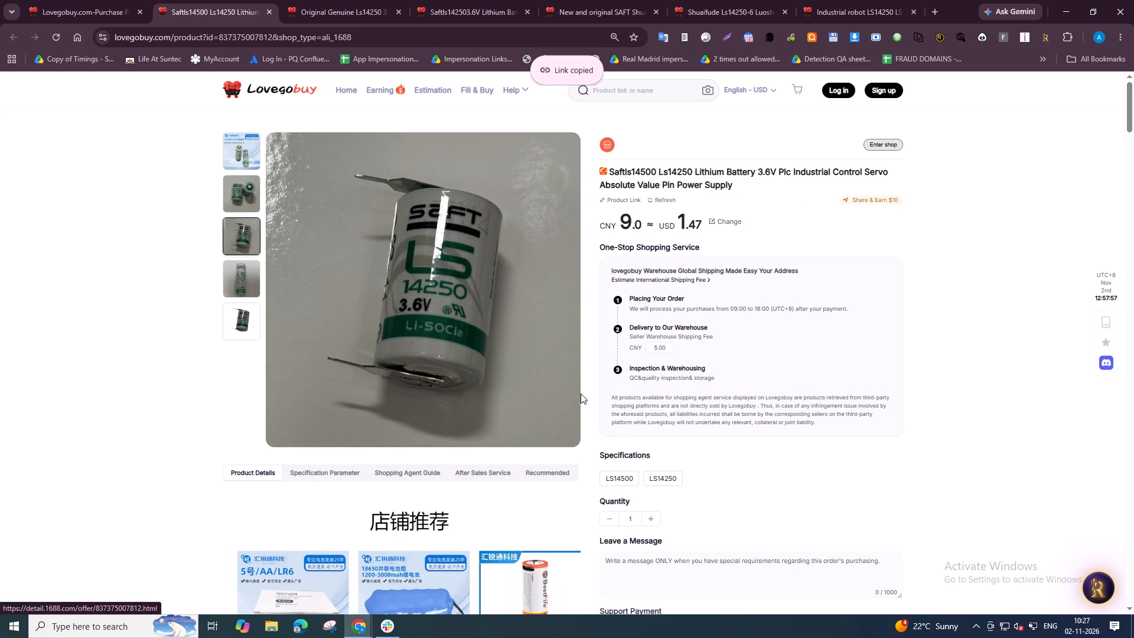
pyautogui.click(470, 494)
pyautogui.hotkey('ctrl', 'v')
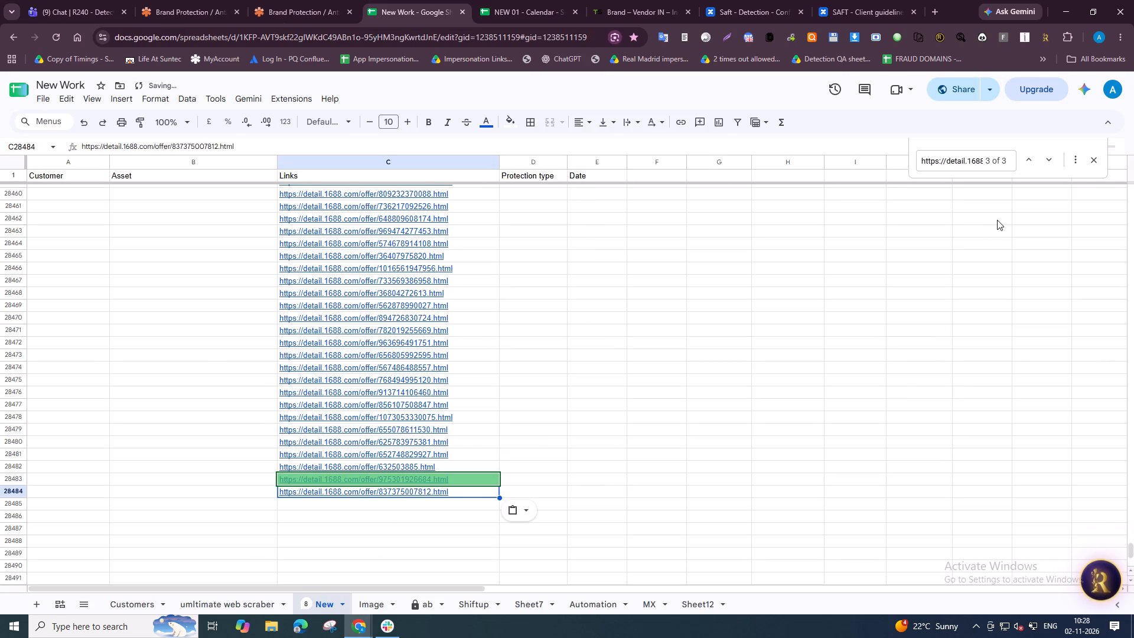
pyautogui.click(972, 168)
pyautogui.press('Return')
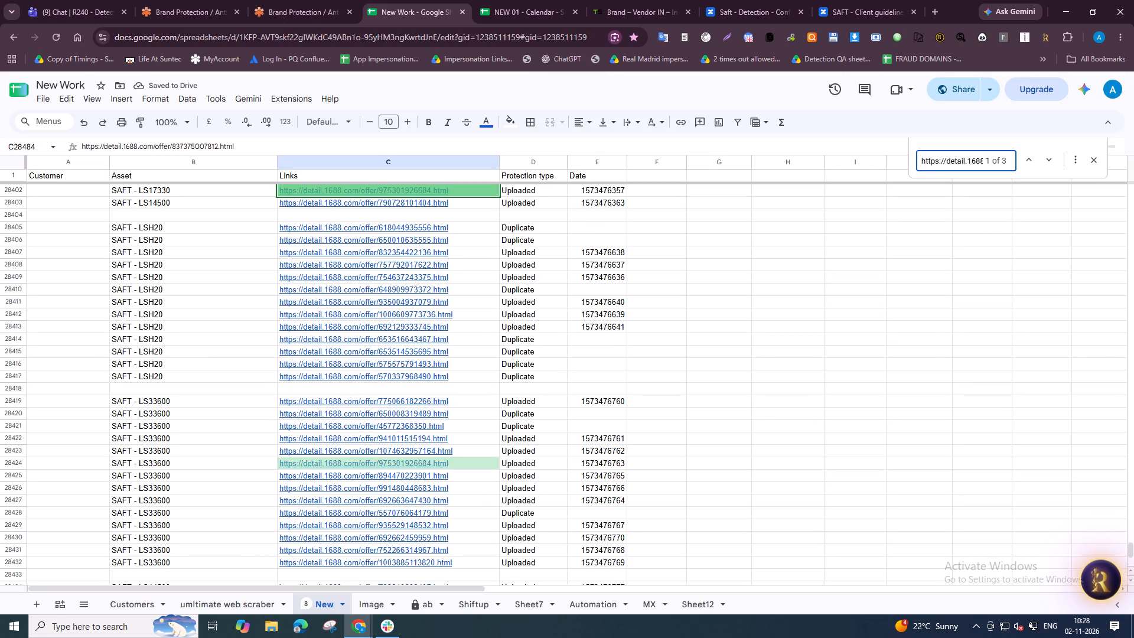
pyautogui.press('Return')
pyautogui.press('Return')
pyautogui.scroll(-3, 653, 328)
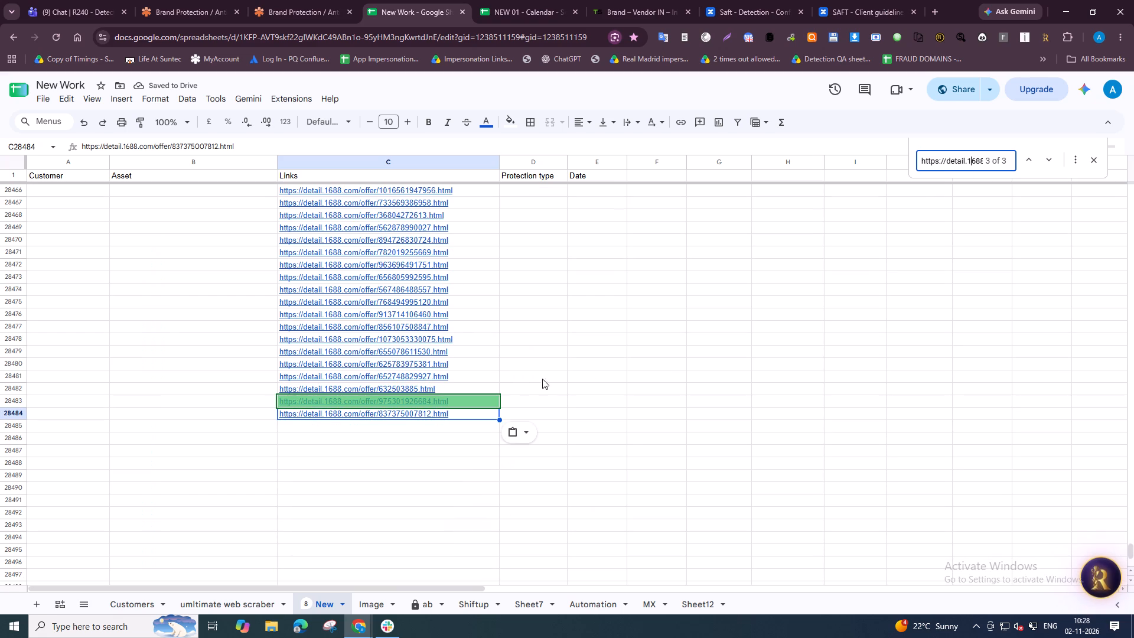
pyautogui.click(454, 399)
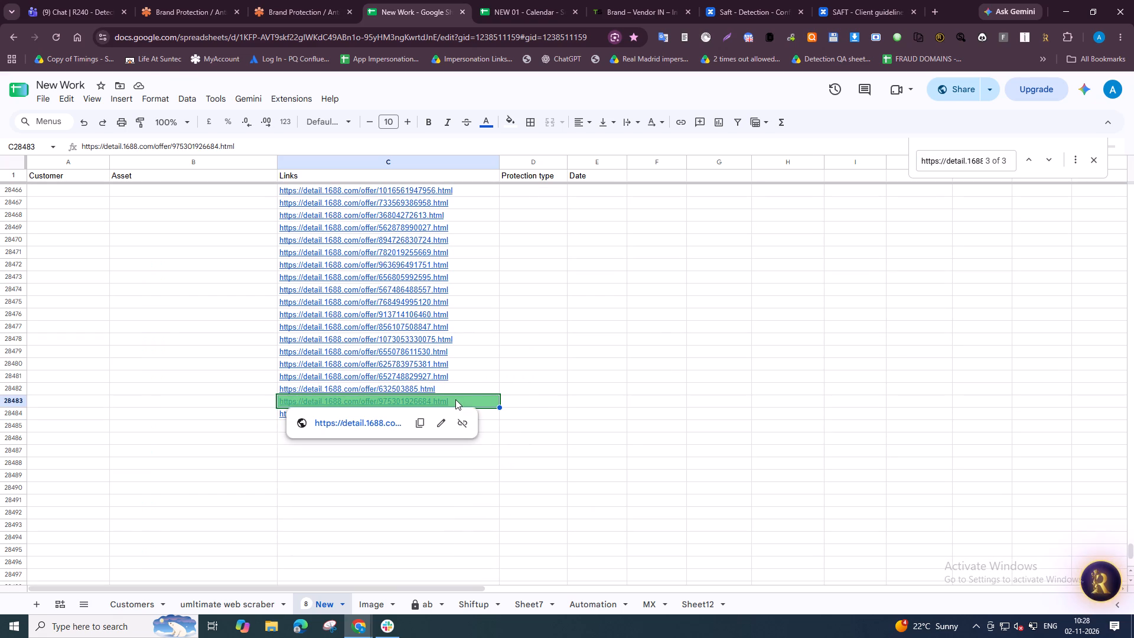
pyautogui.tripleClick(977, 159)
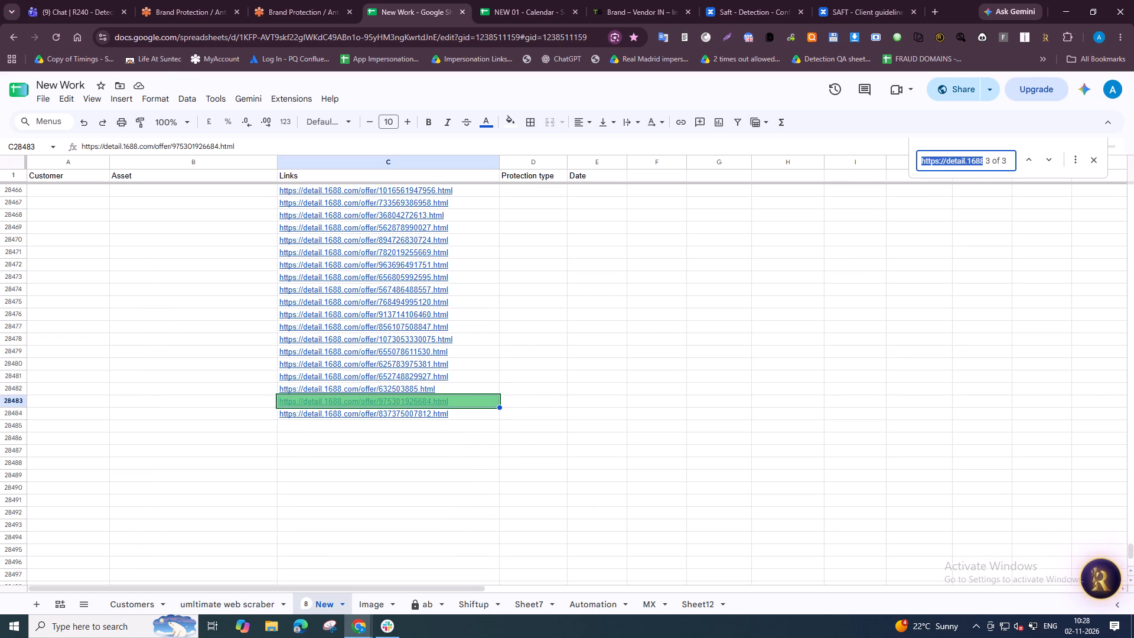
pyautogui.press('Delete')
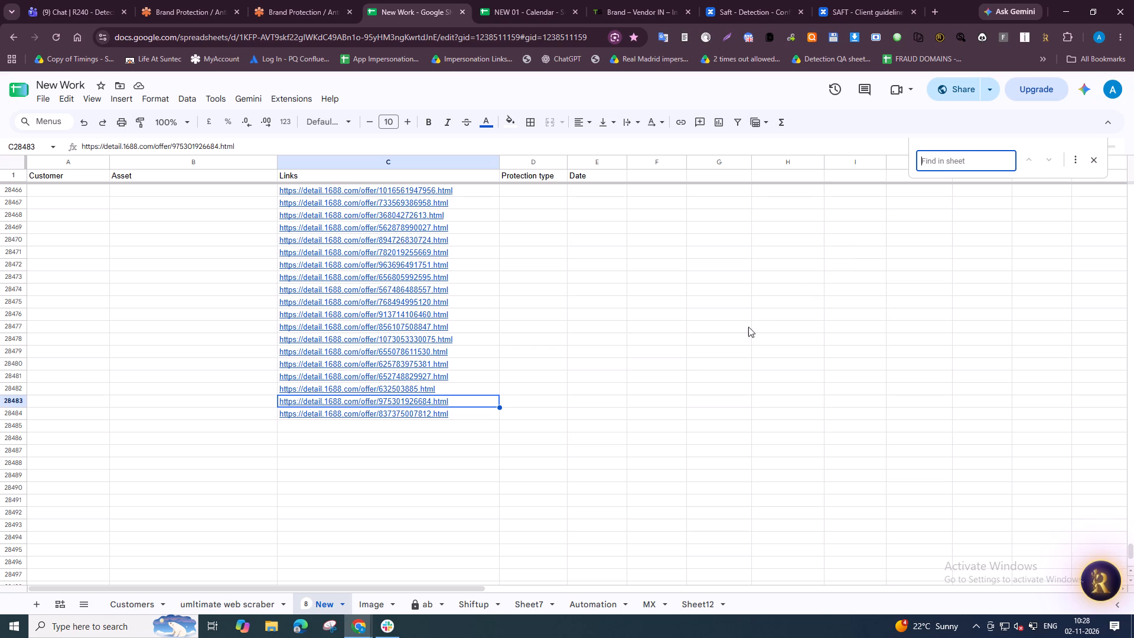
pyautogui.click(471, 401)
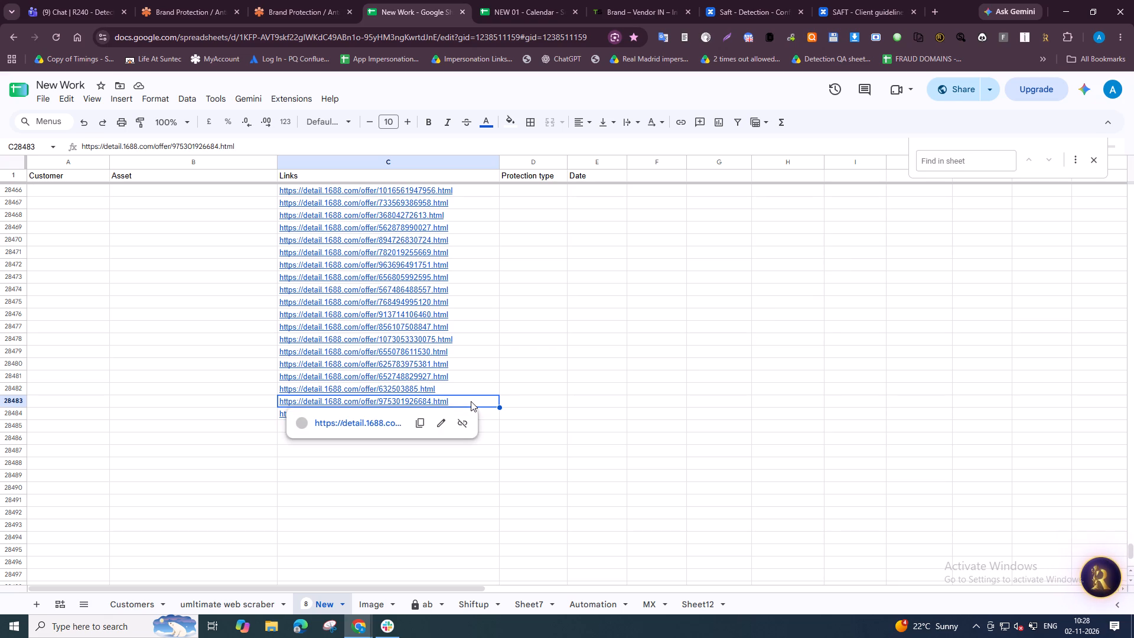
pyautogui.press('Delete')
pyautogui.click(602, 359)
# Close the Saftls14500 Ls14250 pin power supply listing.
pyautogui.hotkey('alt', 'Tab')
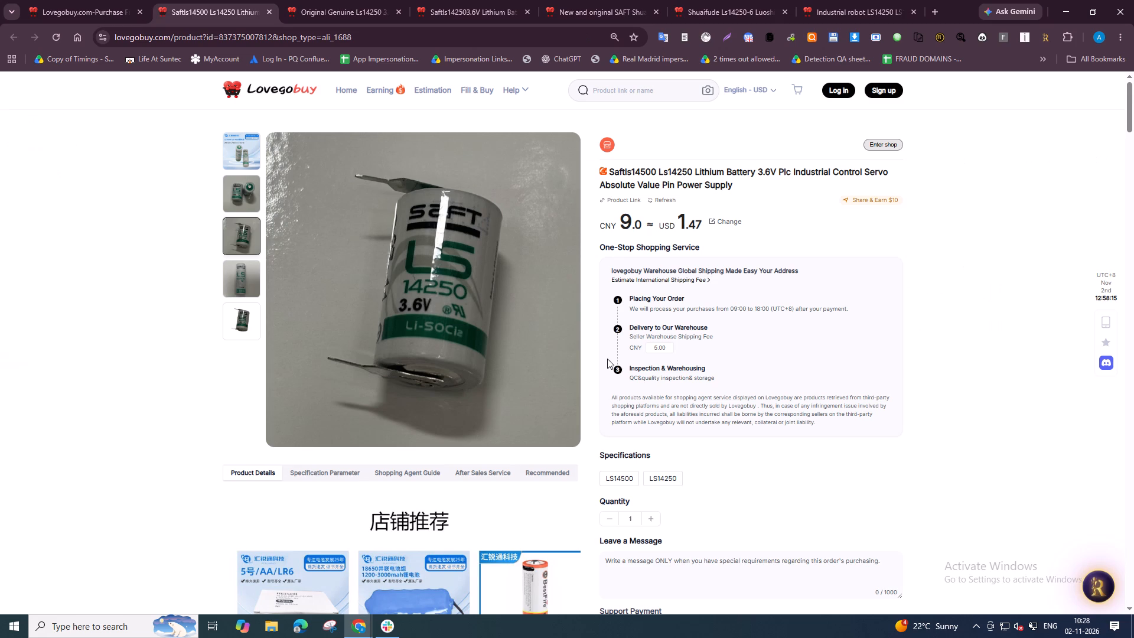
pyautogui.hotkey('ctrl', 'w')
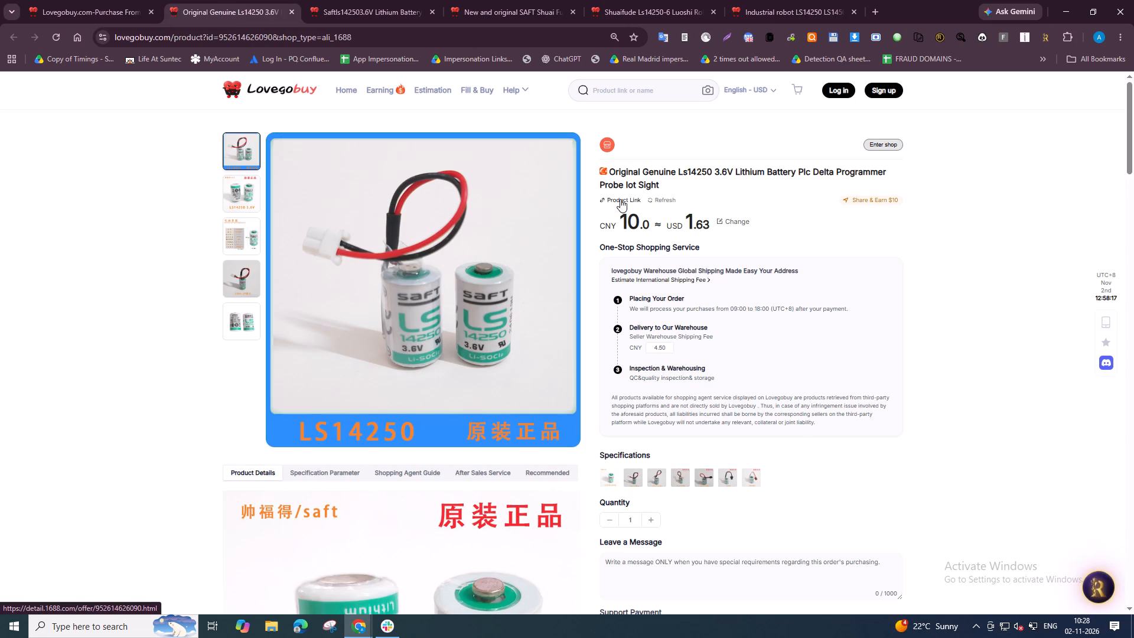
pyautogui.rightClick(620, 199)
pyautogui.click(677, 320)
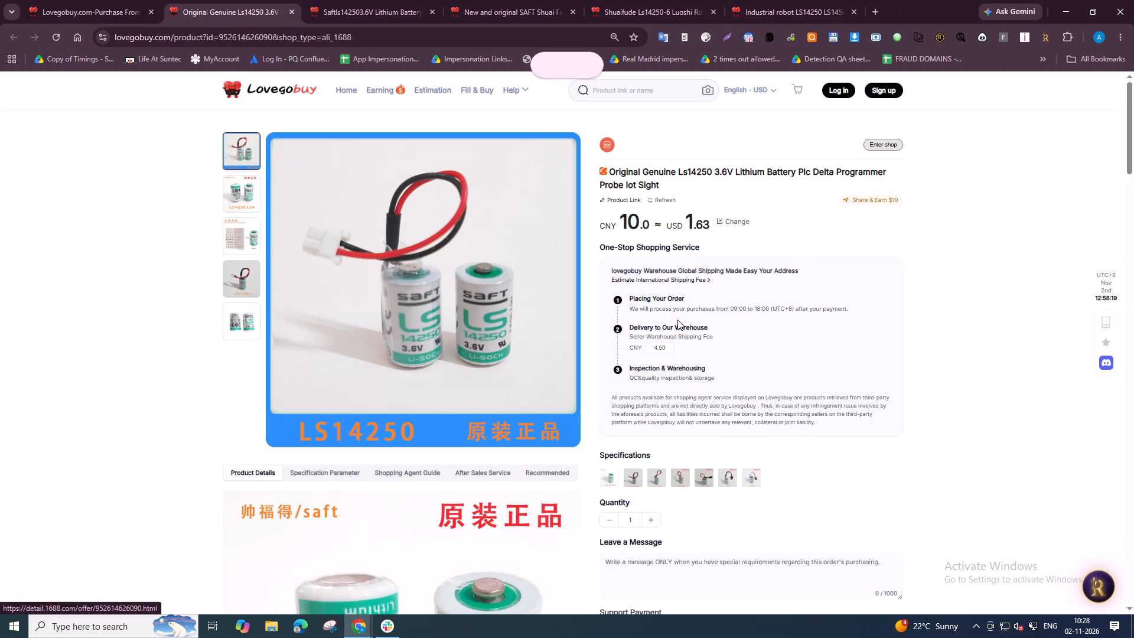
pyautogui.hotkey('alt', 'Tab')
pyautogui.click(435, 401)
pyautogui.hotkey('ctrl', 'v')
pyautogui.click(558, 375)
pyautogui.hotkey('alt', 'Tab')
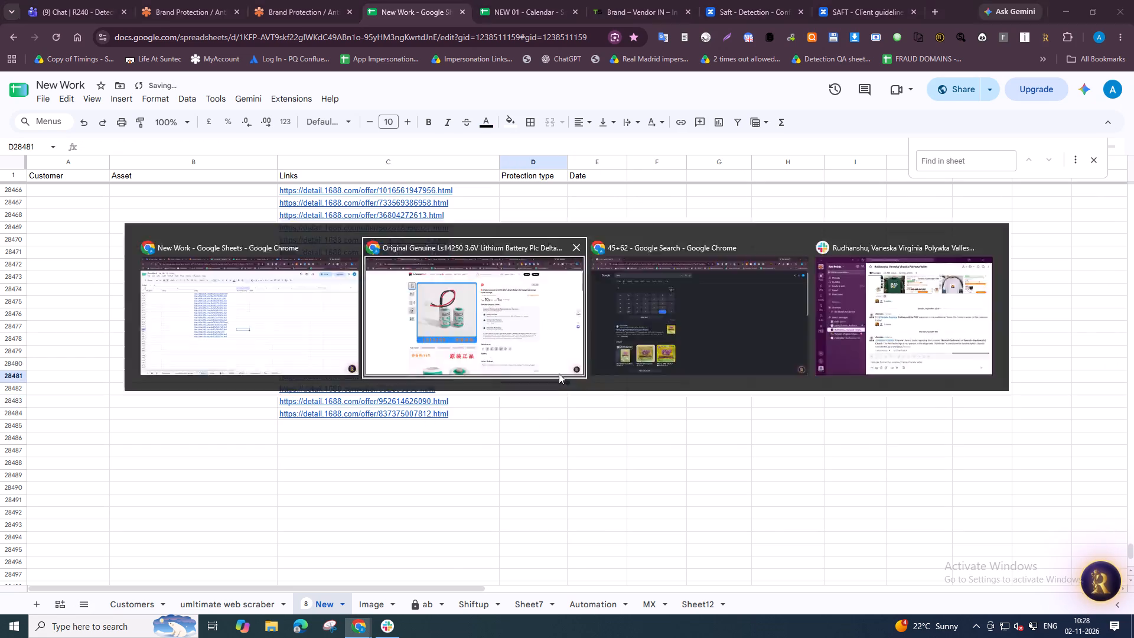
pyautogui.hotkey('ctrl', 'w')
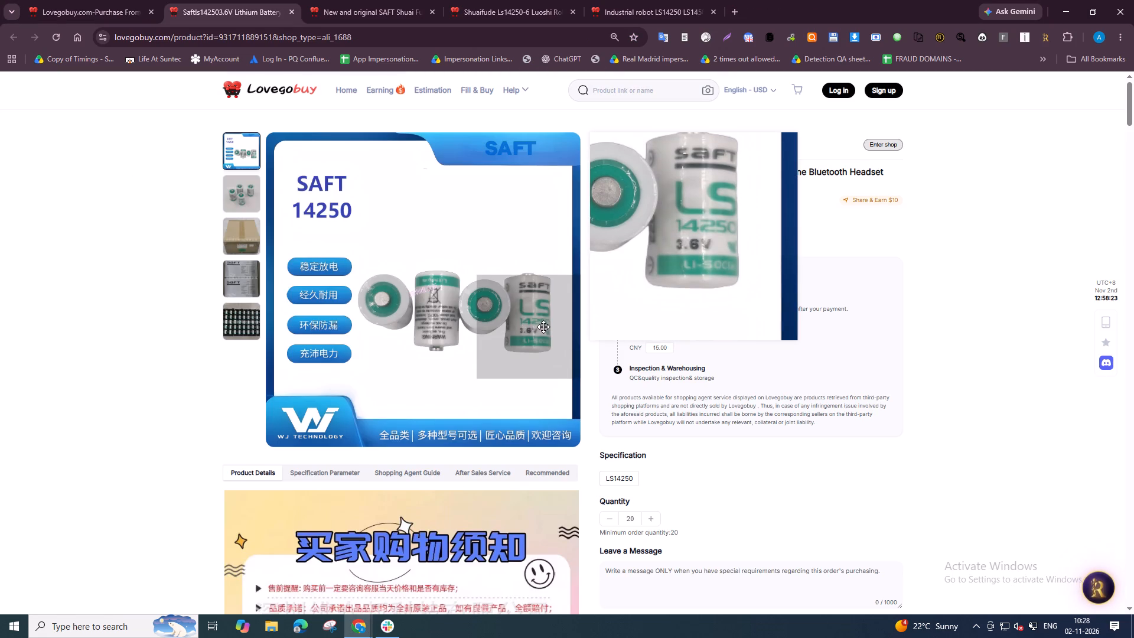
pyautogui.rightClick(625, 199)
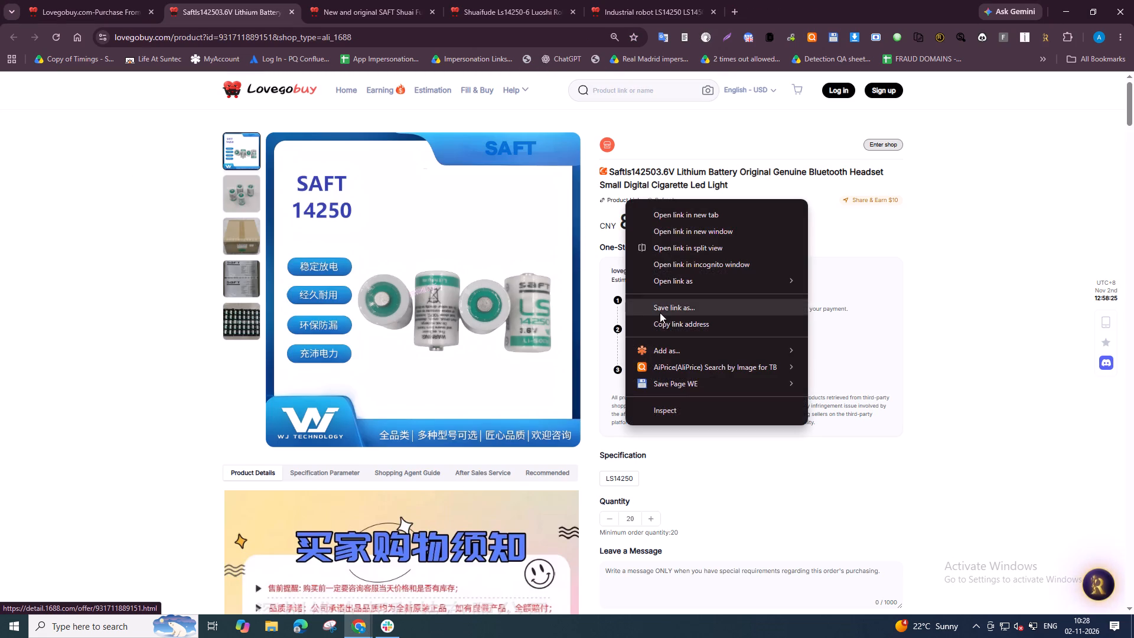
pyautogui.click(664, 322)
pyautogui.hotkey('alt', 'Tab')
pyautogui.click(416, 428)
pyautogui.hotkey('ctrl', 'v')
pyautogui.hotkey('alt', 'Tab')
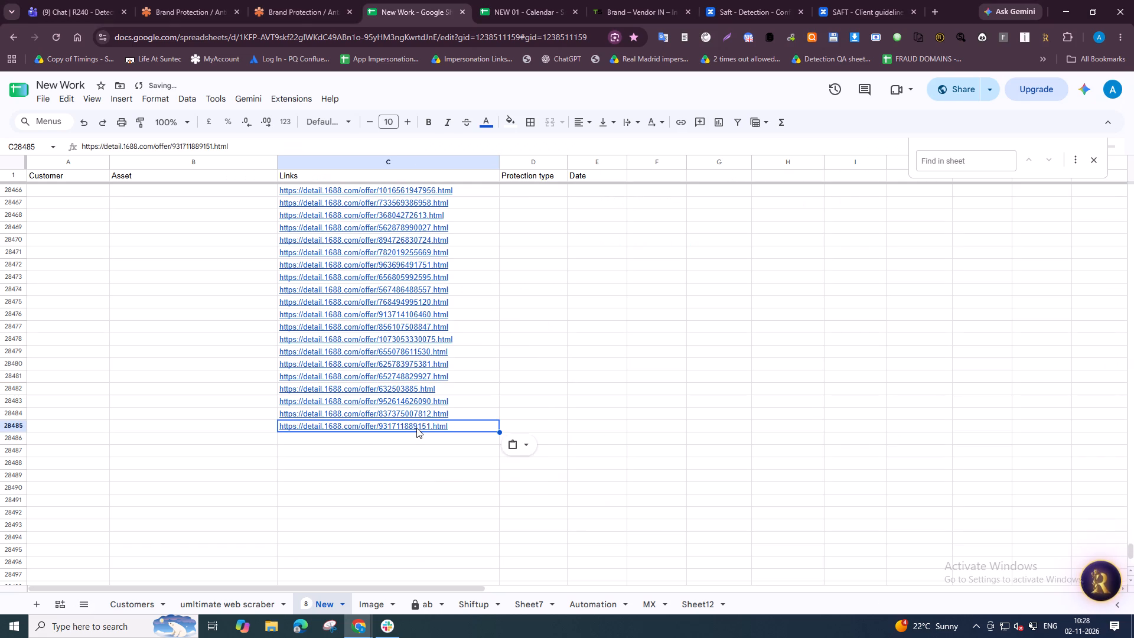
pyautogui.hotkey('ctrl', 'w')
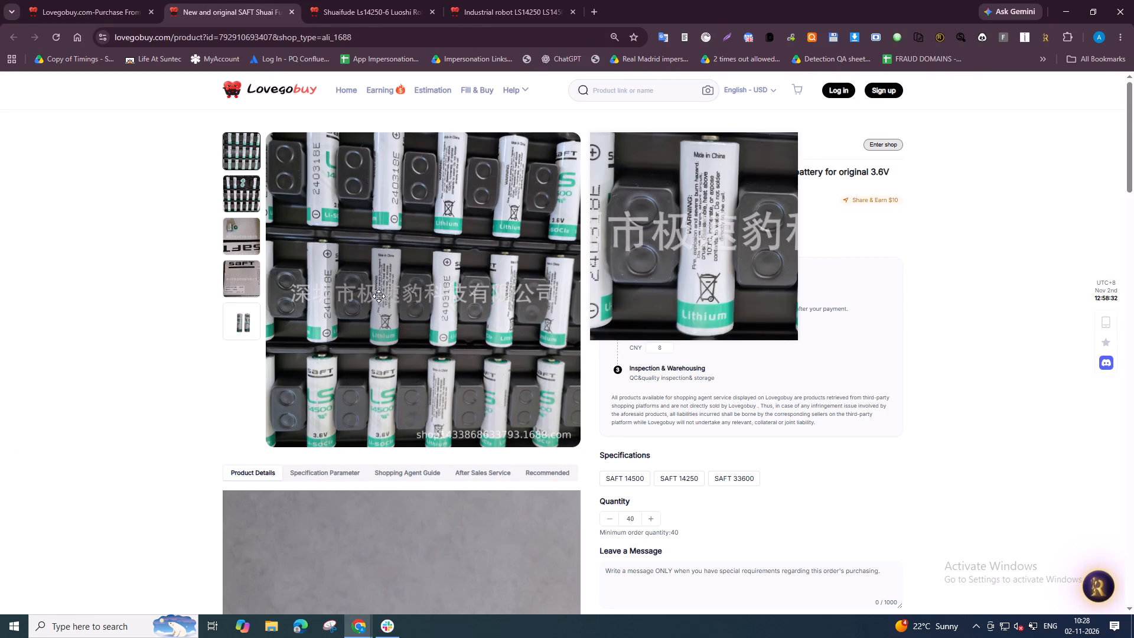
# Examine the product images of the New and original SAFT Shuai Fu de LS listing for the LS14250 model.
pyautogui.click(236, 235)
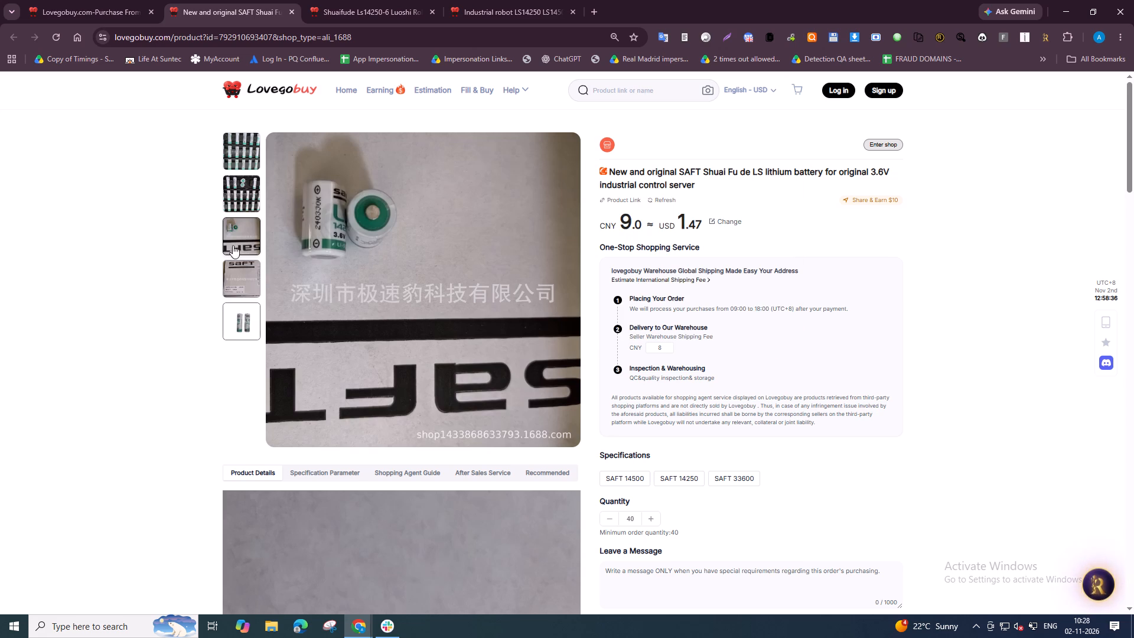
pyautogui.click(238, 207)
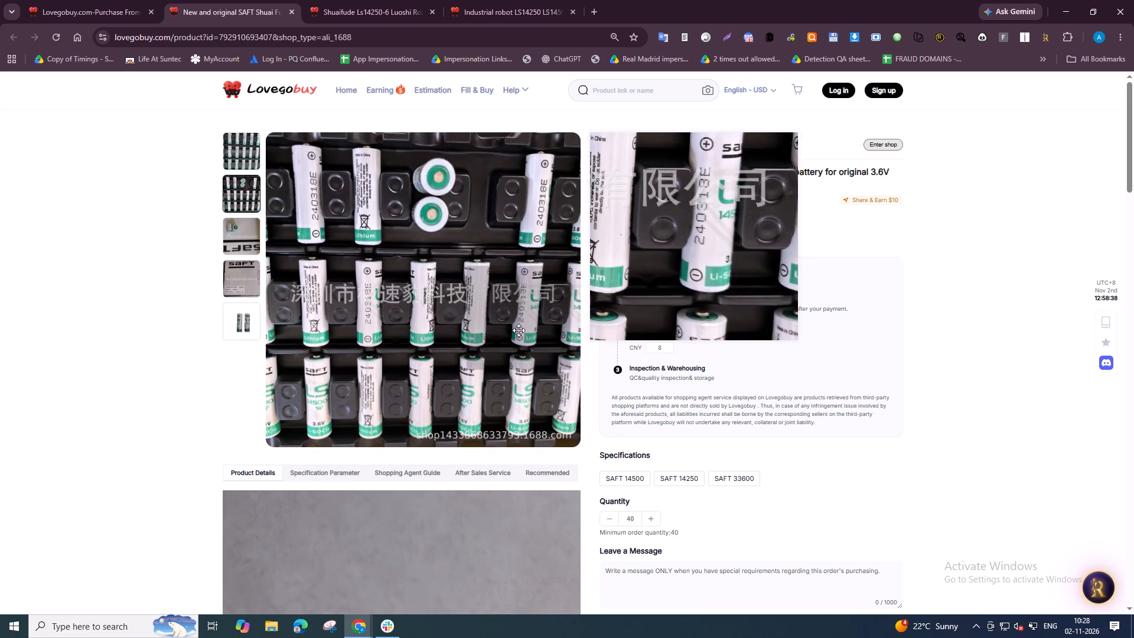
pyautogui.click(252, 153)
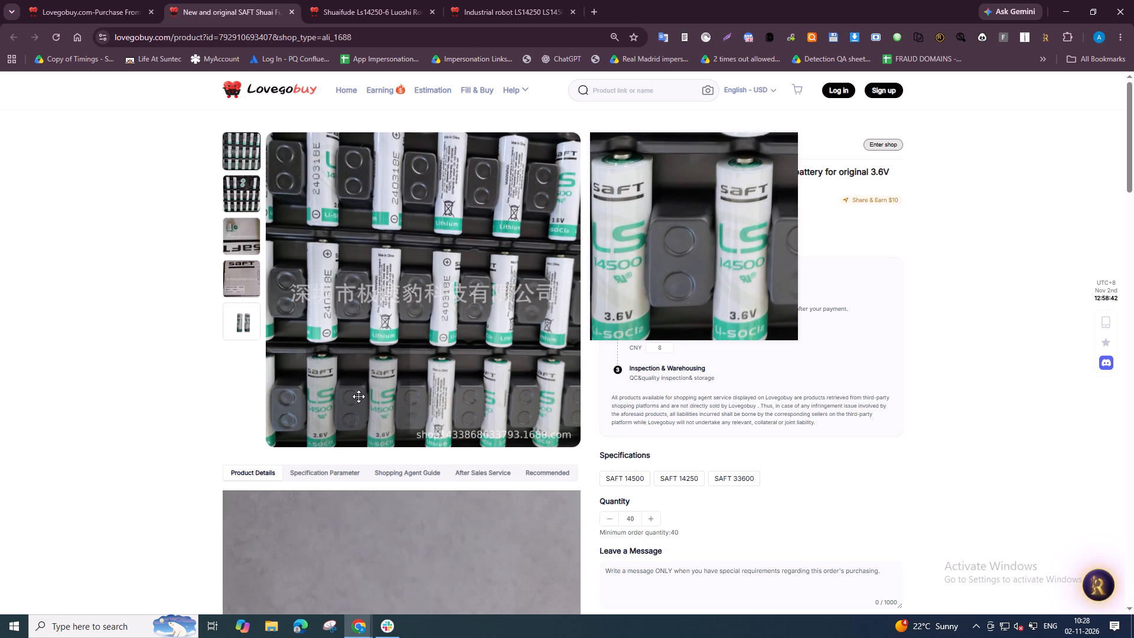
pyautogui.hotkey('ctrl', 'Tab')
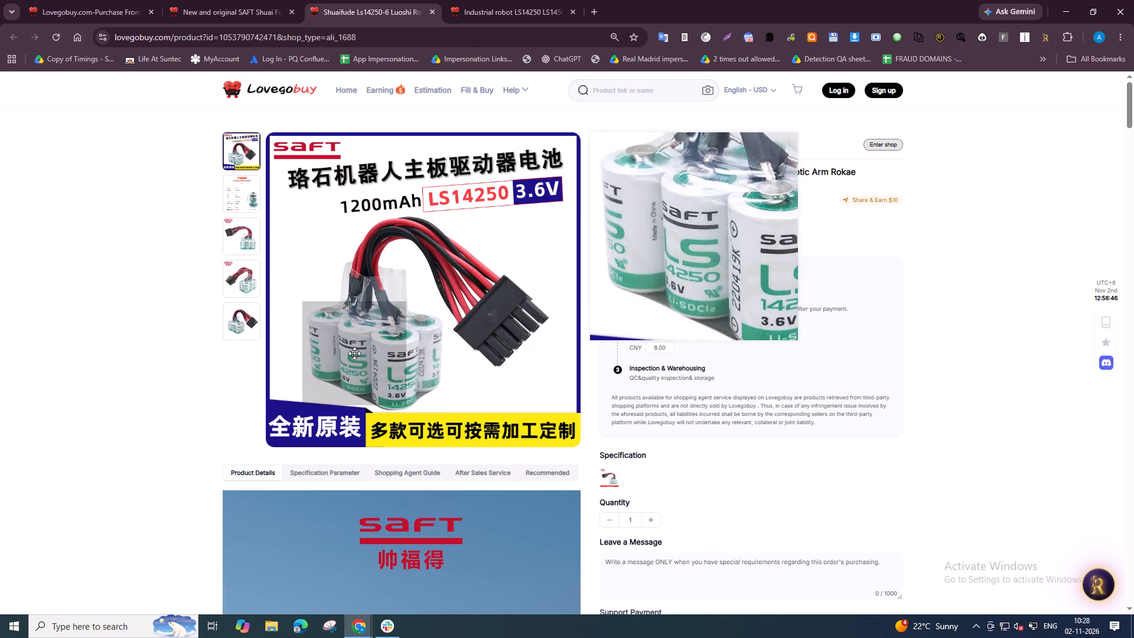
pyautogui.rightClick(612, 201)
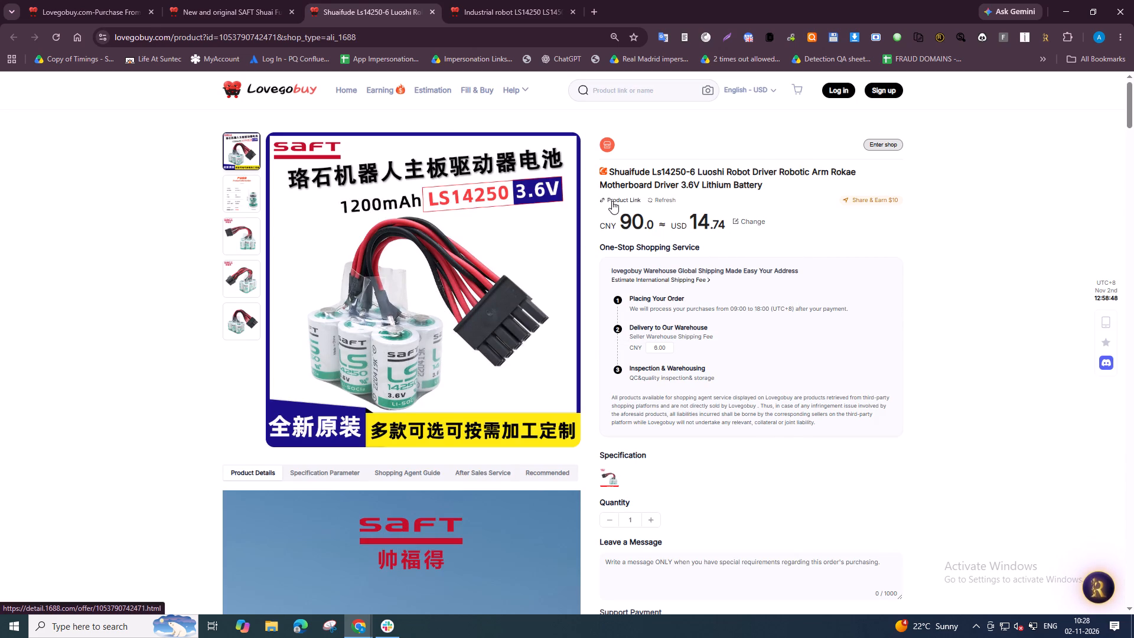
pyautogui.click(682, 327)
pyautogui.hotkey('alt', 'Tab')
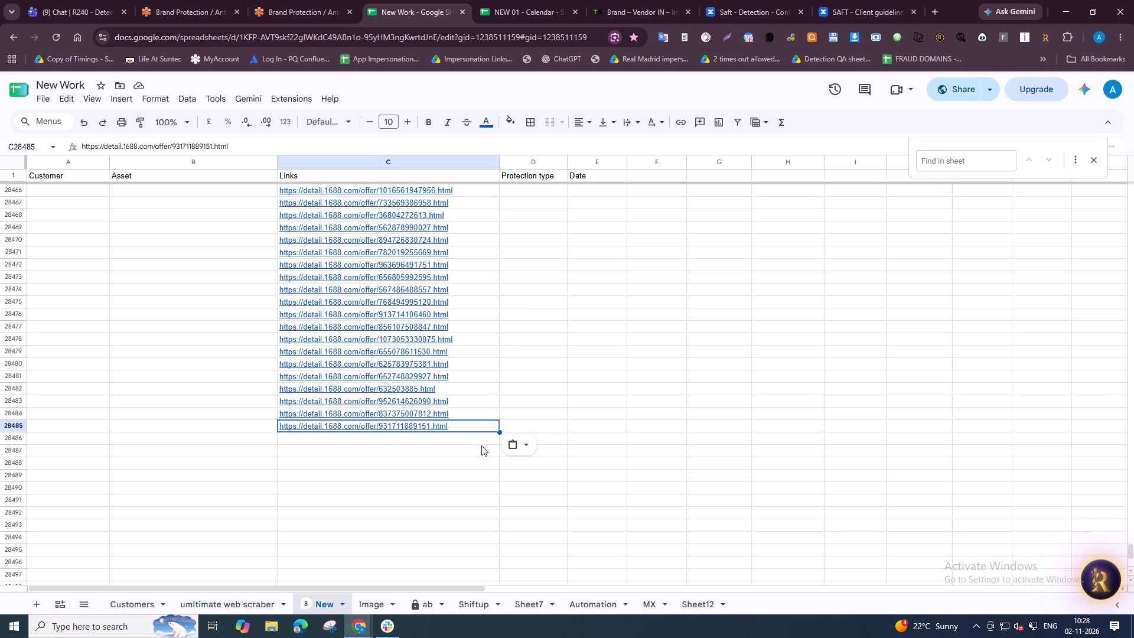
pyautogui.click(478, 441)
pyautogui.hotkey('ctrl', 'v')
pyautogui.hotkey('alt', 'Tab')
pyautogui.hotkey('ctrl', 'w')
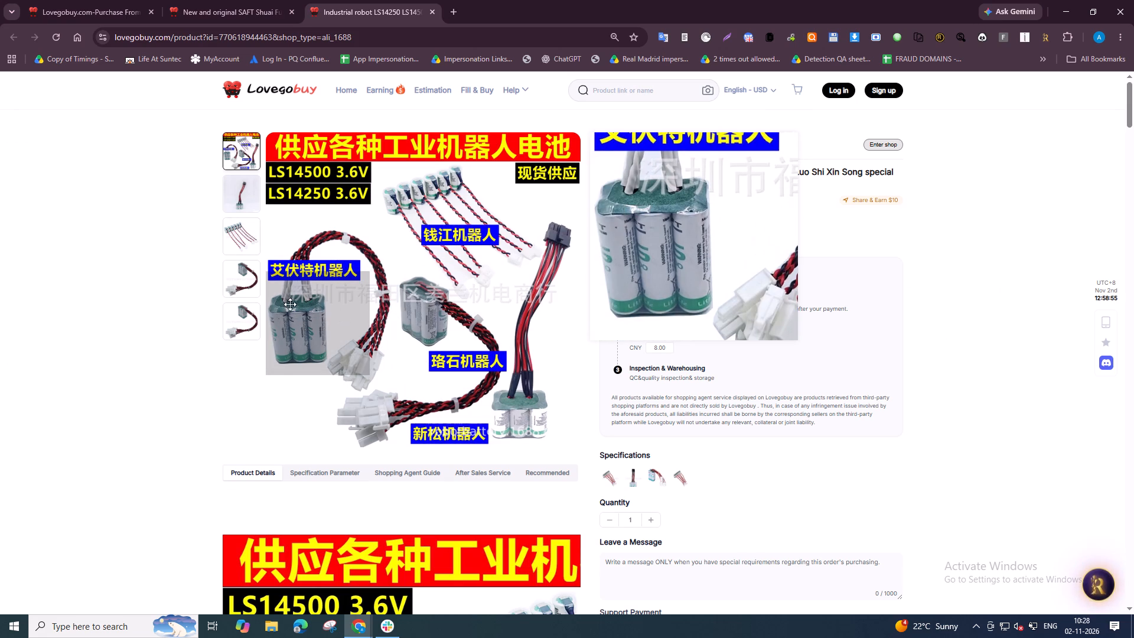
# Examine the product images of the Industrial robot LS14250 LS14500 special battery listing and close the listing.
pyautogui.click(246, 157)
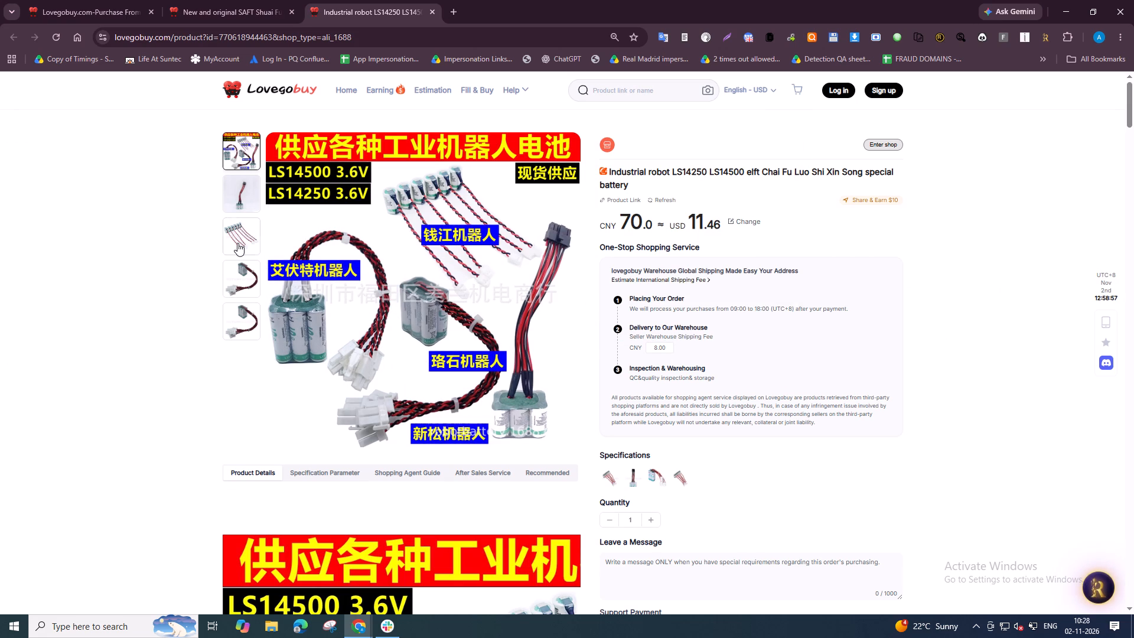
pyautogui.click(237, 241)
pyautogui.click(245, 206)
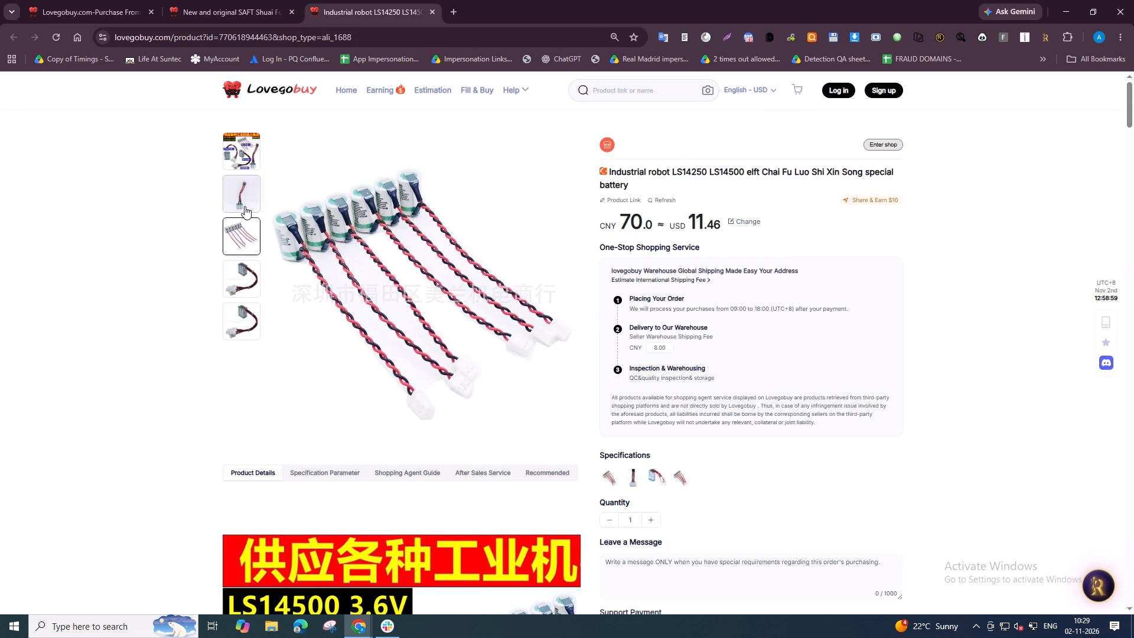
pyautogui.click(234, 285)
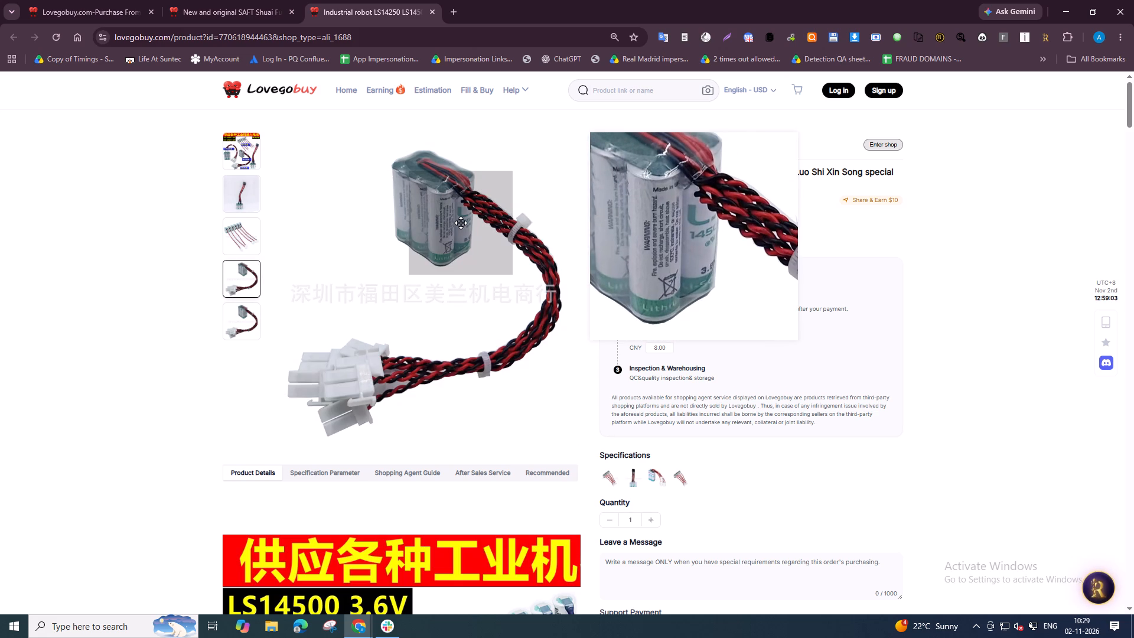
pyautogui.click(243, 327)
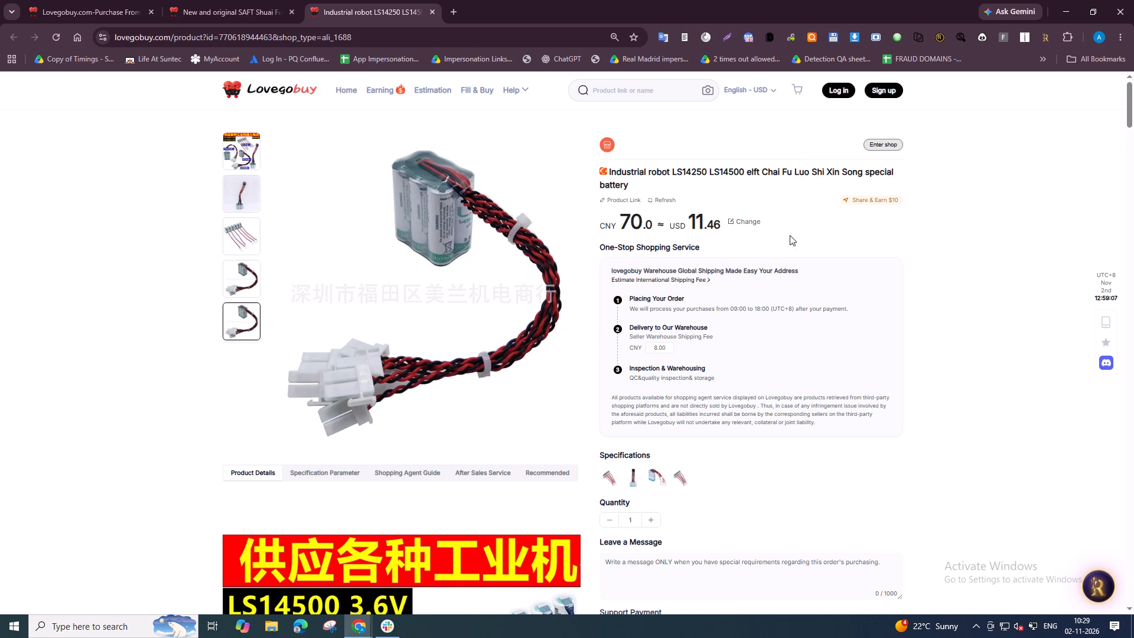
pyautogui.click(243, 236)
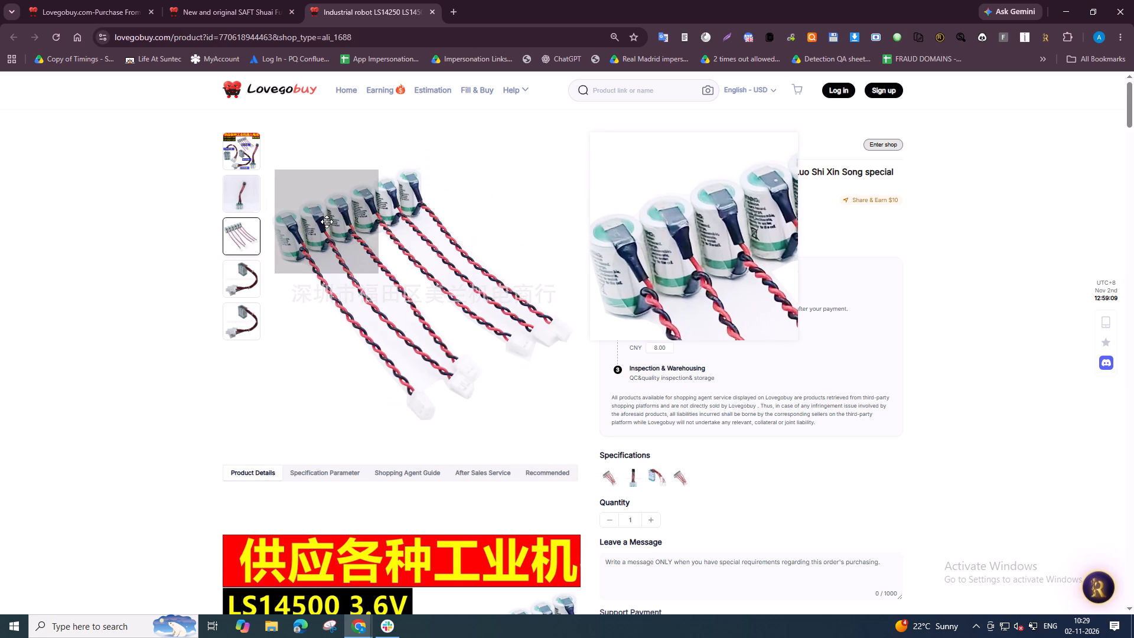
pyautogui.click(229, 292)
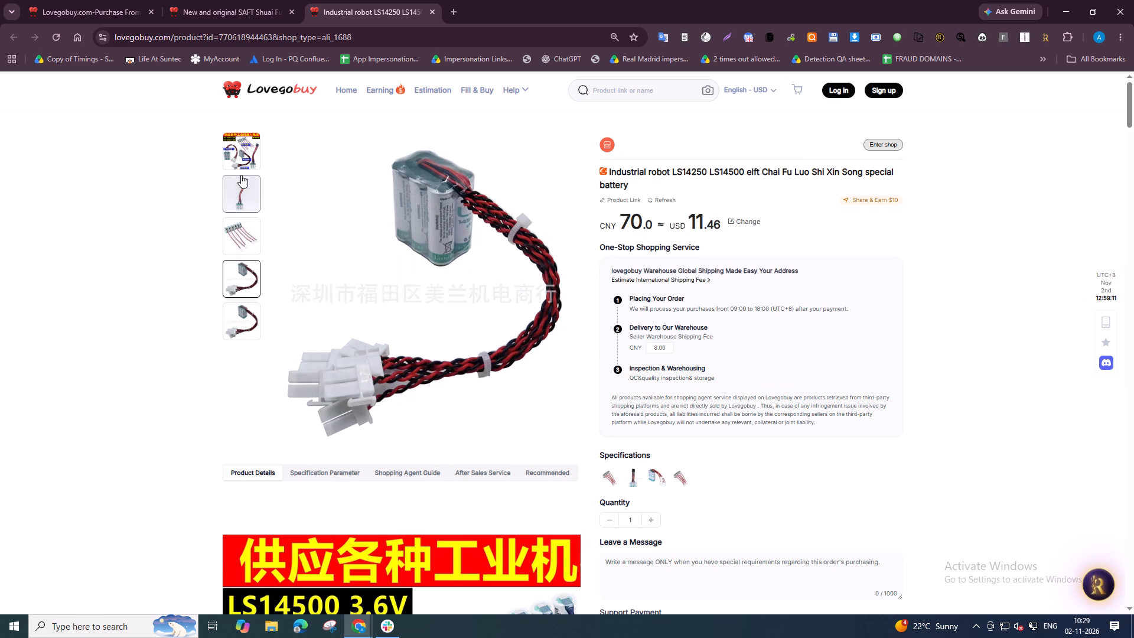
pyautogui.click(242, 164)
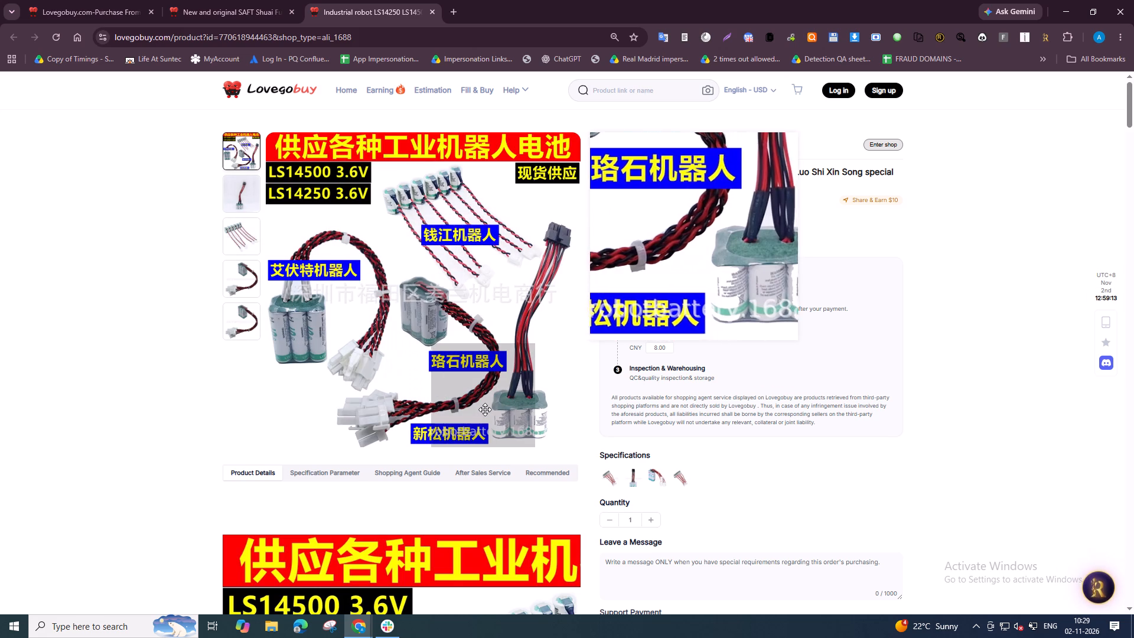
pyautogui.hotkey('ctrl', 'w')
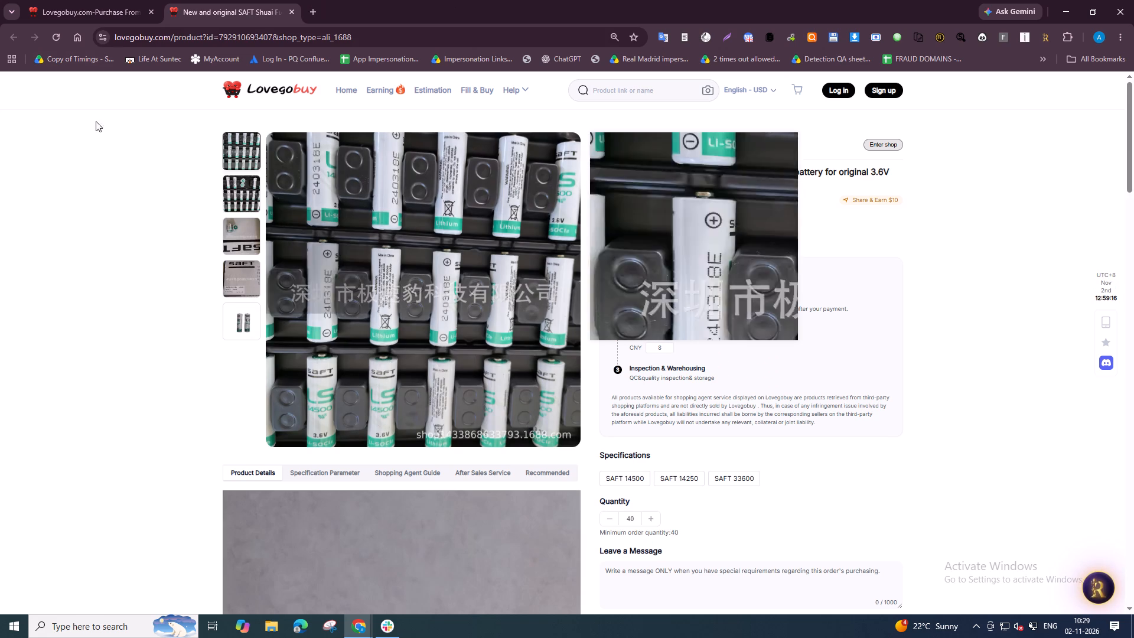
# Return to the SAFT - LS14250 search results and open the last eleven LS14250 listings, from the $1.45 welding-foot battery onward, in separate tabs.
pyautogui.click(76, 44)
pyautogui.click(92, 1)
pyautogui.click(186, 0)
pyautogui.click(9, 38)
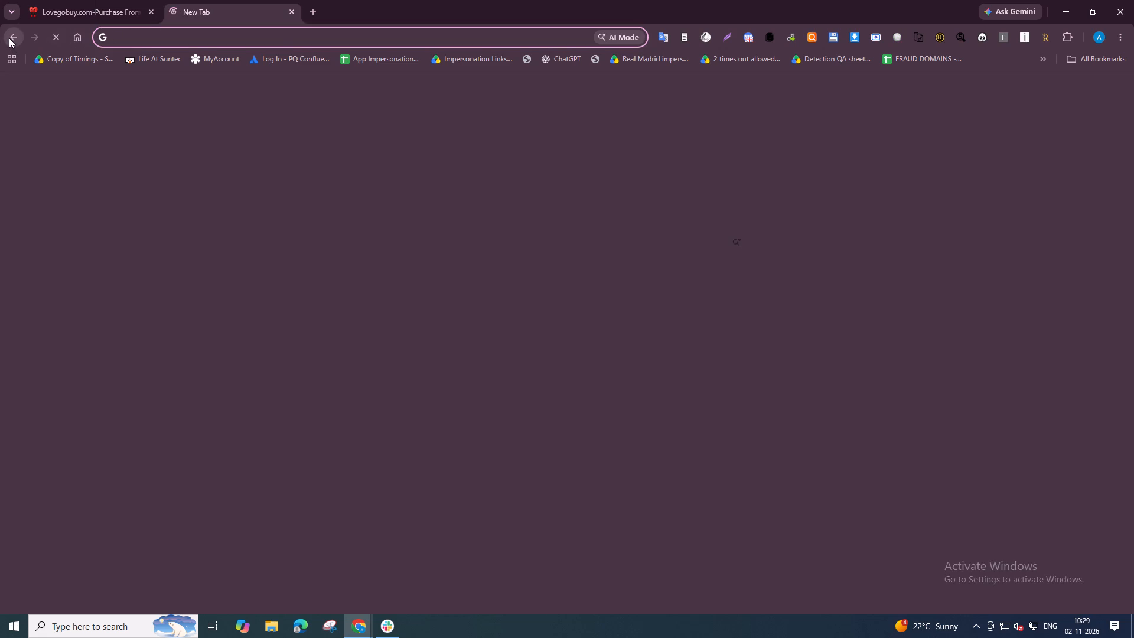
pyautogui.click(104, 0)
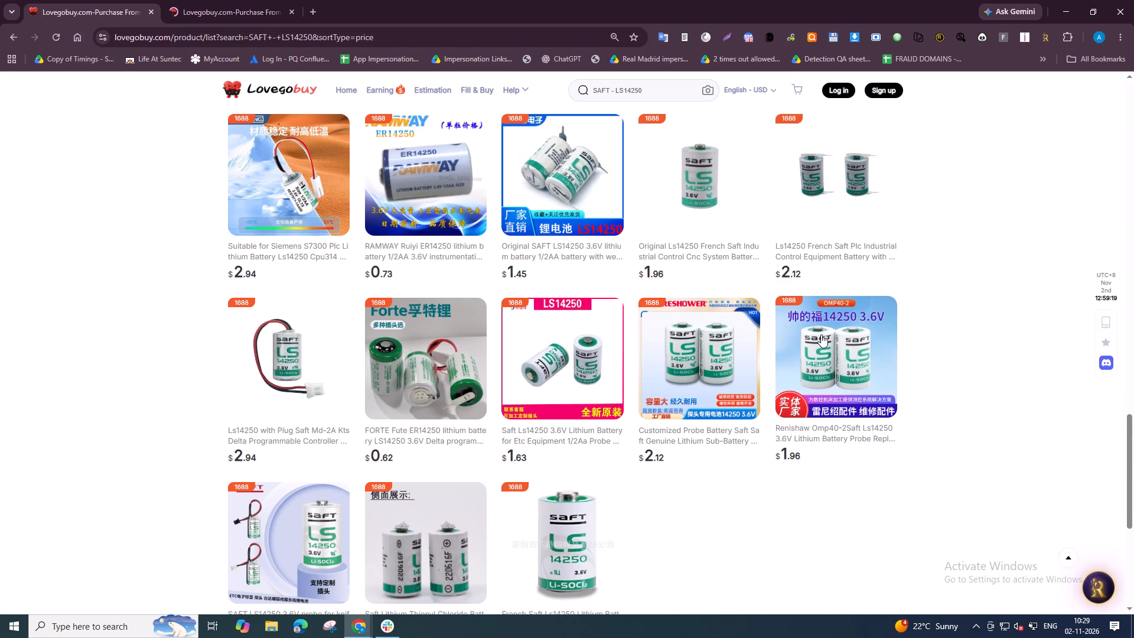
pyautogui.keyDown('ctrl'); pyautogui.click(562, 170); pyautogui.keyUp('ctrl')
pyautogui.keyDown('ctrl'); pyautogui.click(690, 174); pyautogui.keyUp('ctrl')
pyautogui.keyDown('ctrl'); pyautogui.click(843, 186); pyautogui.keyUp('ctrl')
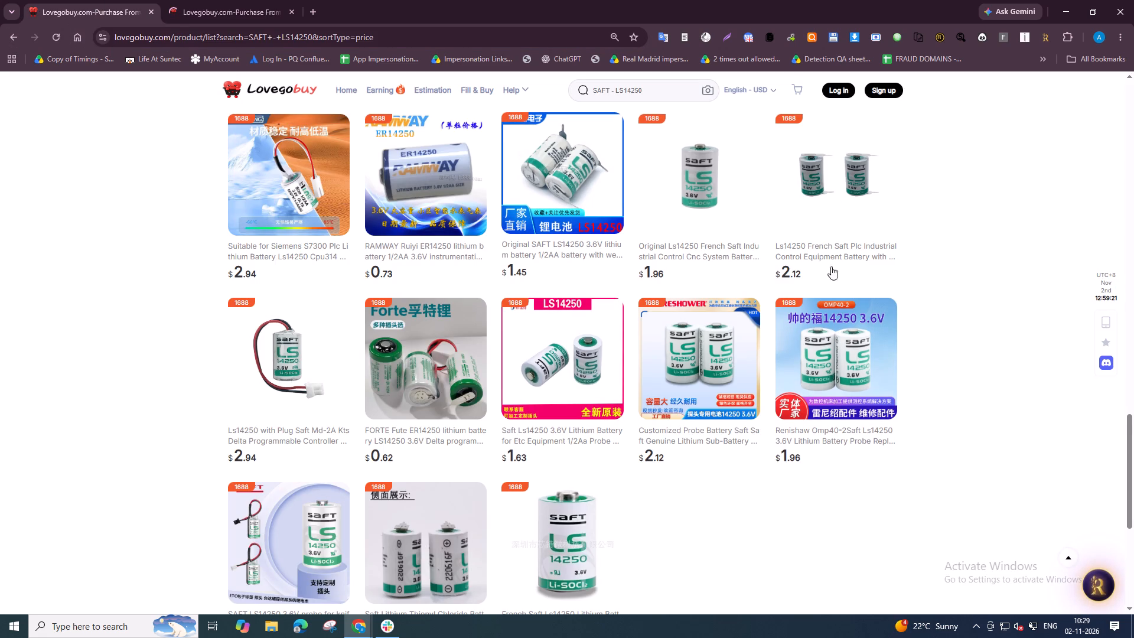
pyautogui.keyDown('ctrl'); pyautogui.click(838, 338); pyautogui.keyUp('ctrl')
pyautogui.keyDown('ctrl'); pyautogui.click(724, 346); pyautogui.keyUp('ctrl')
pyautogui.keyDown('ctrl'); pyautogui.click(531, 371); pyautogui.keyUp('ctrl')
pyautogui.keyDown('ctrl'); pyautogui.click(435, 372); pyautogui.keyUp('ctrl')
pyautogui.keyDown('ctrl'); pyautogui.click(317, 352); pyautogui.keyUp('ctrl')
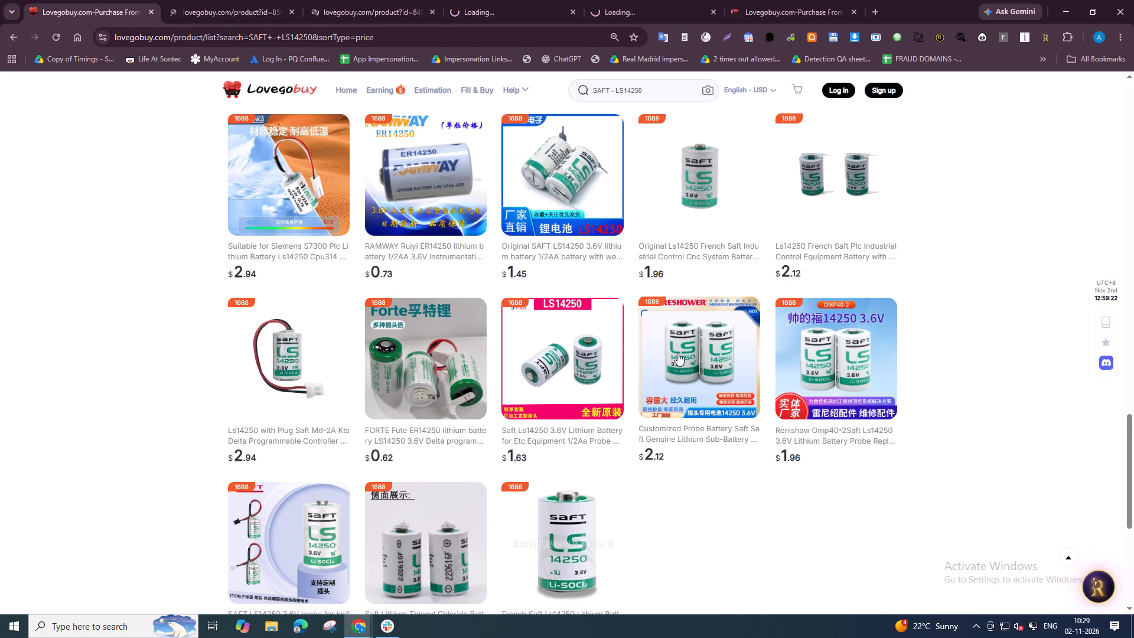
pyautogui.keyDown('ctrl'); pyautogui.click(319, 510); pyautogui.keyUp('ctrl')
pyautogui.keyDown('ctrl'); pyautogui.click(443, 535); pyautogui.keyUp('ctrl')
pyautogui.keyDown('ctrl'); pyautogui.click(575, 538); pyautogui.keyUp('ctrl')
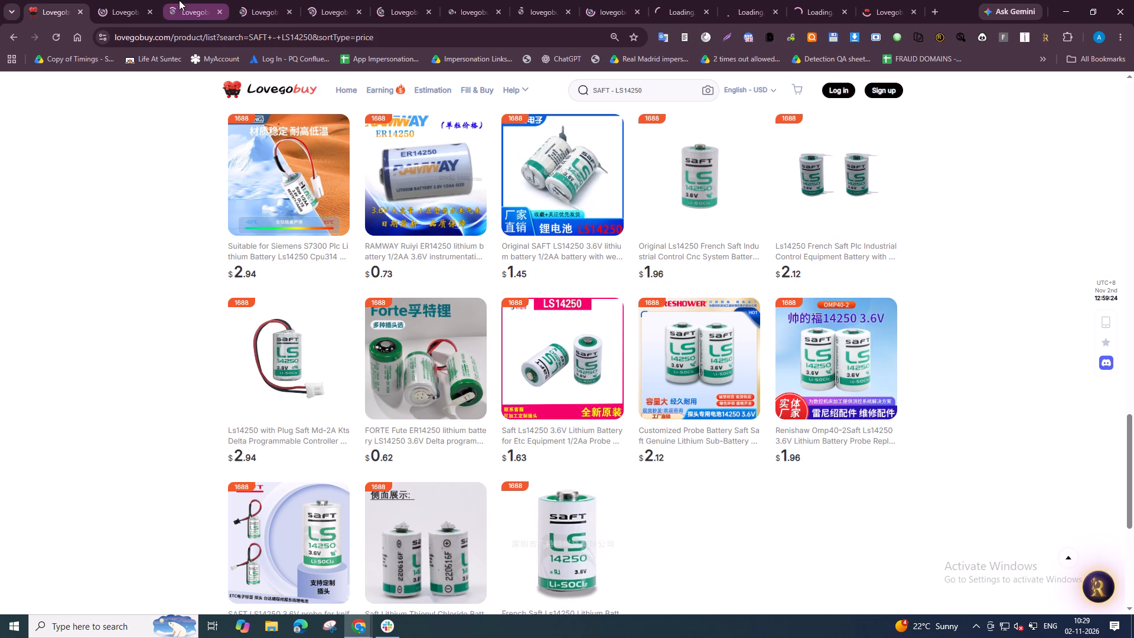
pyautogui.click(124, 0)
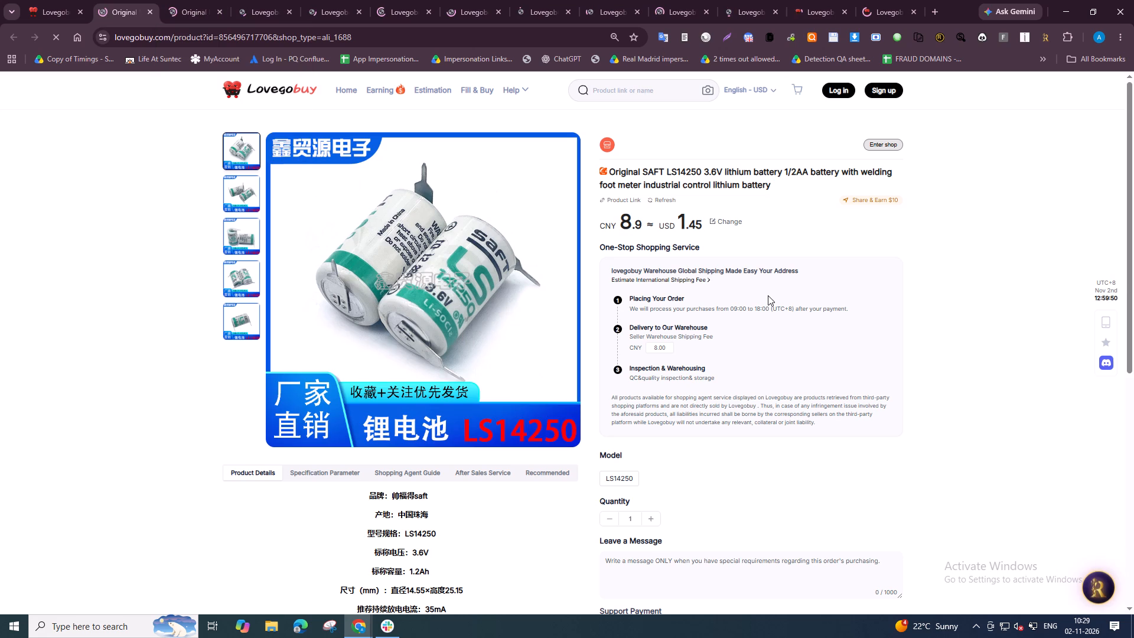
pyautogui.rightClick(615, 200)
pyautogui.click(682, 325)
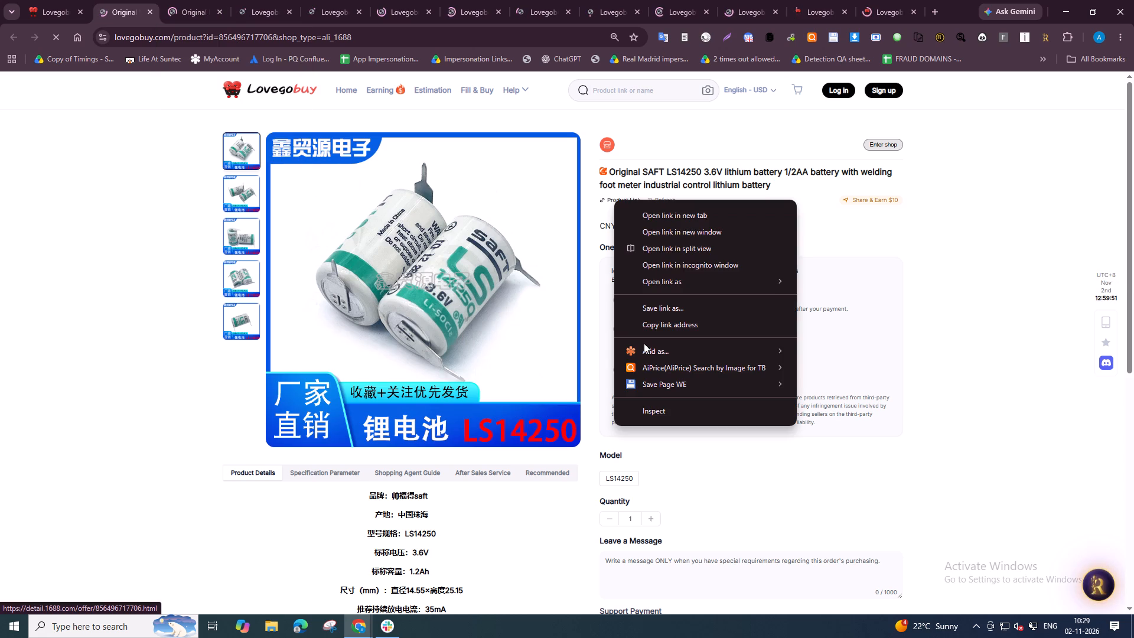
pyautogui.hotkey('alt', 'Tab')
pyautogui.click(402, 453)
pyautogui.hotkey('ctrl', 'v')
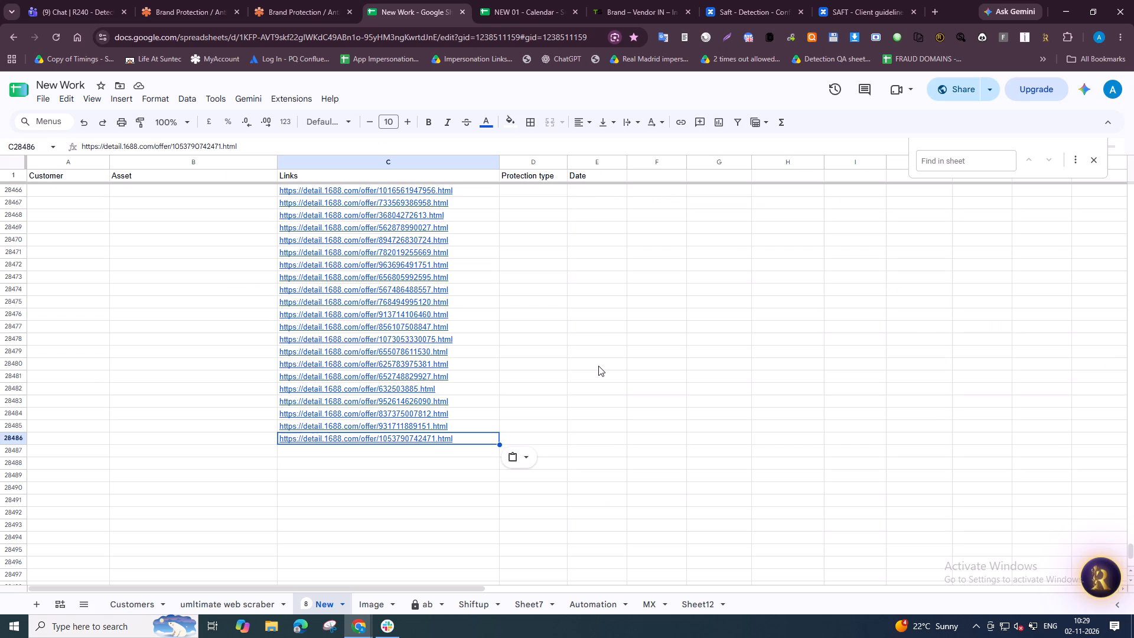
pyautogui.hotkey('alt', 'Tab')
pyautogui.hotkey('ctrl', 'w')
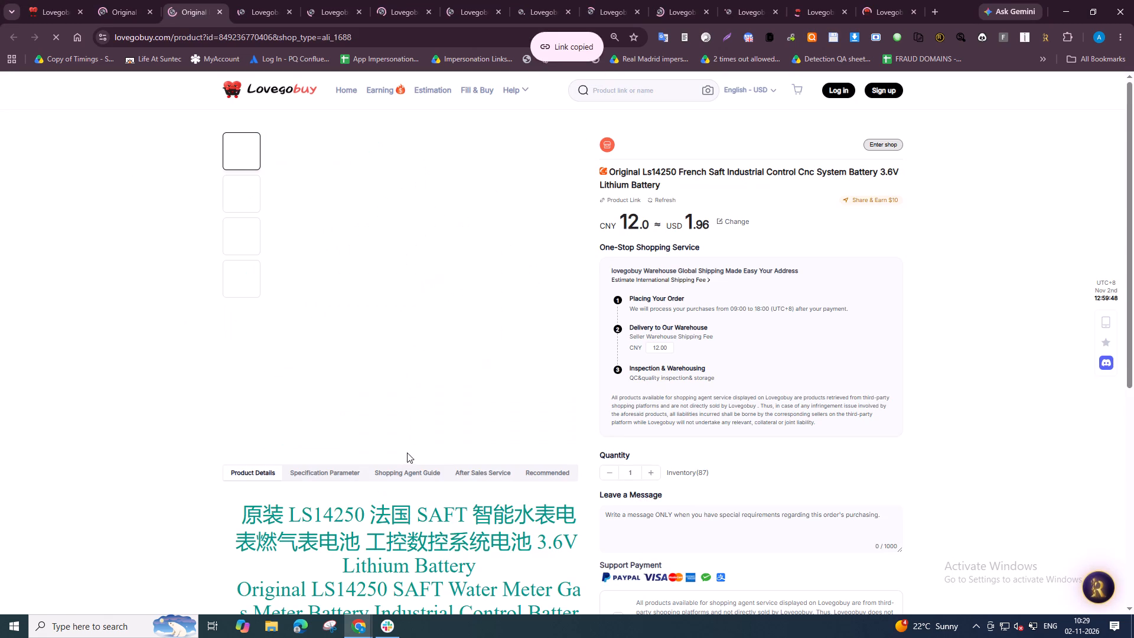
pyautogui.rightClick(615, 198)
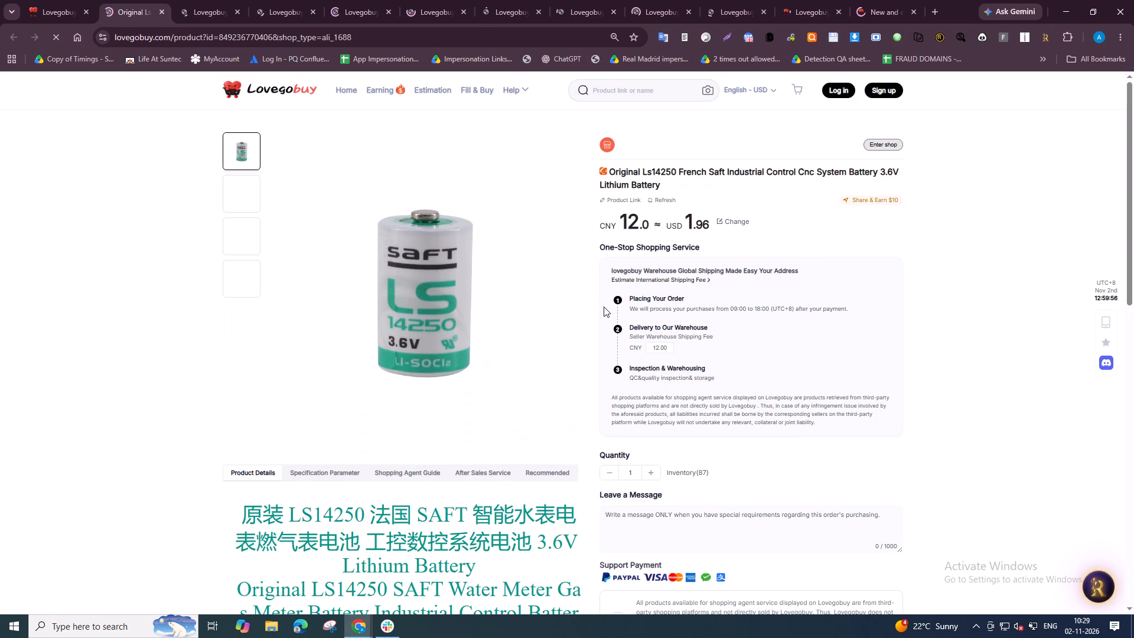
pyautogui.click(674, 330)
pyautogui.hotkey('alt', 'Tab')
pyautogui.click(495, 468)
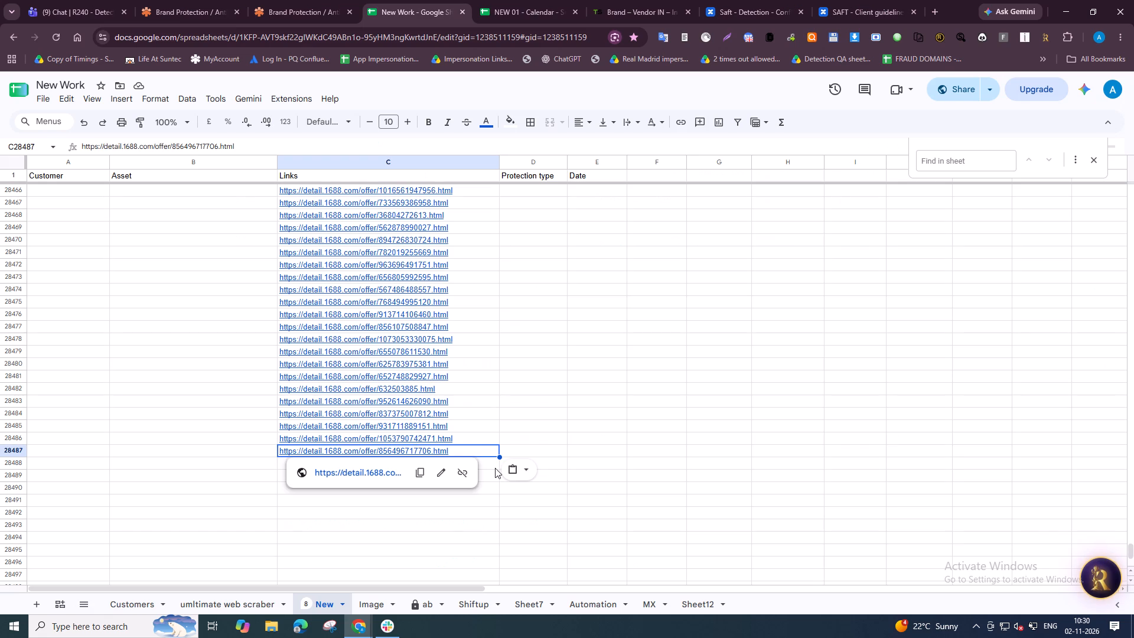
pyautogui.hotkey('ctrl', 'v')
pyautogui.hotkey('alt', 'Tab')
pyautogui.hotkey('ctrl', 'w')
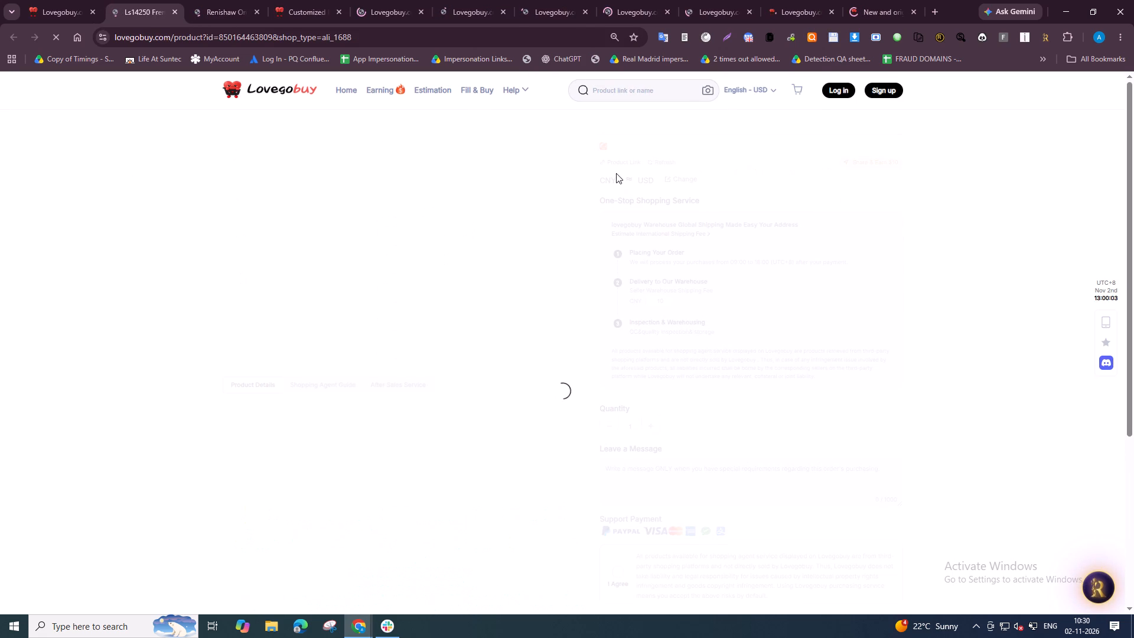
pyautogui.rightClick(621, 200)
pyautogui.rightClick(618, 200)
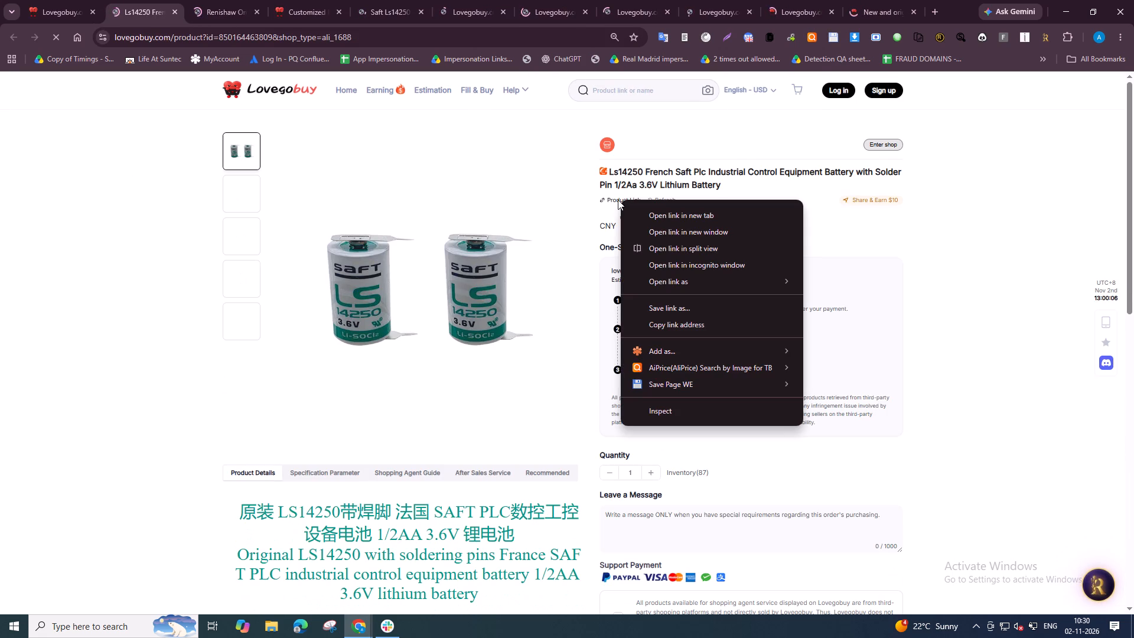
pyautogui.click(706, 325)
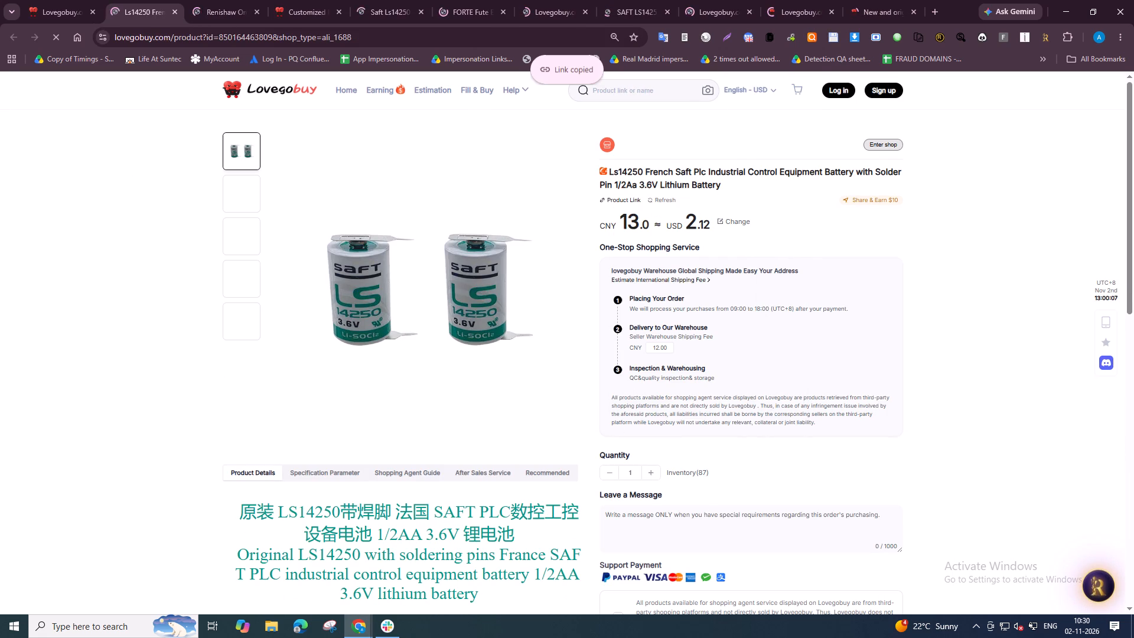
pyautogui.hotkey('alt', 'Tab')
pyautogui.click(433, 479)
pyautogui.hotkey('ctrl', 'v')
pyautogui.hotkey('alt', 'Tab')
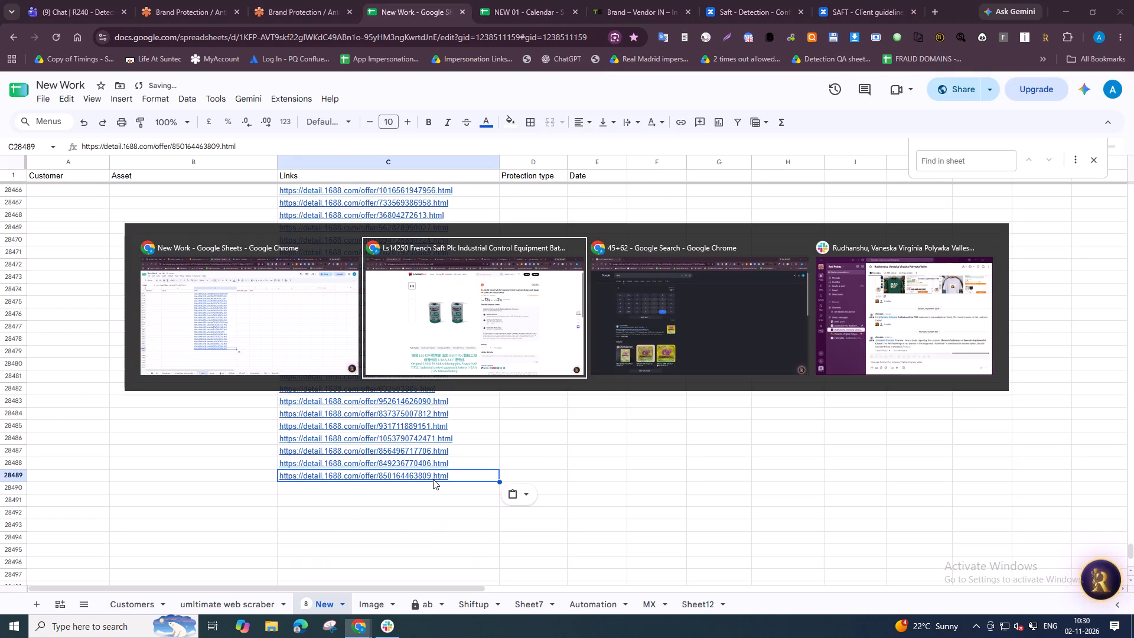
pyautogui.hotkey('ctrl', 'w')
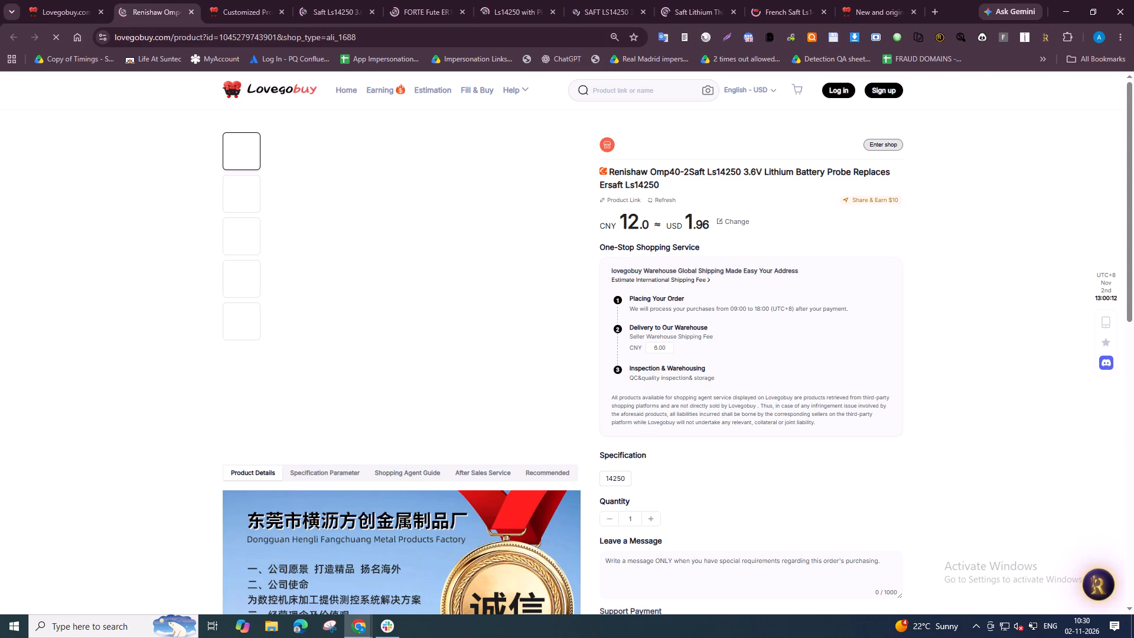
pyautogui.rightClick(615, 201)
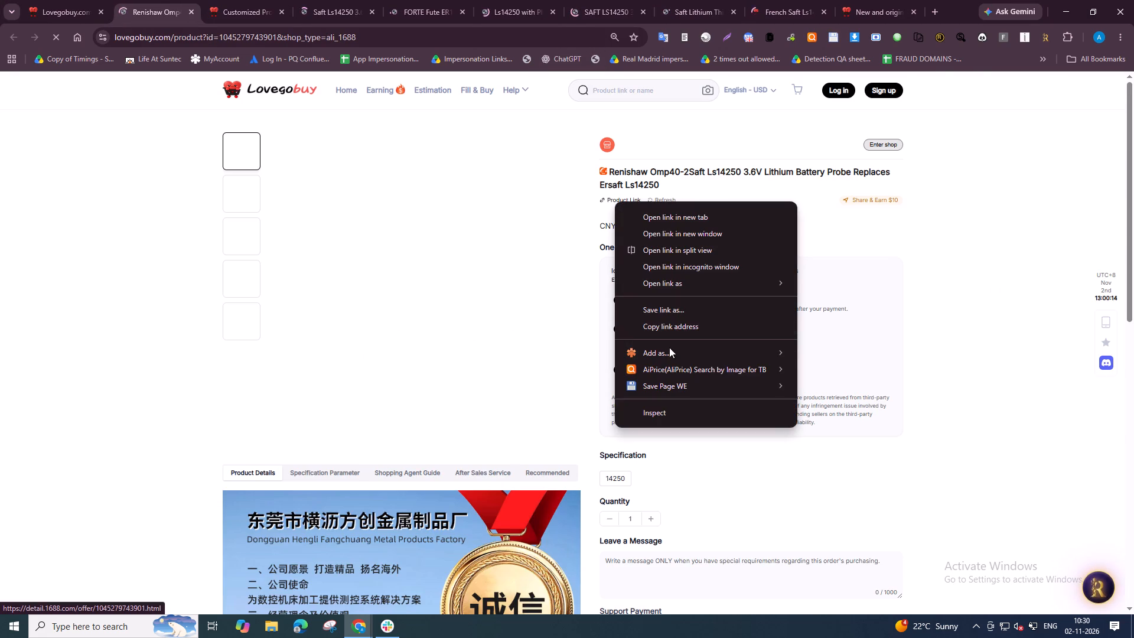
pyautogui.click(683, 328)
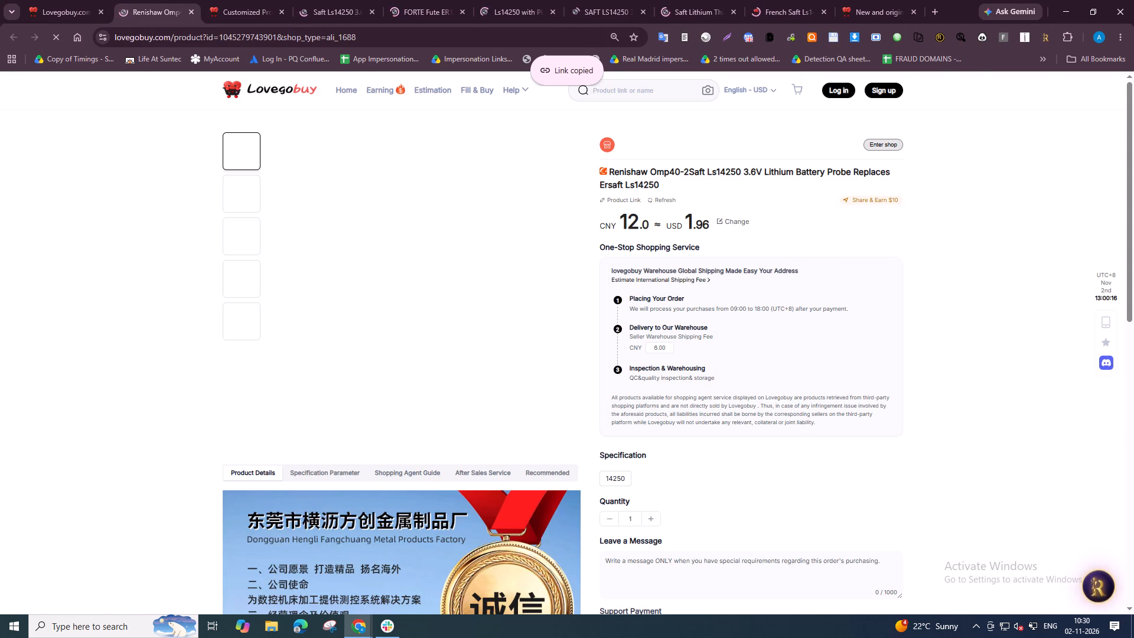
pyautogui.hotkey('alt', 'Tab')
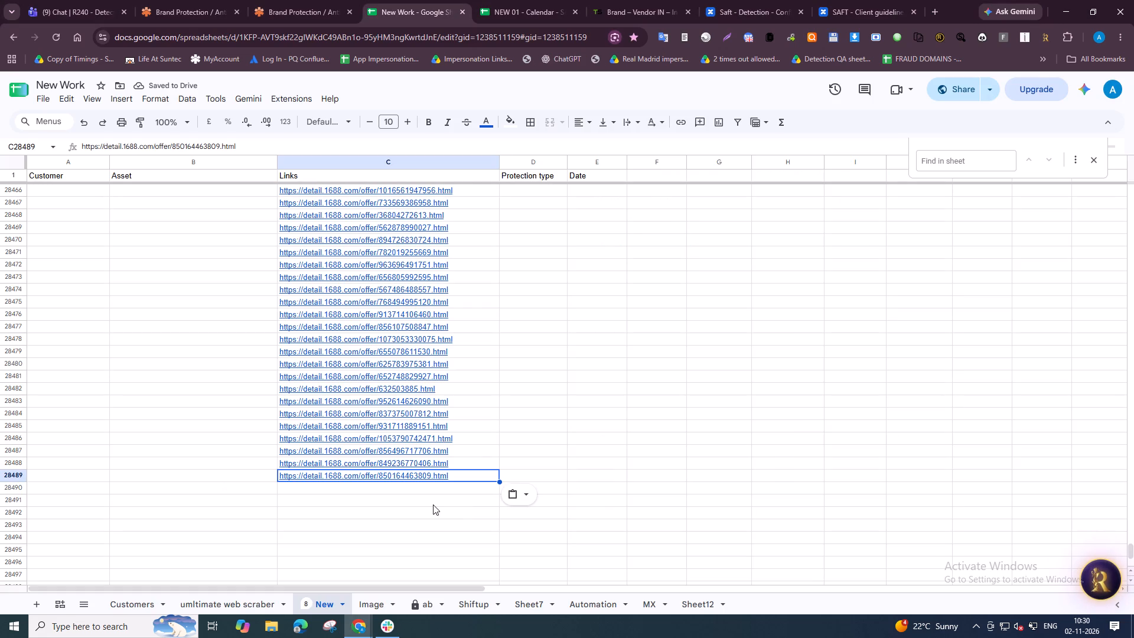
pyautogui.click(444, 487)
pyautogui.hotkey('ctrl', 'v')
pyautogui.hotkey('alt', 'Tab')
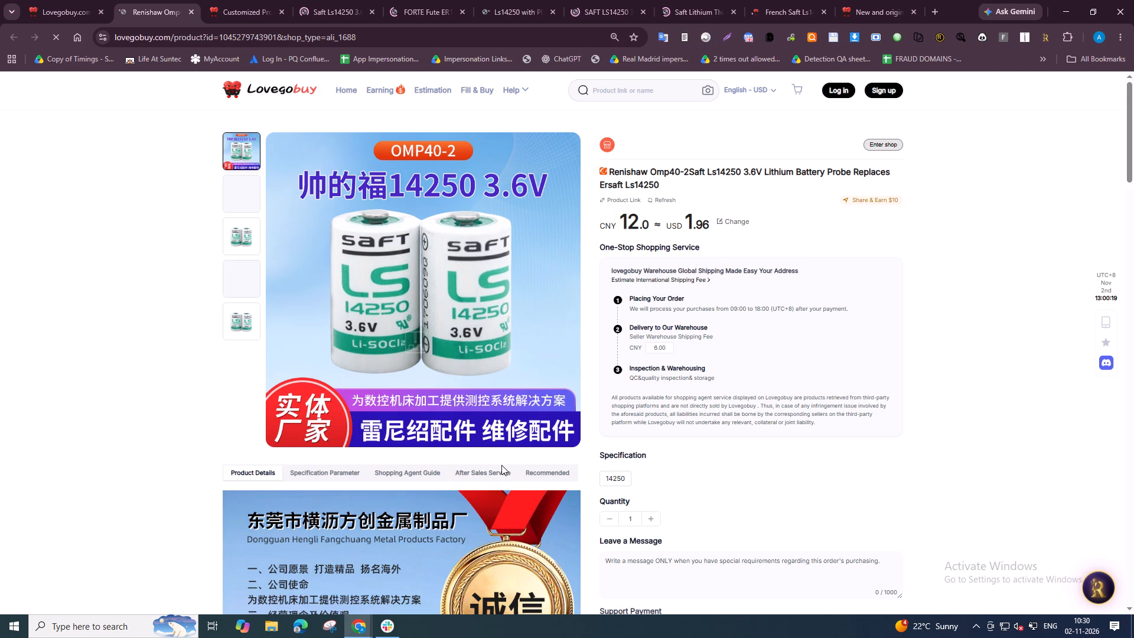
pyautogui.hotkey('ctrl', 'w')
pyautogui.rightClick(615, 202)
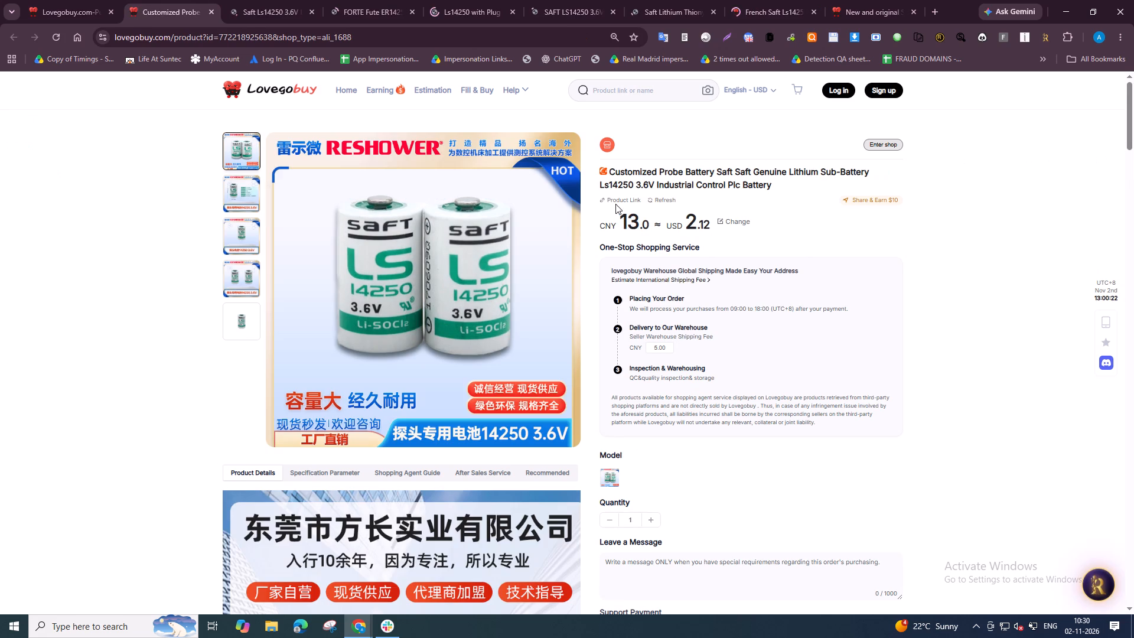
pyautogui.click(676, 329)
pyautogui.hotkey('alt', 'Tab')
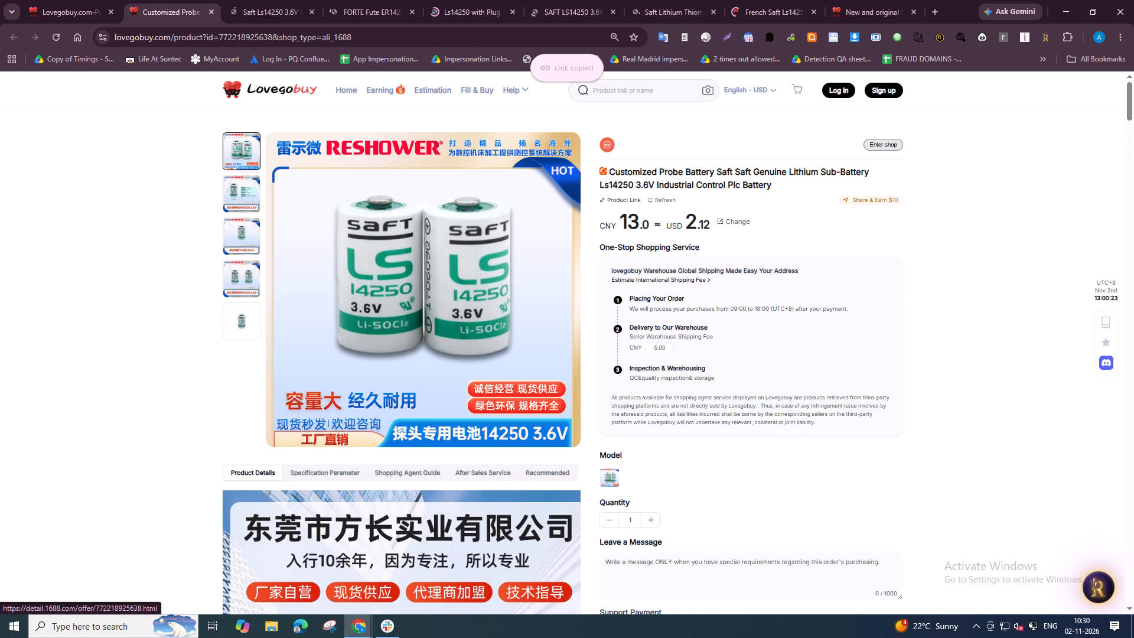
pyautogui.click(462, 503)
pyautogui.hotkey('ctrl', 'v')
pyautogui.hotkey('alt', 'Tab')
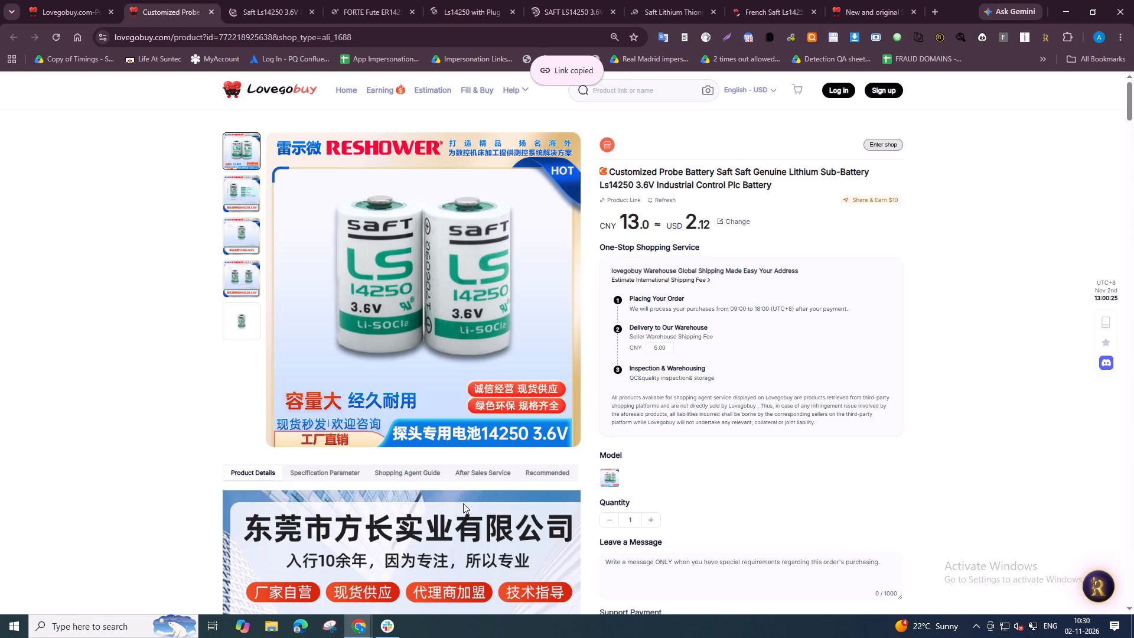
pyautogui.hotkey('ctrl', 'w')
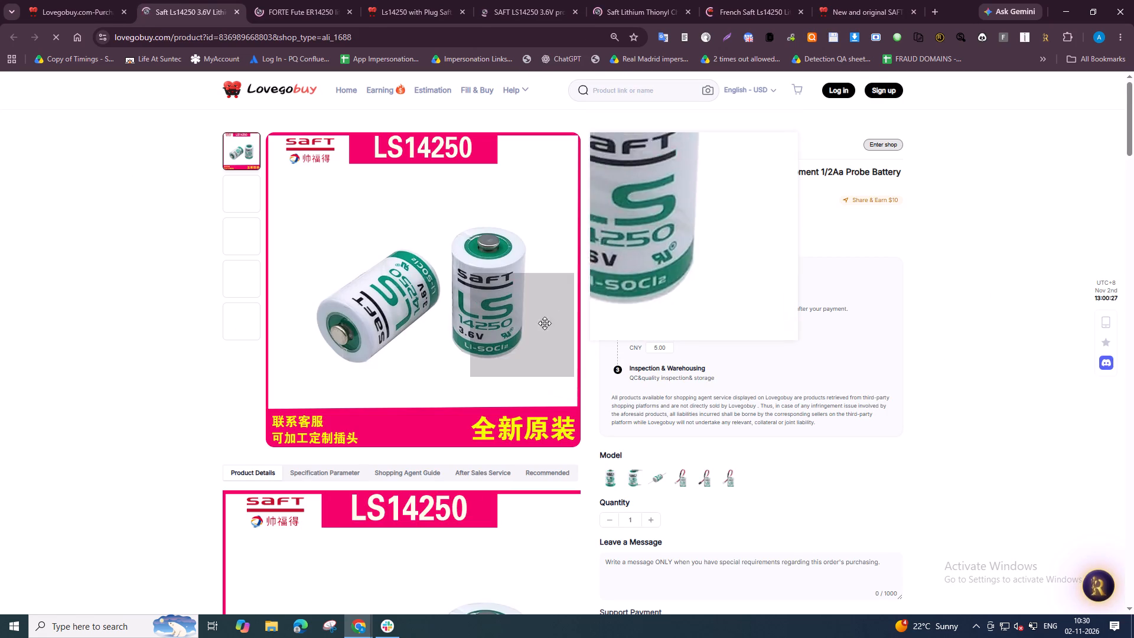
pyautogui.rightClick(617, 200)
pyautogui.click(684, 325)
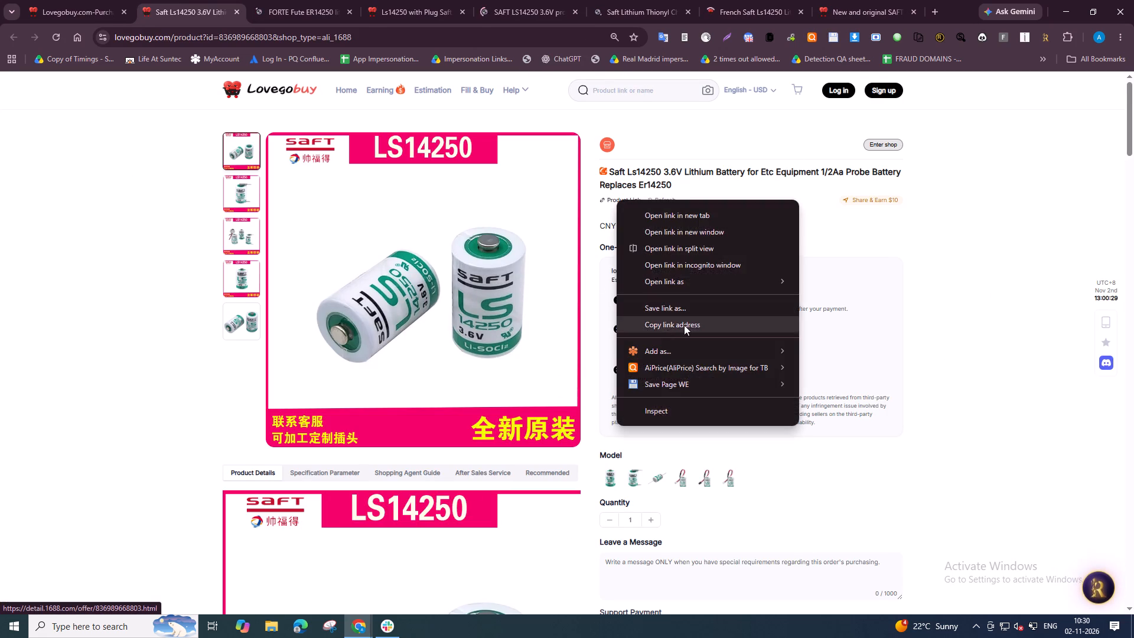
pyautogui.hotkey('alt', 'Tab')
pyautogui.click(477, 516)
pyautogui.hotkey('ctrl', 'v')
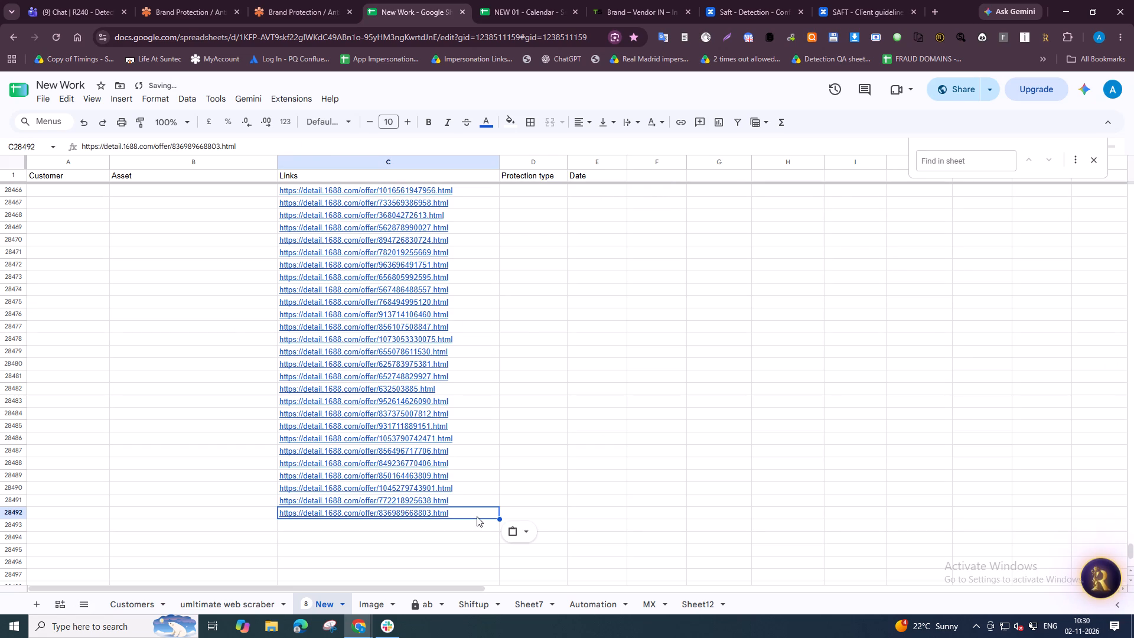
pyautogui.hotkey('alt', 'Tab')
pyautogui.hotkey('ctrl', 'w')
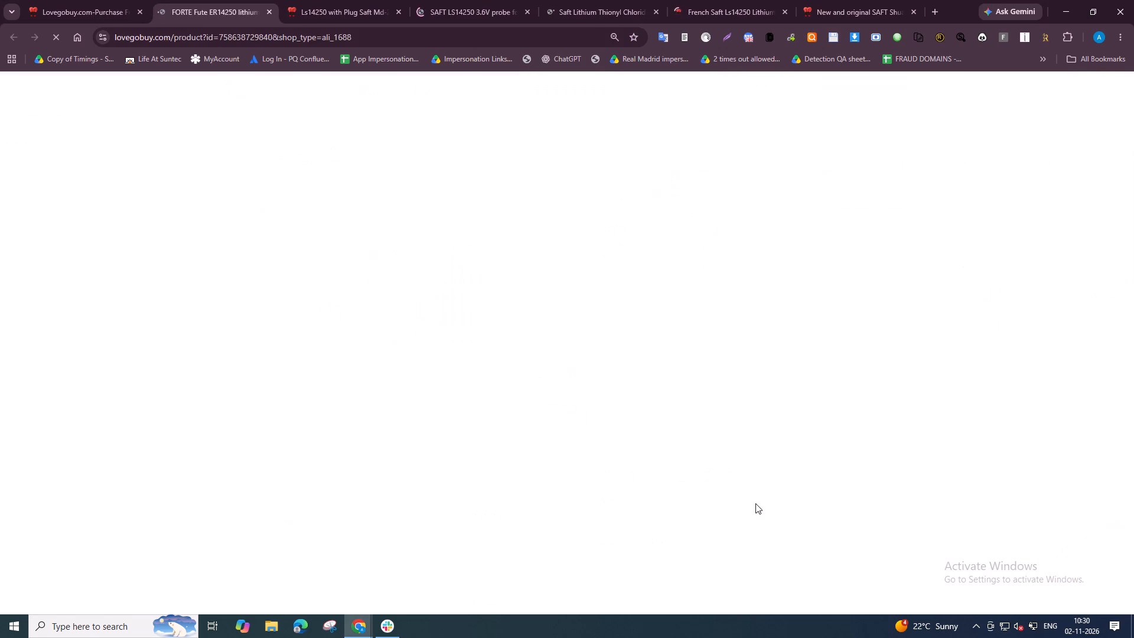
# Examine the product photos of the FORTE Fute ER14250 listing for Saft branding and close the listing.
pyautogui.click(241, 184)
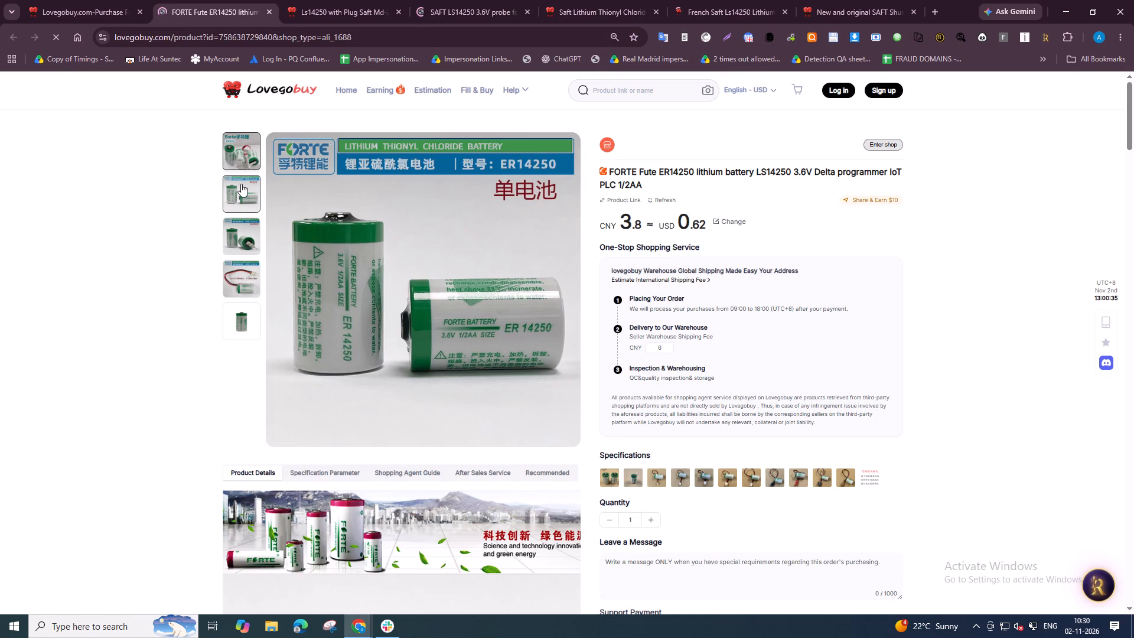
pyautogui.click(247, 152)
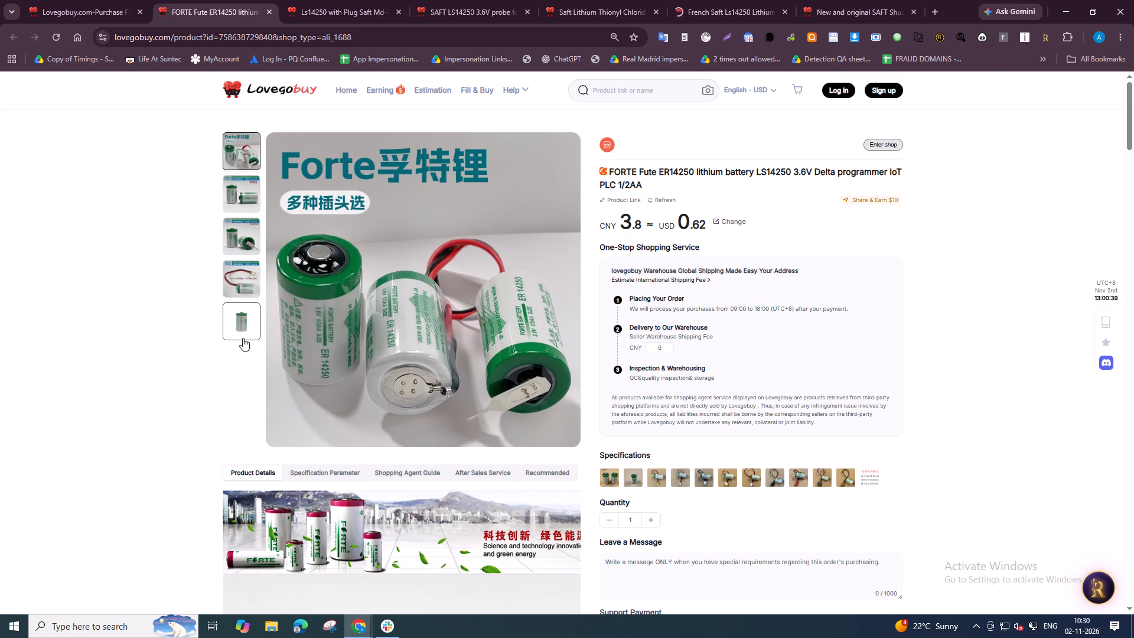
pyautogui.click(243, 338)
pyautogui.click(258, 291)
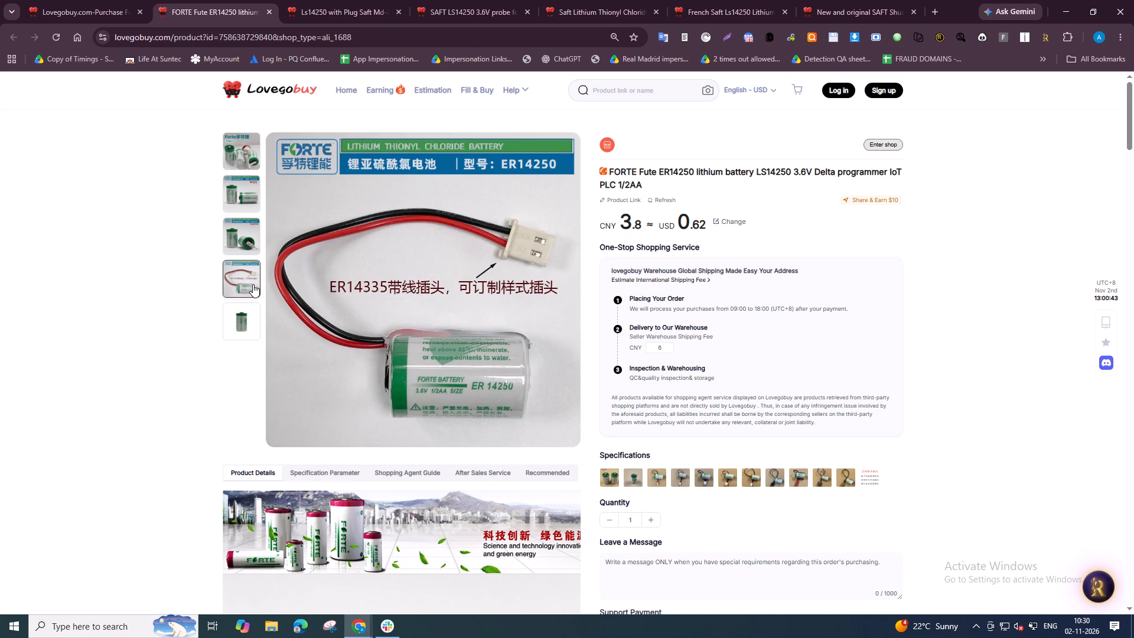
pyautogui.click(254, 246)
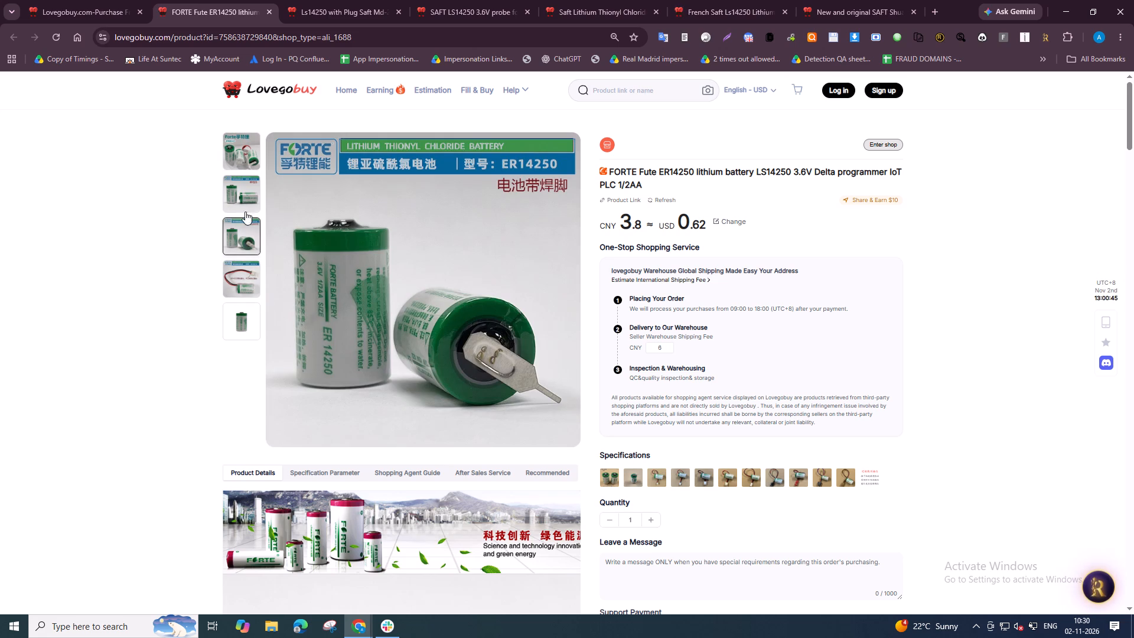
pyautogui.click(246, 204)
pyautogui.click(250, 147)
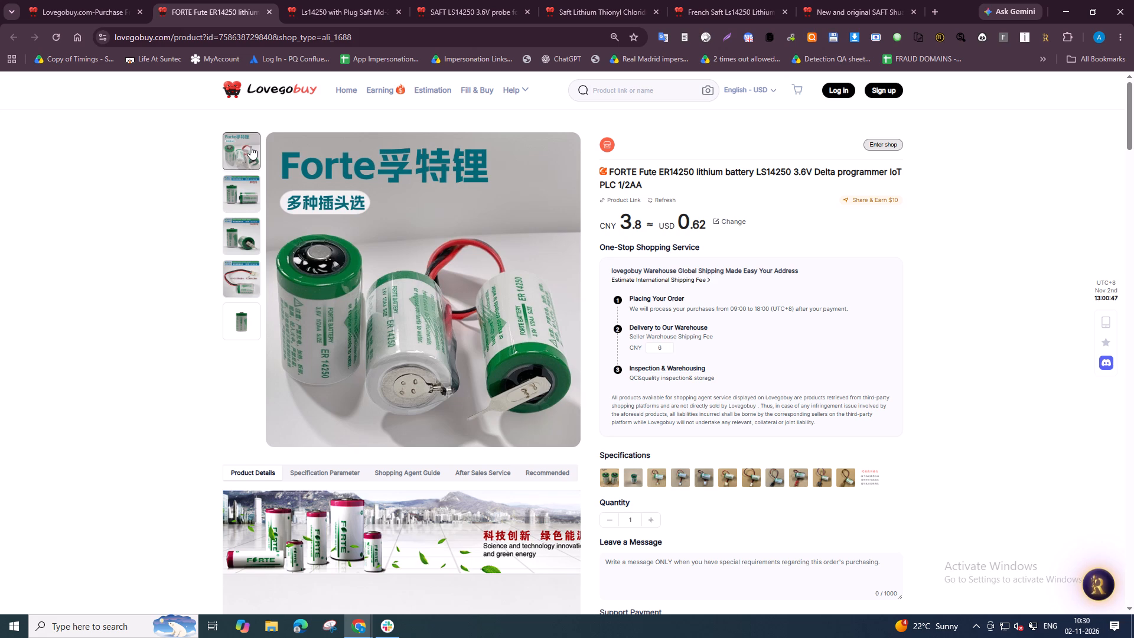
pyautogui.hotkey('ctrl', 'w')
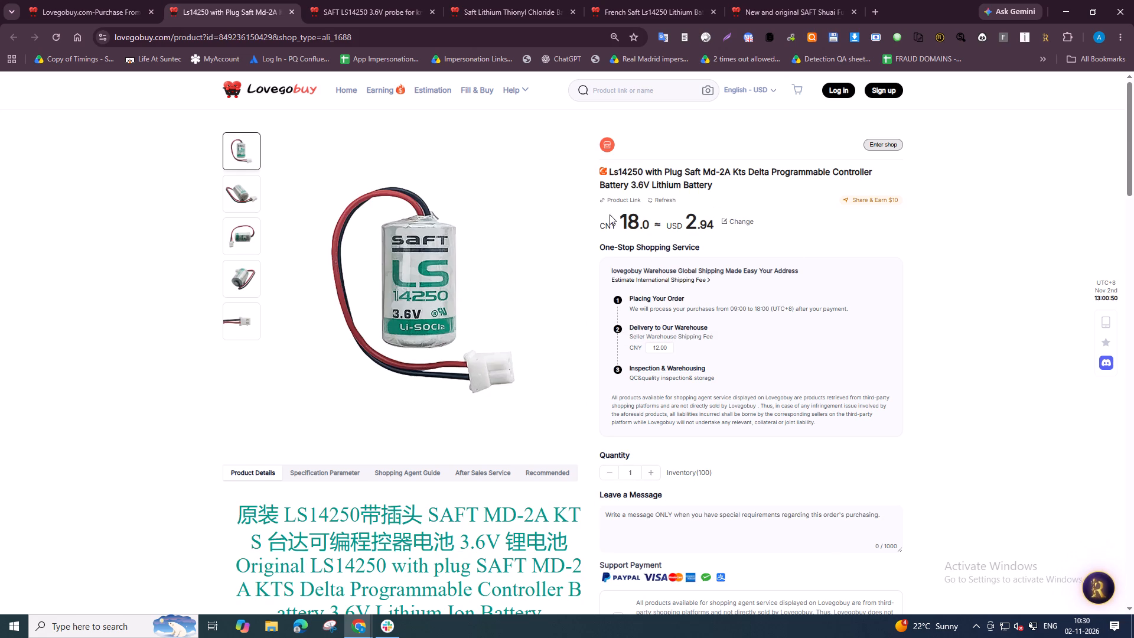
pyautogui.rightClick(615, 200)
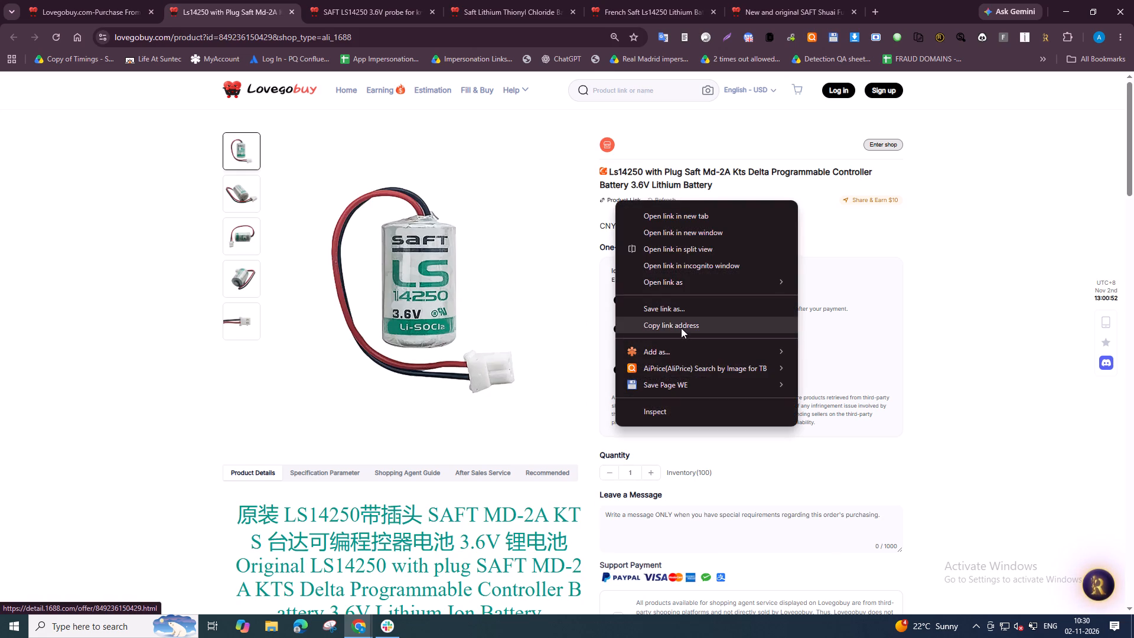
pyautogui.click(681, 328)
pyautogui.hotkey('alt', 'Tab')
pyautogui.click(412, 523)
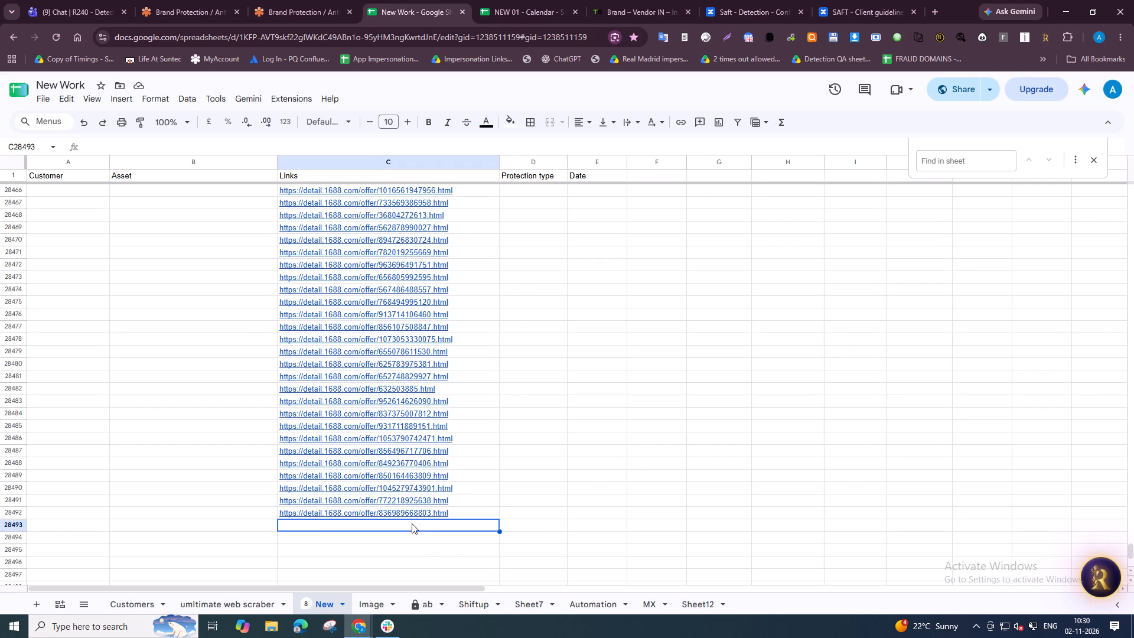
pyautogui.hotkey('ctrl', 'v')
pyautogui.hotkey('alt', 'Tab')
pyautogui.hotkey('ctrl', 'w')
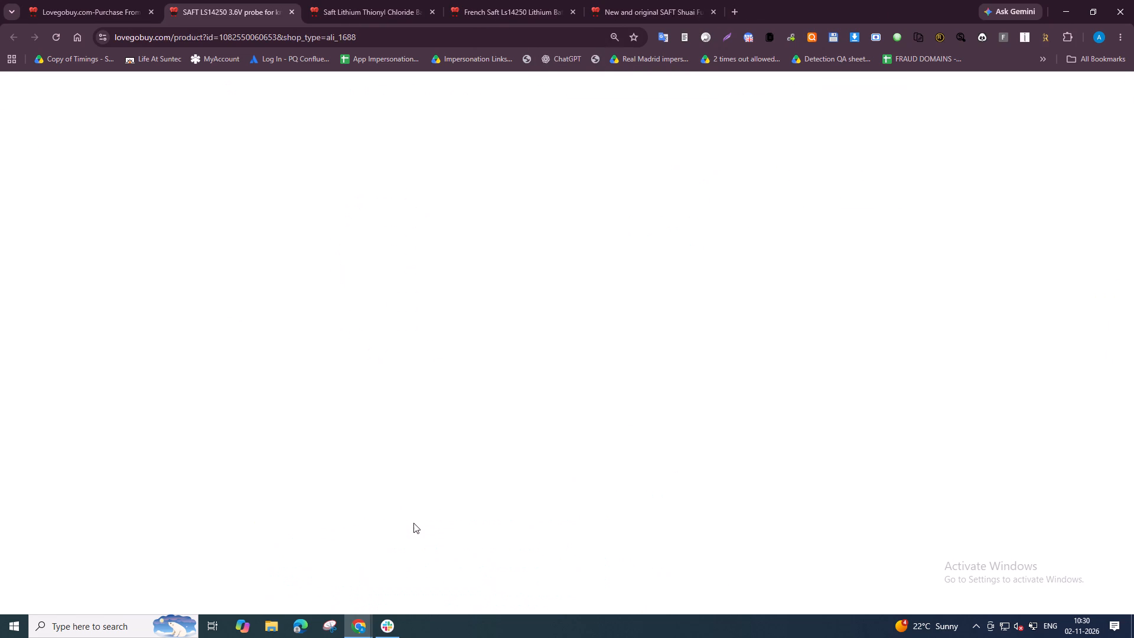
pyautogui.rightClick(620, 198)
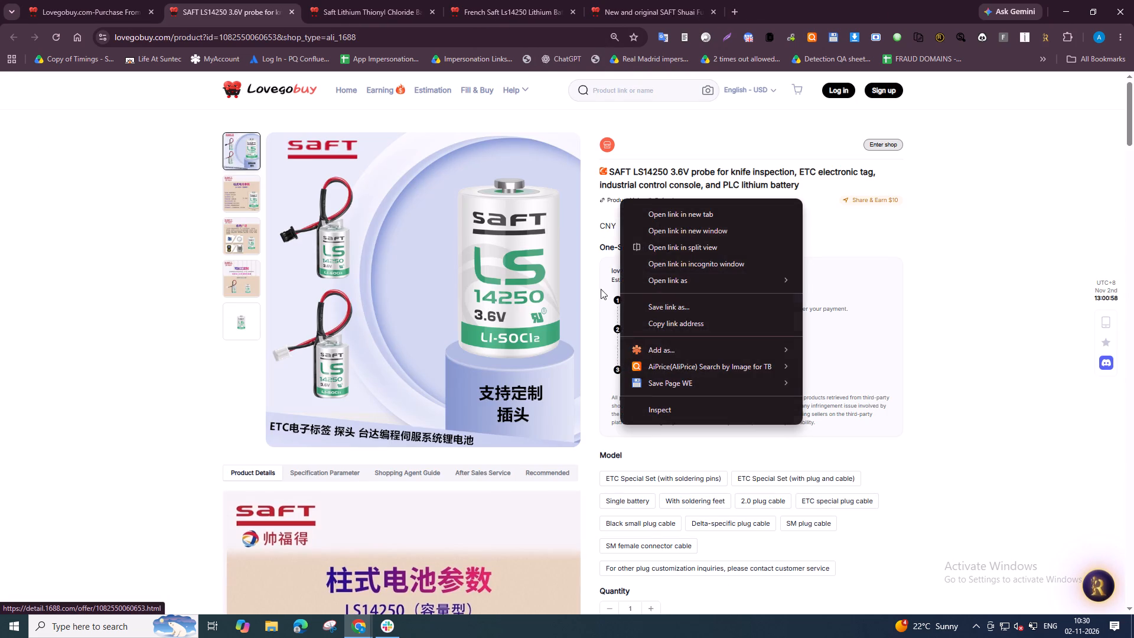
pyautogui.click(697, 328)
pyautogui.hotkey('alt', 'Tab')
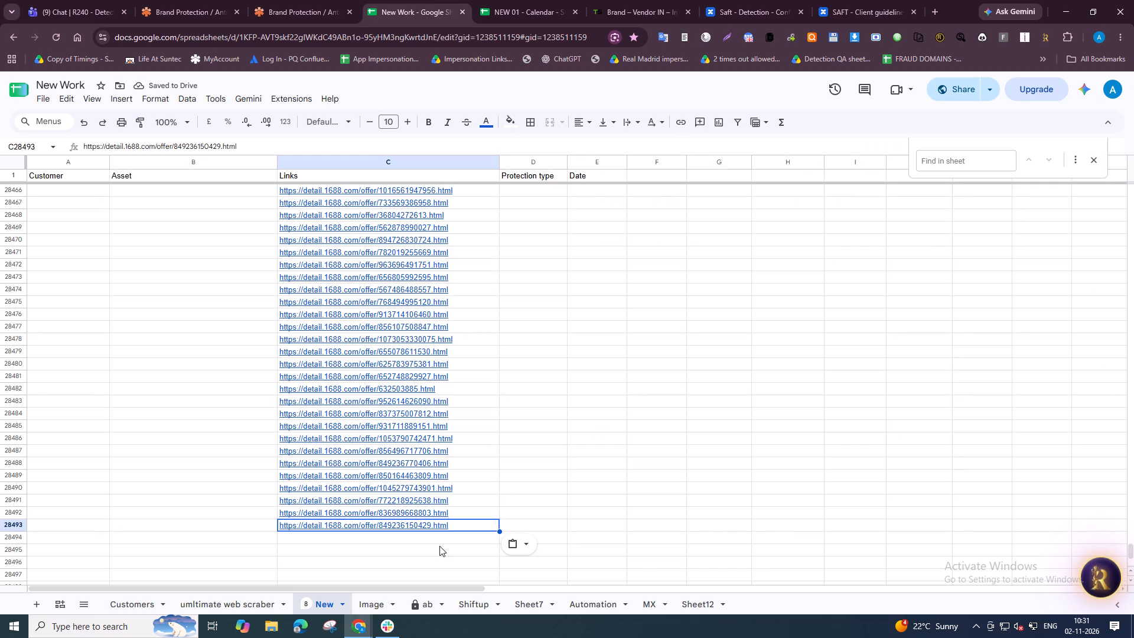
pyautogui.click(439, 546)
pyautogui.hotkey('ctrl', 'v')
pyautogui.hotkey('alt', 'Tab')
pyautogui.hotkey('ctrl', 'w')
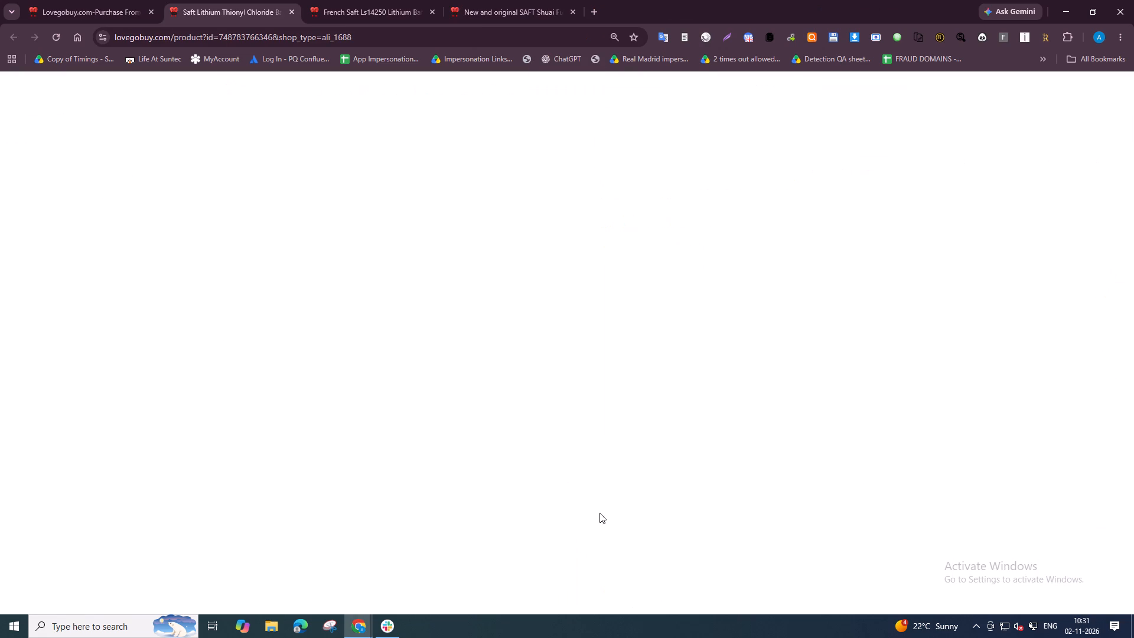
pyautogui.click(255, 277)
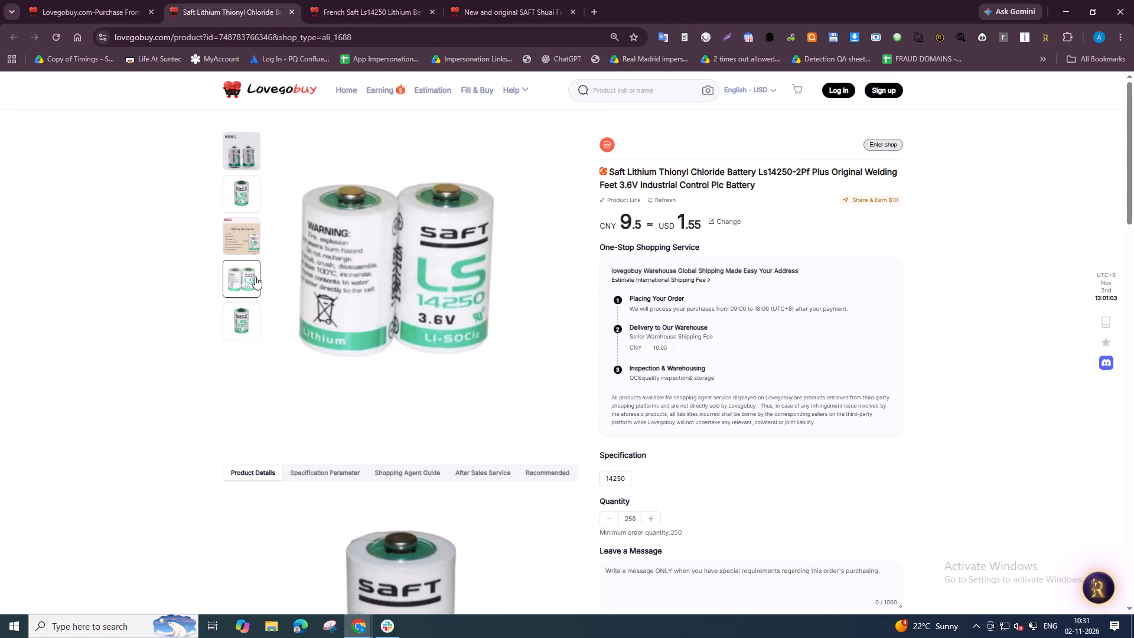
pyautogui.rightClick(615, 199)
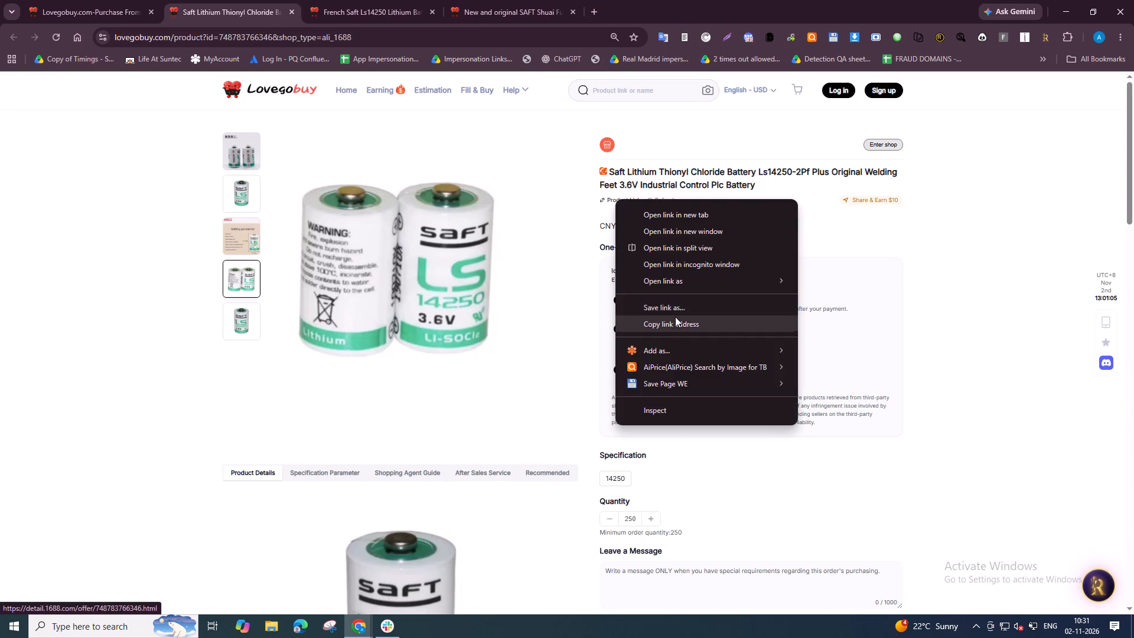
pyautogui.click(676, 318)
pyautogui.hotkey('alt', 'Tab')
pyautogui.click(467, 541)
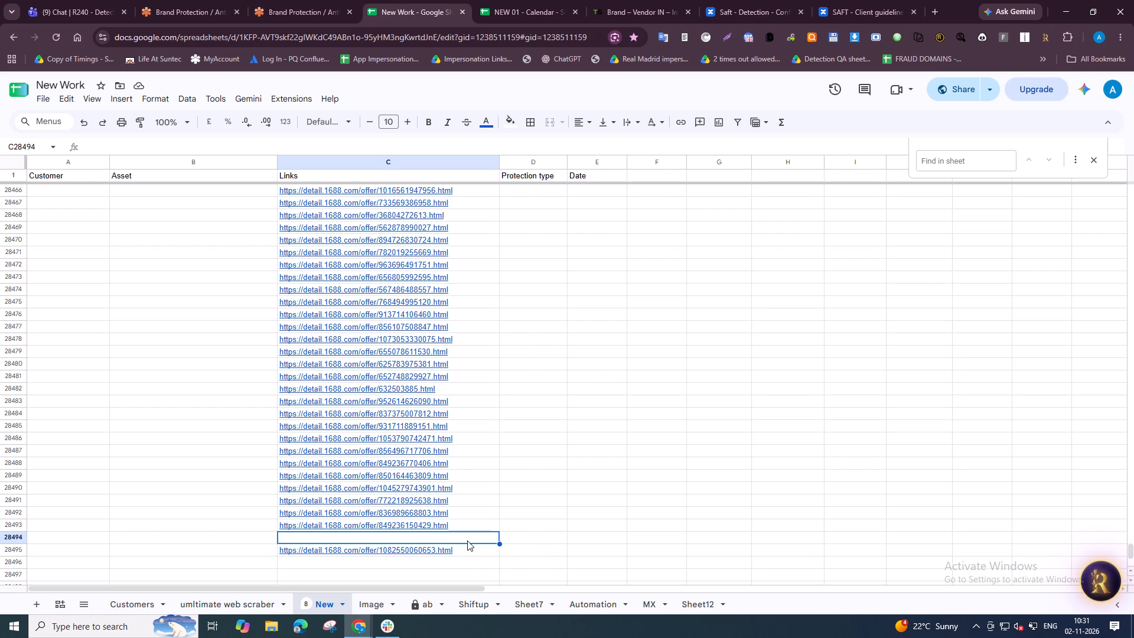
pyautogui.hotkey('ctrl', 'v')
pyautogui.click(534, 505)
pyautogui.hotkey('alt', 'Tab')
pyautogui.hotkey('ctrl', 'w')
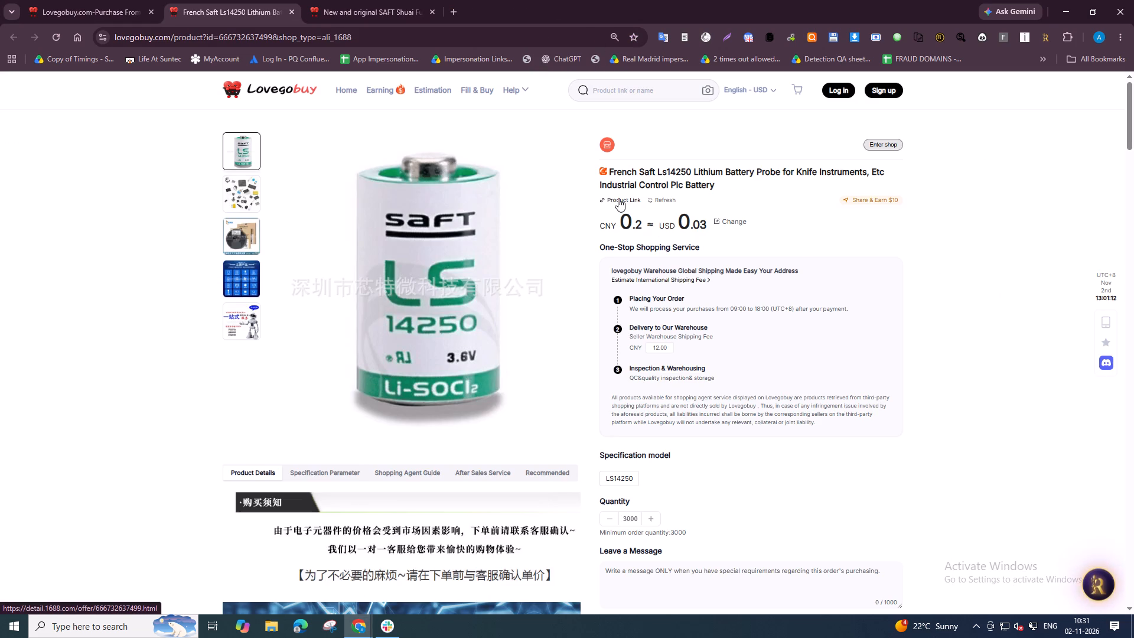
pyautogui.rightClick(618, 198)
pyautogui.click(654, 331)
pyautogui.hotkey('alt', 'Tab')
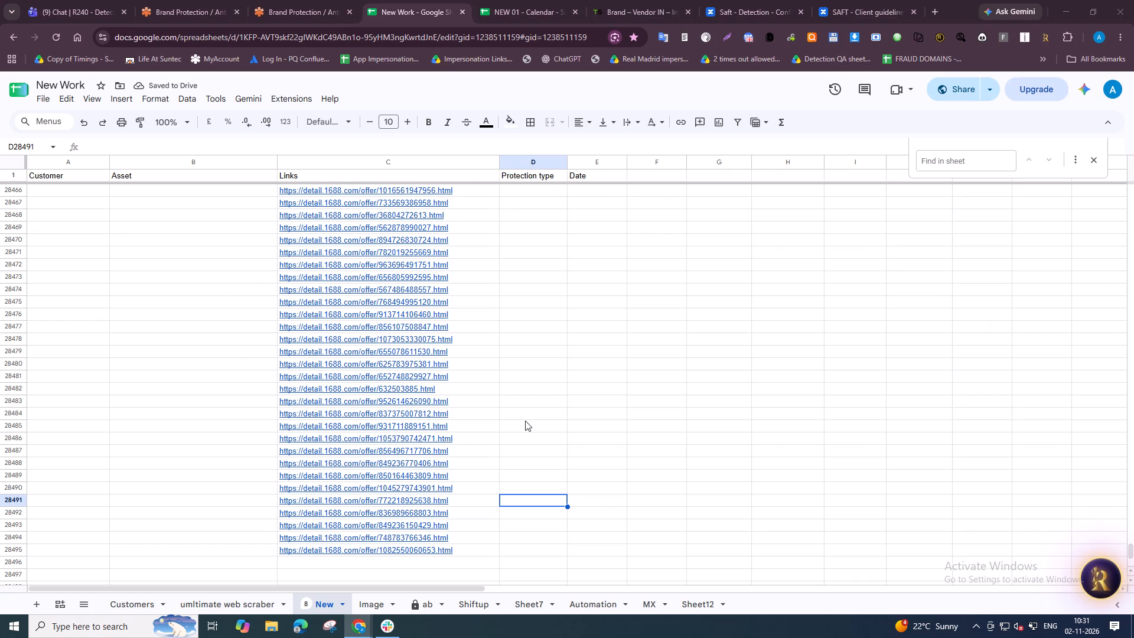
pyautogui.click(425, 568)
pyautogui.hotkey('ctrl', 'v')
pyautogui.hotkey('alt', 'Tab')
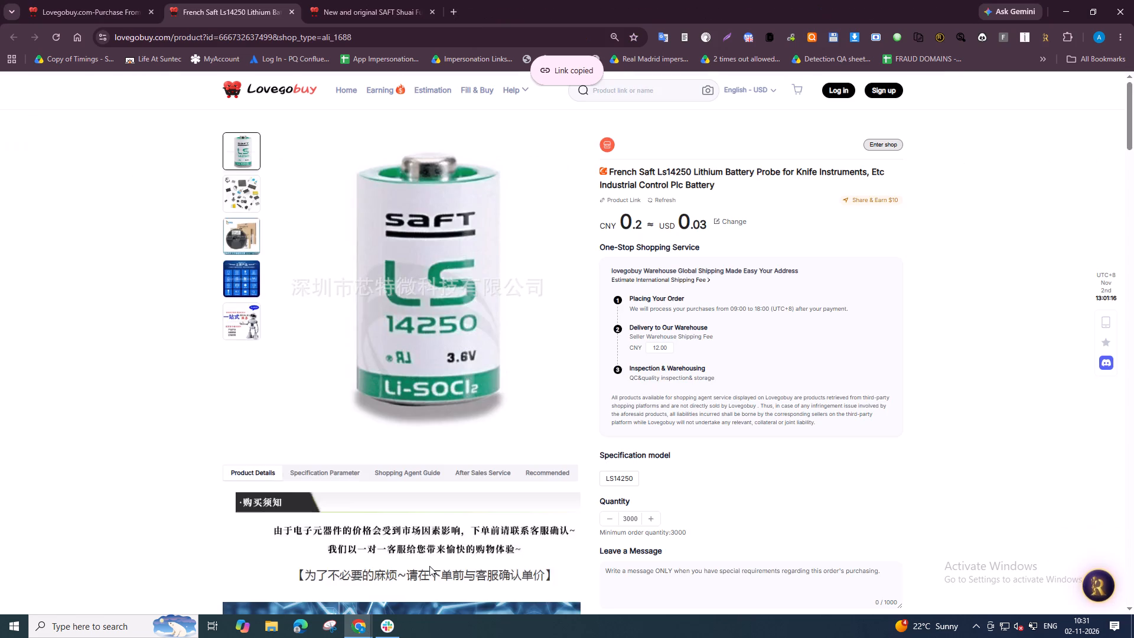
pyautogui.hotkey('ctrl', 'w')
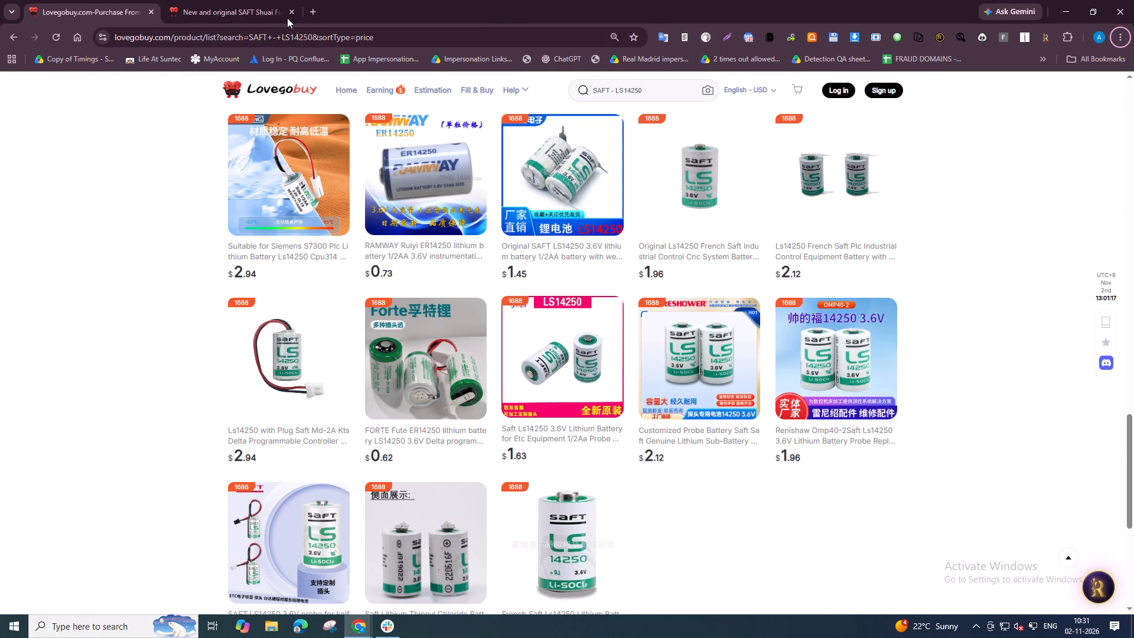
# Remove the duplicate rows from the collected 1688 links in C28455:C28496 of the New Work sheet.
pyautogui.click(266, 0)
pyautogui.hotkey('alt', 'Tab')
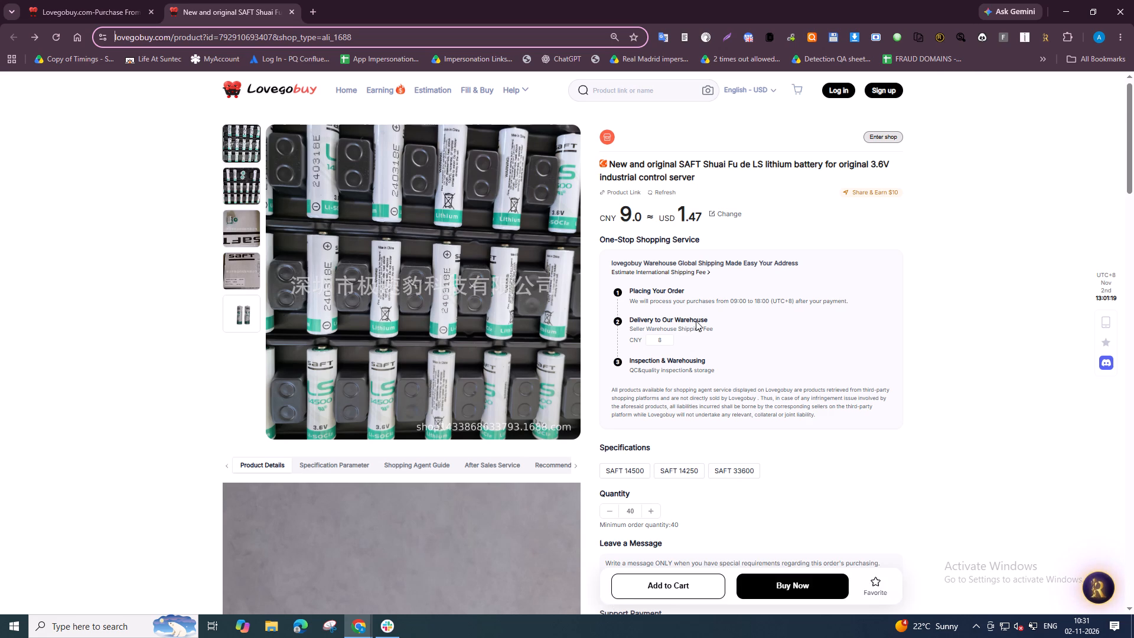
pyautogui.hotkey('ctrl', 'shift', 'Up')
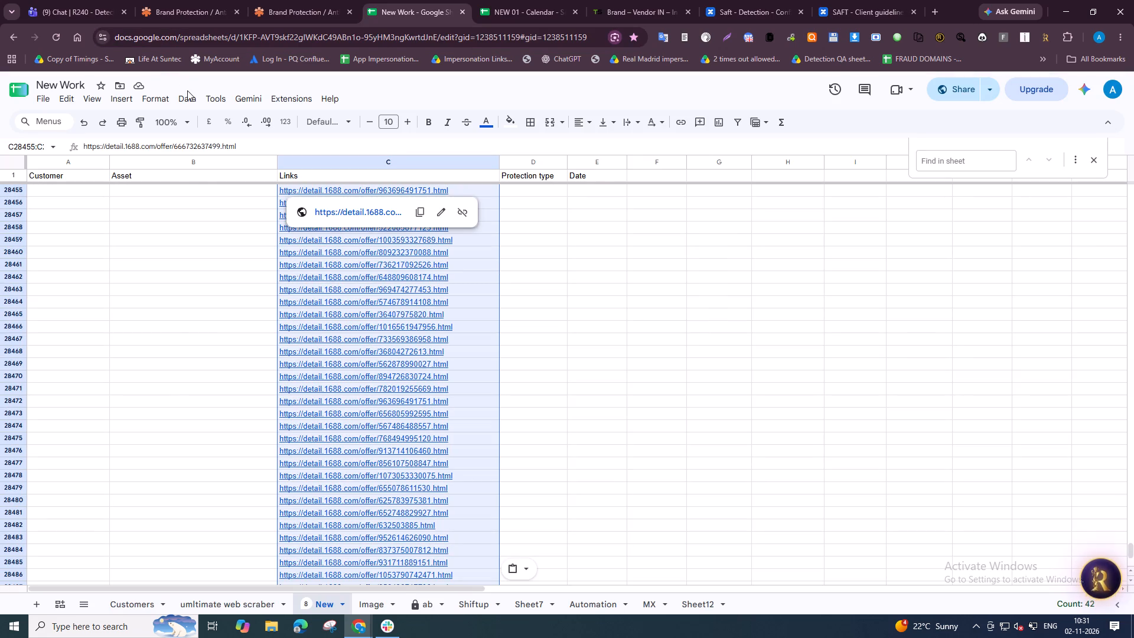
pyautogui.click(187, 90)
pyautogui.click(188, 96)
pyautogui.click(240, 423)
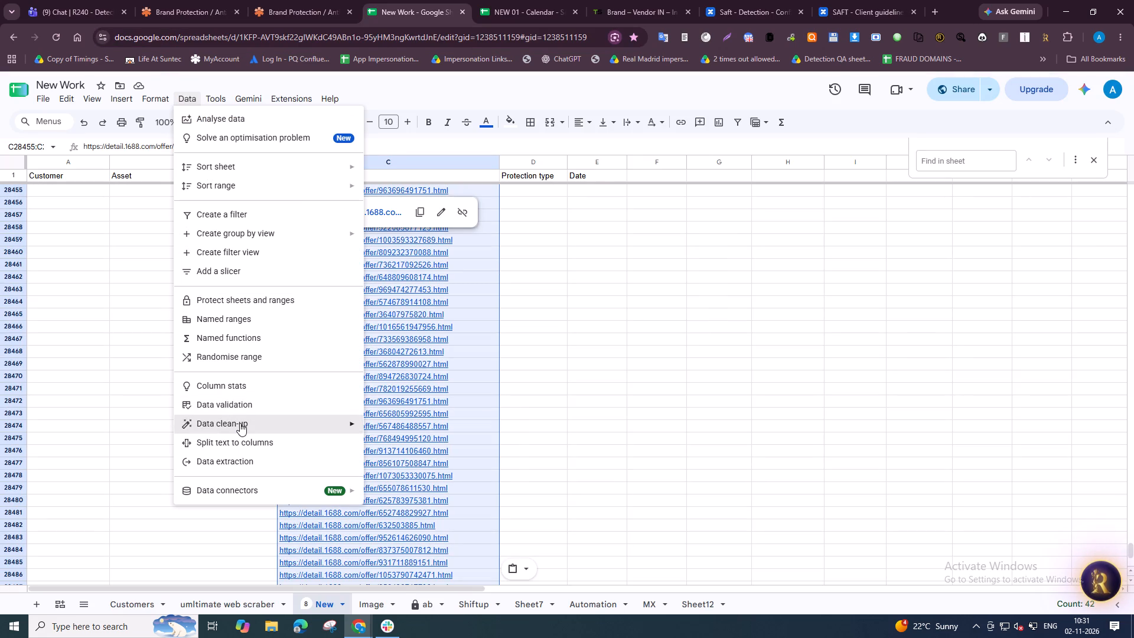
pyautogui.click(426, 448)
pyautogui.click(591, 424)
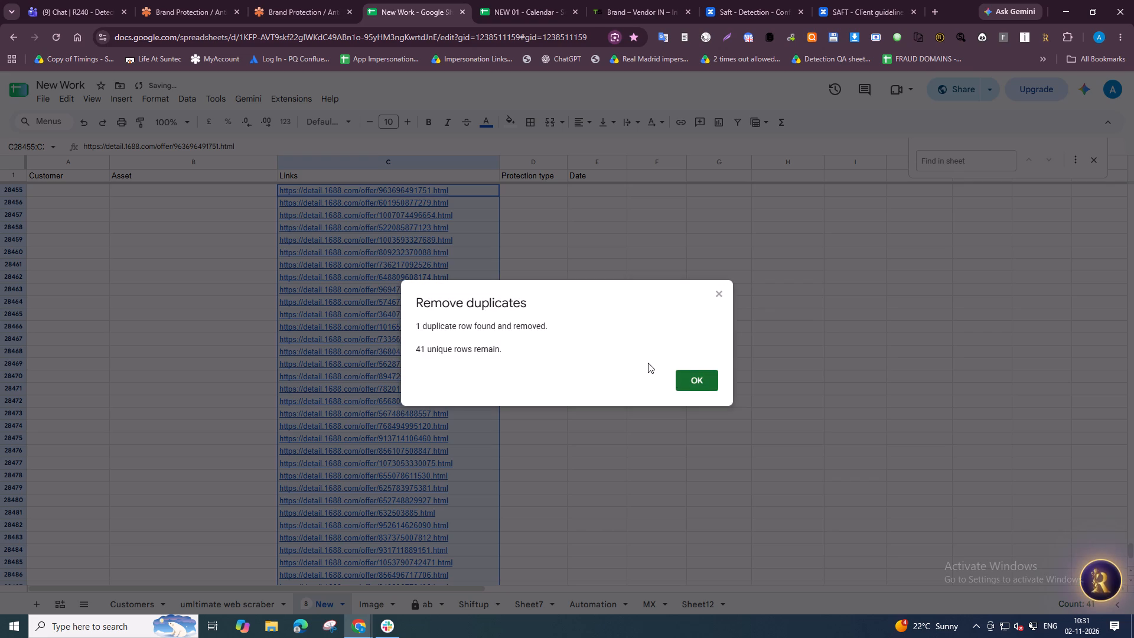
pyautogui.click(700, 380)
pyautogui.scroll(-4, 406, 434)
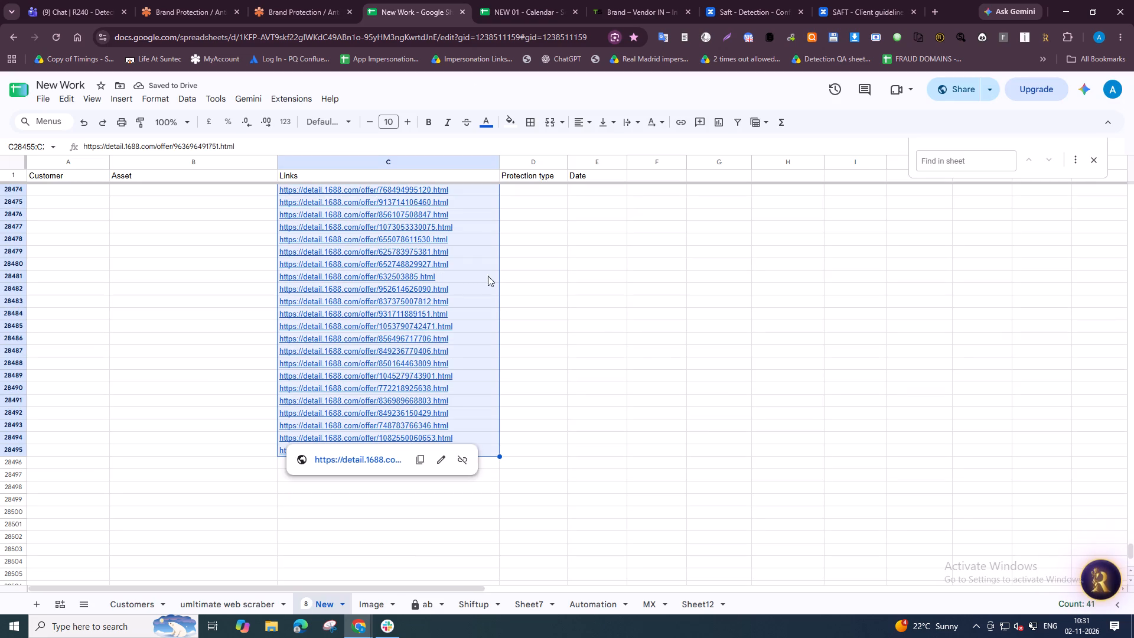
# Start a new Red Points incident for SAFT with the asset SAFT - LS14250, copying the asset name from the Confluence Saft page.
pyautogui.click(775, 0)
pyautogui.hotkey('ctrl', 'c')
pyautogui.click(174, 0)
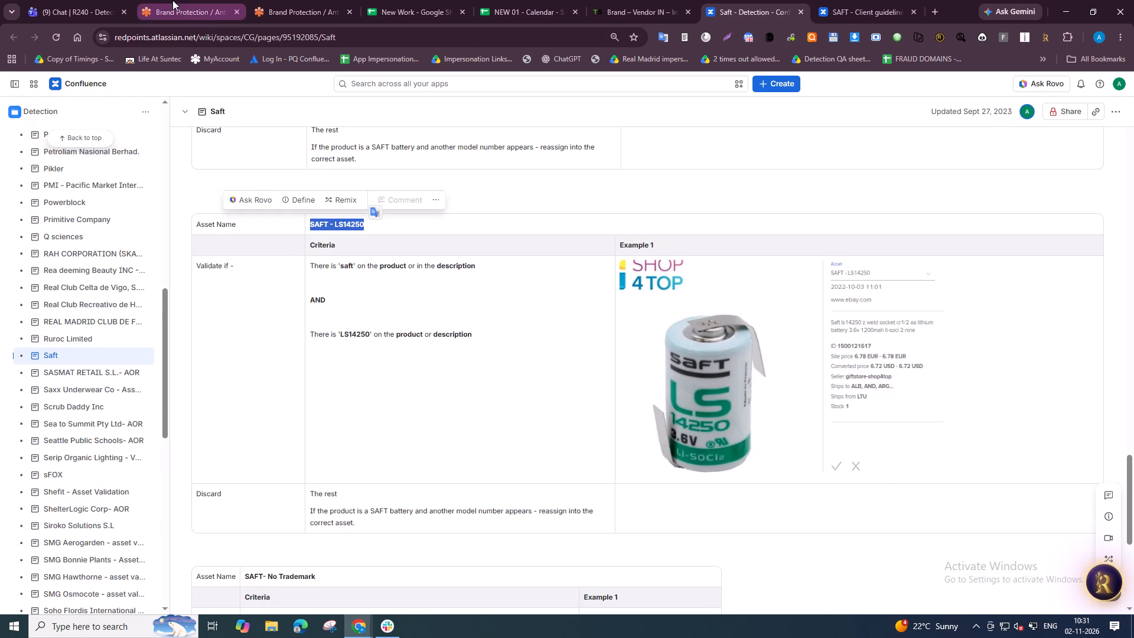
pyautogui.scroll(-9, 272, 356)
pyautogui.click(286, 542)
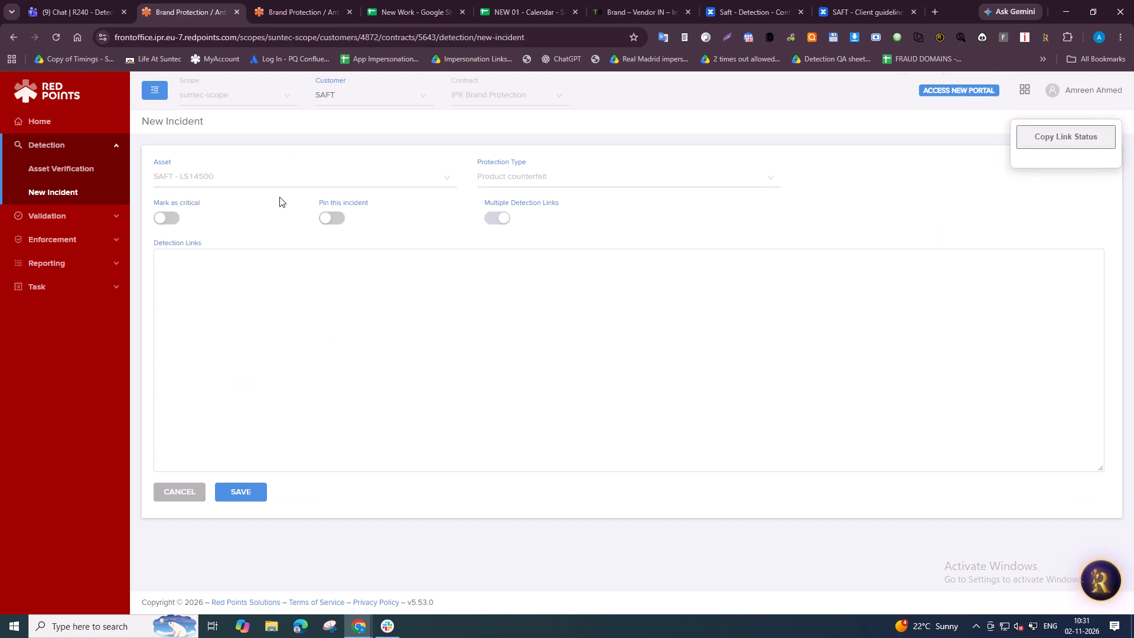
pyautogui.click(277, 186)
pyautogui.hotkey('ctrl', 'v')
pyautogui.click(264, 203)
# Copy the deduplicated links in C28455:C28495 into the incident's detection links and save the incidents.
pyautogui.click(259, 304)
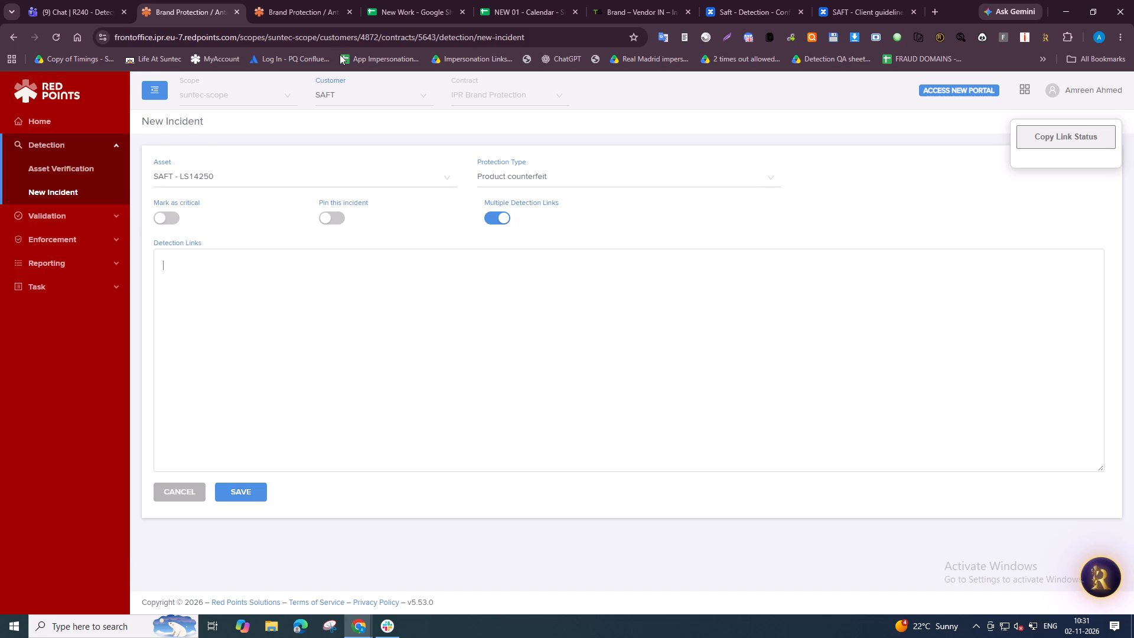
pyautogui.click(385, 0)
pyautogui.hotkey('ctrl', 'c')
pyautogui.click(169, 0)
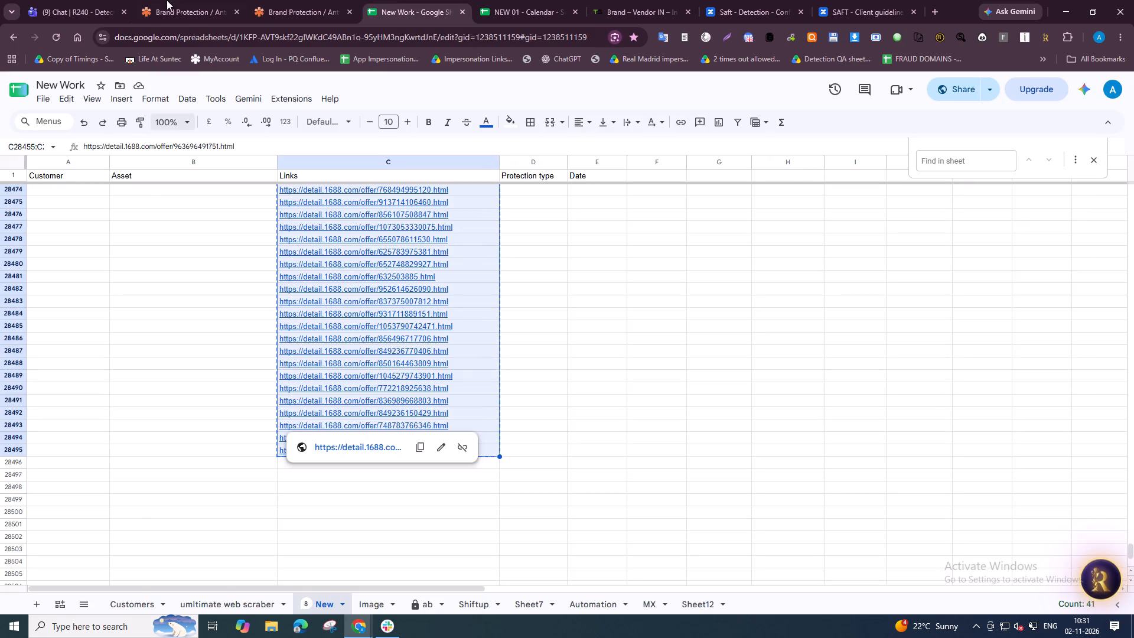
pyautogui.click(245, 415)
pyautogui.hotkey('ctrl', 'v')
pyautogui.scroll(14, 247, 416)
pyautogui.scroll(-7, 251, 411)
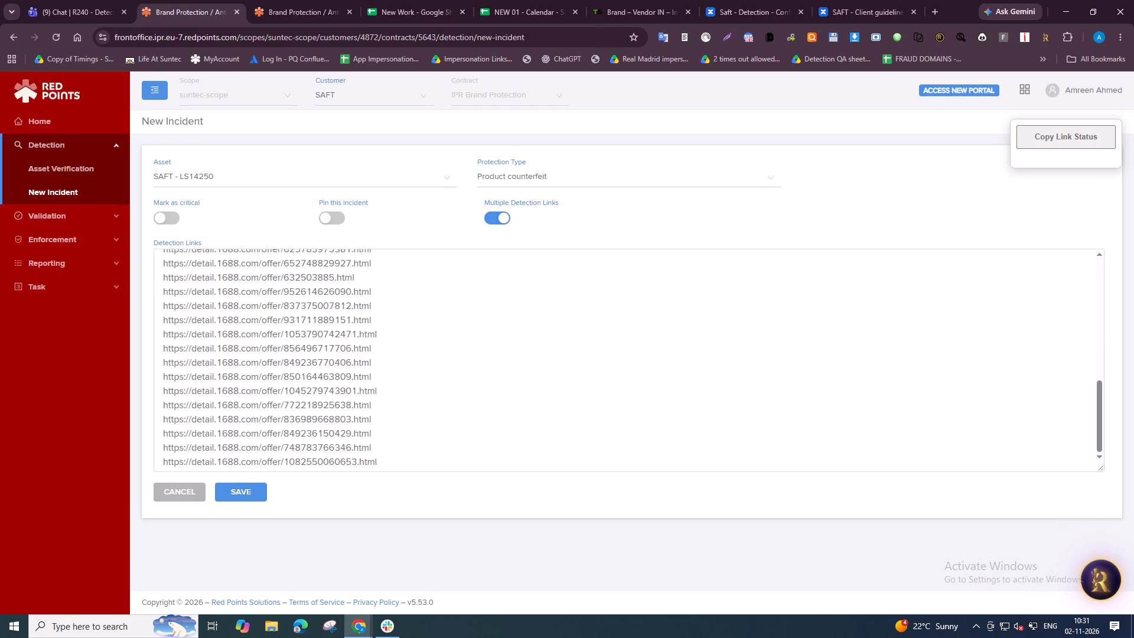
pyautogui.scroll(-7, 252, 411)
pyautogui.click(245, 493)
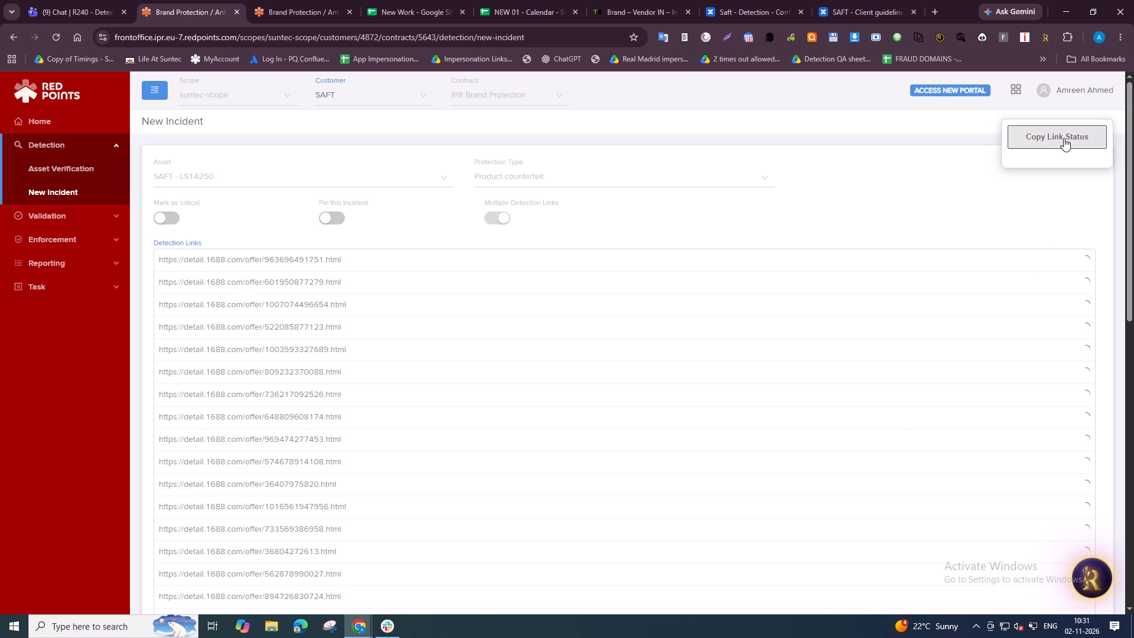
# Copy the link statuses of the submitted incidents and paste them over the link list in New Work, starting at cell C28455.
pyautogui.scroll(-4, 993, 499)
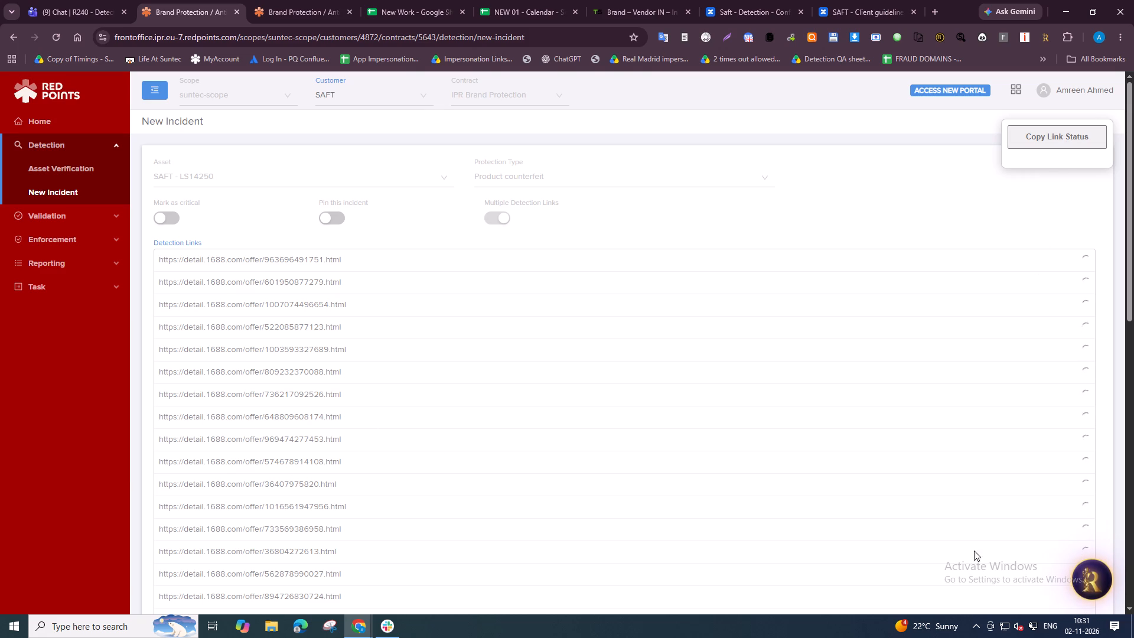
pyautogui.scroll(-11, 974, 551)
pyautogui.scroll(-5, 953, 474)
pyautogui.scroll(10, 953, 474)
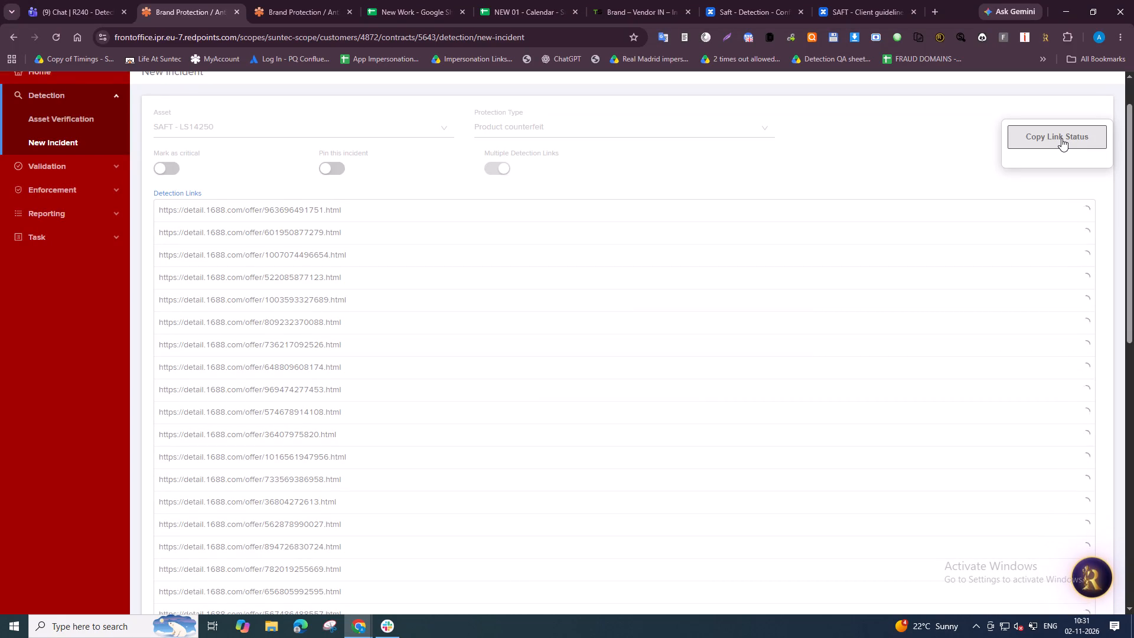
pyautogui.click(1061, 138)
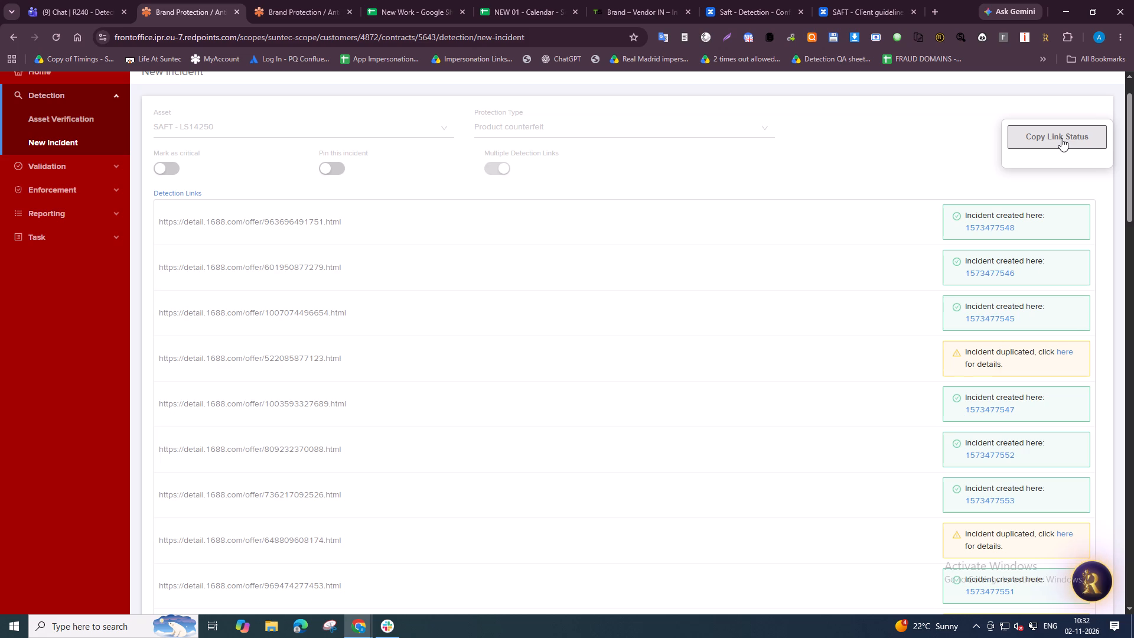
pyautogui.click(487, 0)
pyautogui.click(392, 0)
pyautogui.hotkey('ctrl', 'v')
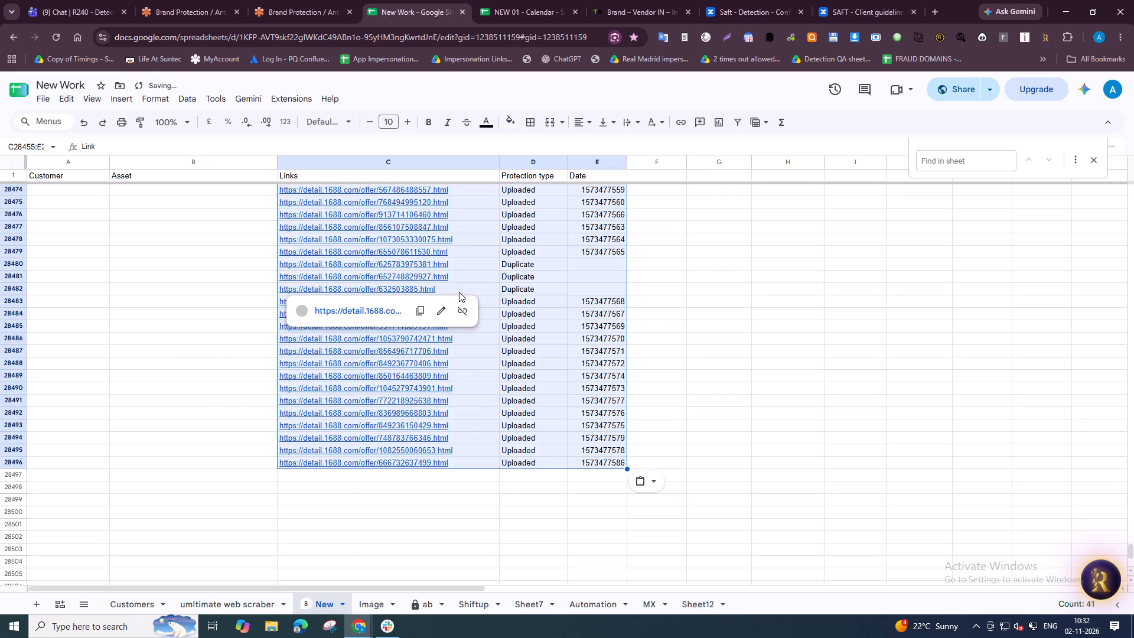
# Move the link, status and incident ID rows in C28456:E28496 up to start at C28453, replacing the pasted header row.
pyautogui.click(467, 282)
pyautogui.hotkey('ctrl', 'Up')
pyautogui.press('Down')
pyautogui.hotkey('ctrl', 'shift', 'Down')
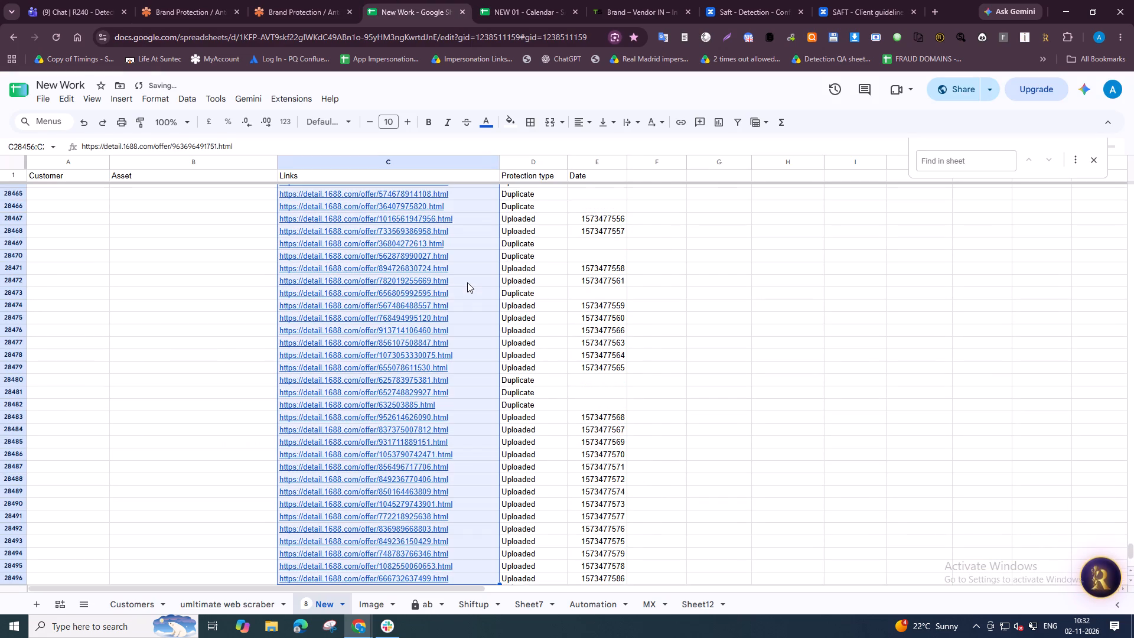
pyautogui.hotkey('shift', 'Right')
pyautogui.hotkey('shift', 'Right')
pyautogui.hotkey('ctrl', 'x')
pyautogui.hotkey('ctrl', 'Up')
pyautogui.hotkey('ctrl', 'Up')
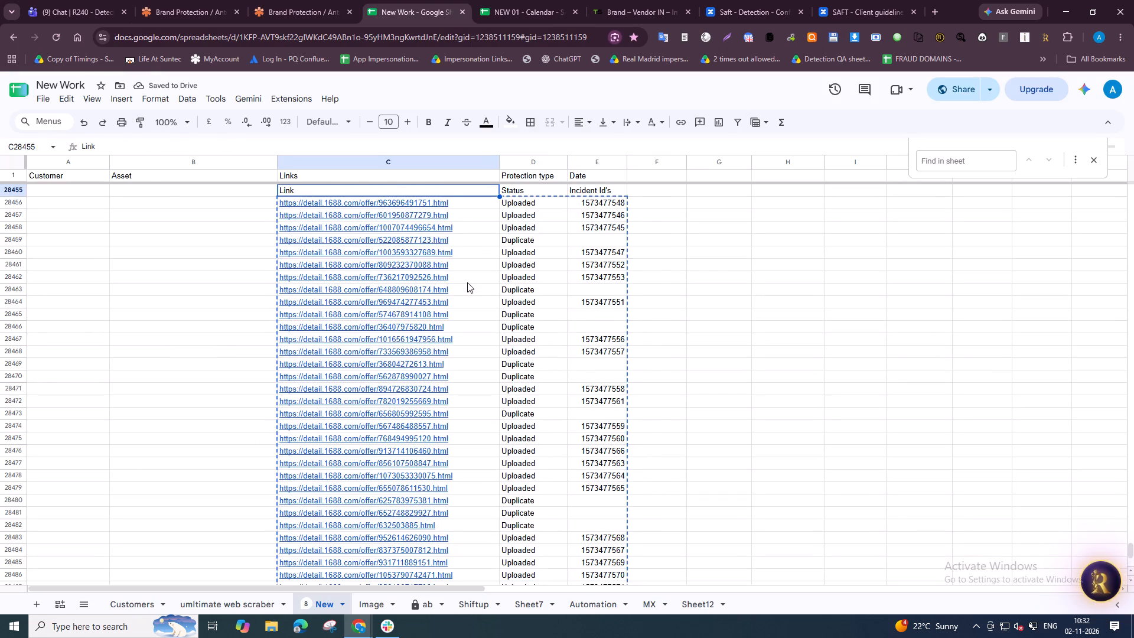
pyautogui.press('Down')
pyautogui.press('Down')
pyautogui.hotkey('ctrl', 'v')
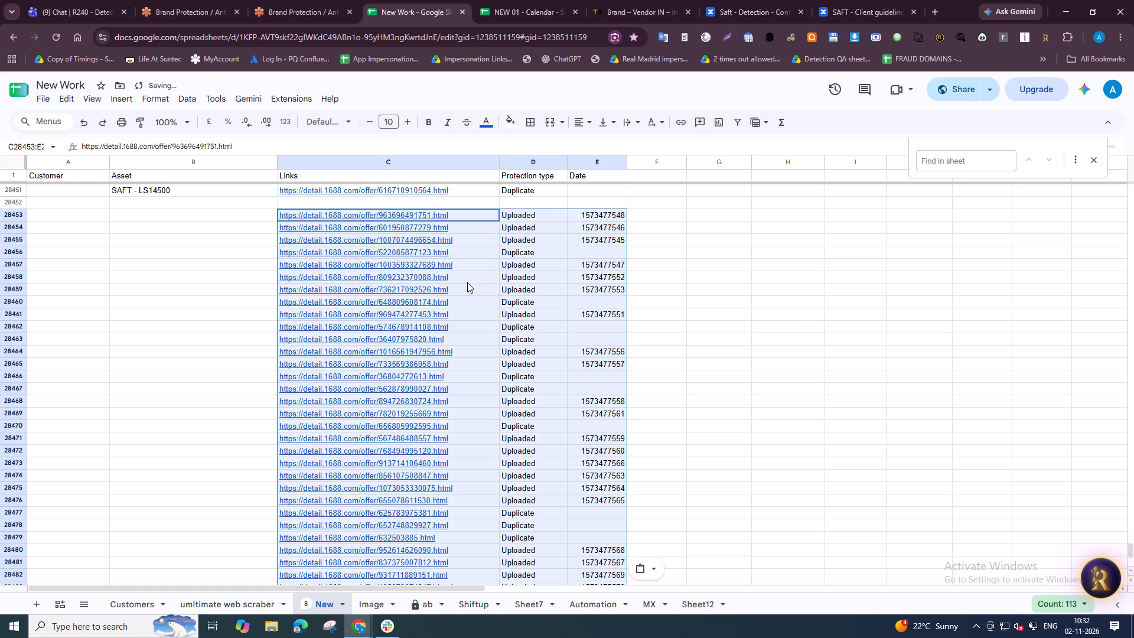
# Copy the asset name SAFT - LS14250 from the Red Points incident and fill it beside all the new links in B28453:B28493.
pyautogui.click(187, 0)
pyautogui.scroll(7, 312, 287)
pyautogui.keyDown('alt'); pyautogui.click(238, 173); pyautogui.keyUp('alt')
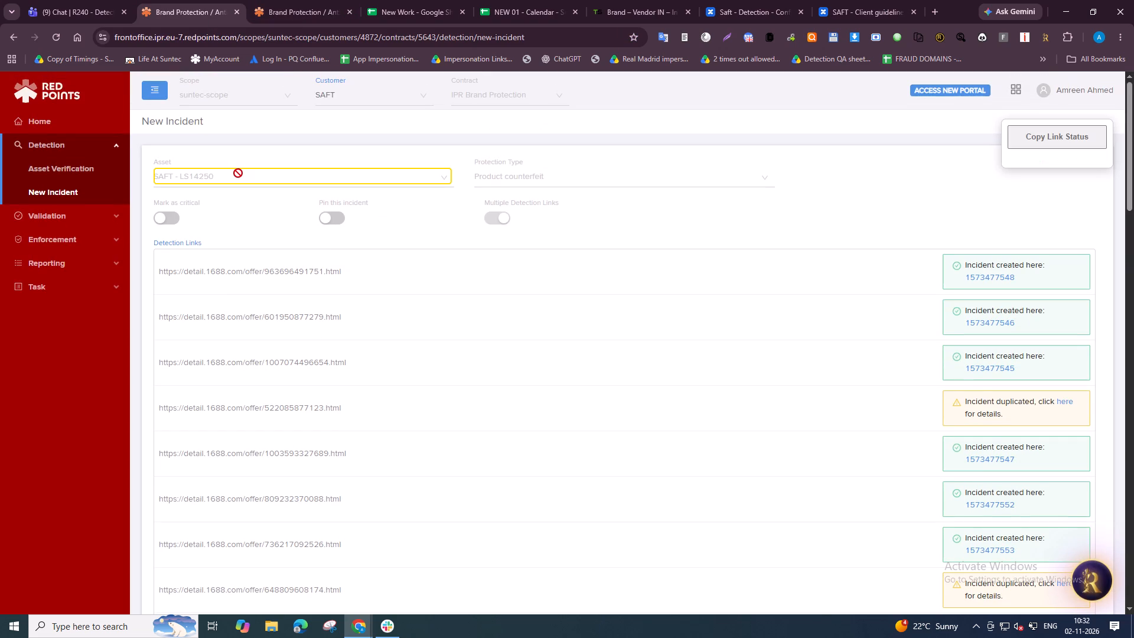
pyautogui.click(408, 0)
pyautogui.click(228, 214)
pyautogui.hotkey('ctrl', 'v')
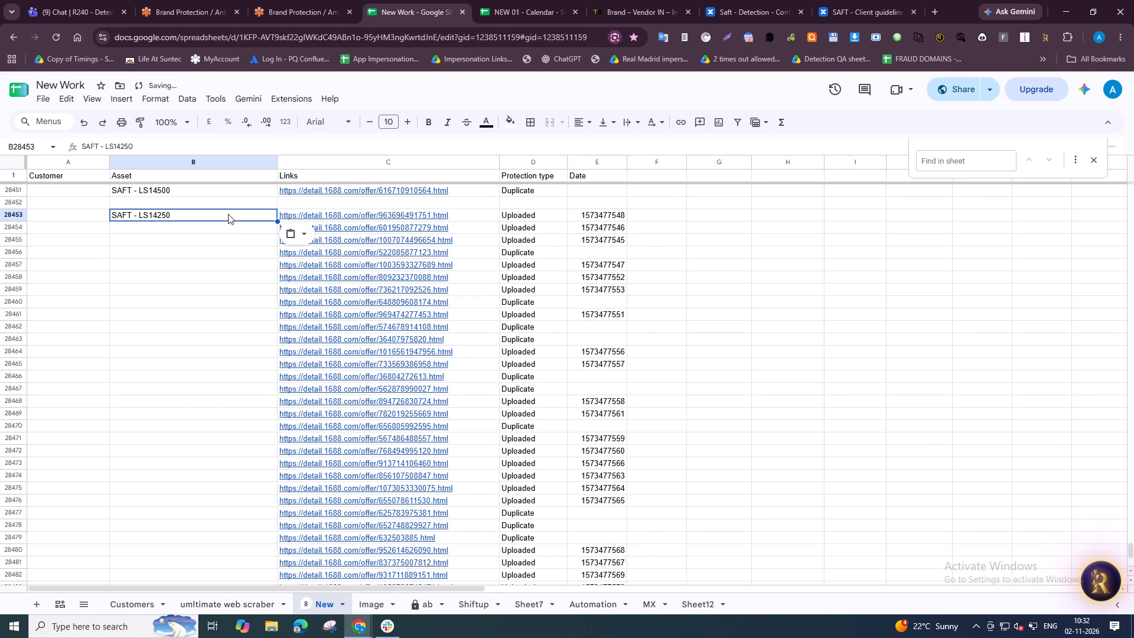
pyautogui.press('Right')
pyautogui.hotkey('ctrl', 'Down')
pyautogui.press('Left')
pyautogui.hotkey('ctrl', 'shift', 'Up')
pyautogui.hotkey('ctrl', 'd')
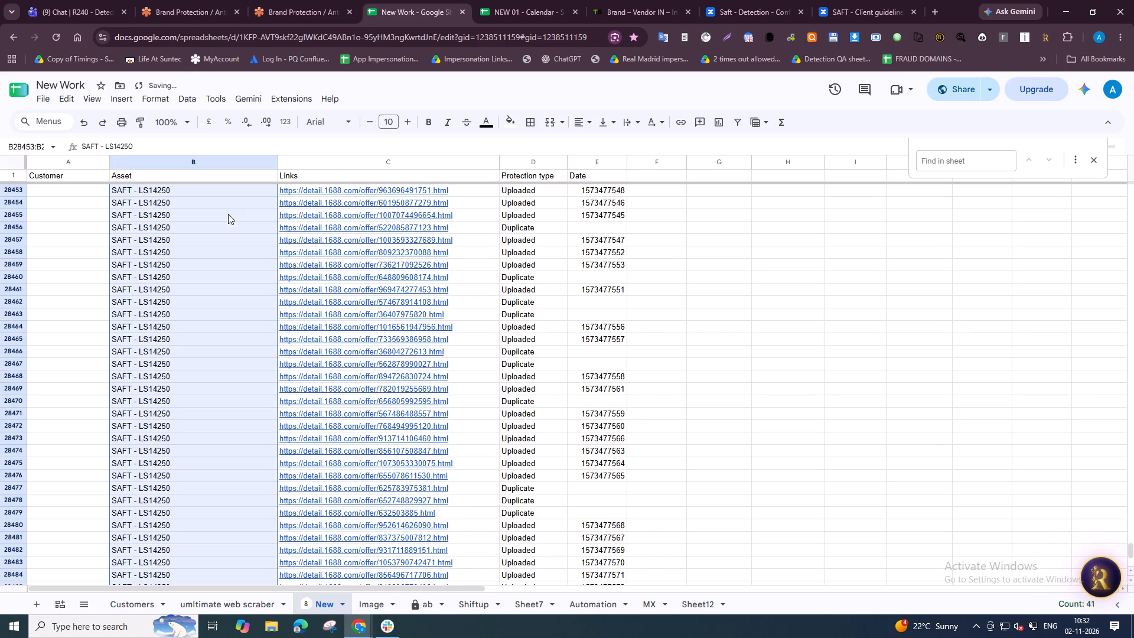
# Examine the photos of the New and original SAFT Shuai Fu listing on Lovegobuy for the battery model shown.
pyautogui.hotkey('alt', 'Tab')
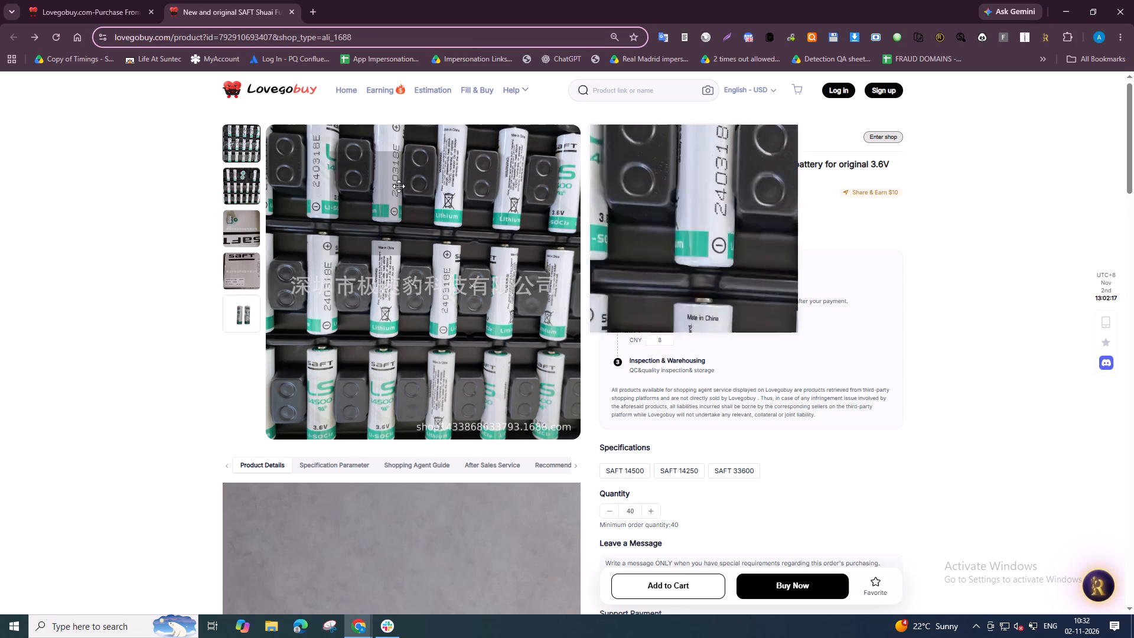
pyautogui.click(334, 336)
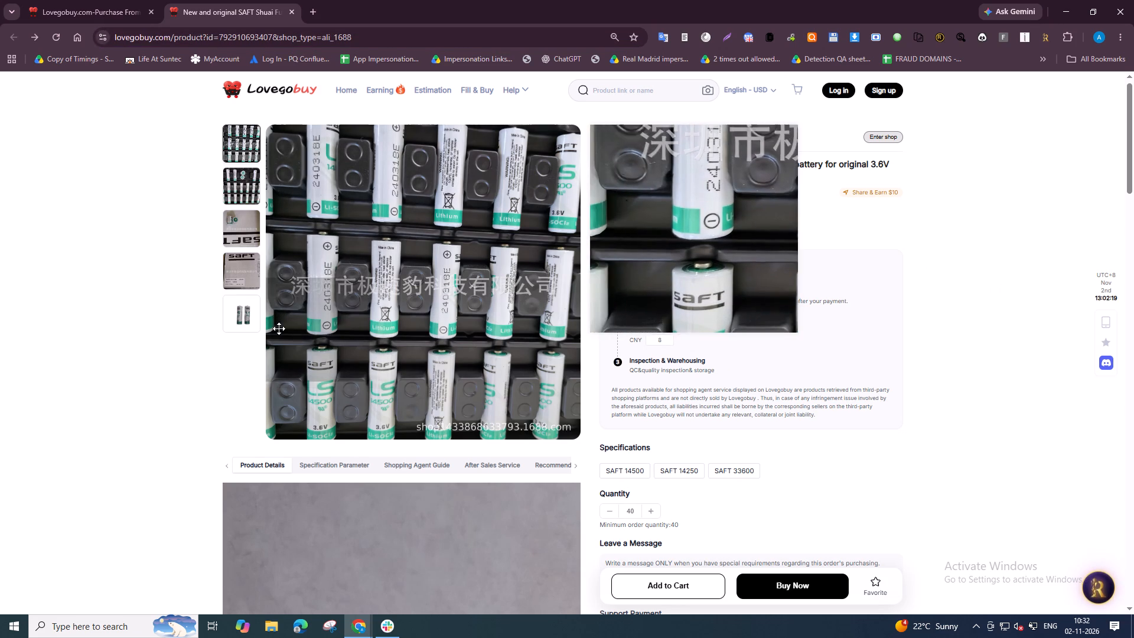
pyautogui.click(279, 328)
pyautogui.moveTo(226, 331); pyautogui.dragTo(233, 328)
pyautogui.click(242, 318)
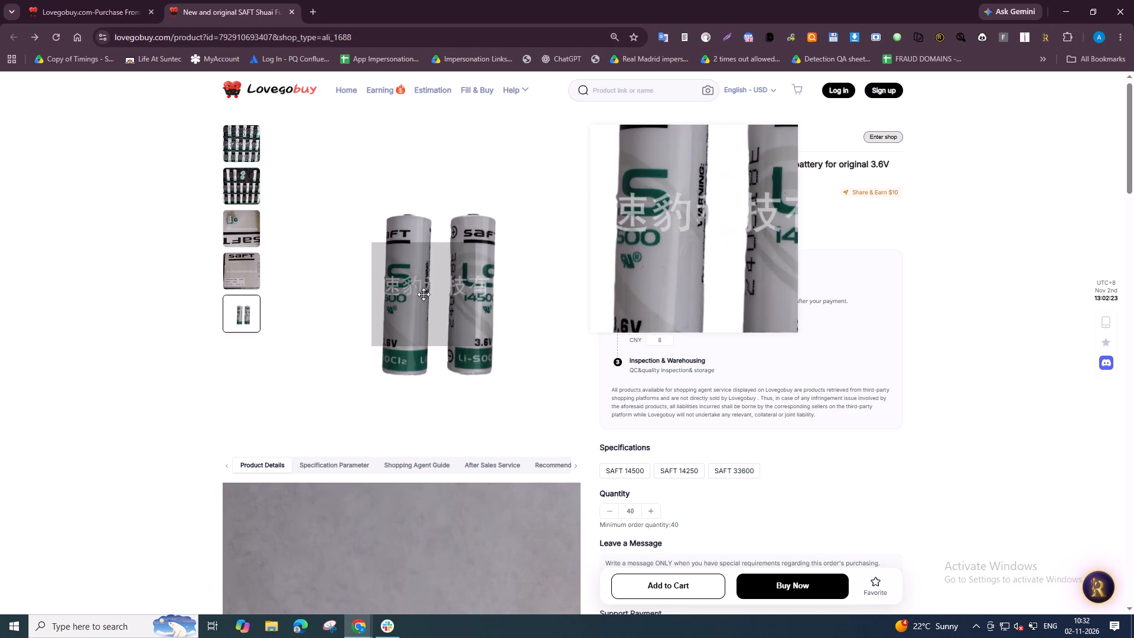
pyautogui.click(242, 177)
pyautogui.click(248, 230)
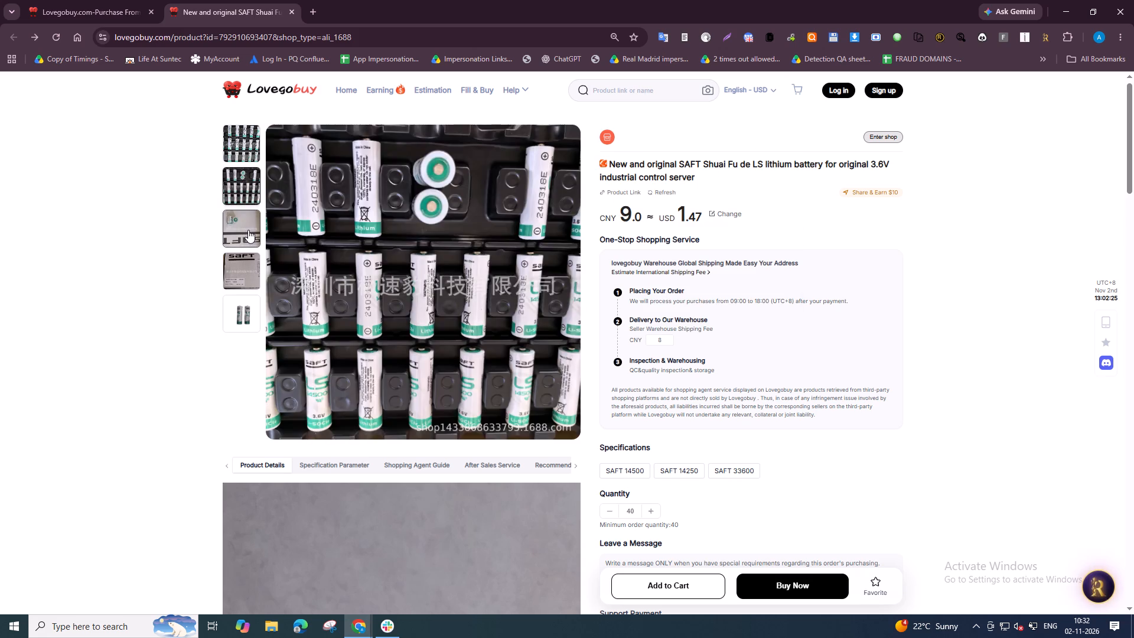
pyautogui.click(235, 189)
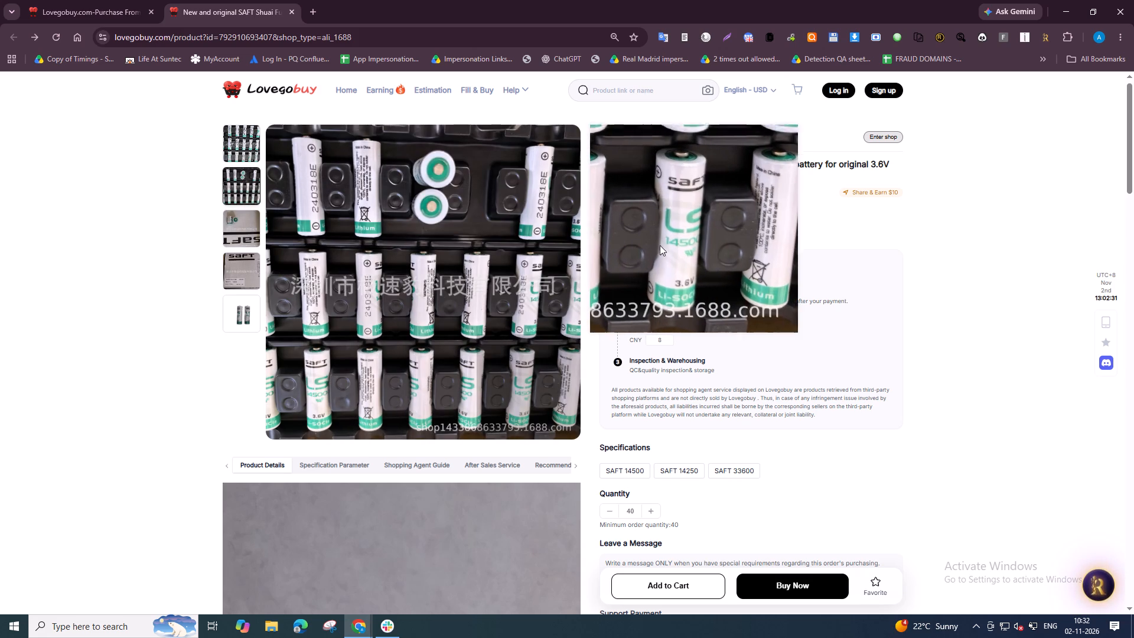
# Clear the submitted links from the Red Points incident and change its asset to SAFT - LS14500.
pyautogui.hotkey('alt', 'Tab')
pyautogui.click(168, 0)
pyautogui.scroll(-8, 262, 271)
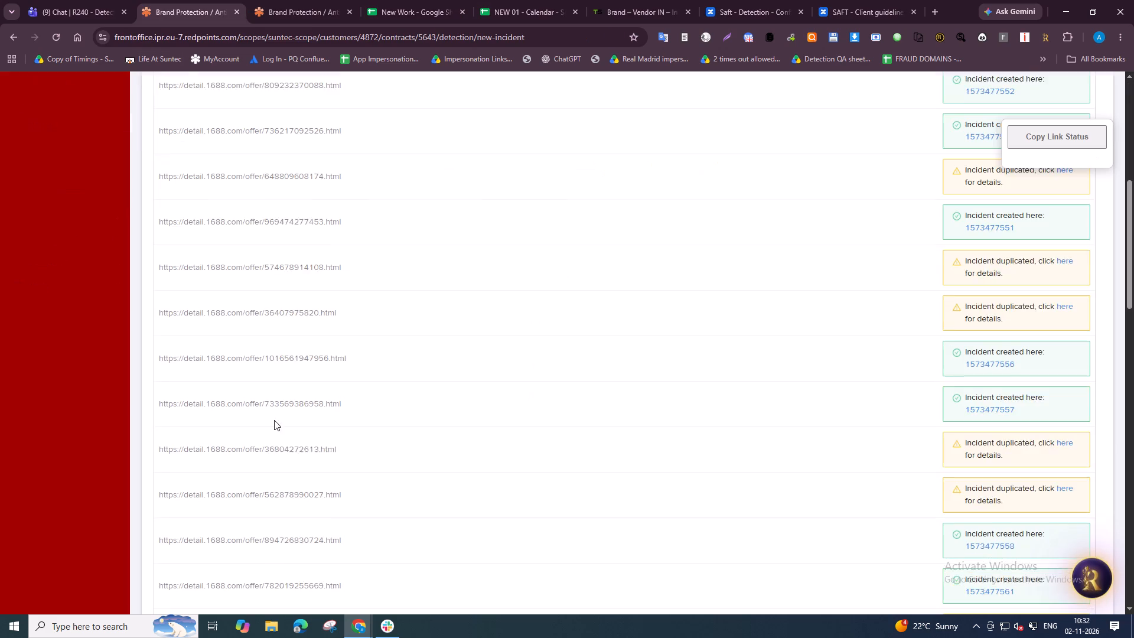
pyautogui.scroll(-7, 274, 420)
pyautogui.scroll(-19, 247, 577)
pyautogui.click(266, 527)
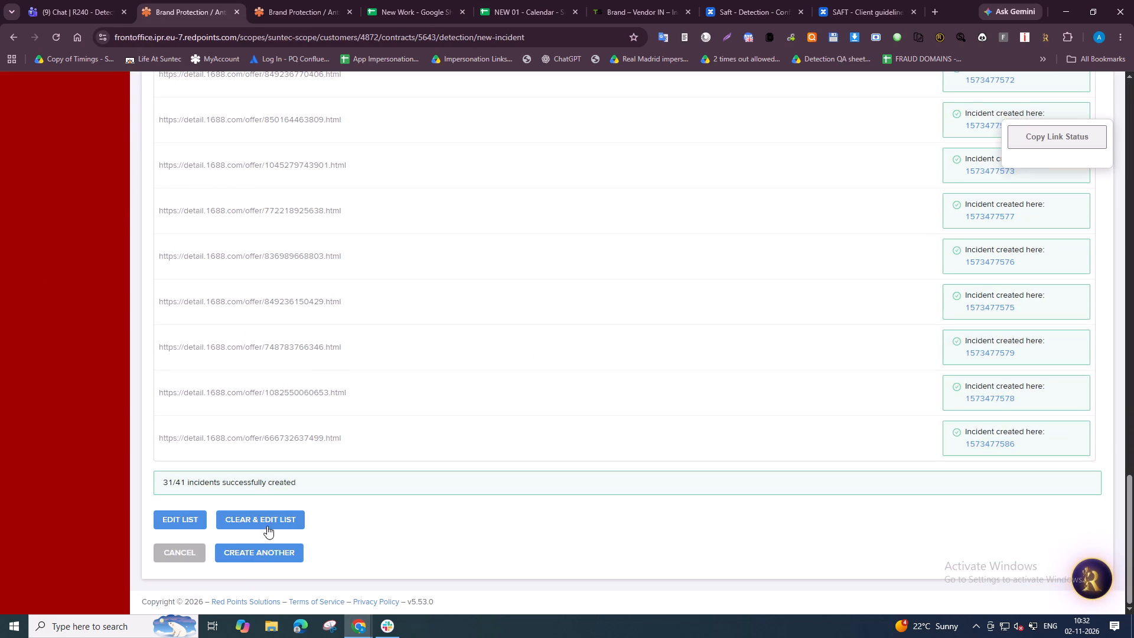
pyautogui.click(256, 170)
pyautogui.write('145')
pyautogui.click(240, 206)
pyautogui.click(247, 306)
# Copy the 1688 product link of the open Lovegobuy listing into the incident's detection links and save it.
pyautogui.hotkey('alt', 'Tab')
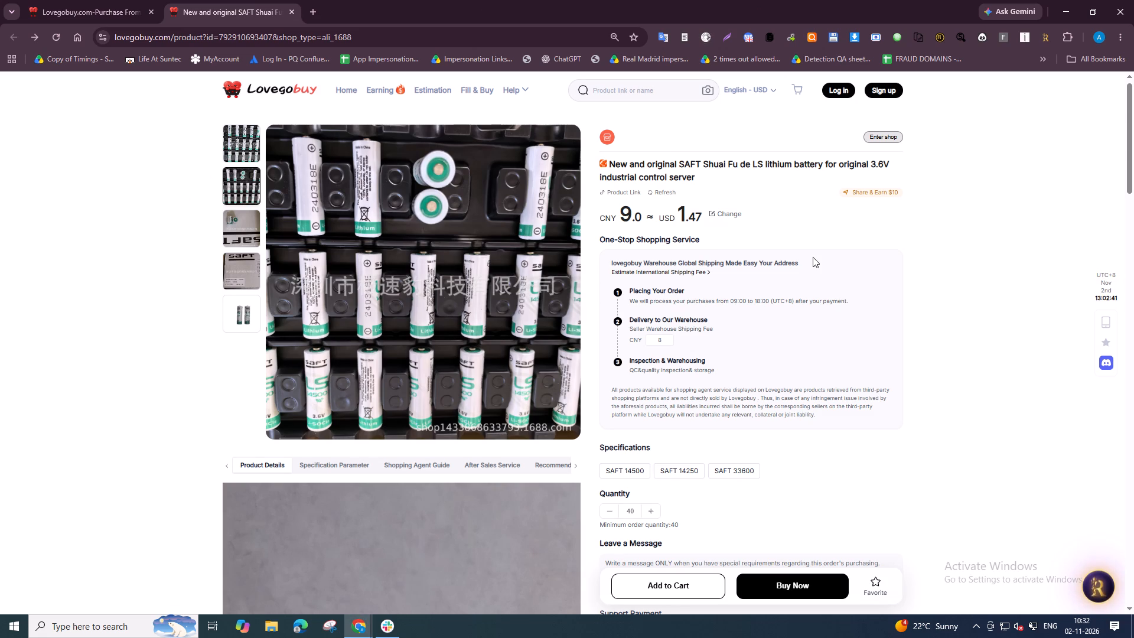
pyautogui.click(219, 316)
pyautogui.click(229, 314)
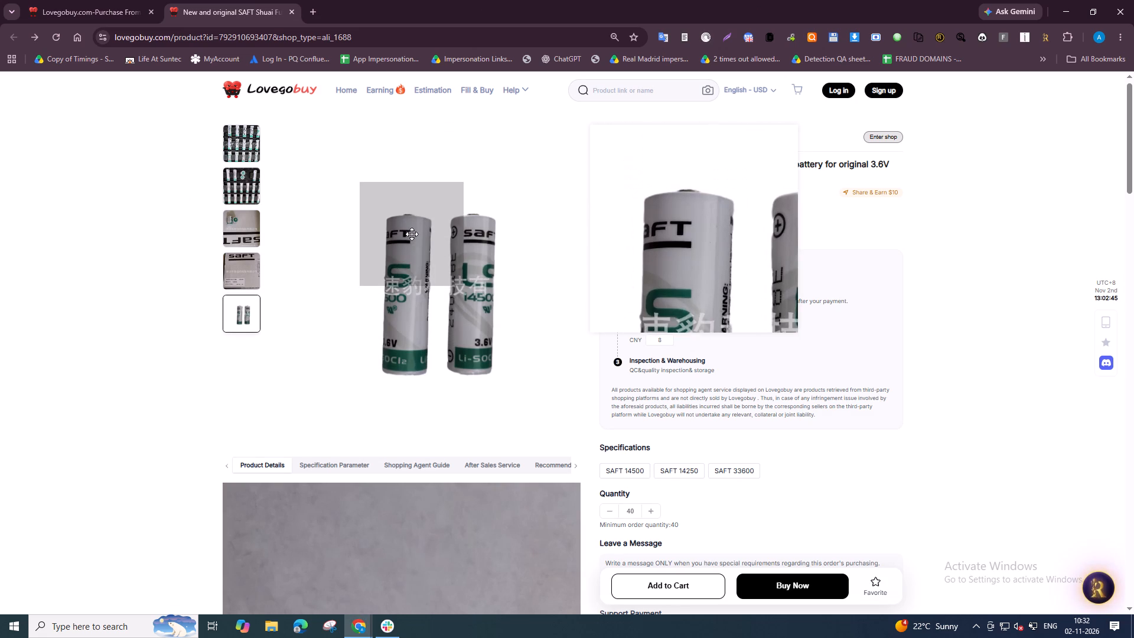
pyautogui.rightClick(614, 191)
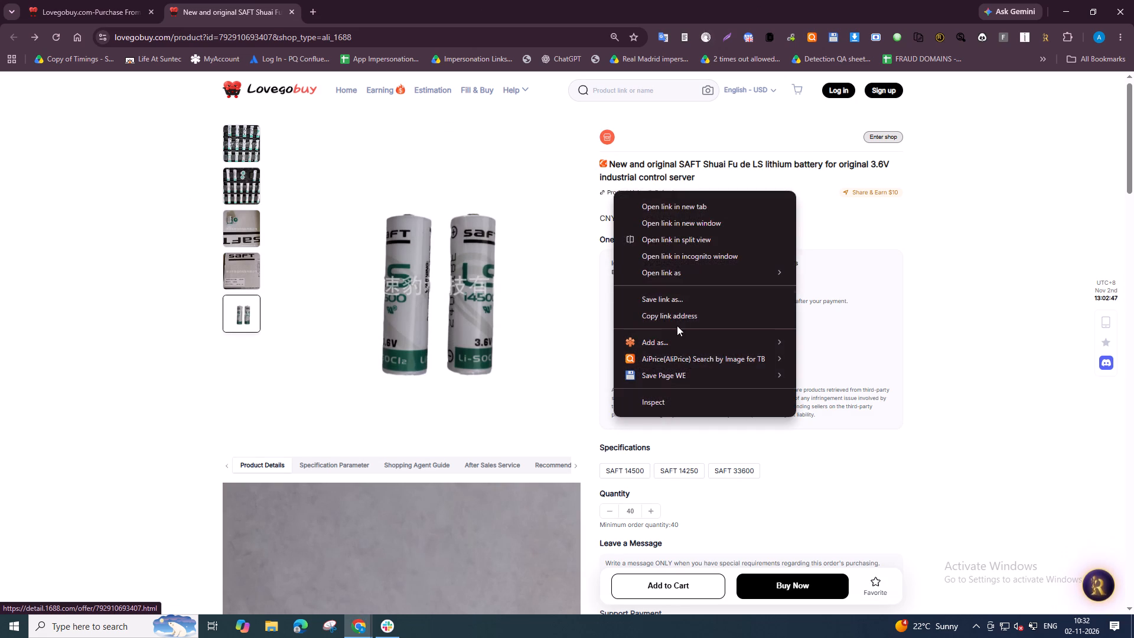
pyautogui.click(682, 321)
pyautogui.hotkey('alt', 'Tab')
pyautogui.click(509, 330)
pyautogui.hotkey('ctrl', 'v')
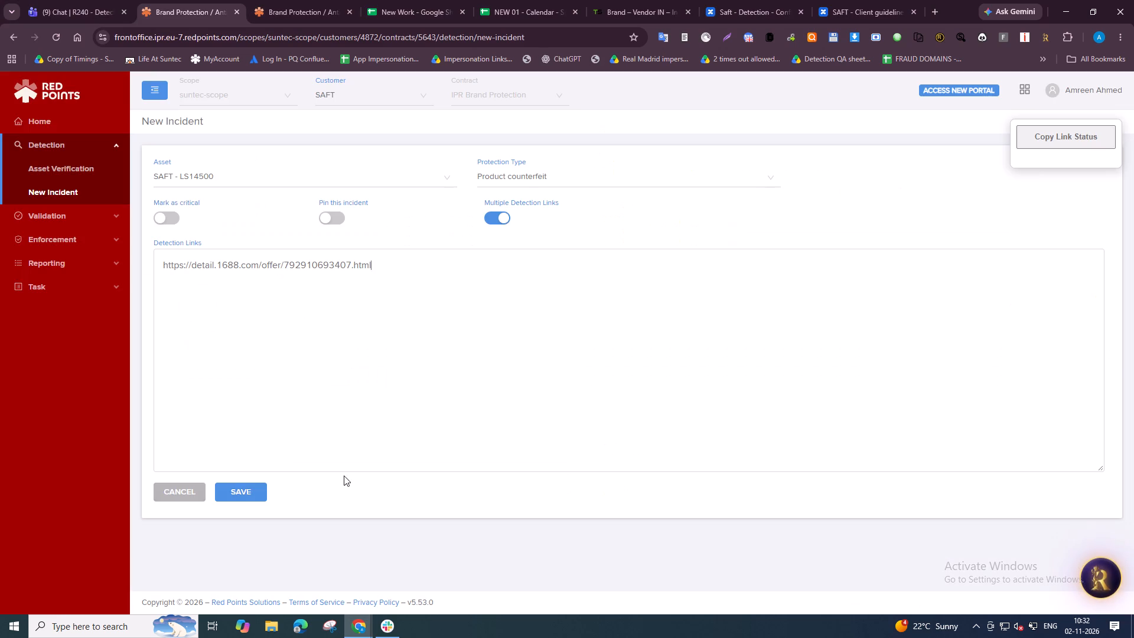
pyautogui.click(243, 497)
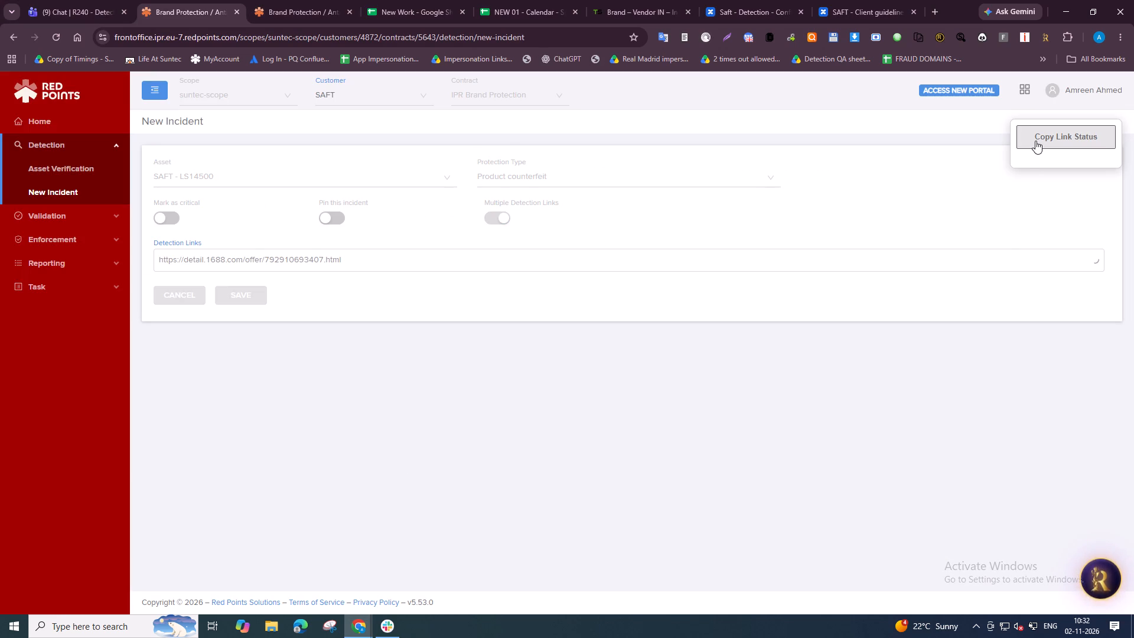
# Copy the submitted incident's link status and paste it into New Work at cell C28495.
pyautogui.click(1035, 141)
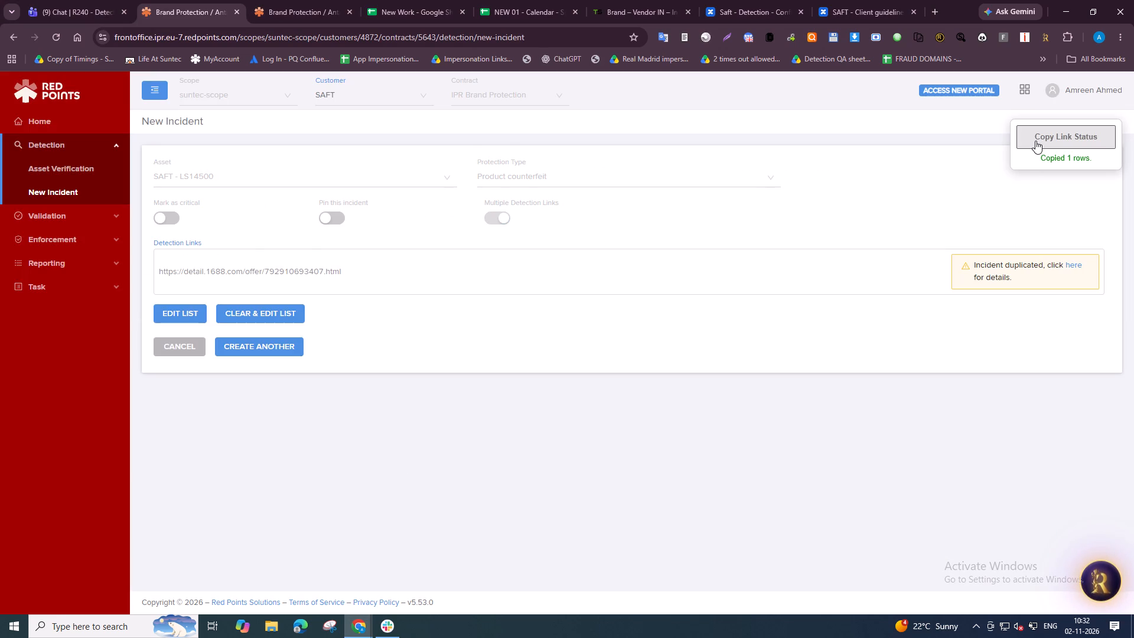
pyautogui.click(408, 0)
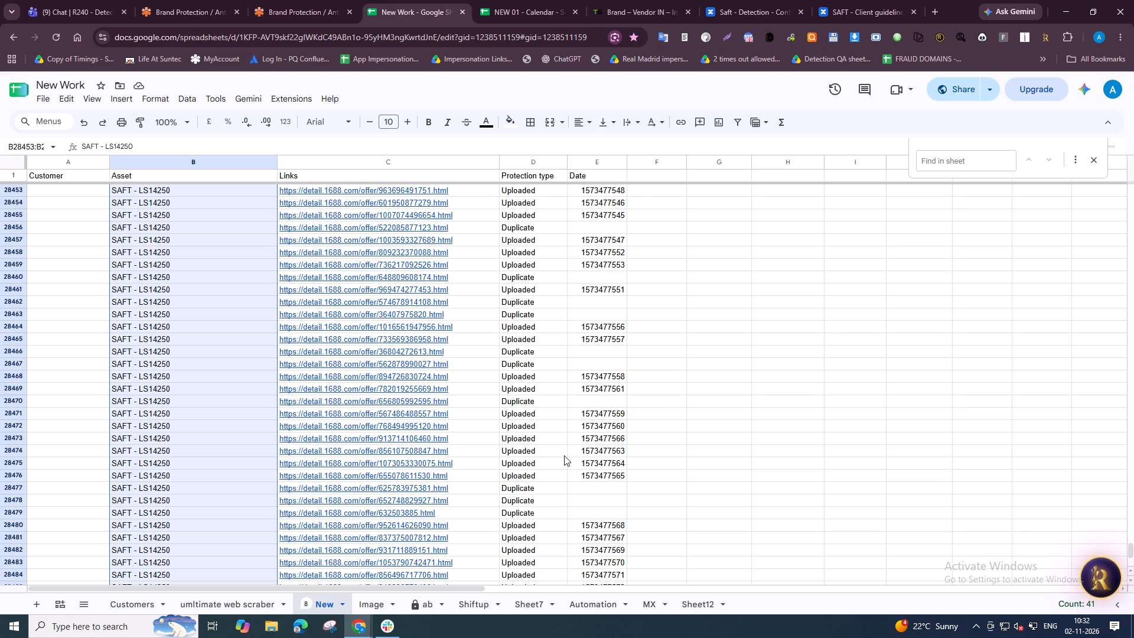
pyautogui.scroll(-6, 656, 411)
pyautogui.click(390, 353)
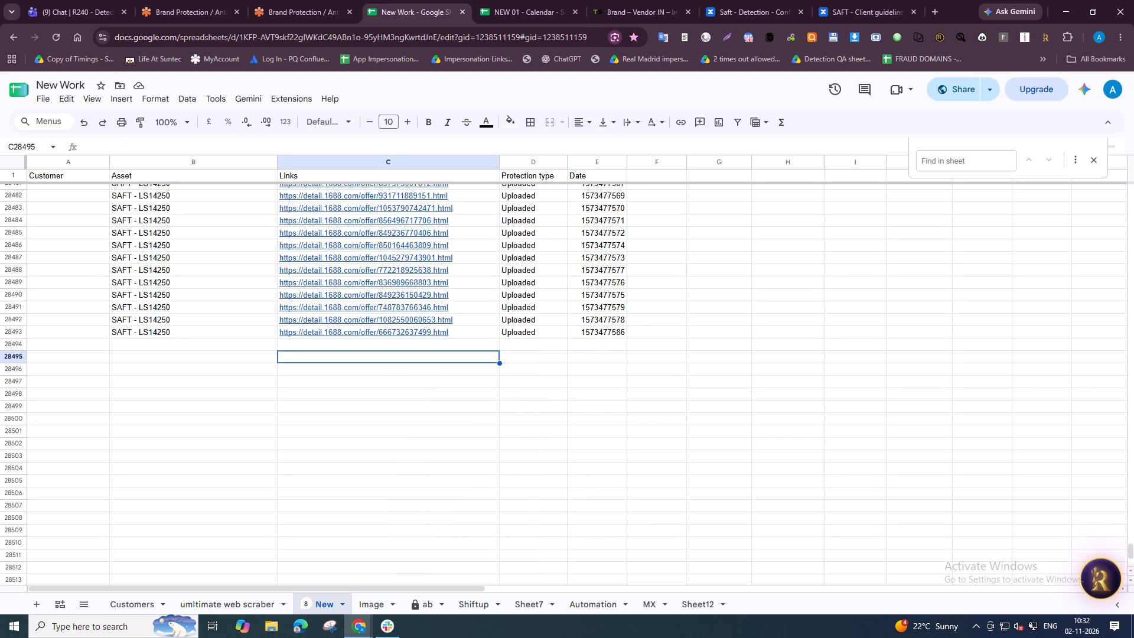
pyautogui.hotkey('ctrl', 'v')
# Copy the asset name SAFT - LS14500 from the incident and place it beside the new link in B28496.
pyautogui.click(188, 0)
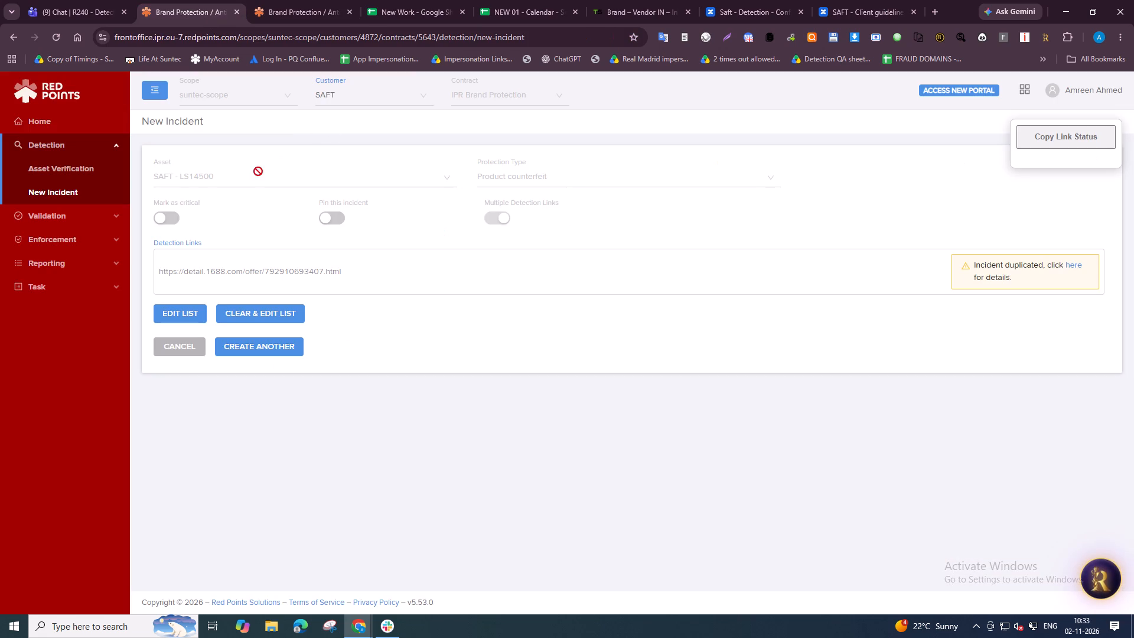
pyautogui.keyDown('alt'); pyautogui.click(250, 167); pyautogui.keyUp('alt')
pyautogui.keyDown('alt'); pyautogui.click(217, 179); pyautogui.keyUp('alt')
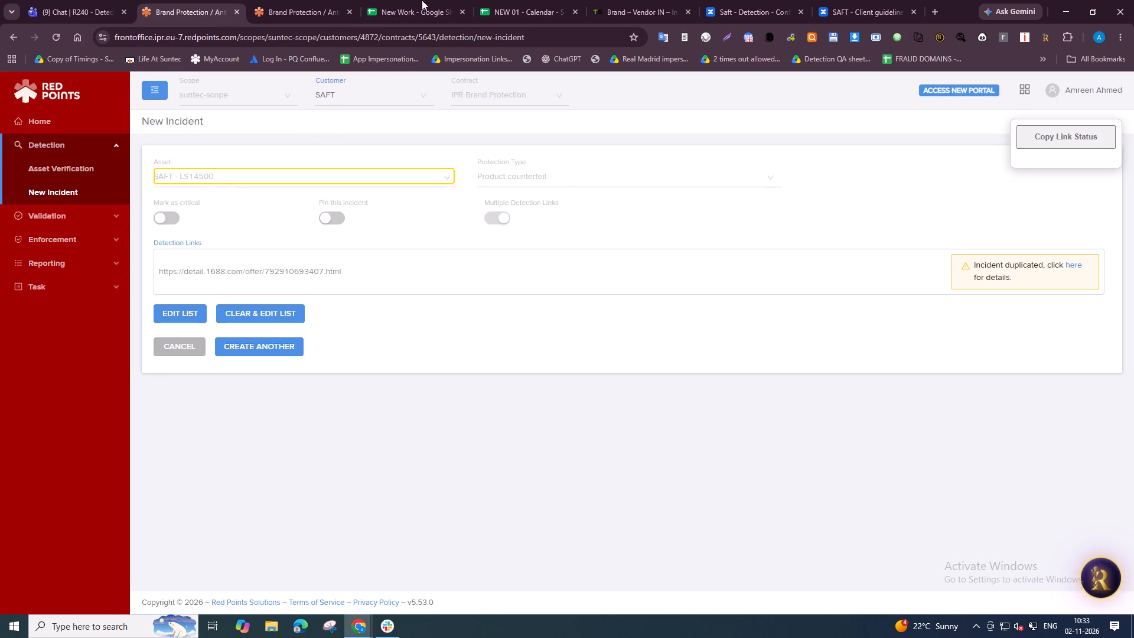
pyautogui.click(422, 0)
pyautogui.click(227, 377)
pyautogui.hotkey('ctrl', 'v')
pyautogui.hotkey('ctrl', 'x')
pyautogui.press('Up')
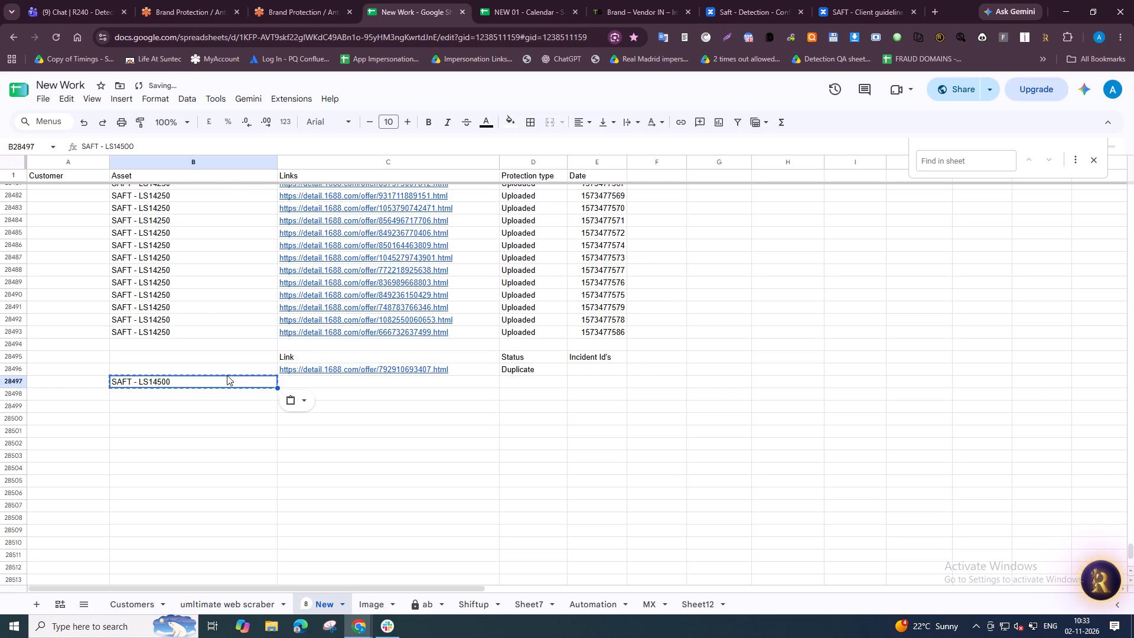
pyautogui.hotkey('ctrl', 'v')
# Move the asset, link and status in B28496:D28496 up to row 28495, over the pasted header.
pyautogui.hotkey('ctrl', 'shift', 'Right')
pyautogui.hotkey('ctrl', 'x')
pyautogui.press('Up')
pyautogui.hotkey('ctrl', 'v')
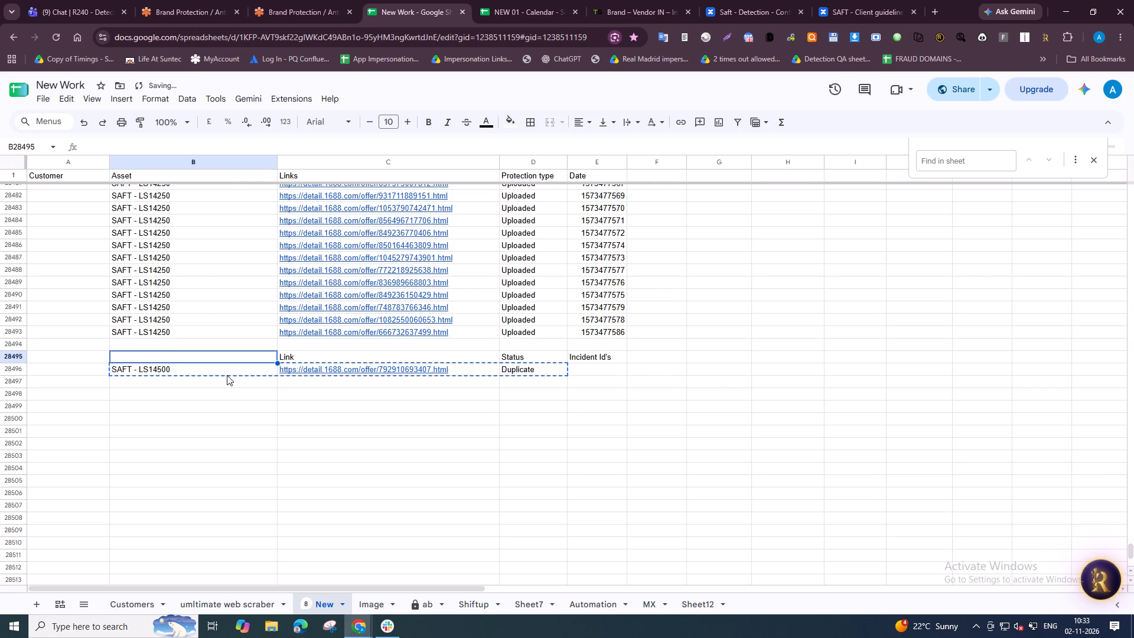
pyautogui.click(466, 435)
# Close the Lovegobuy product page and search the site for SAFT - LS14500, copying the name from the New Work sheet.
pyautogui.hotkey('alt', 'Tab')
pyautogui.hotkey('ctrl', 'w')
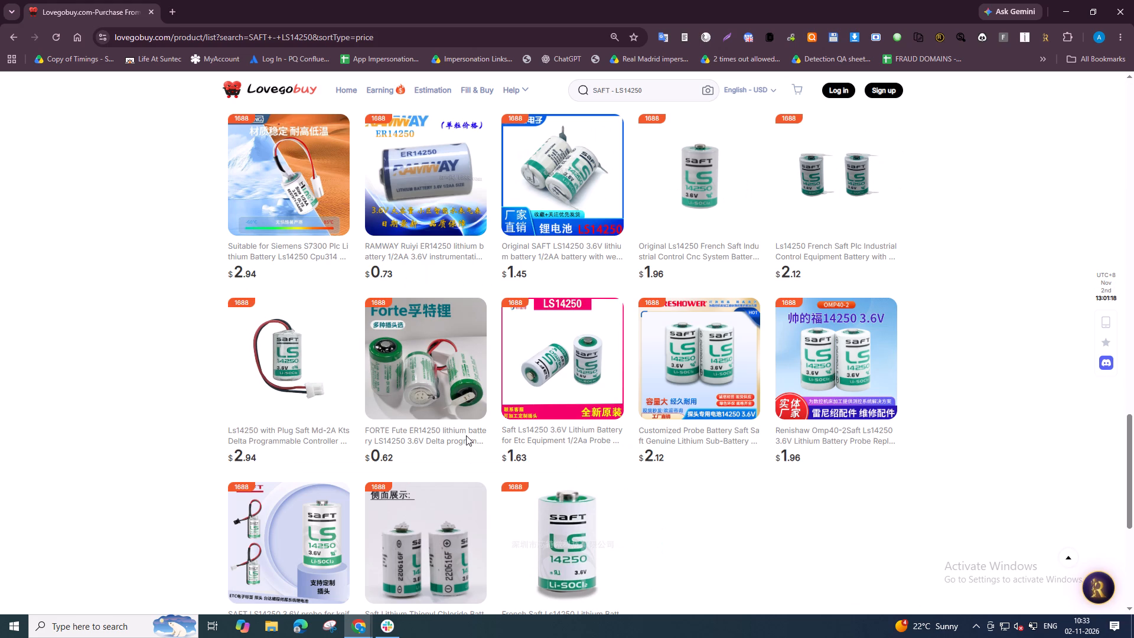
pyautogui.hotkey('alt', 'Tab')
pyautogui.scroll(11, 174, 326)
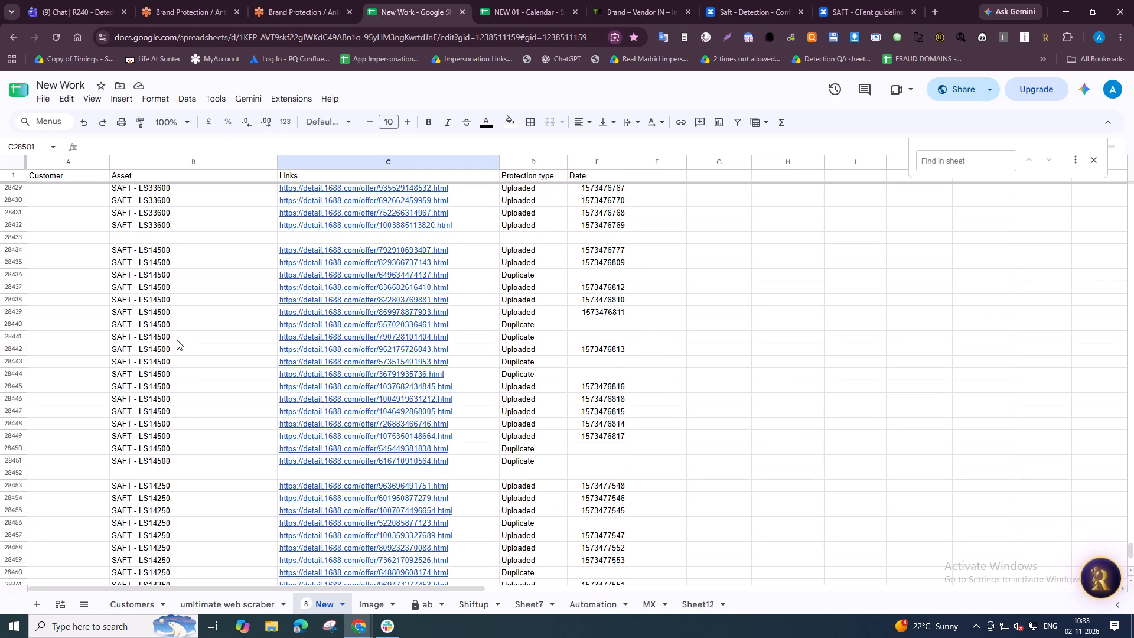
pyautogui.click(177, 458)
pyautogui.hotkey('ctrl', 'c')
pyautogui.hotkey('alt', 'Tab')
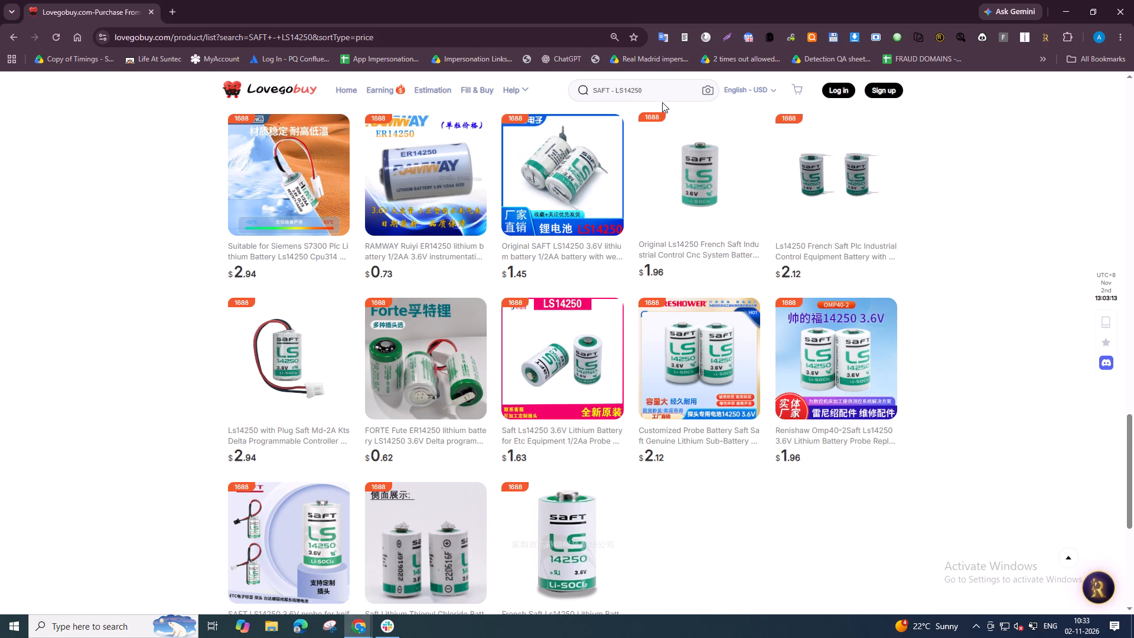
pyautogui.tripleClick(650, 91)
pyautogui.hotkey('ctrl', 'v')
pyautogui.press('Return')
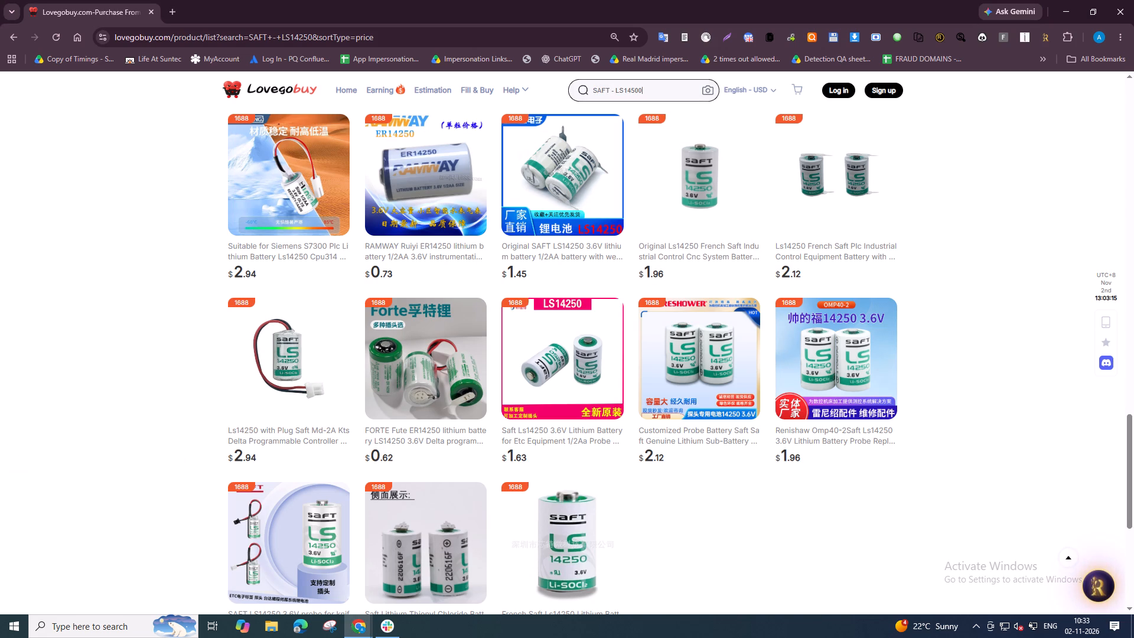
# Check the existing SAFT - LS14500 rows B28434:B28451 in the New Work sheet.
pyautogui.hotkey('alt', 'Tab')
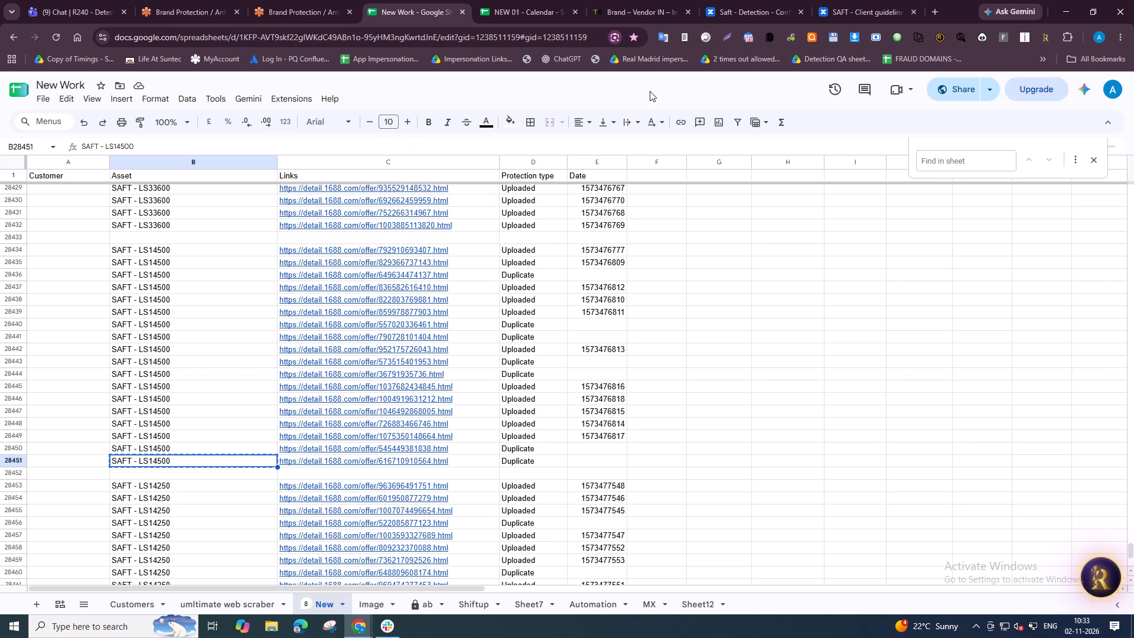
pyautogui.click(247, 251)
pyautogui.hotkey('ctrl', 'shift', 'Down')
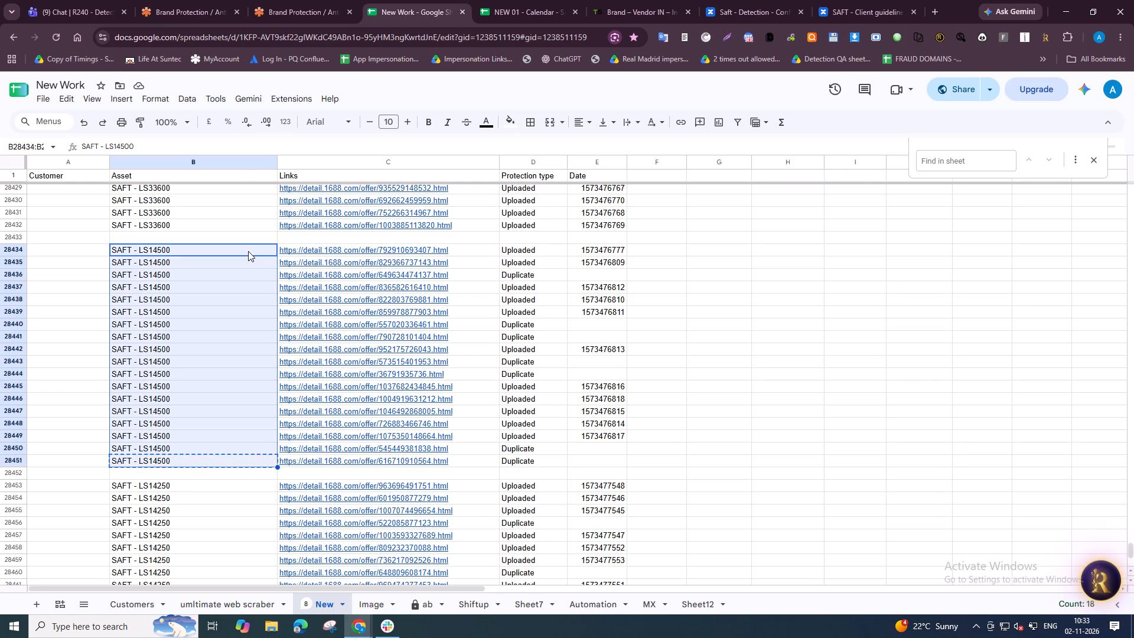
# Return to Lovegobuy and run the product search for SAFT - LS14500, replacing the LS14250 results.
pyautogui.hotkey('alt', 'Tab')
pyautogui.scroll(5, 586, 437)
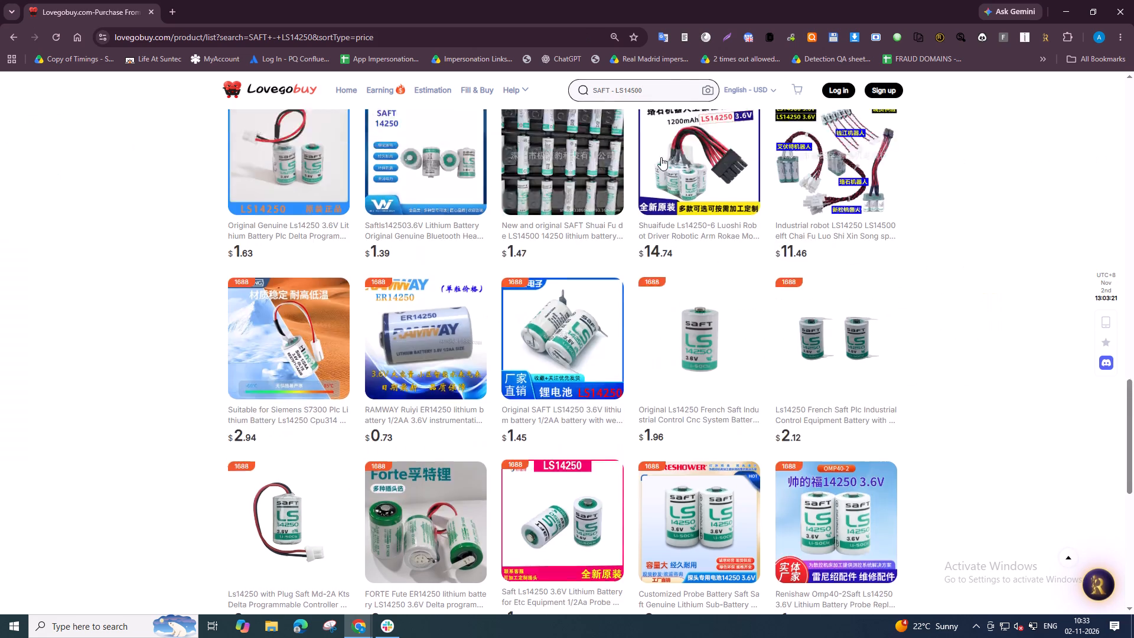
pyautogui.click(676, 80)
pyautogui.press('Return')
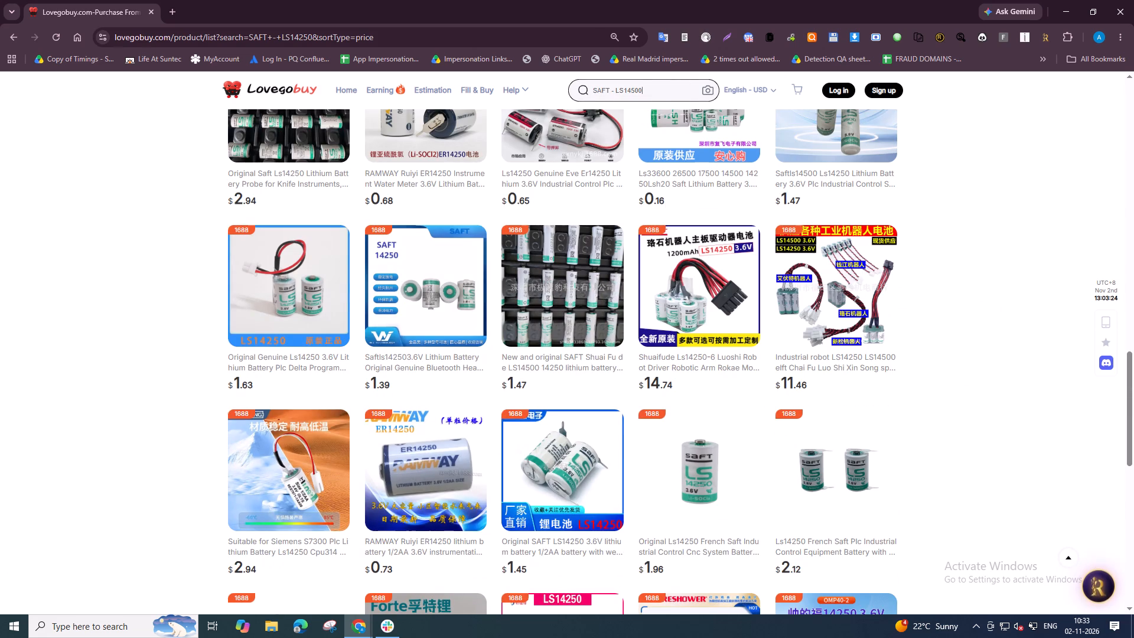
pyautogui.click(649, 95)
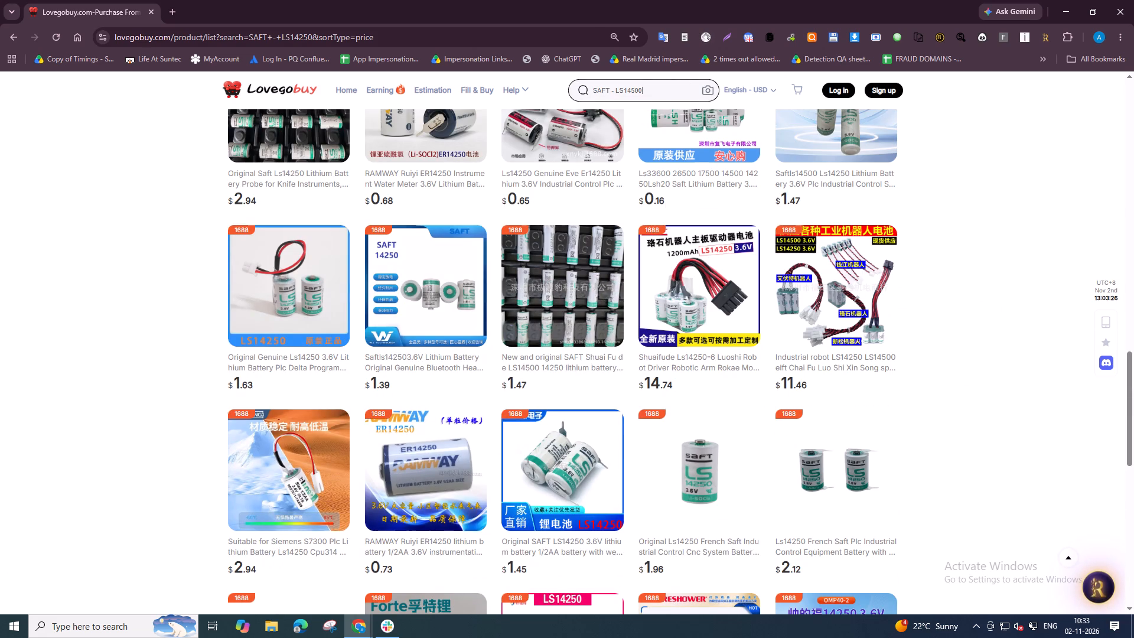
pyautogui.press('Return')
pyautogui.press('Return')
pyautogui.press('Return')
pyautogui.press('Return')
pyautogui.press('Return')
pyautogui.press('Return')
pyautogui.press('Return')
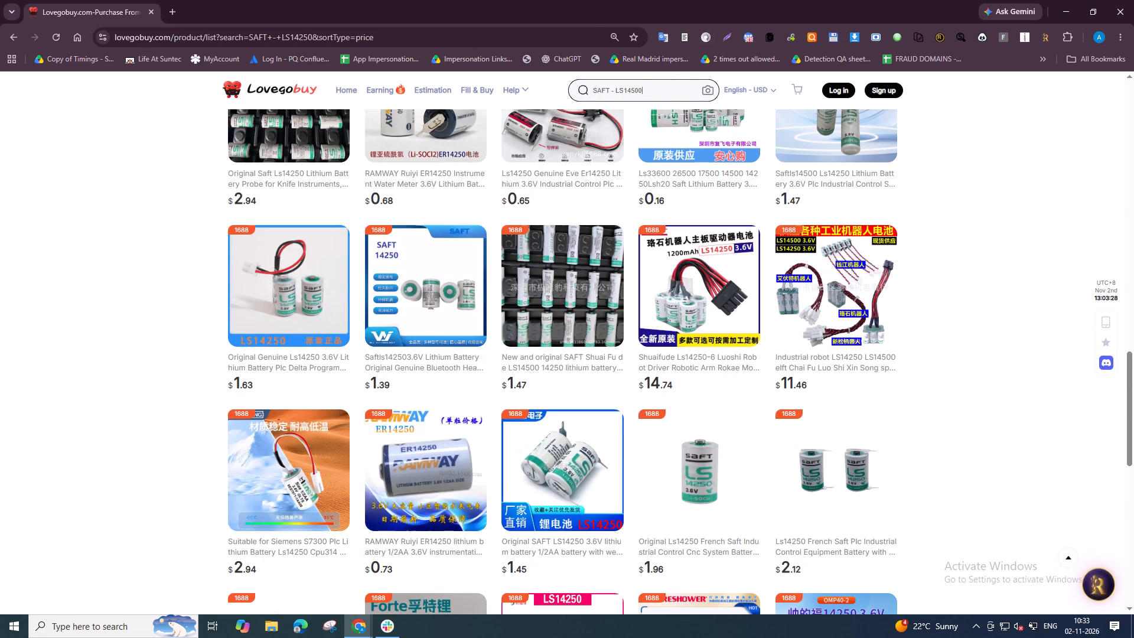
pyautogui.click(617, 89)
pyautogui.press('Return')
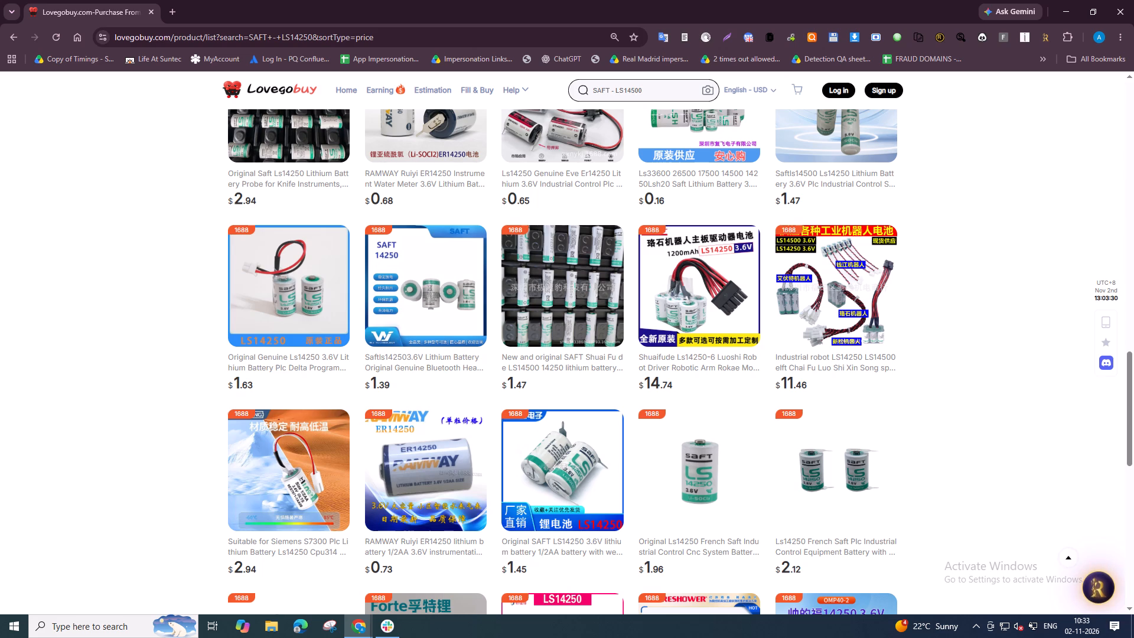
pyautogui.press('Return')
pyautogui.scroll(-7, 617, 92)
pyautogui.scroll(19, 588, 191)
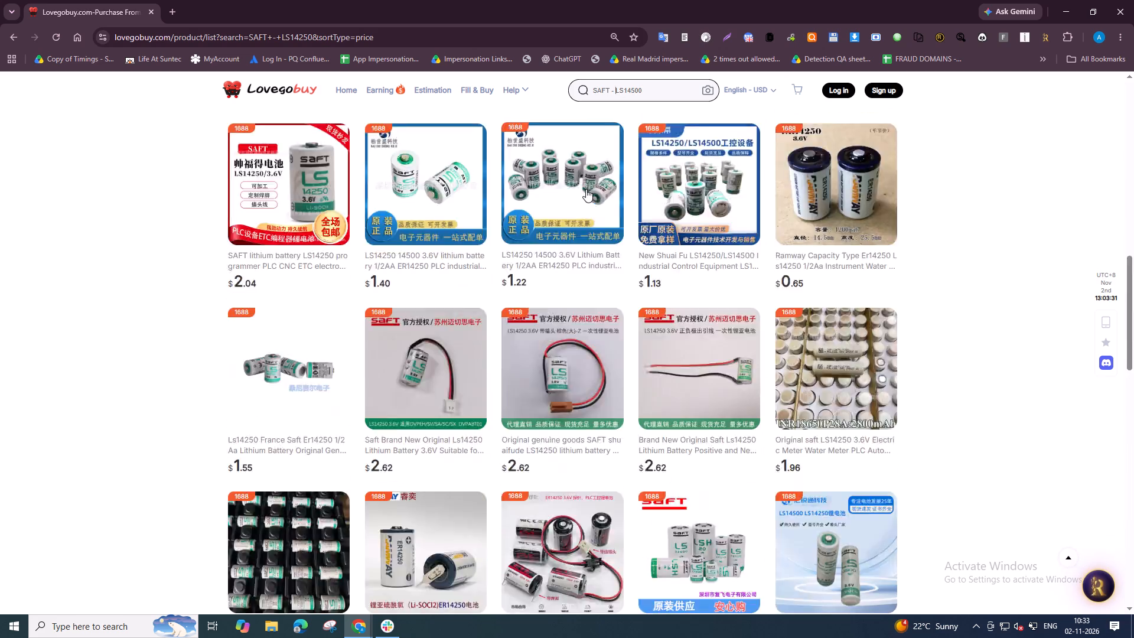
pyautogui.click(634, 86)
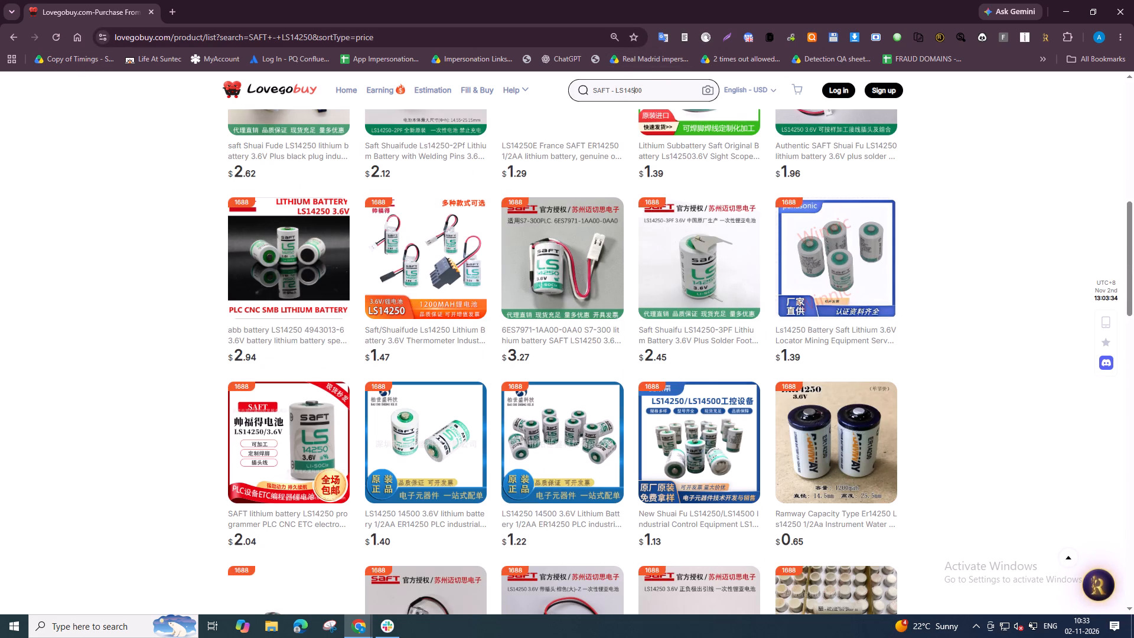
pyautogui.press('Return')
pyautogui.press('Return')
pyautogui.press('Return')
pyautogui.press('Return')
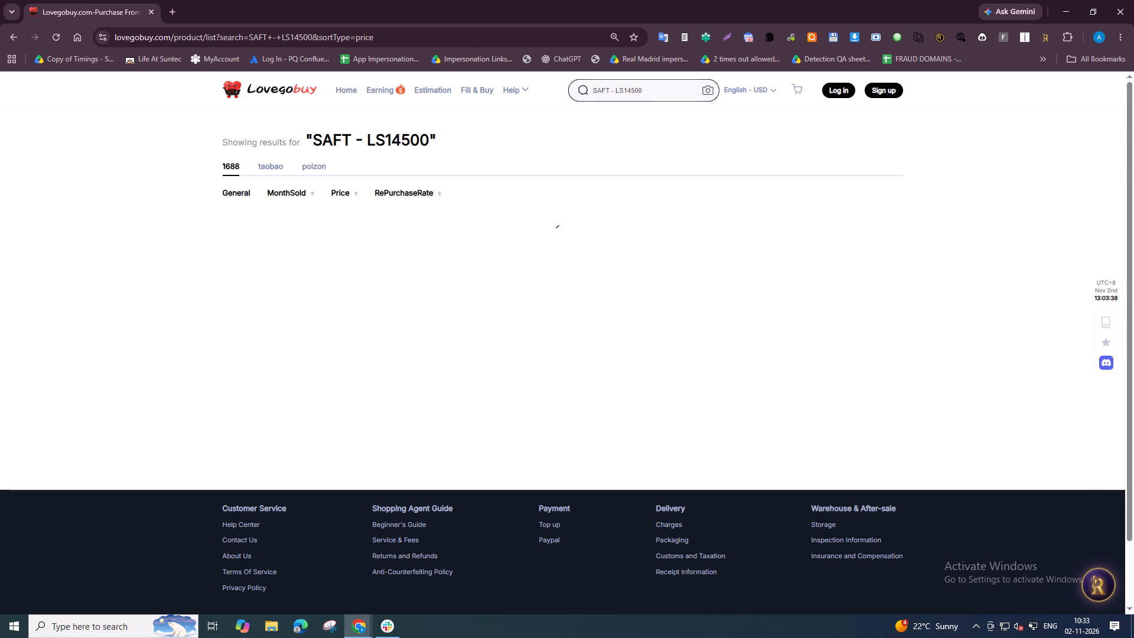
# Open the SAFT Shuai Fu LS14500-3PF listing from the search results and compare its product ID with the link in C28450 of New Work.
pyautogui.scroll(-7, 670, 269)
pyautogui.scroll(6, 659, 279)
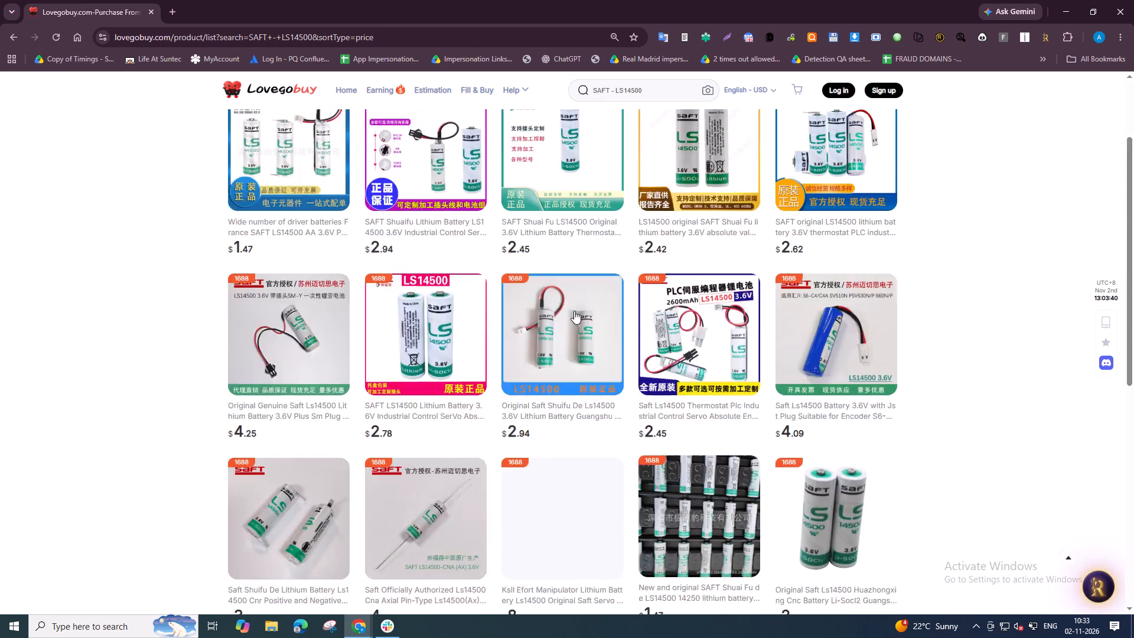
pyautogui.scroll(3, 402, 256)
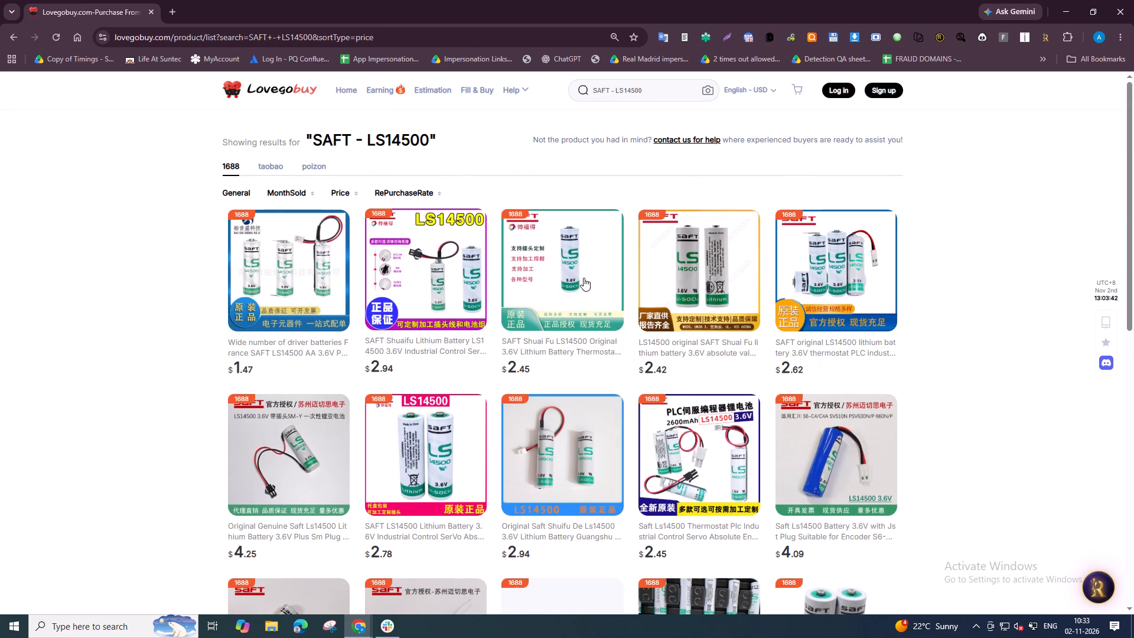
pyautogui.scroll(-4, 817, 444)
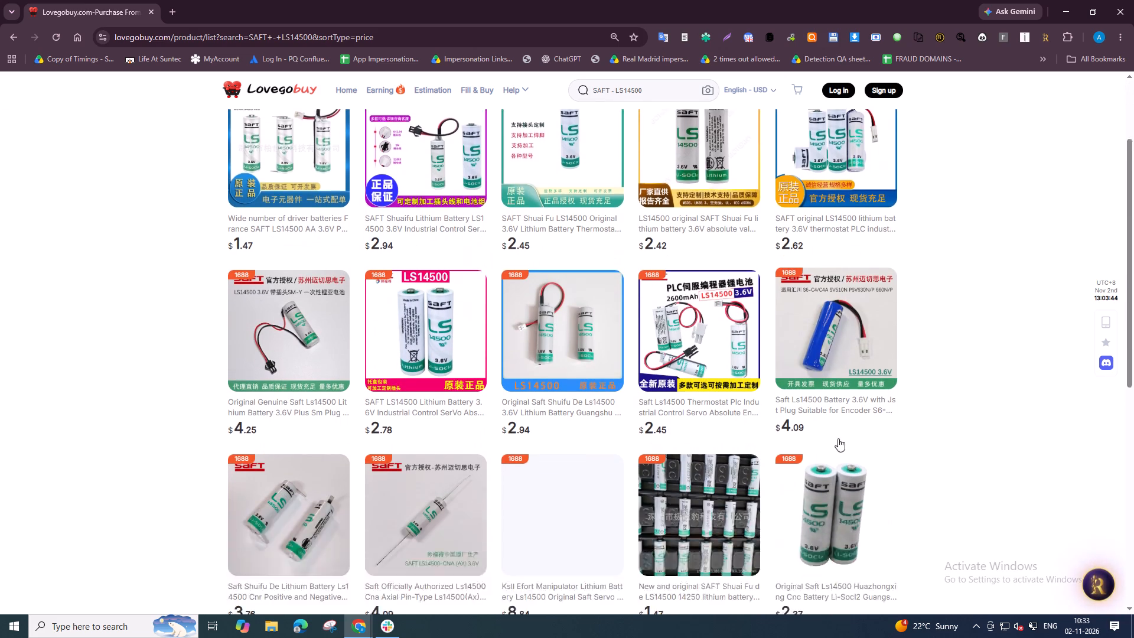
pyautogui.scroll(-2, 845, 416)
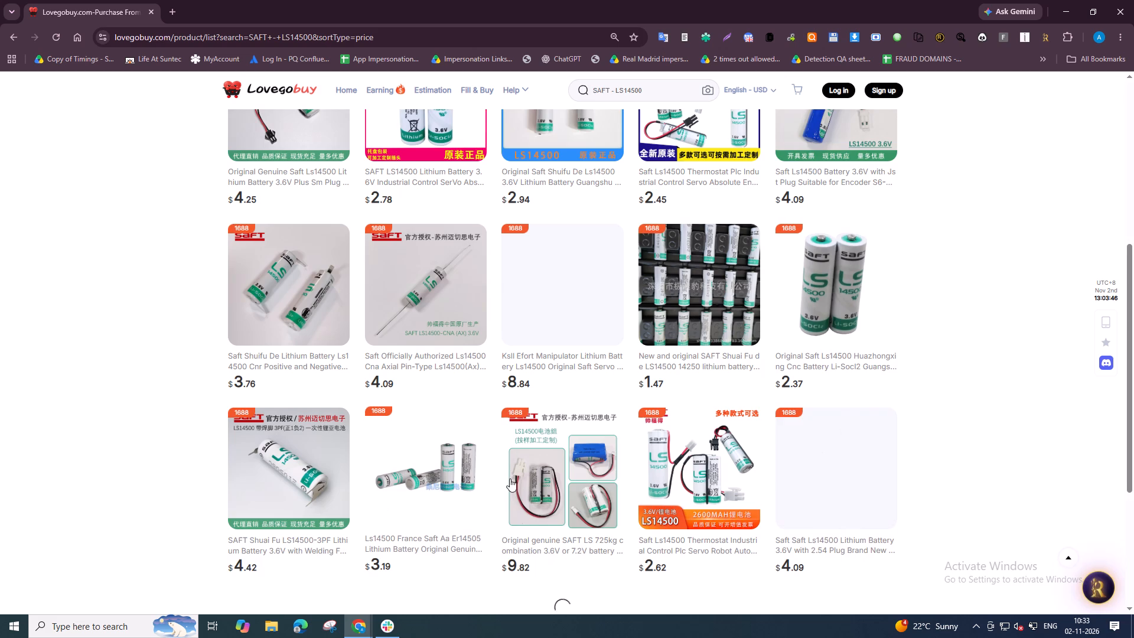
pyautogui.scroll(-3, 856, 479)
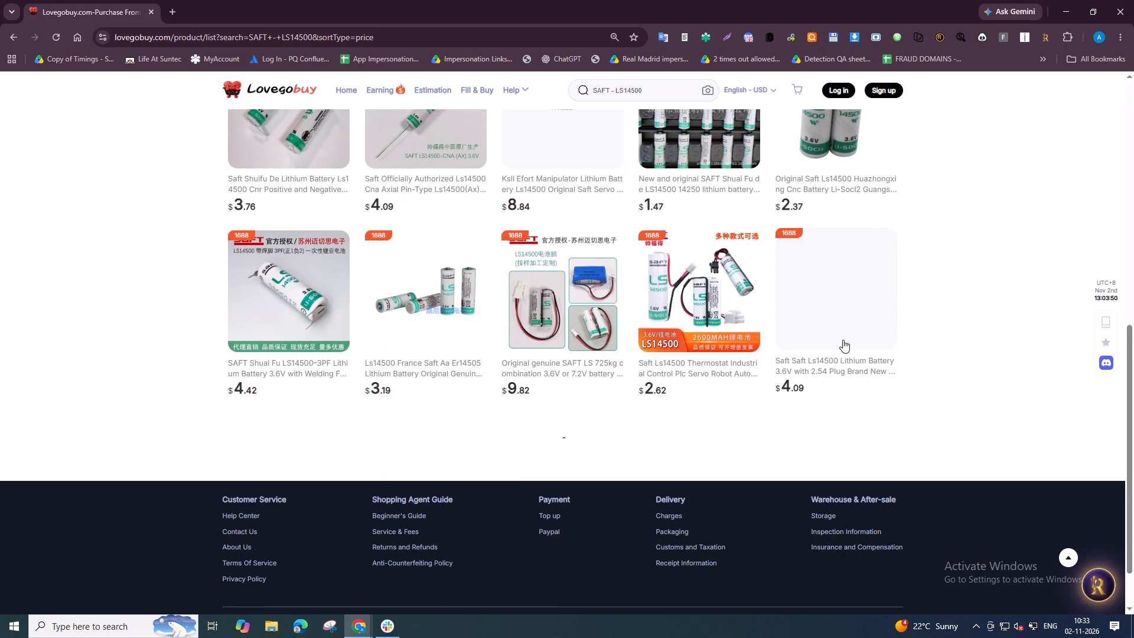
pyautogui.hotkey('alt', 'Tab')
pyautogui.hotkey('alt', 'Tab')
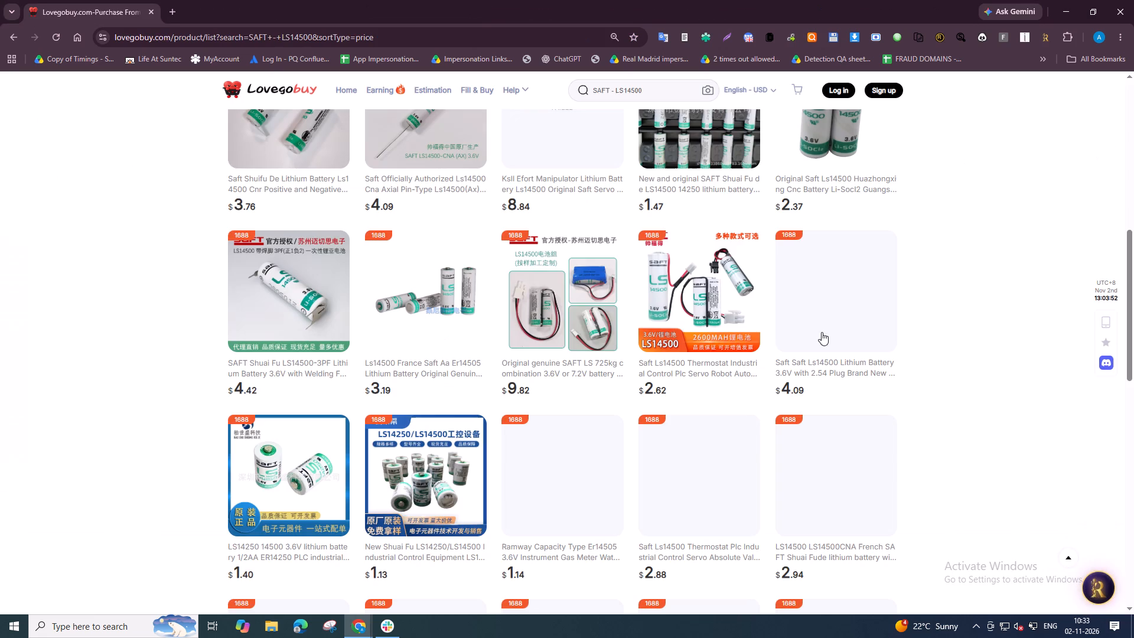
pyautogui.keyDown('ctrl'); pyautogui.click(322, 306); pyautogui.keyUp('ctrl')
pyautogui.keyDown('ctrl'); pyautogui.click(220, 0); pyautogui.keyUp('ctrl')
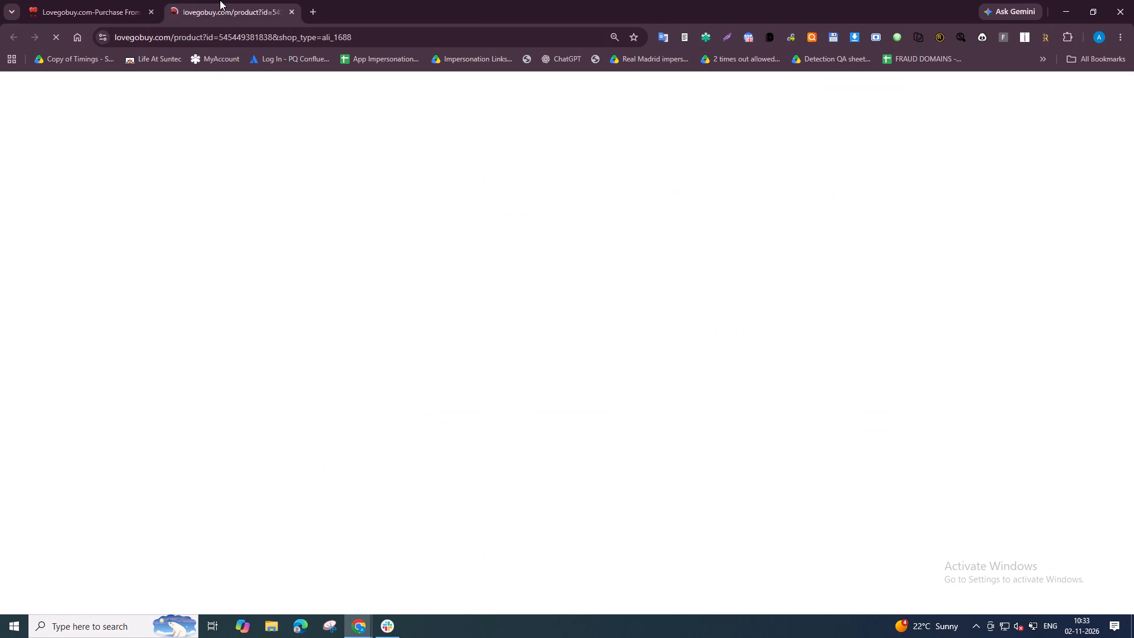
pyautogui.hotkey('alt', 'Tab')
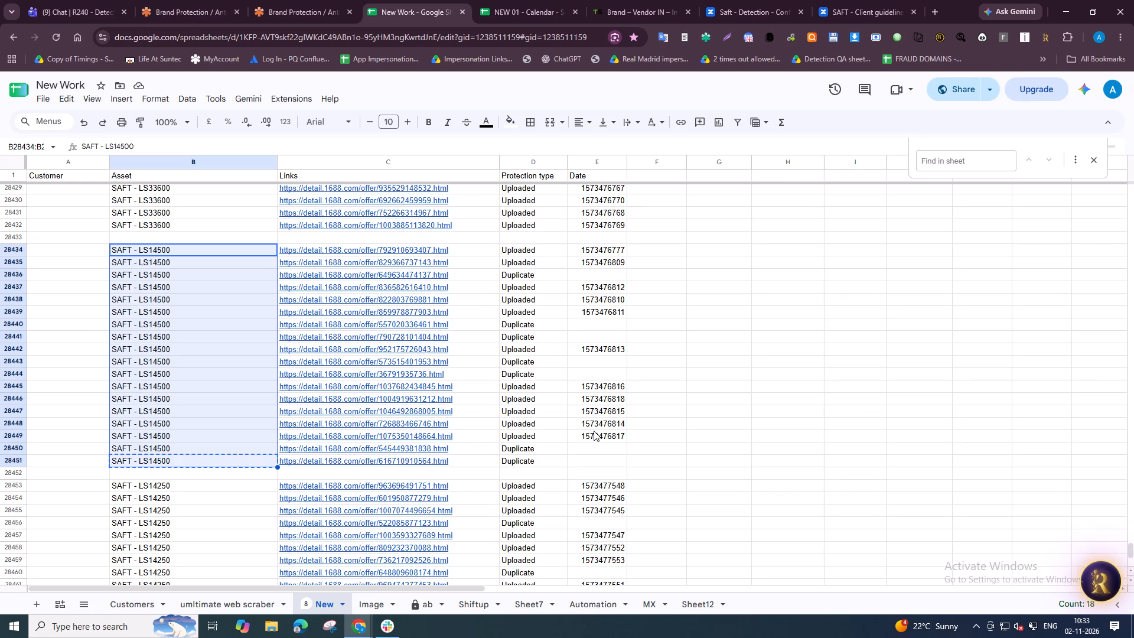
pyautogui.hotkey('alt', 'Tab')
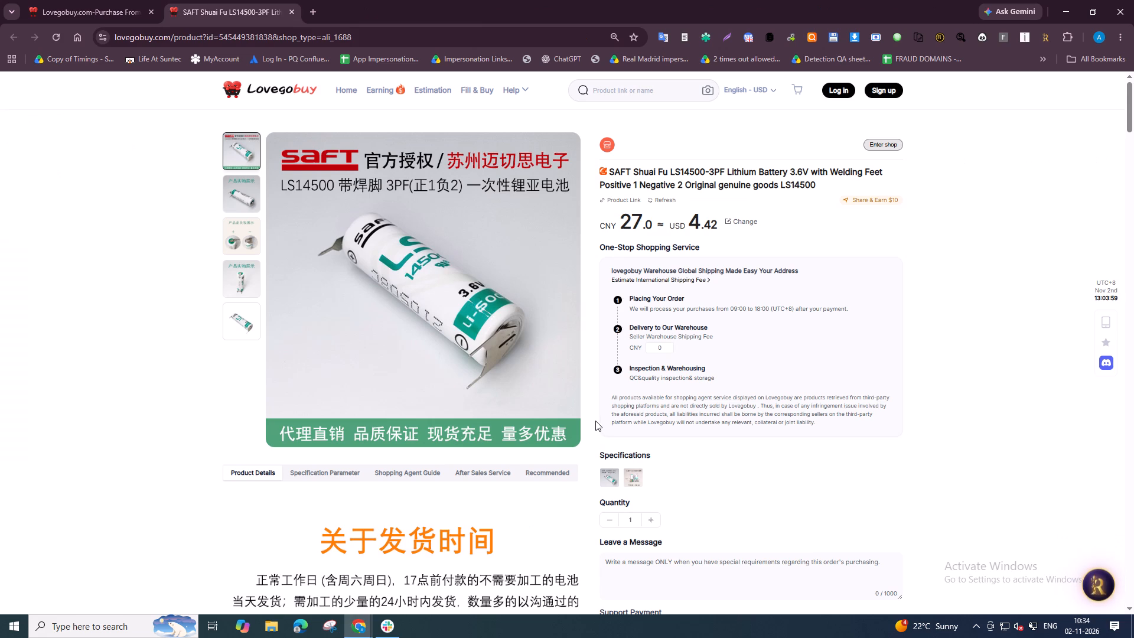
pyautogui.hotkey('alt', 'Tab')
pyautogui.click(467, 447)
pyautogui.hotkey('alt', 'Tab')
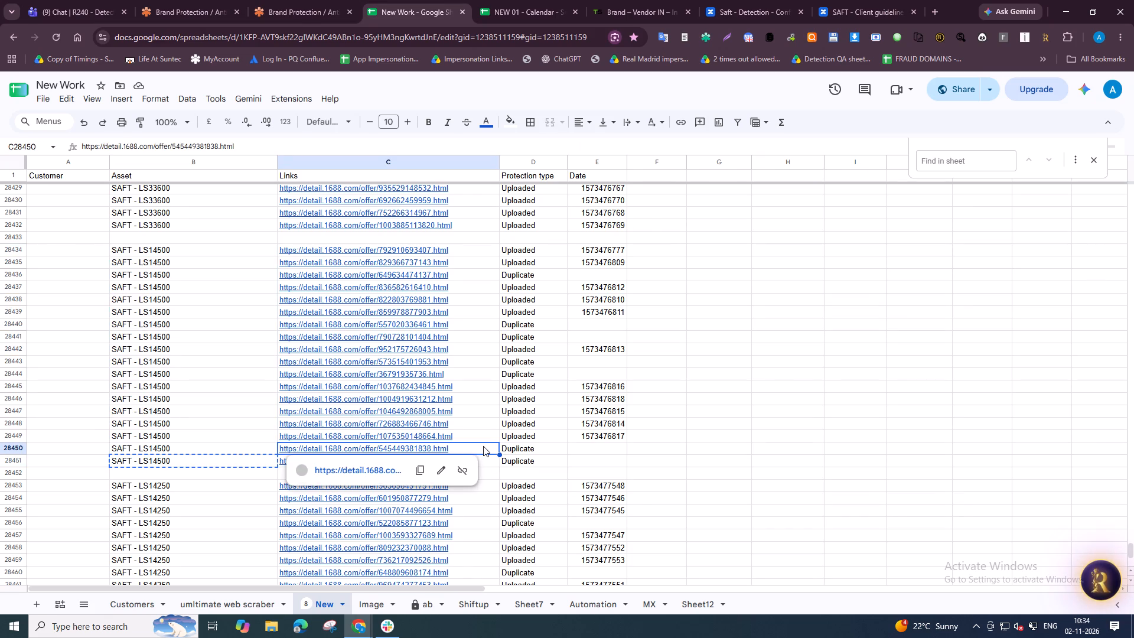
# Open the other four listings in that results row, from the Ls14500 France Saft Er14505 to the Ls14500 with 2.54 plug.
pyautogui.click(107, 0)
pyautogui.keyDown('ctrl'); pyautogui.click(452, 301); pyautogui.keyUp('ctrl')
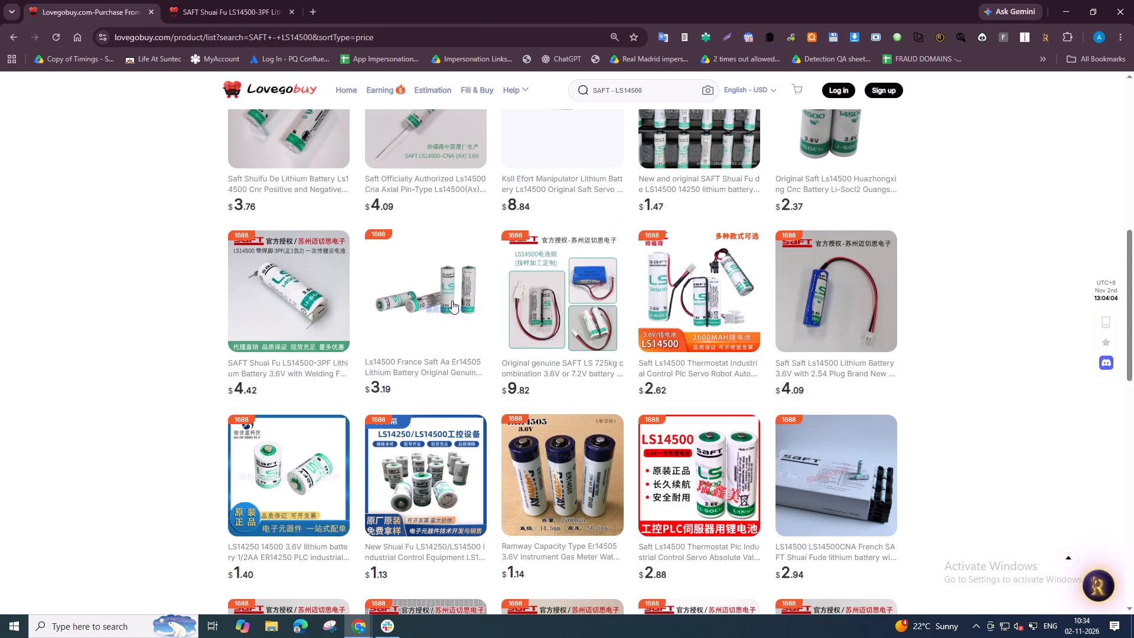
pyautogui.keyDown('ctrl'); pyautogui.click(578, 305); pyautogui.keyUp('ctrl')
pyautogui.keyDown('ctrl'); pyautogui.click(691, 288); pyautogui.keyUp('ctrl')
pyautogui.keyDown('ctrl'); pyautogui.click(847, 297); pyautogui.keyUp('ctrl')
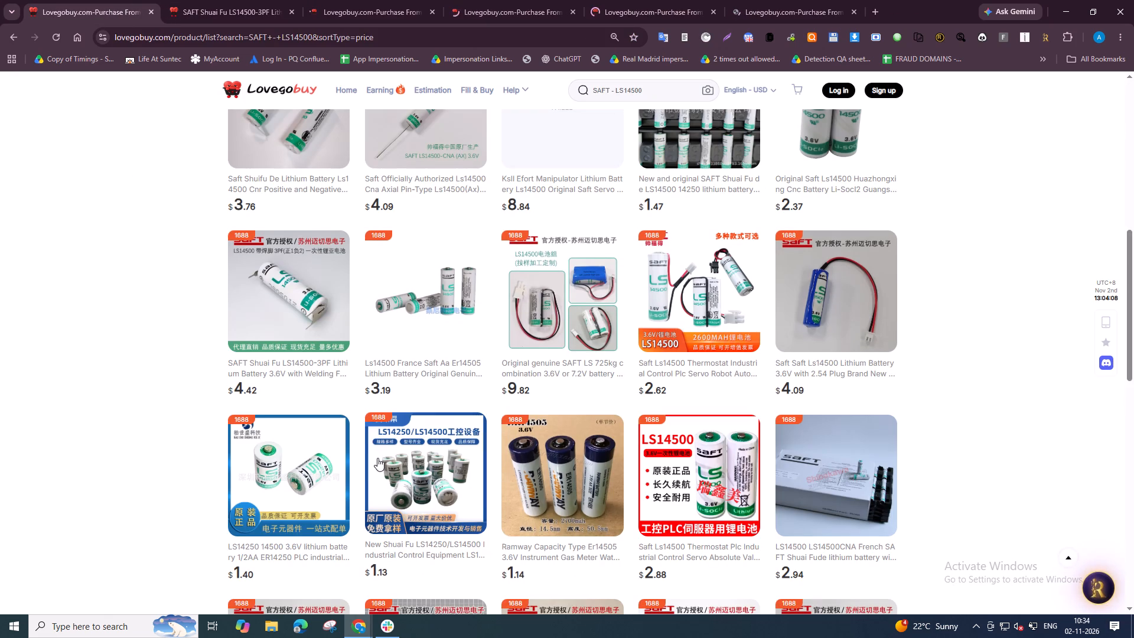
# Compare the Ls14500 France Saft Aa Er14505 listing with the SAFT - LS14500 links already logged in New Work.
pyautogui.click(195, 0)
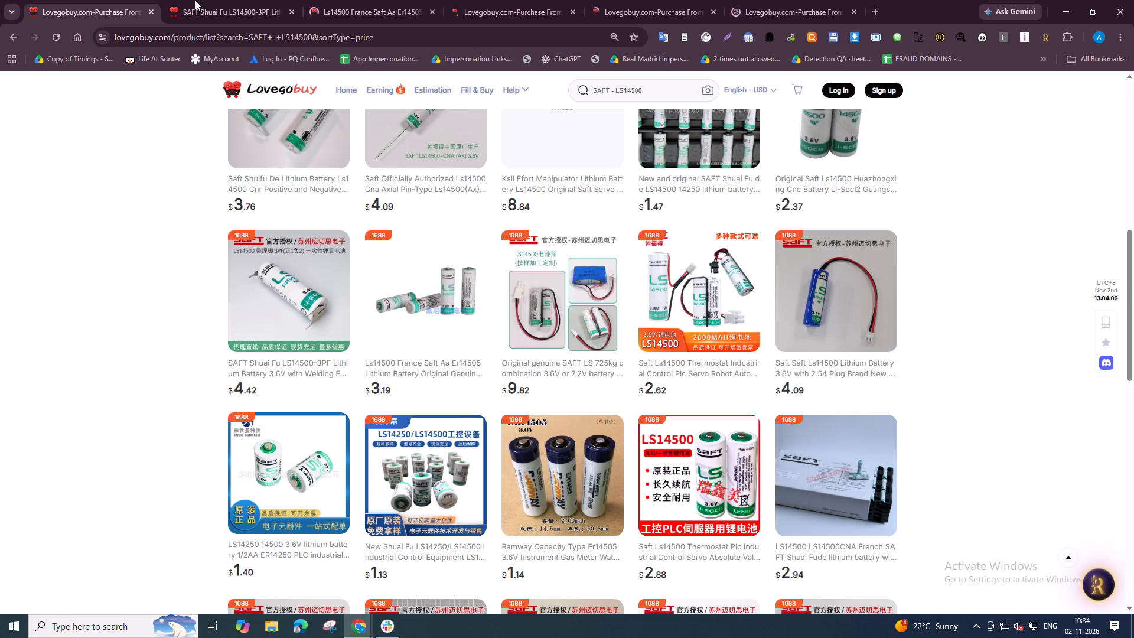
pyautogui.hotkey('ctrl', 'Tab')
pyautogui.hotkey('alt', 'Tab')
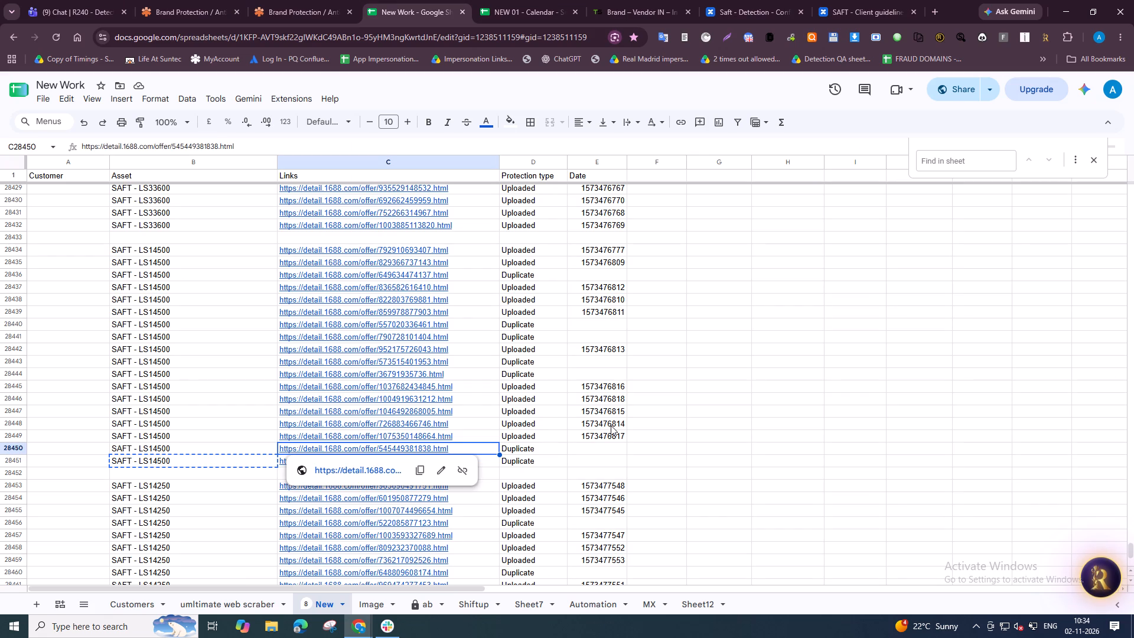
pyautogui.click(683, 408)
pyautogui.click(455, 464)
pyautogui.click(620, 398)
pyautogui.hotkey('alt', 'Tab')
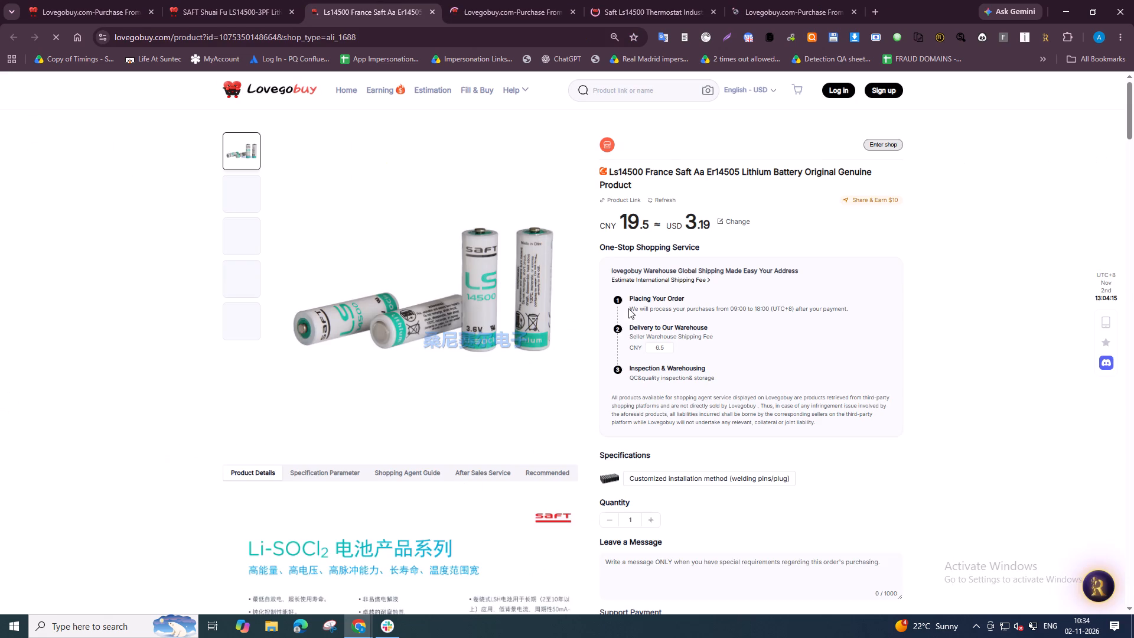
# Copy the asset name SAFT - LS14500 from B28449 into B28497 of the New Work sheet.
pyautogui.hotkey('alt', 'Tab')
pyautogui.click(223, 431)
pyautogui.hotkey('ctrl', 'c')
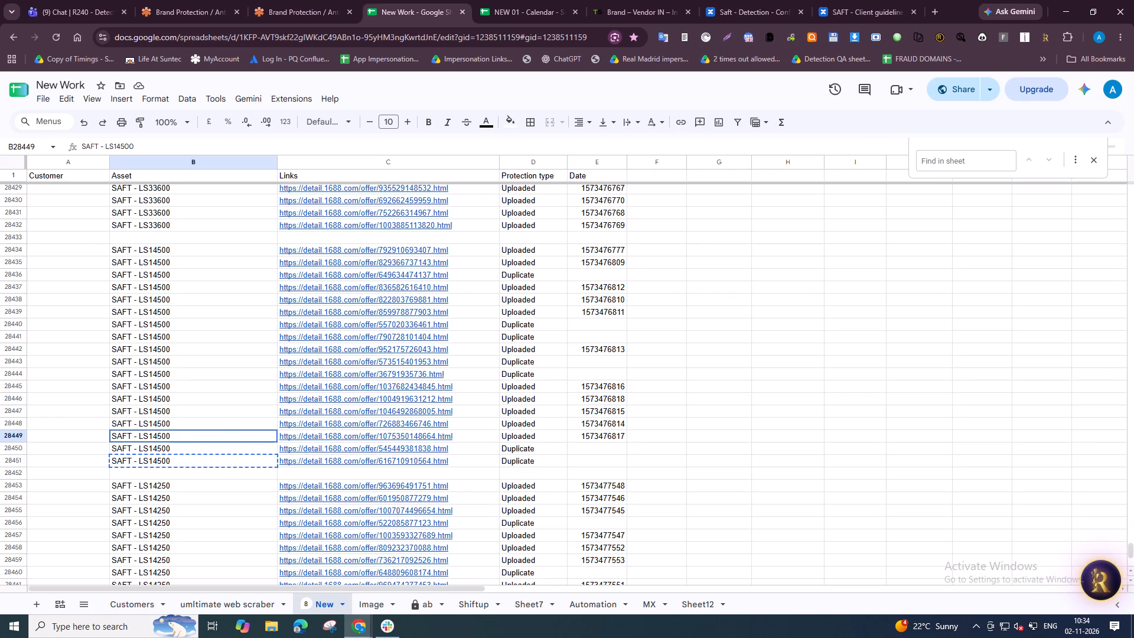
pyautogui.hotkey('alt', 'Tab')
pyautogui.hotkey('alt', 'Tab')
pyautogui.scroll(-6, 408, 399)
pyautogui.scroll(-4, 344, 429)
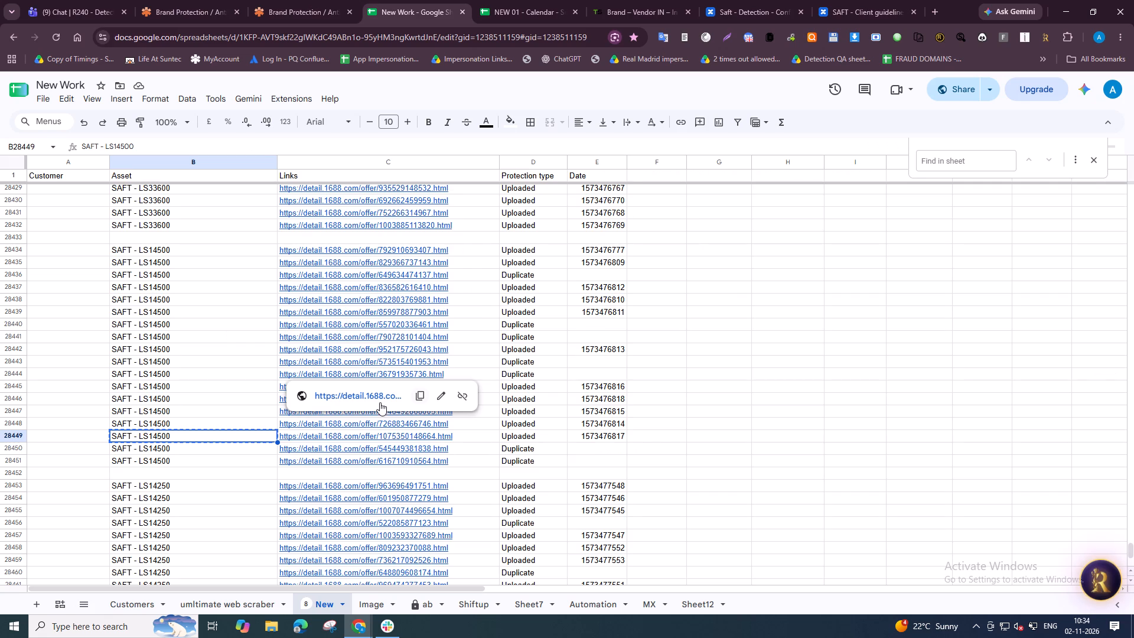
pyautogui.scroll(-7, 452, 434)
pyautogui.click(235, 380)
pyautogui.hotkey('ctrl', 'v')
pyautogui.click(450, 419)
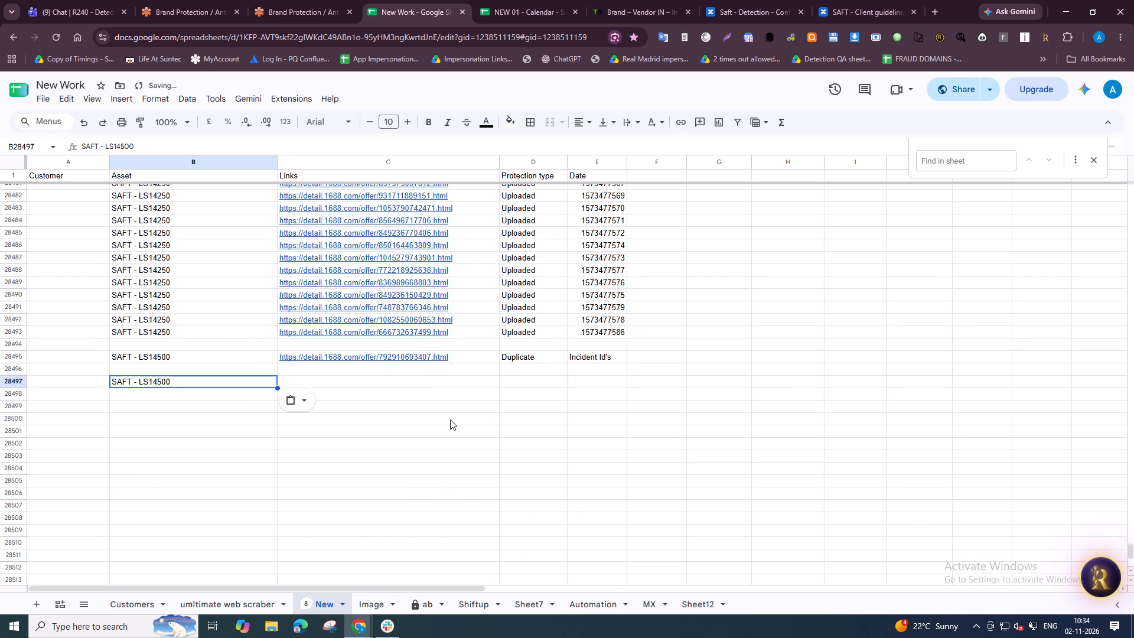
# Review the Ls14500 France Saft Er14505 listing's photos, copy its 1688 product link into C28497, and close the product page.
pyautogui.hotkey('alt', 'Tab')
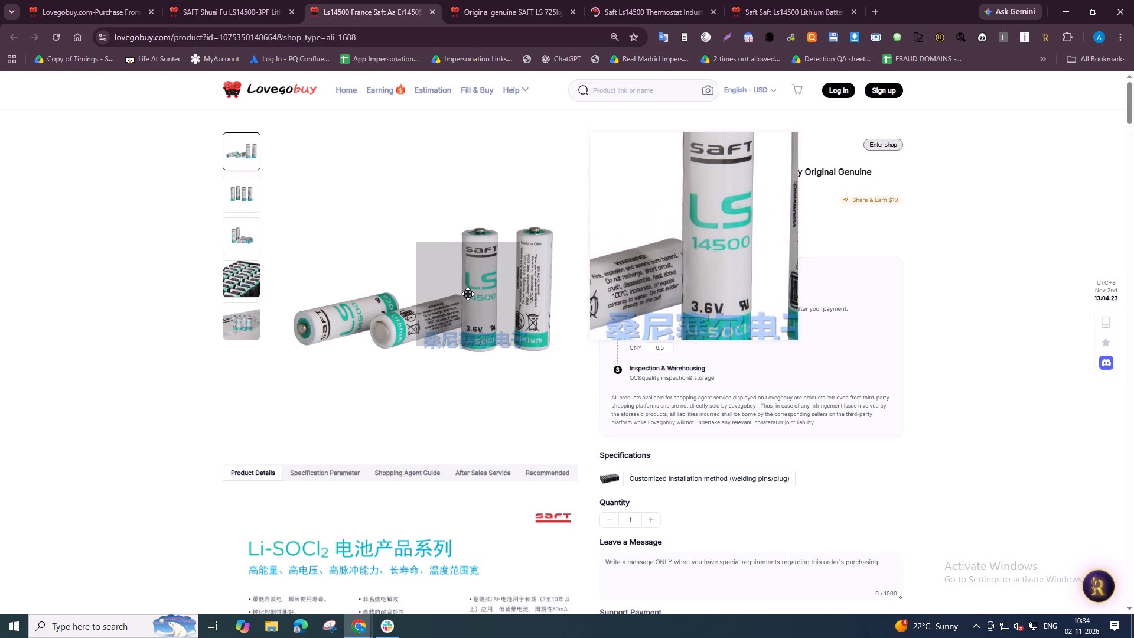
pyautogui.click(248, 300)
pyautogui.click(246, 327)
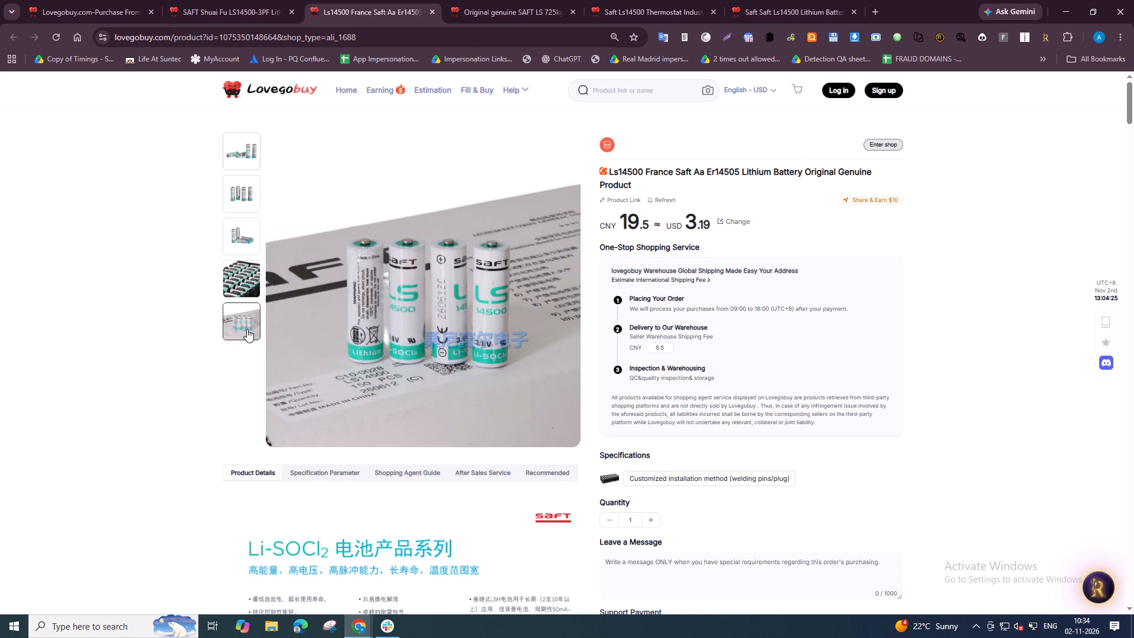
pyautogui.hotkey('alt', 'Tab')
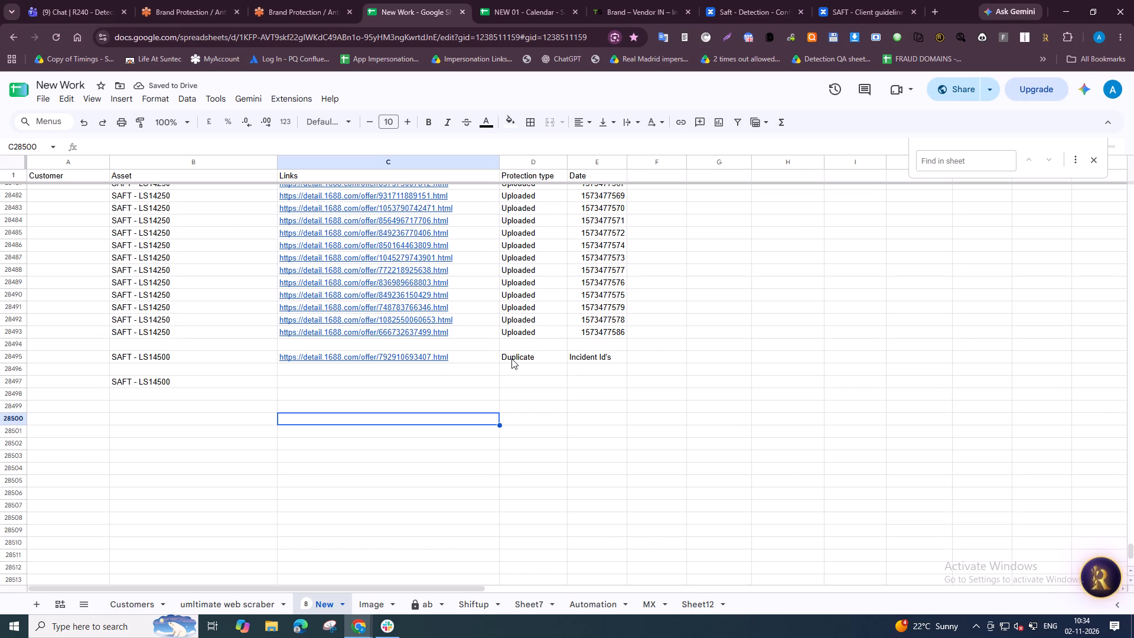
pyautogui.hotkey('alt', 'Tab')
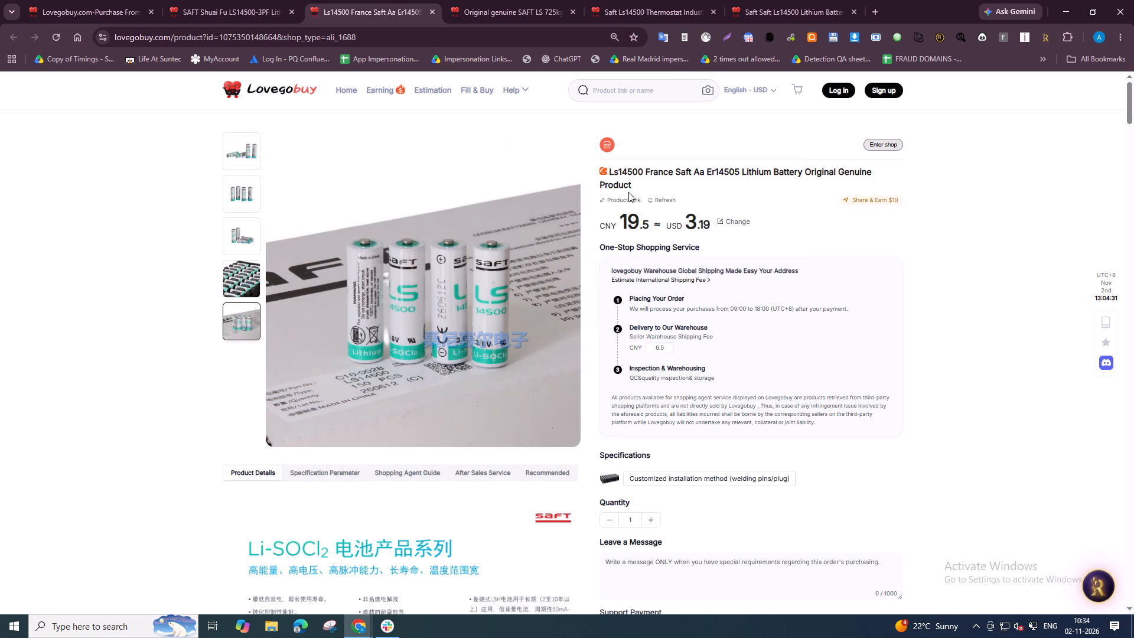
pyautogui.rightClick(628, 198)
pyautogui.click(685, 323)
pyautogui.hotkey('alt', 'Tab')
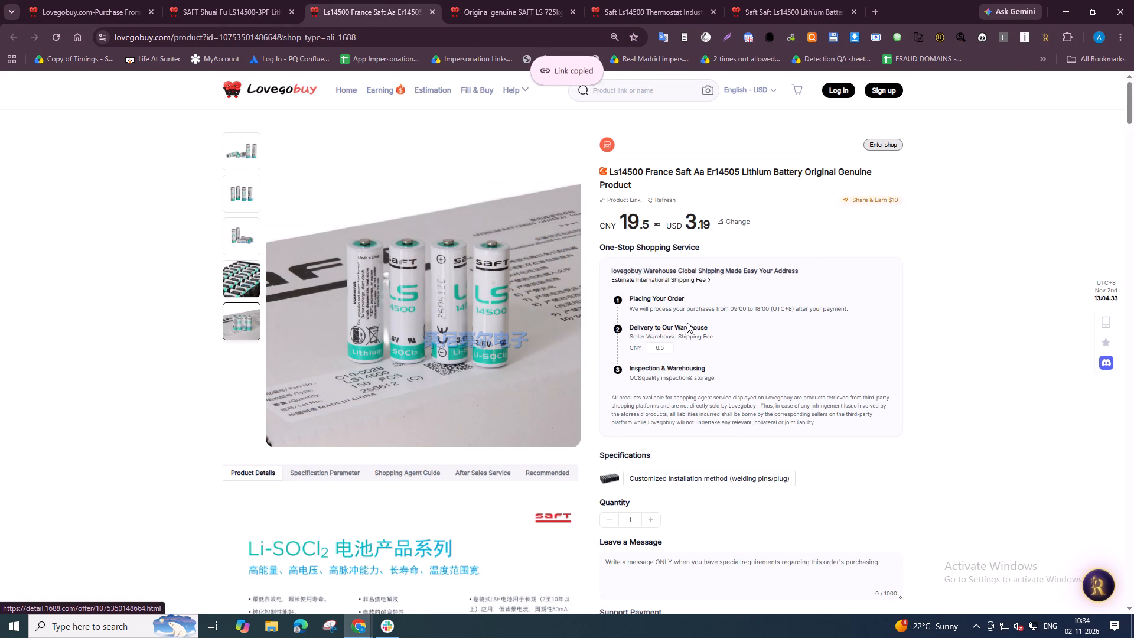
pyautogui.click(370, 385)
pyautogui.hotkey('ctrl', 'v')
pyautogui.click(382, 415)
pyautogui.hotkey('alt', 'Tab')
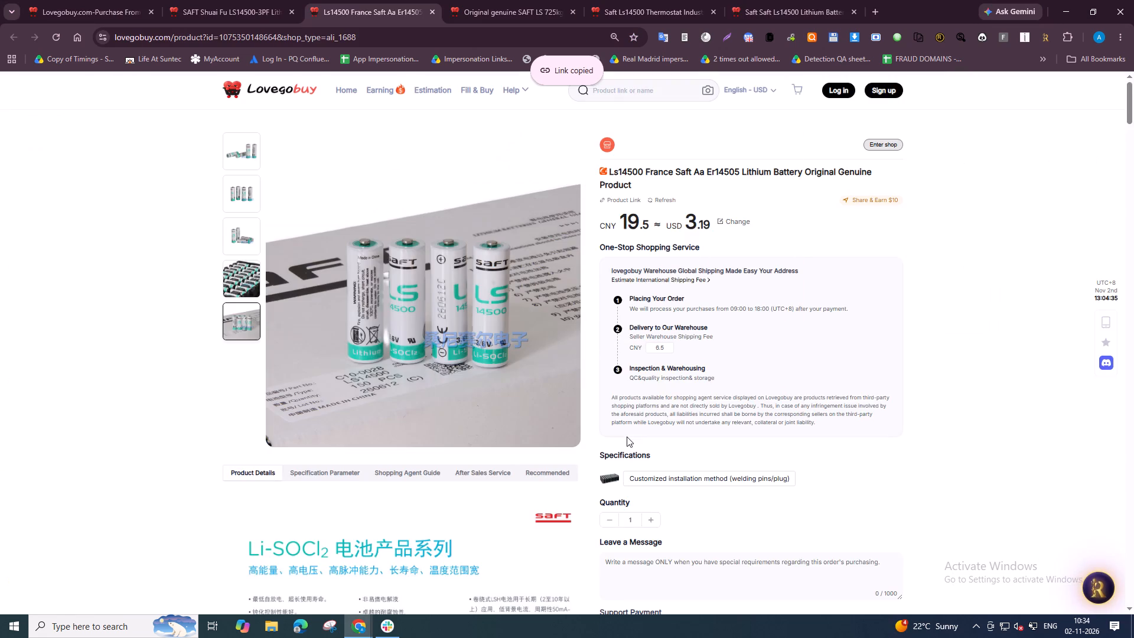
pyautogui.hotkey('ctrl', 'w')
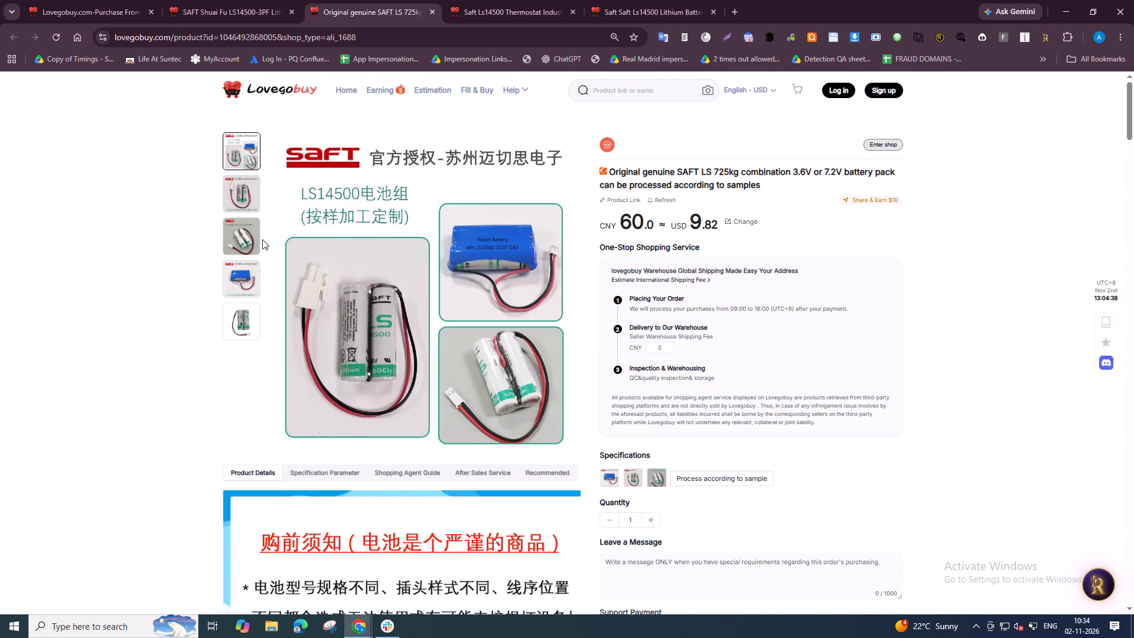
# Review the SAFT LS 725kg combination battery pack listing's photos, copy its 1688 product link into C28500, and close the product page.
pyautogui.click(236, 200)
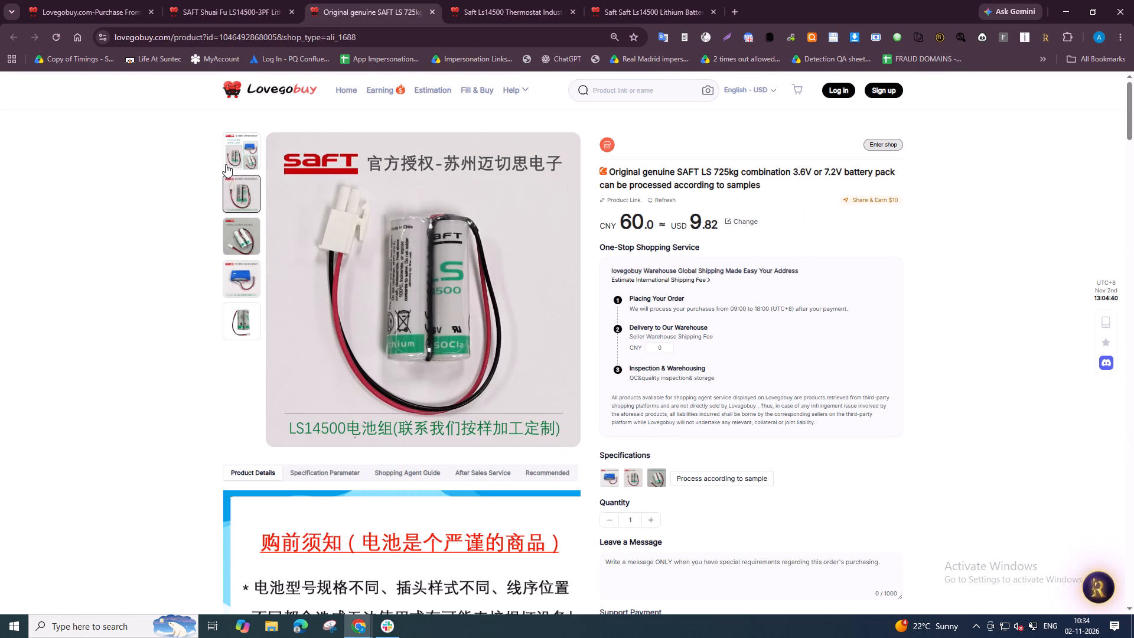
pyautogui.click(230, 157)
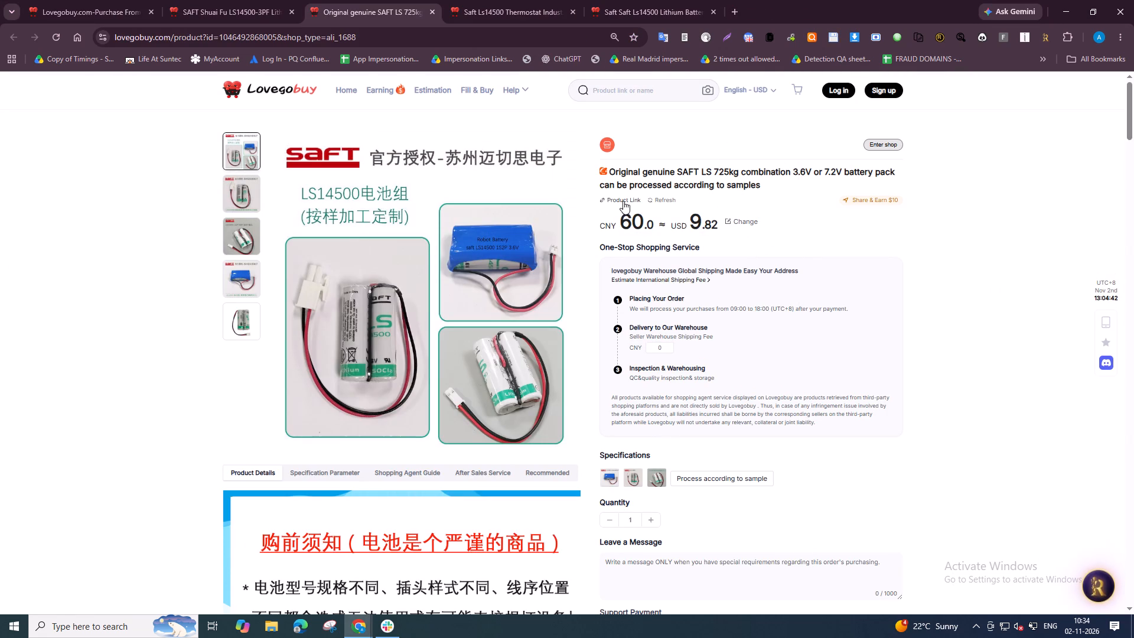
pyautogui.rightClick(625, 200)
pyautogui.click(701, 322)
pyautogui.hotkey('alt', 'Tab')
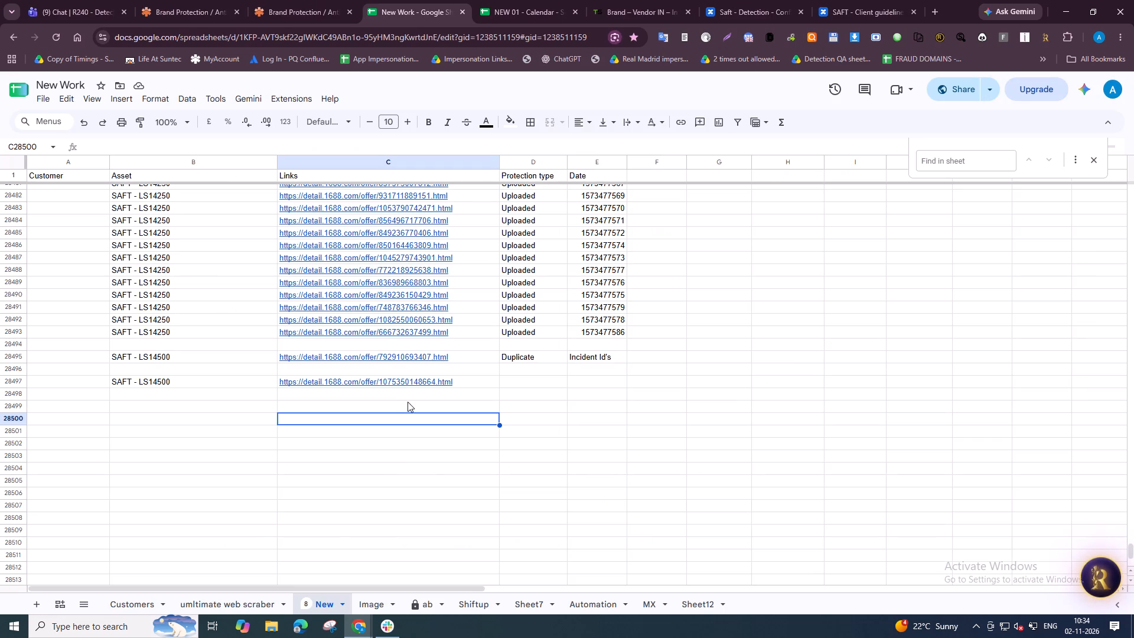
pyautogui.hotkey('ctrl', 'v')
pyautogui.hotkey('alt', 'Tab')
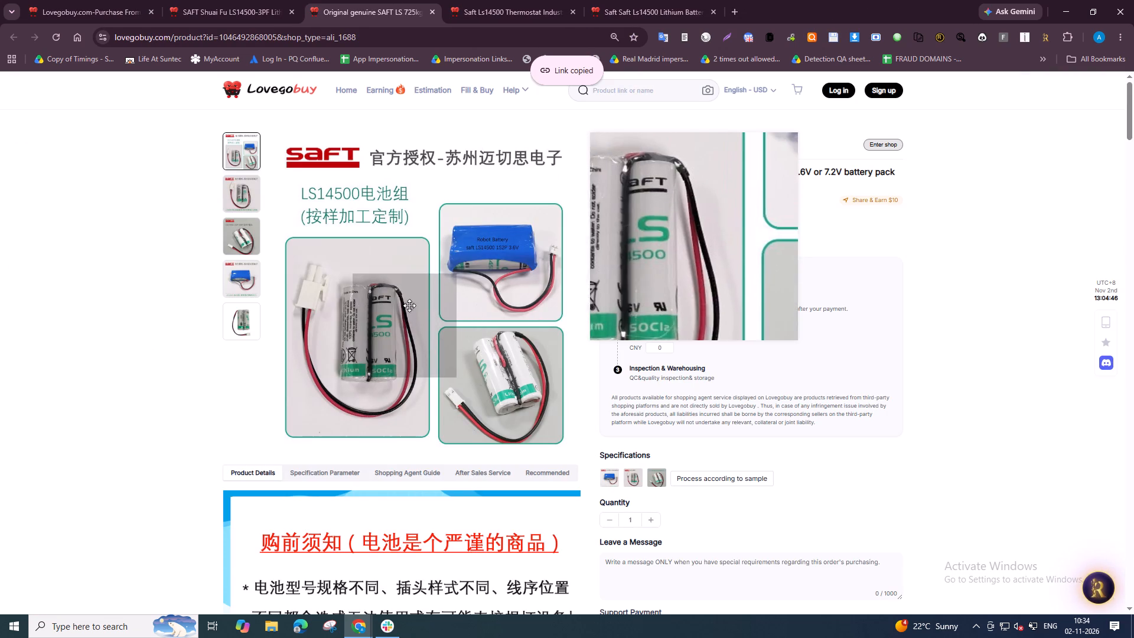
pyautogui.hotkey('ctrl', 'w')
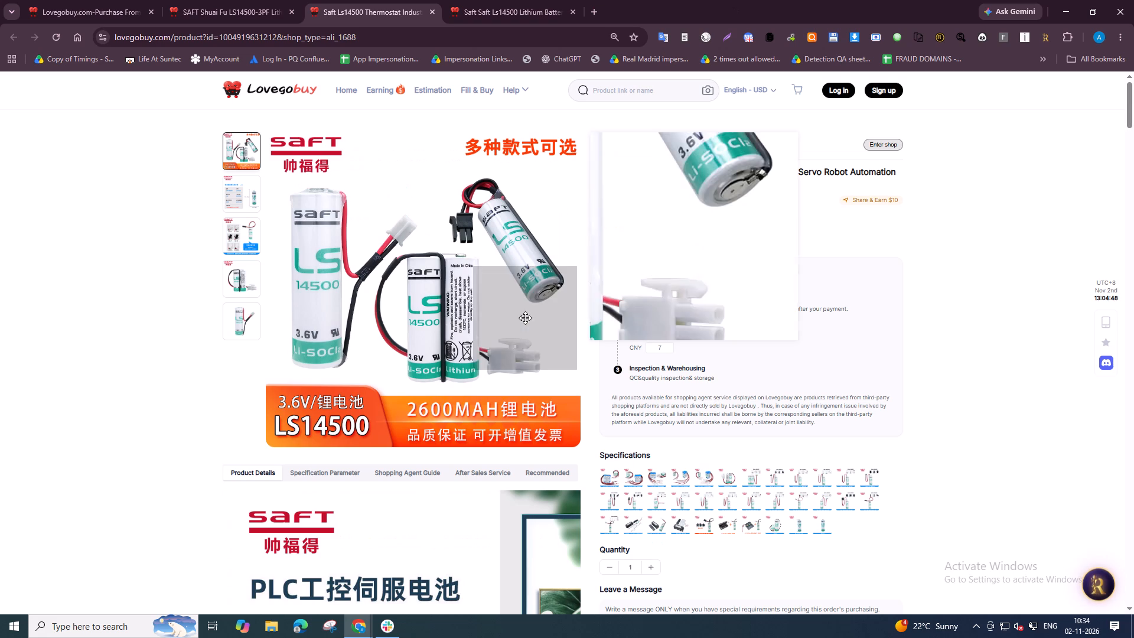
# Copy the 1688 product link of the Saft Ls14500 Thermostat Industrial Control listing into C28499 and close the product page.
pyautogui.rightClick(623, 202)
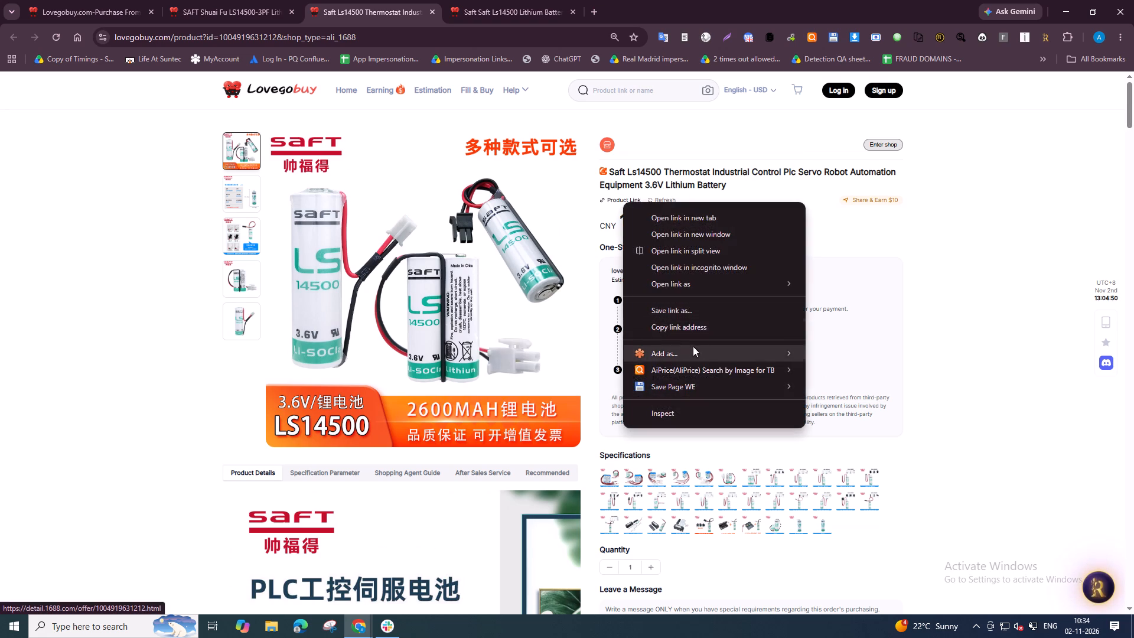
pyautogui.click(706, 327)
pyautogui.hotkey('alt', 'Tab')
pyautogui.click(431, 406)
pyautogui.hotkey('ctrl', 'v')
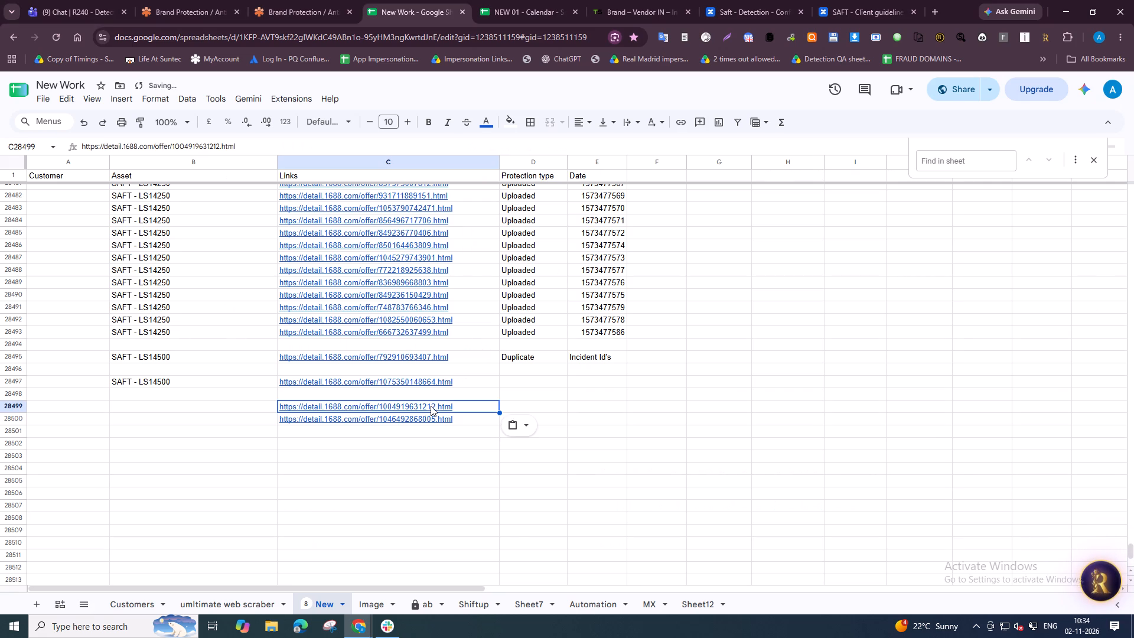
pyautogui.hotkey('alt', 'Tab')
pyautogui.hotkey('ctrl', 'w')
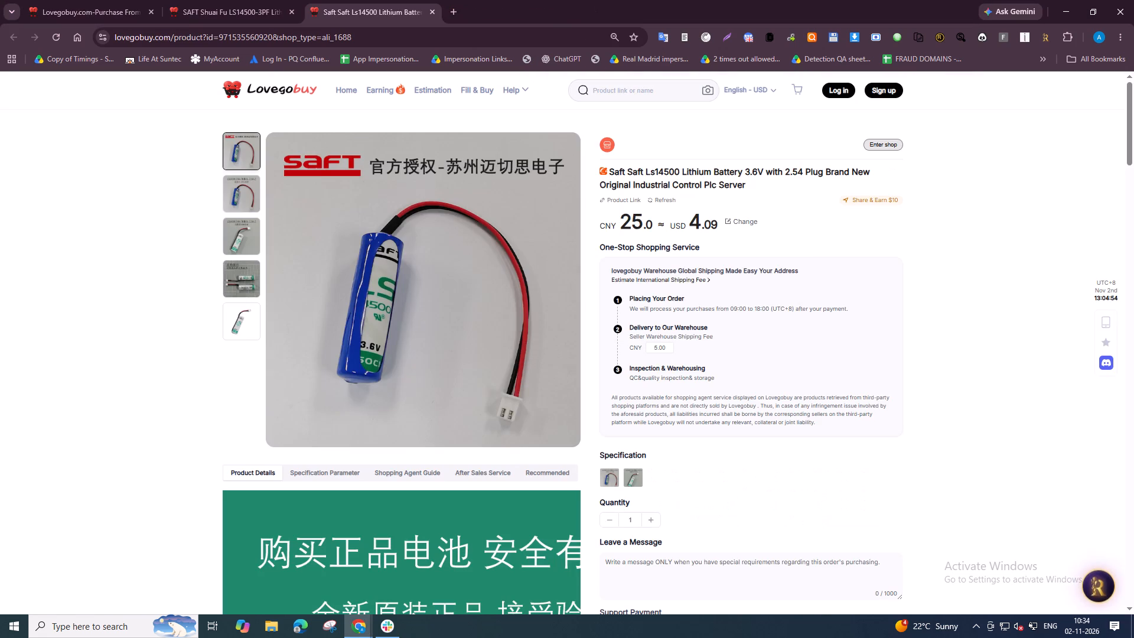
# Copy the 1688 link of the Ls14500 with 2.54 Plug listing into C28498, then close that page and the LS14500-3PF page.
pyautogui.click(248, 248)
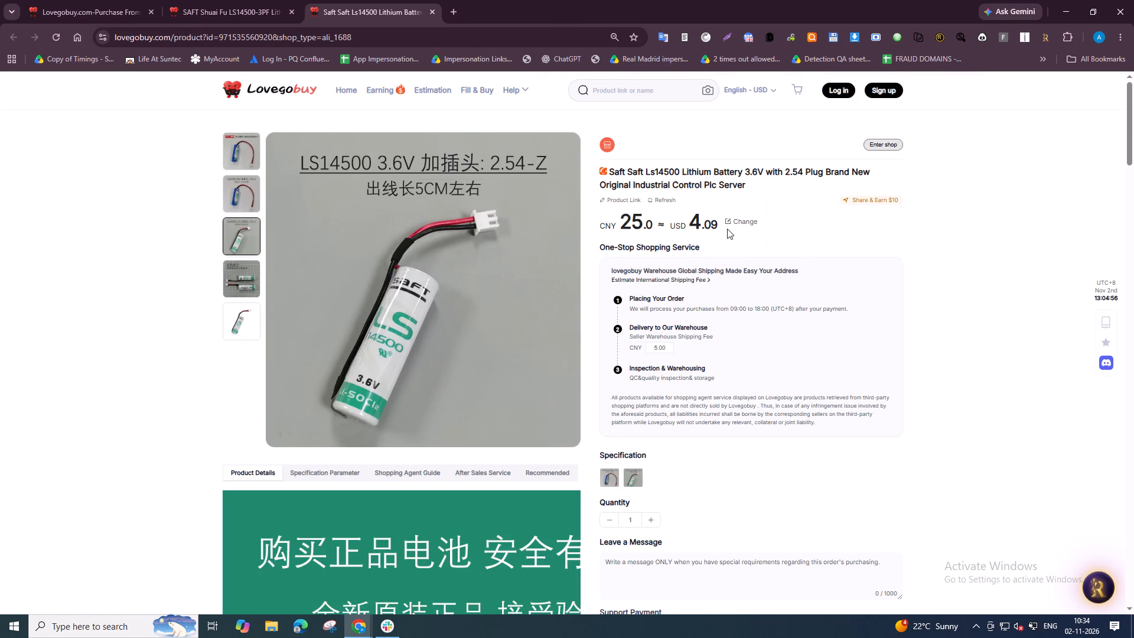
pyautogui.rightClick(618, 201)
pyautogui.click(680, 328)
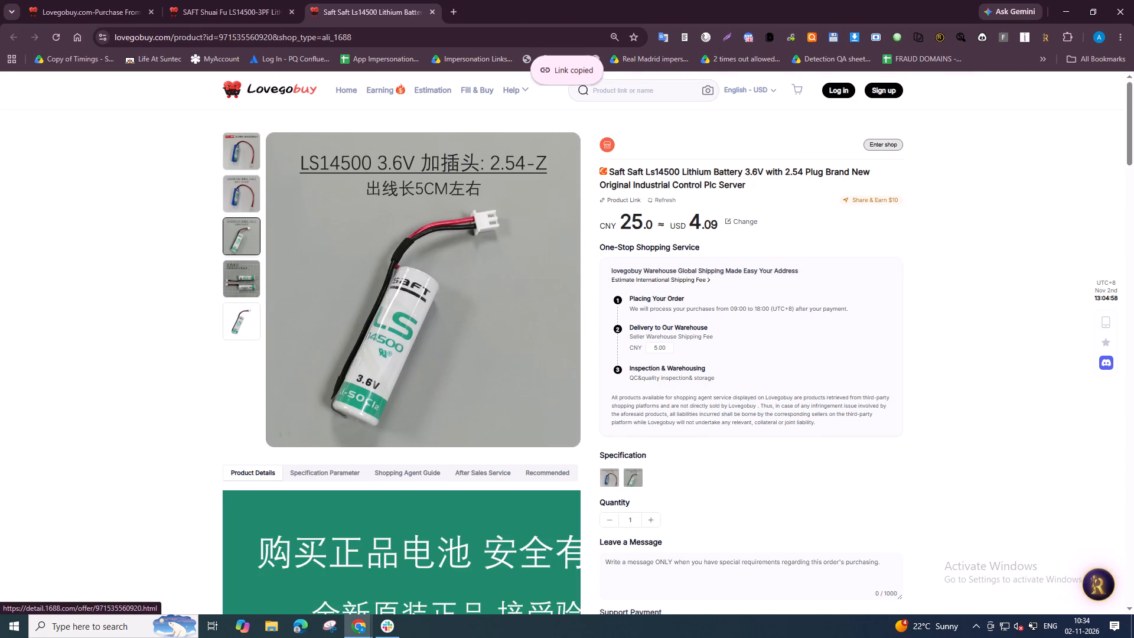
pyautogui.hotkey('alt', 'Tab')
pyautogui.click(482, 385)
pyautogui.click(480, 393)
pyautogui.hotkey('ctrl', 'v')
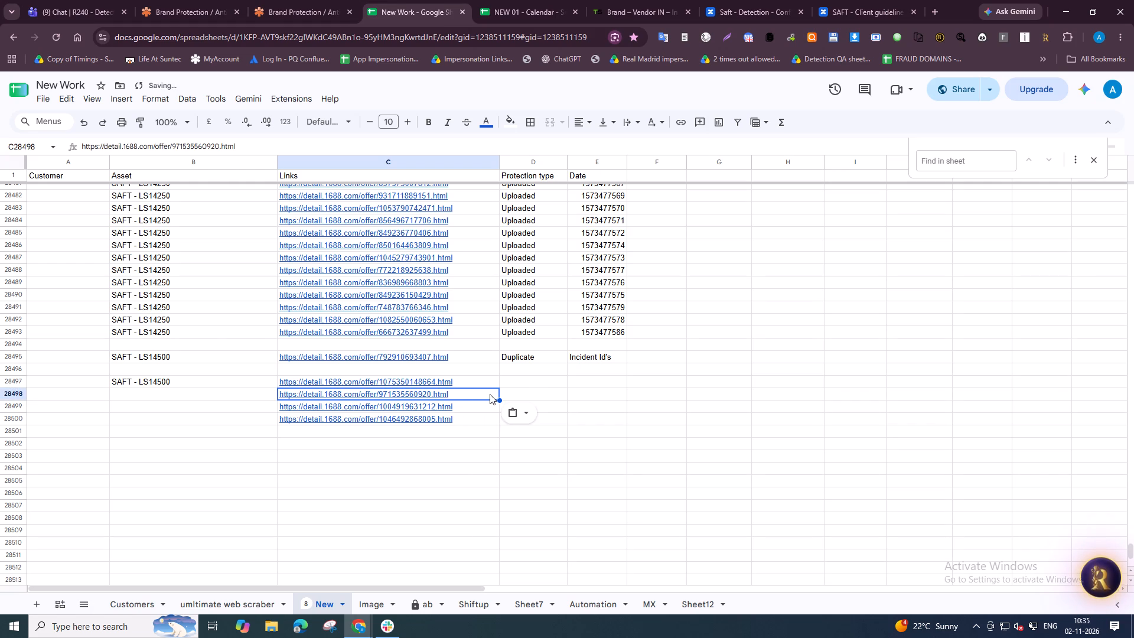
pyautogui.hotkey('alt', 'Tab')
pyautogui.hotkey('ctrl', 'w')
pyautogui.hotkey('ctrl', 'w')
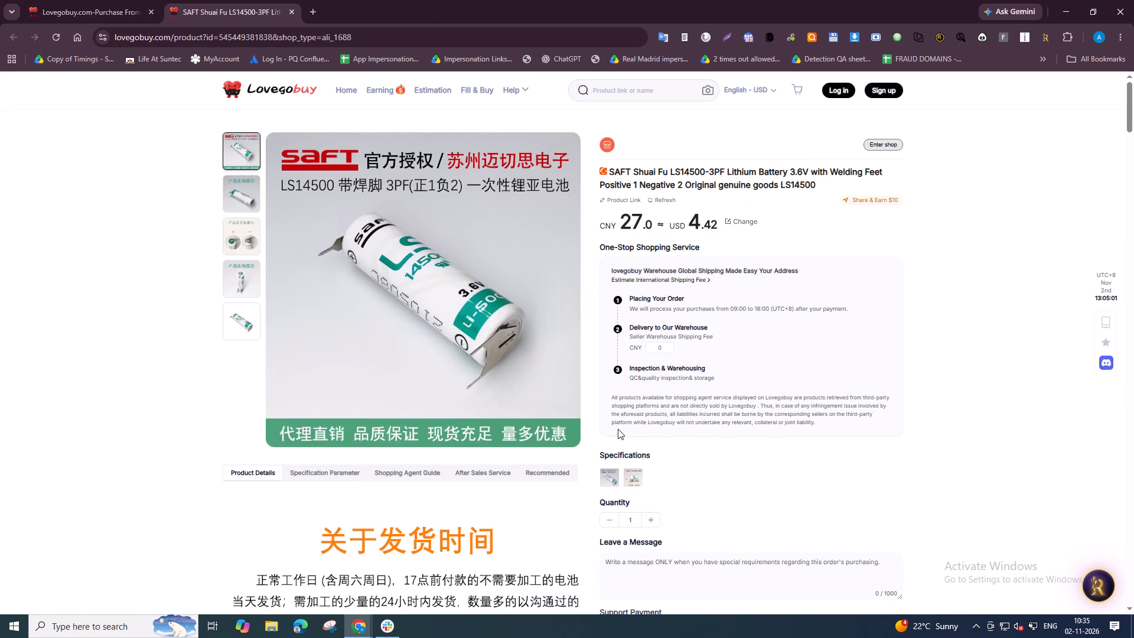
pyautogui.scroll(-3, 730, 393)
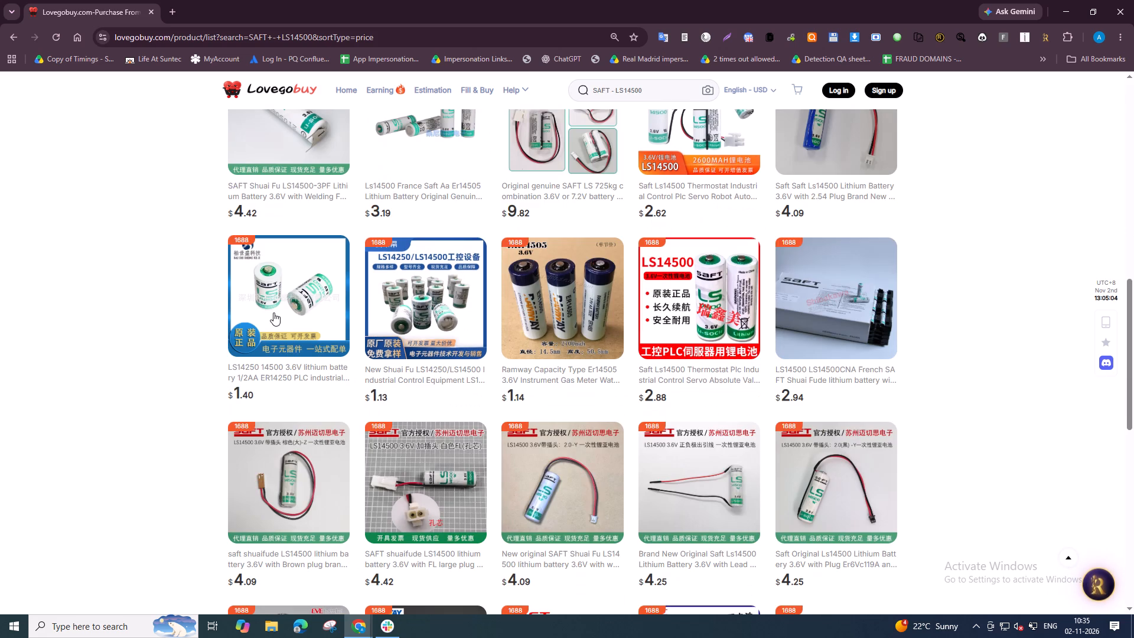
pyautogui.keyDown('ctrl'); pyautogui.click(273, 313); pyautogui.keyUp('ctrl')
pyautogui.keyDown('ctrl'); pyautogui.click(424, 304); pyautogui.keyUp('ctrl')
pyautogui.keyDown('ctrl'); pyautogui.click(696, 301); pyautogui.keyUp('ctrl')
pyautogui.keyDown('ctrl'); pyautogui.click(835, 323); pyautogui.keyUp('ctrl')
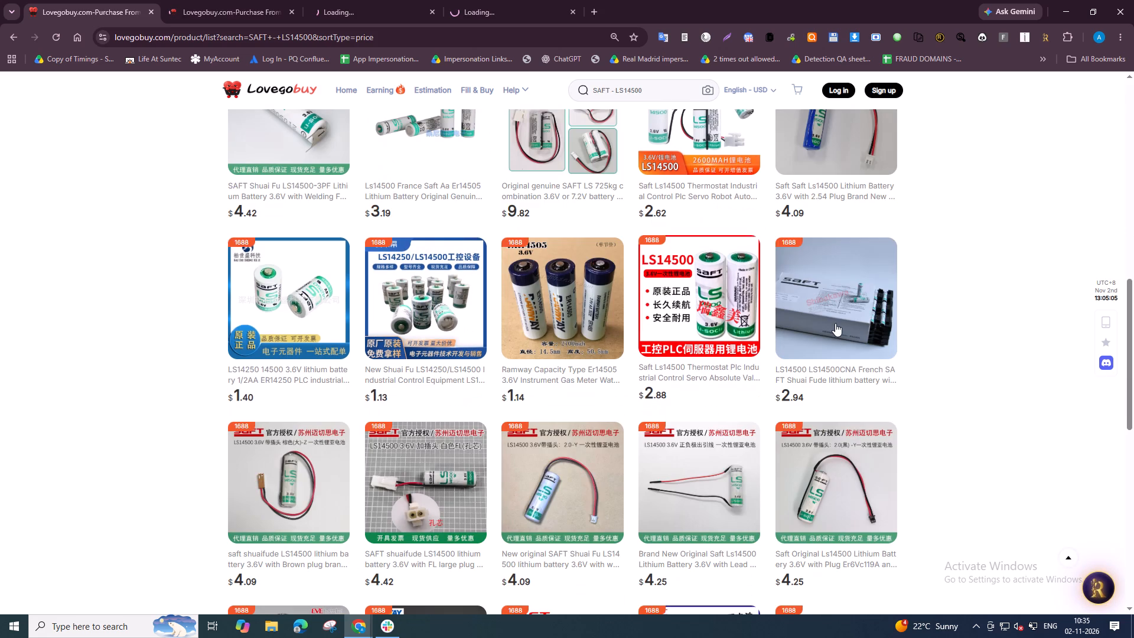
# Open all five SAFT LS14500 listings in the next results row, from the Brown plug to the Er6Vc119A plug.
pyautogui.scroll(-3, 632, 403)
pyautogui.keyDown('ctrl'); pyautogui.click(275, 293); pyautogui.keyUp('ctrl')
pyautogui.keyDown('ctrl'); pyautogui.click(422, 291); pyautogui.keyUp('ctrl')
pyautogui.keyDown('ctrl'); pyautogui.click(586, 301); pyautogui.keyUp('ctrl')
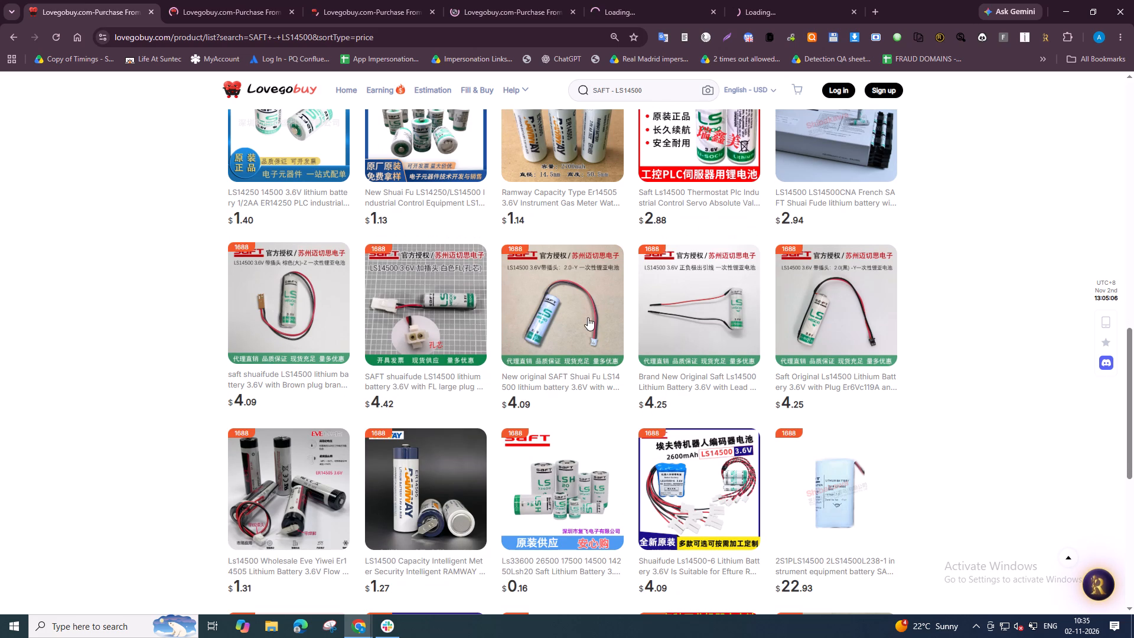
pyautogui.keyDown('ctrl'); pyautogui.click(704, 307); pyautogui.keyUp('ctrl')
pyautogui.keyDown('ctrl'); pyautogui.click(820, 317); pyautogui.keyUp('ctrl')
pyautogui.scroll(-3, 720, 430)
pyautogui.keyDown('ctrl'); pyautogui.click(567, 299); pyautogui.keyUp('ctrl')
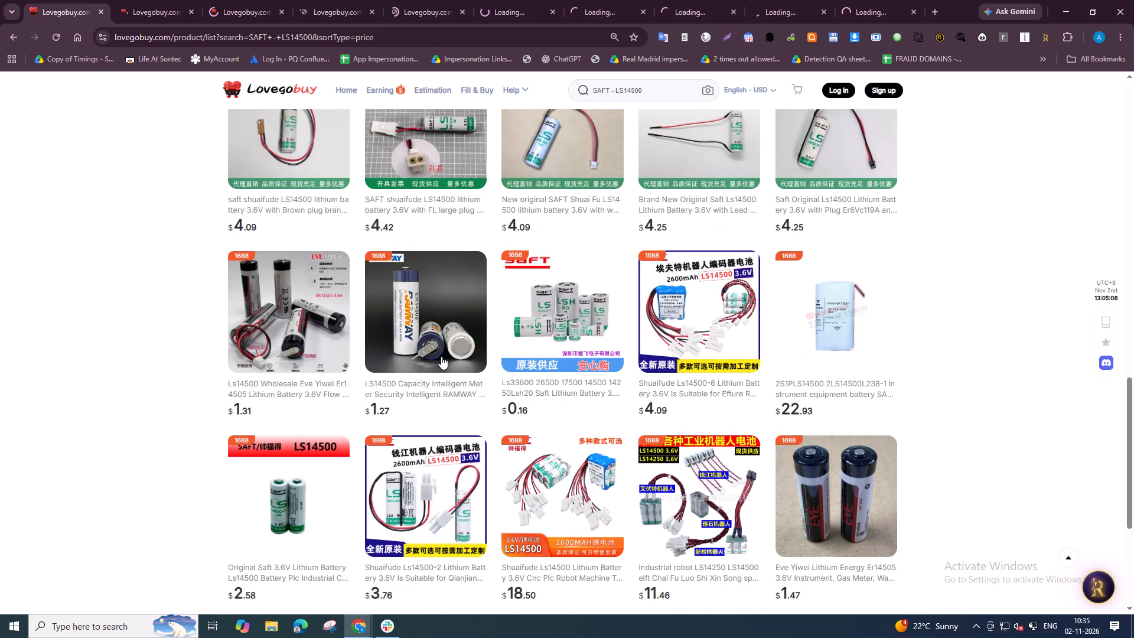
pyautogui.keyDown('ctrl'); pyautogui.click(697, 302); pyautogui.keyUp('ctrl')
pyautogui.keyDown('ctrl'); pyautogui.click(839, 324); pyautogui.keyUp('ctrl')
# Open the first four listings in the last results row, from Original Saft 3.6V to Industrial robot LS14250 LS14500, skipping Eve.
pyautogui.scroll(-2, 617, 435)
pyautogui.keyDown('ctrl'); pyautogui.click(299, 354); pyautogui.keyUp('ctrl')
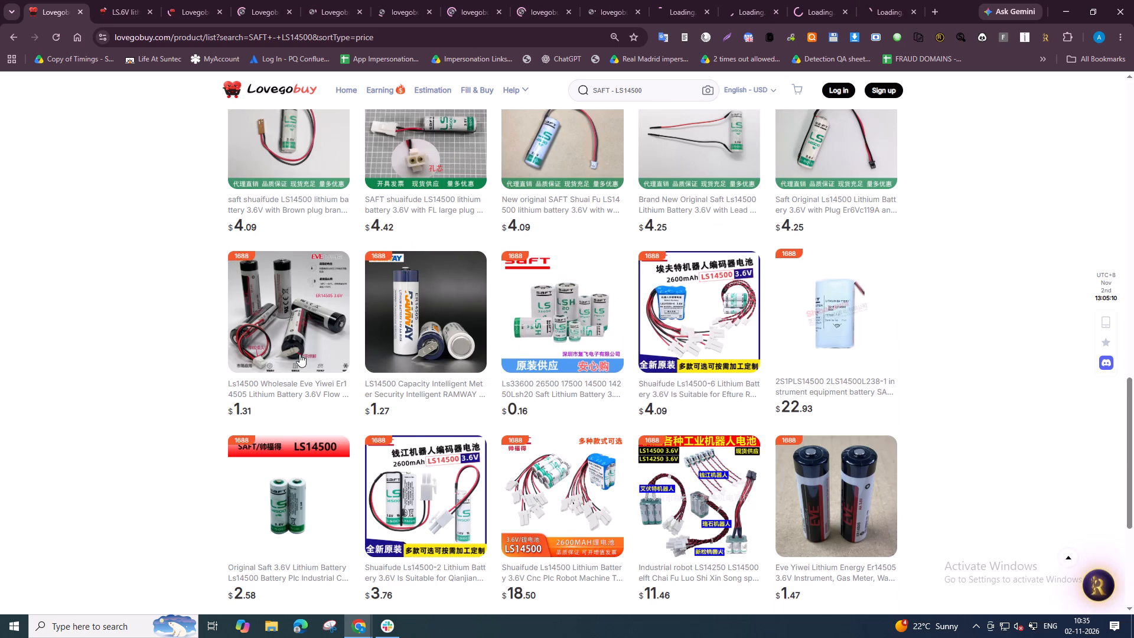
pyautogui.keyDown('ctrl'); pyautogui.click(434, 379); pyautogui.keyUp('ctrl')
pyautogui.keyDown('ctrl'); pyautogui.click(563, 360); pyautogui.keyUp('ctrl')
pyautogui.keyDown('ctrl'); pyautogui.click(714, 379); pyautogui.keyUp('ctrl')
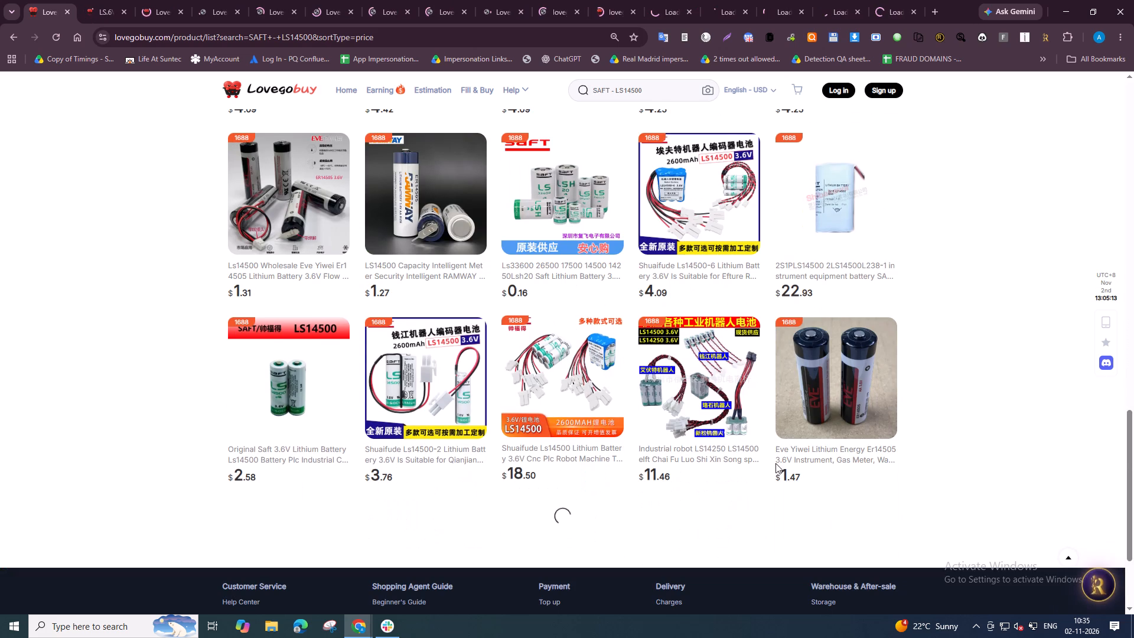
pyautogui.moveTo(775, 463); pyautogui.dragTo(652, 453)
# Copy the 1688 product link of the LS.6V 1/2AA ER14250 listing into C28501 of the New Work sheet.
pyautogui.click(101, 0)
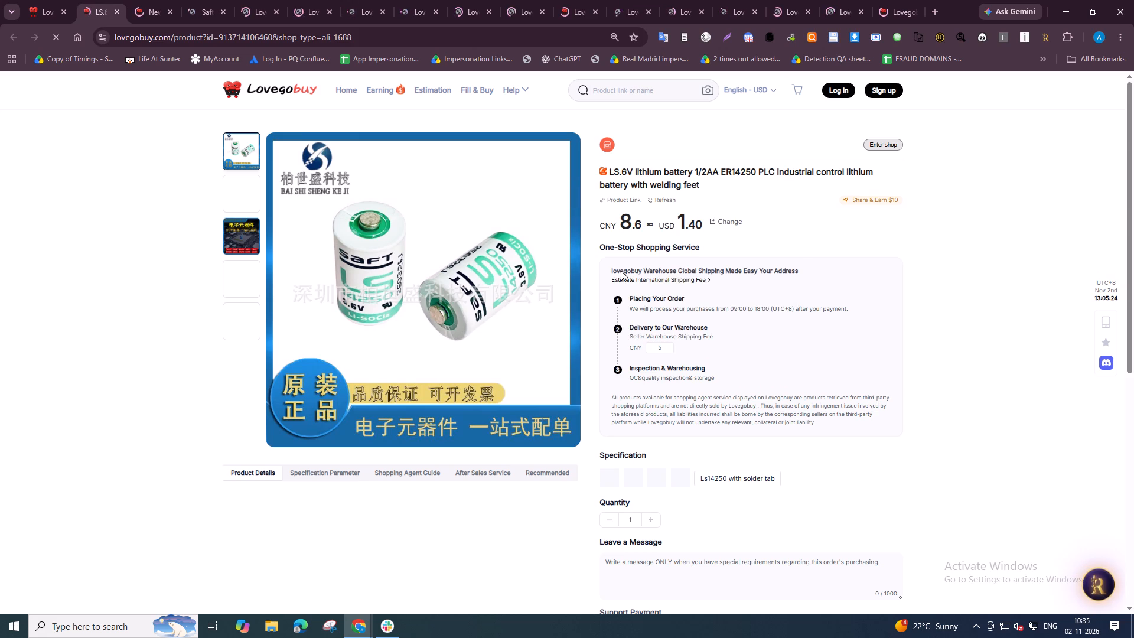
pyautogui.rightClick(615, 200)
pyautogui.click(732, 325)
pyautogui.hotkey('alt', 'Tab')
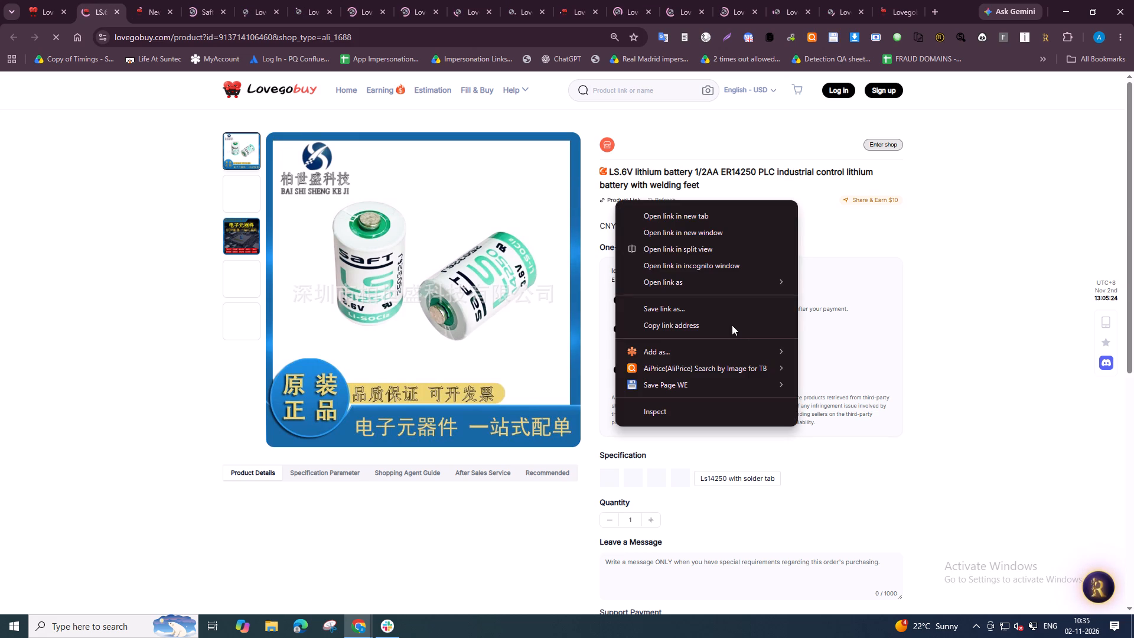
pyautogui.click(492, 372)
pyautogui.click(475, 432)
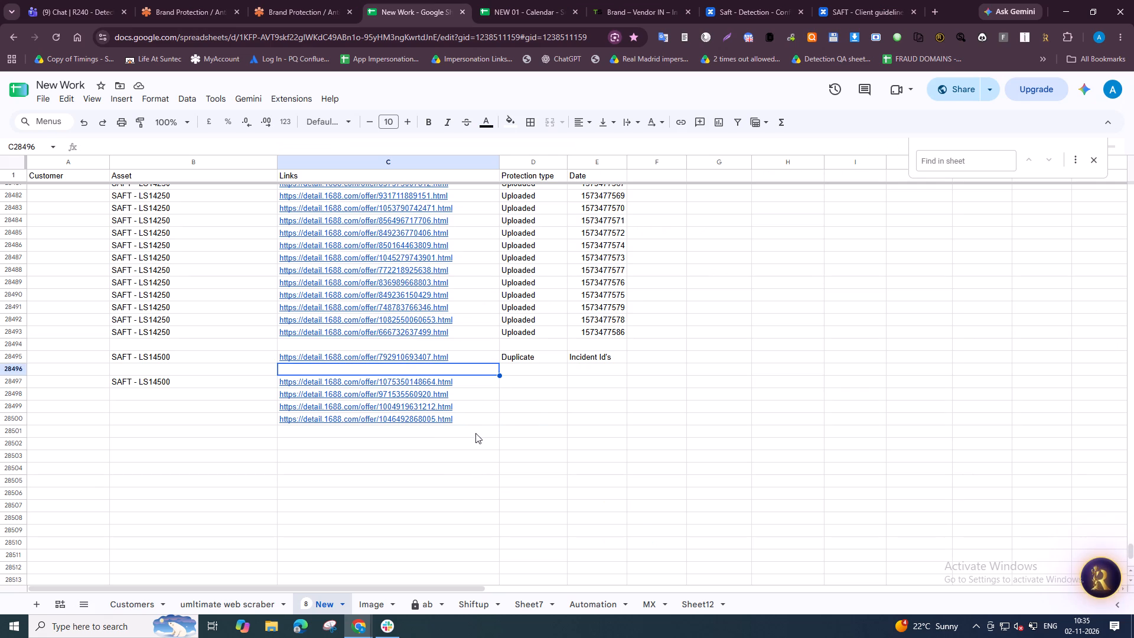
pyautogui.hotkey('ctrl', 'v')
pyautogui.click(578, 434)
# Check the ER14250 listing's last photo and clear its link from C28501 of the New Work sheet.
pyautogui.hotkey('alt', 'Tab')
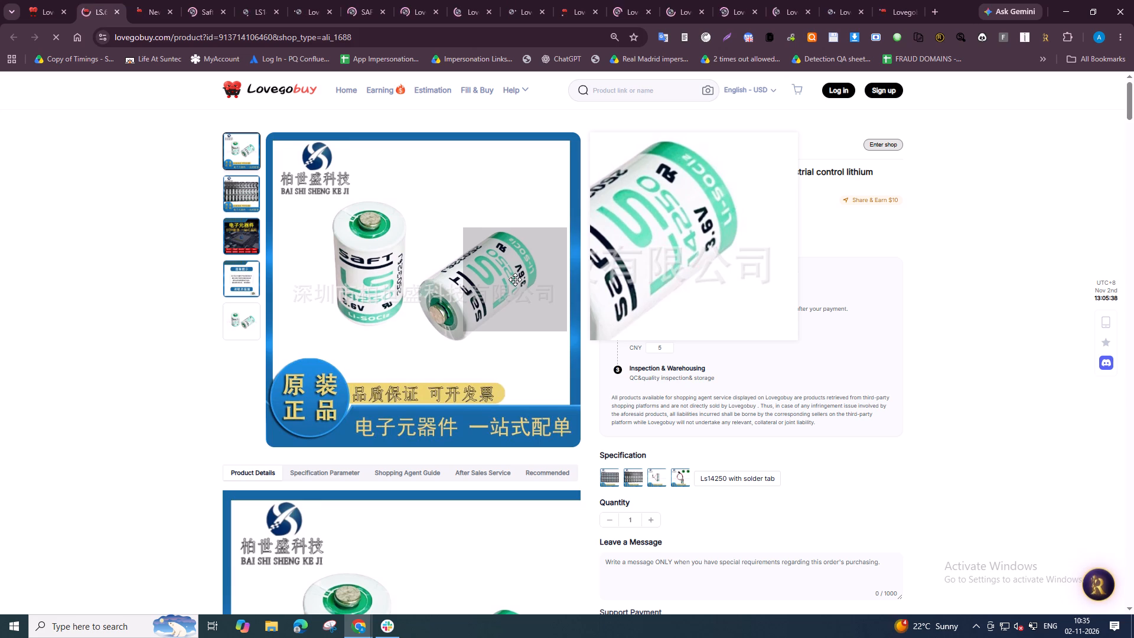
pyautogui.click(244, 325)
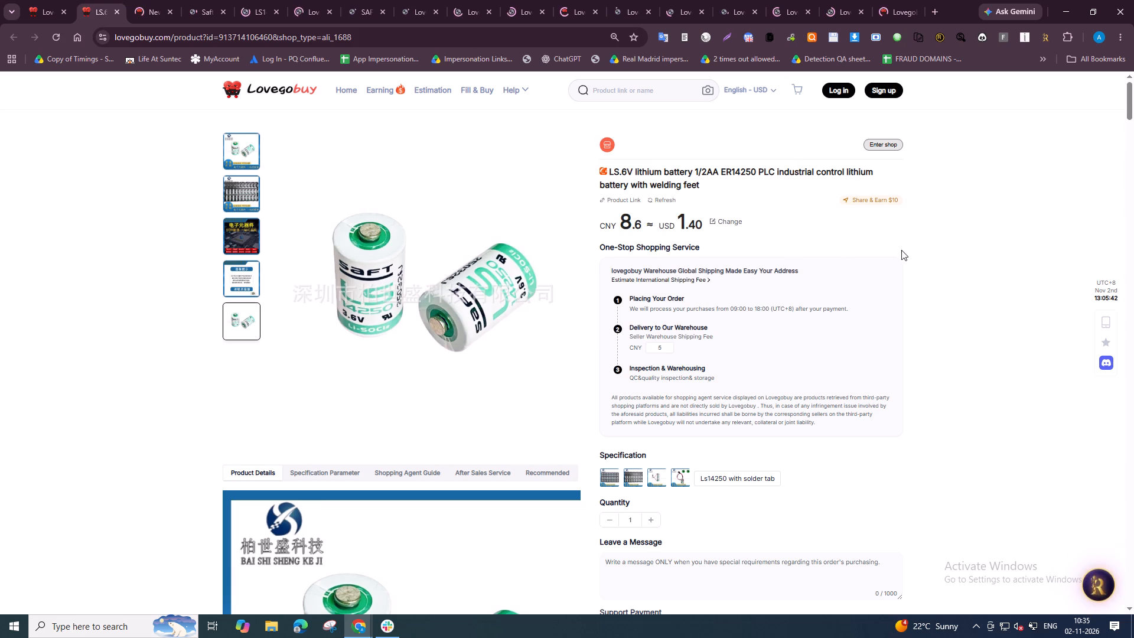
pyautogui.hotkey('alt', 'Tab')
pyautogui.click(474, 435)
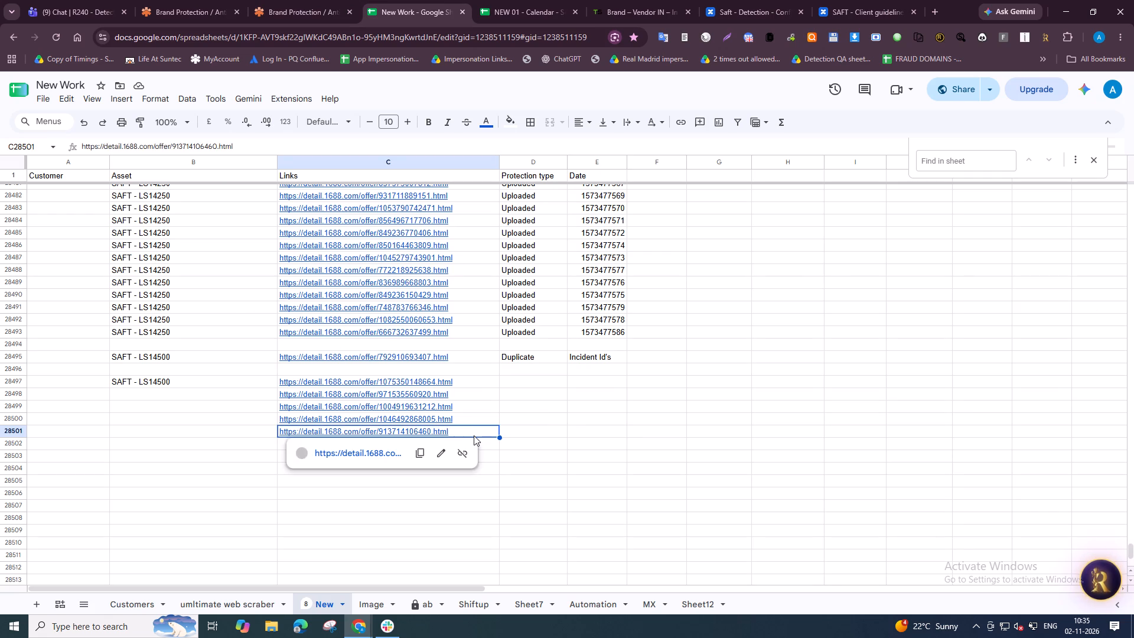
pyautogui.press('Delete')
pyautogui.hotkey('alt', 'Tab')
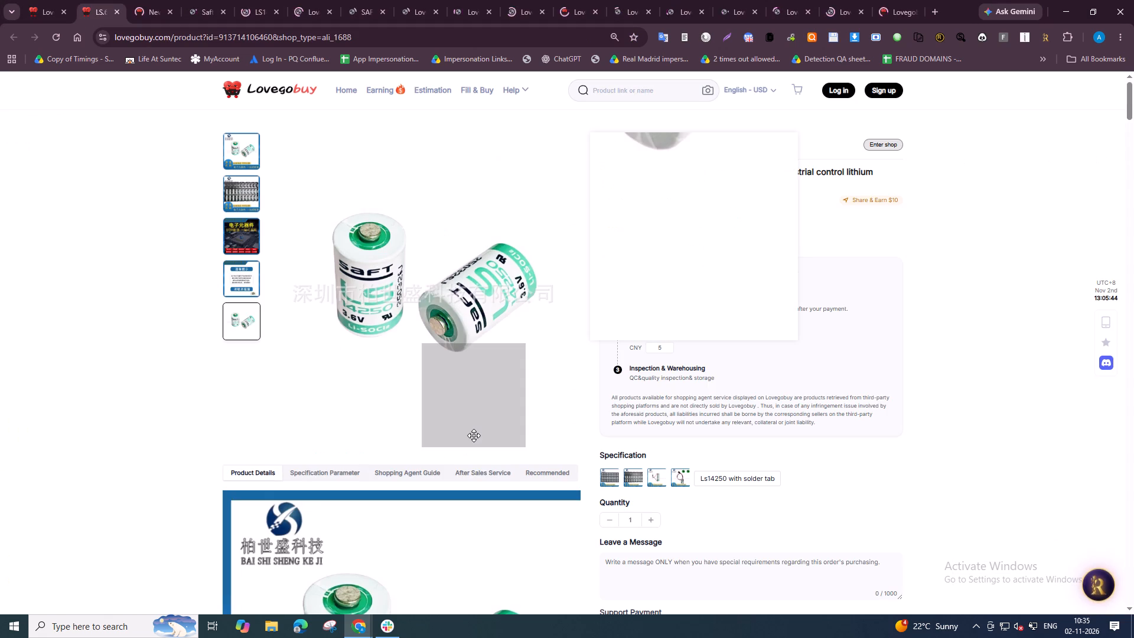
# Examine the photos of the New Shuai Fu LS14250/LS14500 and Saft Ls14500 Thermostat Plc listings for the battery model.
pyautogui.hotkey('ctrl', 'Tab')
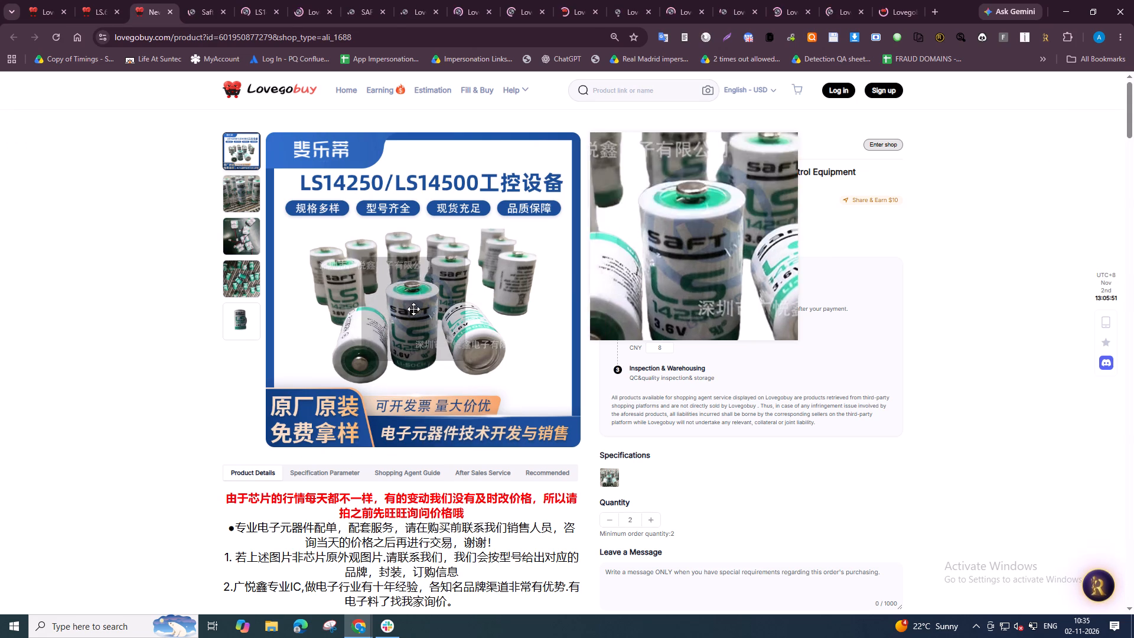
pyautogui.click(256, 314)
pyautogui.hotkey('ctrl', 'Tab')
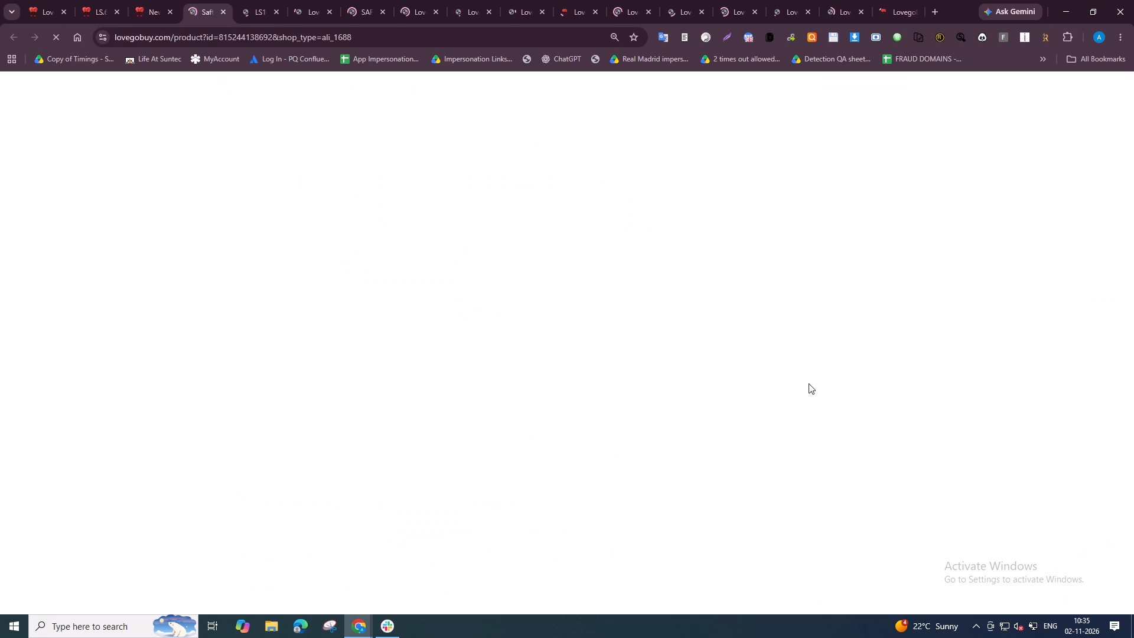
pyautogui.click(261, 188)
pyautogui.click(248, 195)
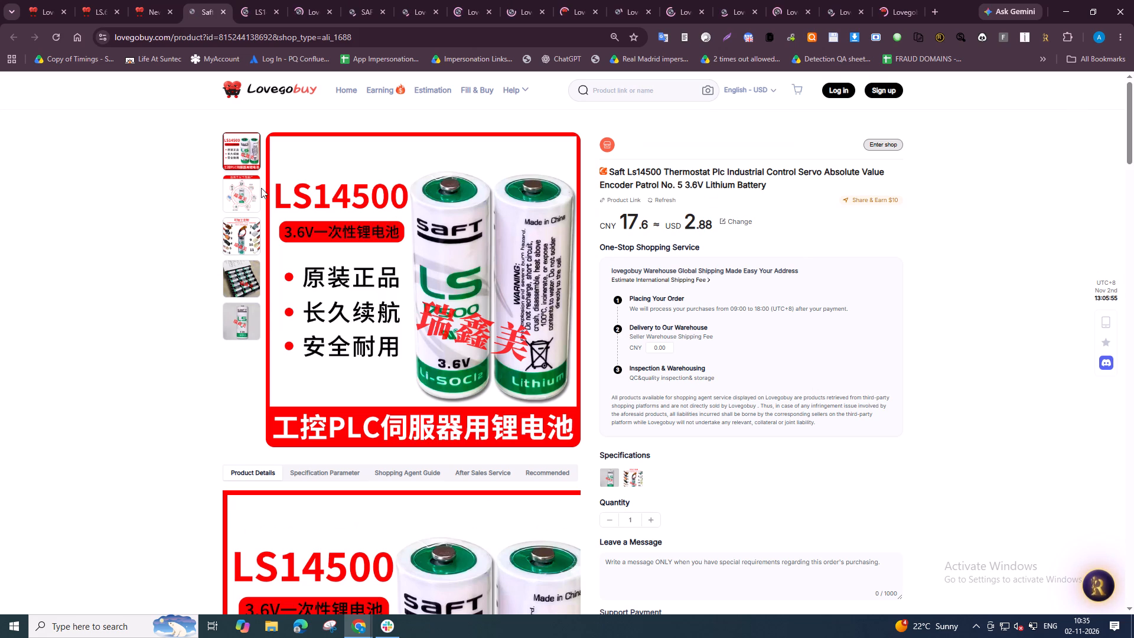
pyautogui.click(239, 249)
pyautogui.click(244, 309)
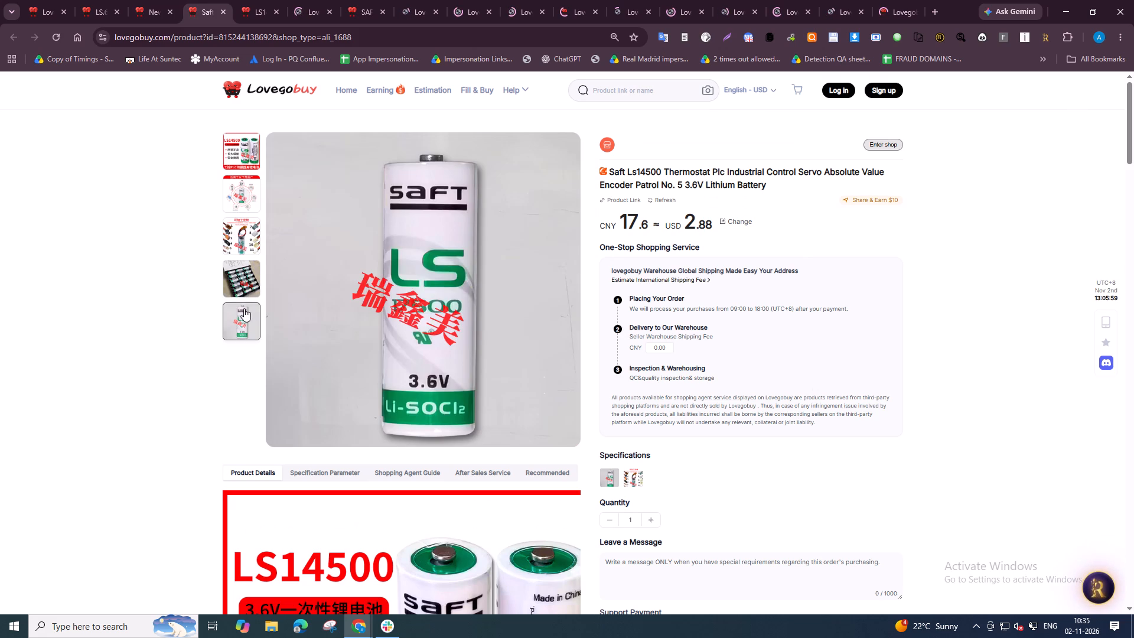
pyautogui.click(230, 152)
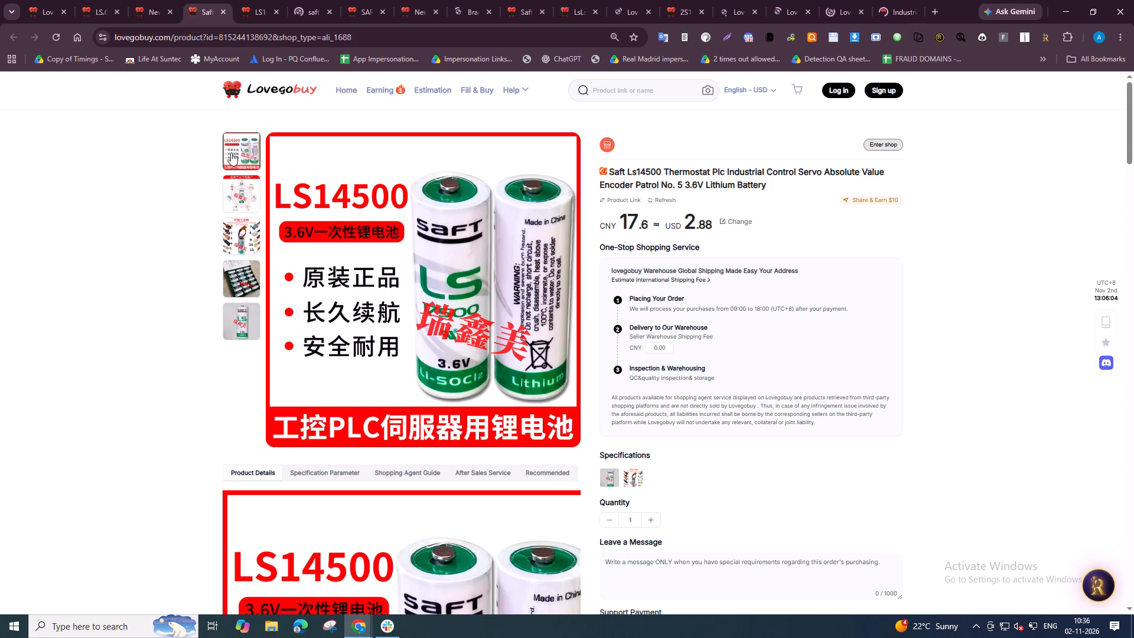
pyautogui.click(240, 199)
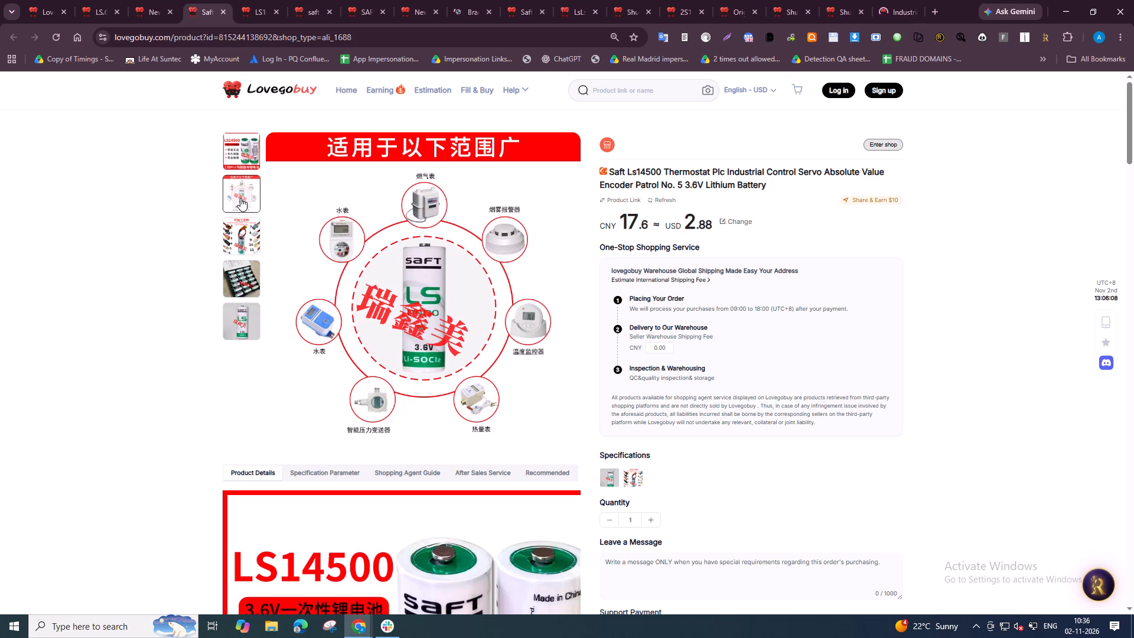
pyautogui.click(235, 255)
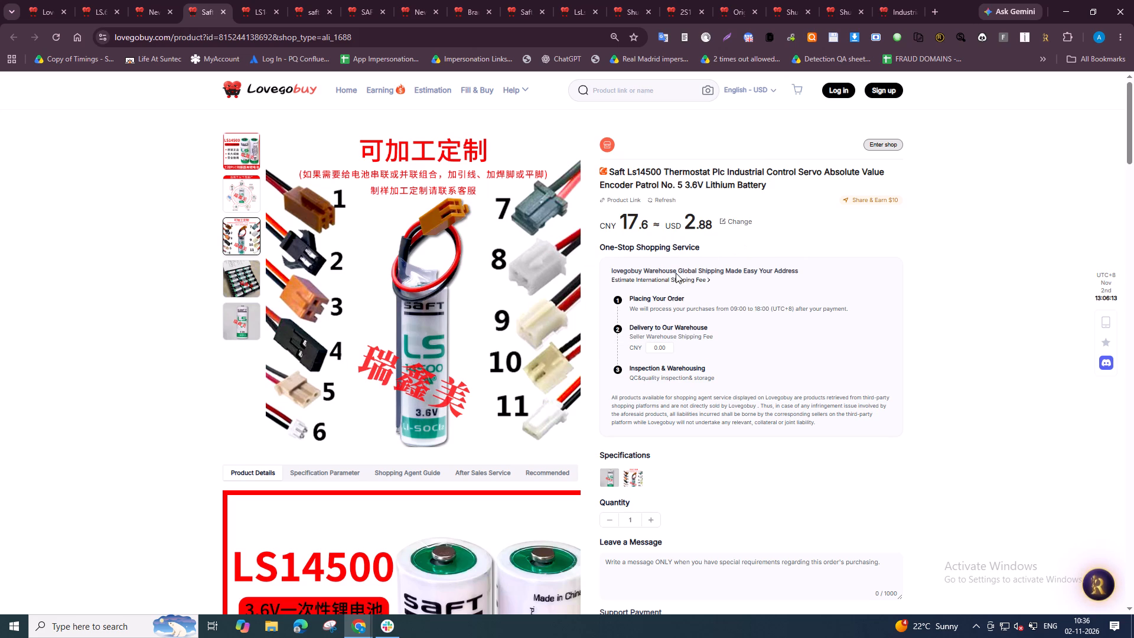
# Copy the 1688 product link of the Saft Ls14500 Thermostat Plc Encoder listing into C28501 and close the product page.
pyautogui.rightClick(612, 200)
pyautogui.click(654, 321)
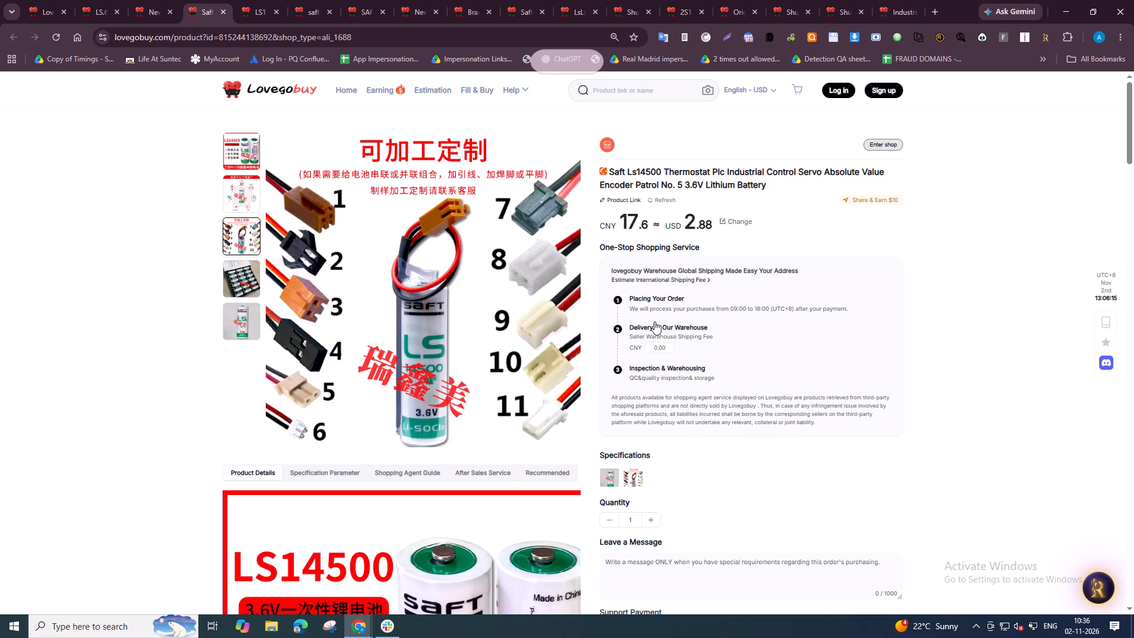
pyautogui.hotkey('alt', 'Tab')
pyautogui.hotkey('ctrl', 'v')
pyautogui.click(478, 458)
pyautogui.hotkey('alt', 'Tab')
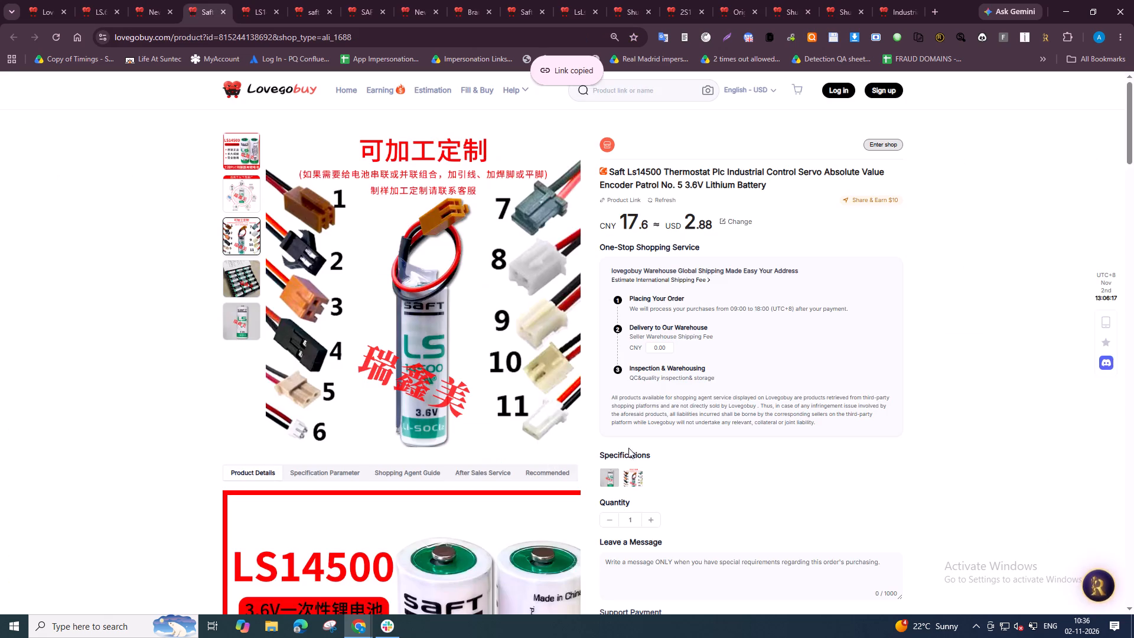
pyautogui.hotkey('ctrl', 'w')
# Check the fourth photo of the LS14500CNA French SAFT listing and copy its 1688 product link into C28503 of the New Work sheet.
pyautogui.click(238, 284)
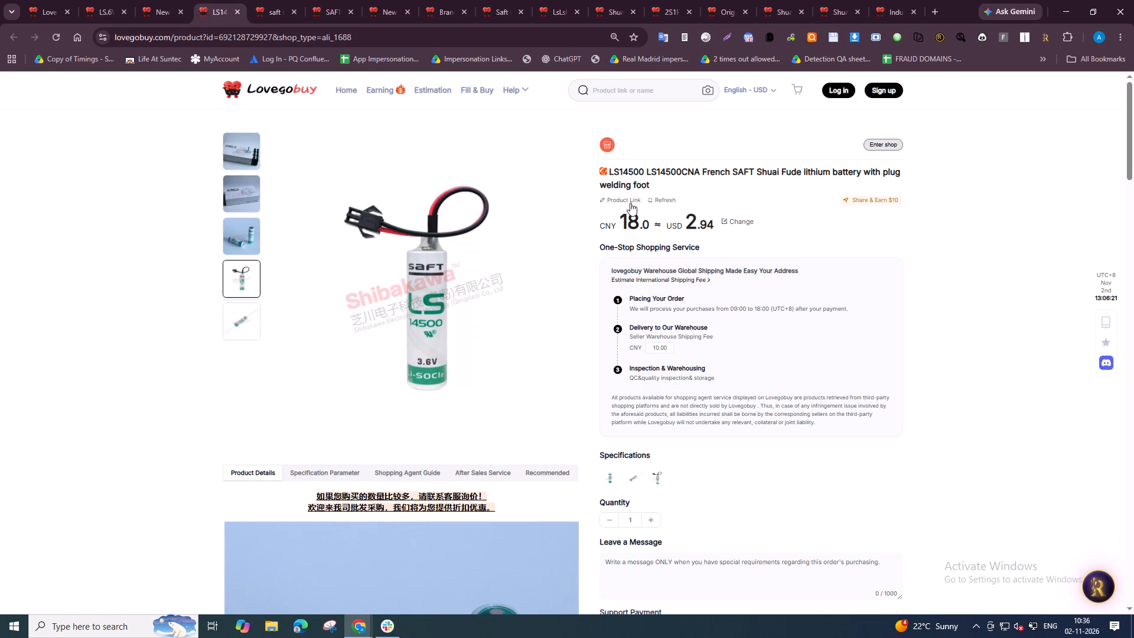
pyautogui.rightClick(630, 202)
pyautogui.click(706, 325)
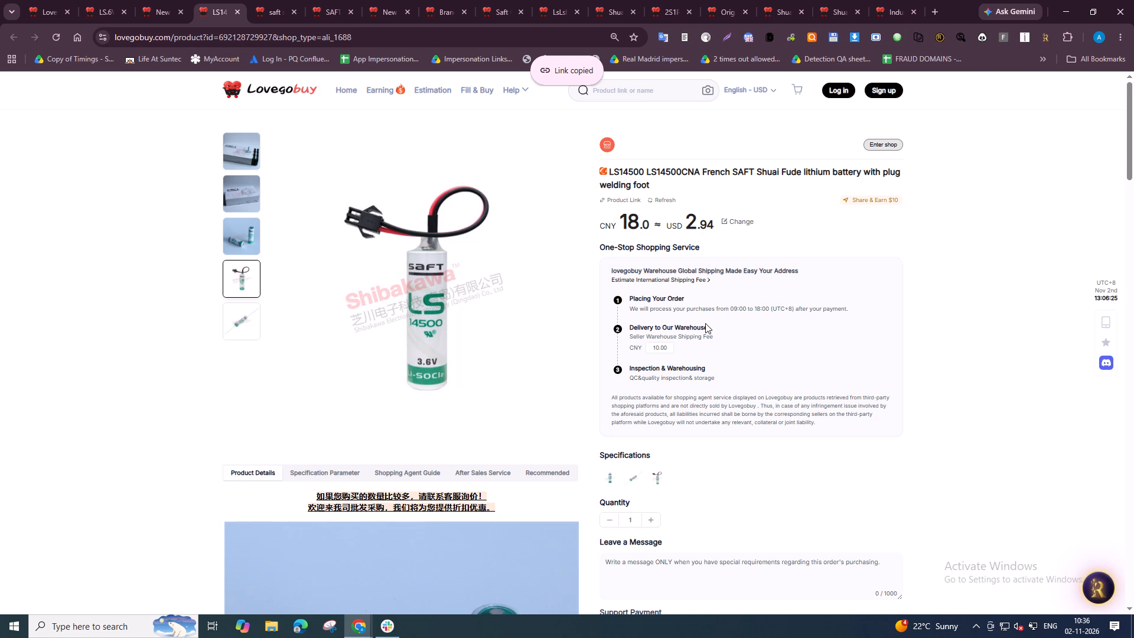
pyautogui.hotkey('alt', 'Tab')
pyautogui.hotkey('ctrl', 'v')
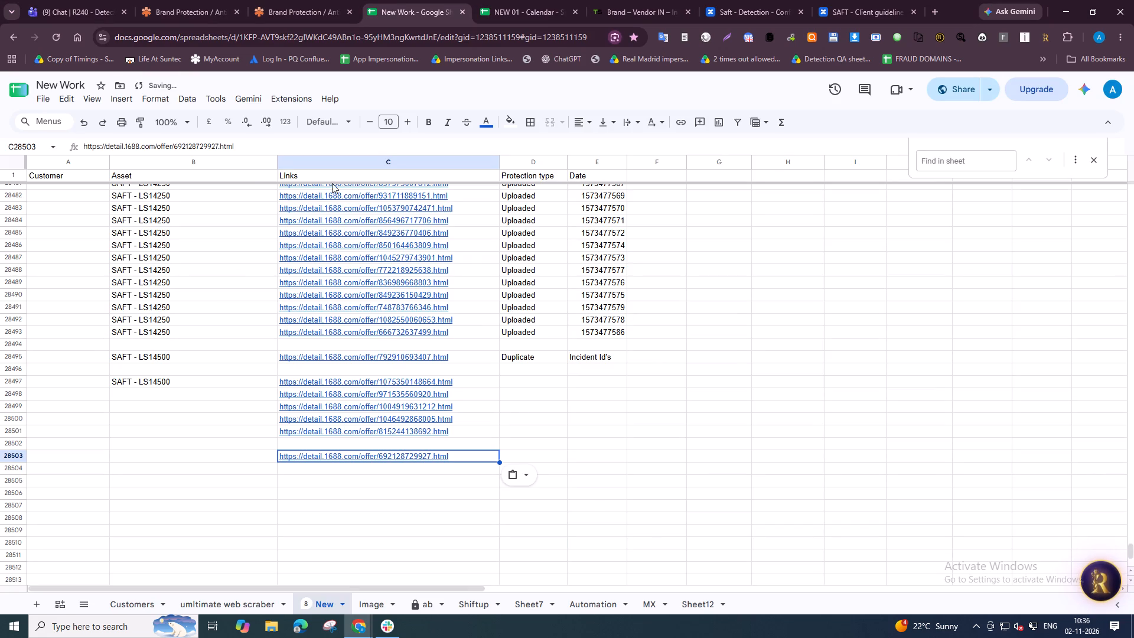
# Select SAFT - LS14500 as the asset in the Red Points new incident form and return to the New Work sheet.
pyautogui.click(197, 0)
pyautogui.click(285, 317)
pyautogui.click(248, 169)
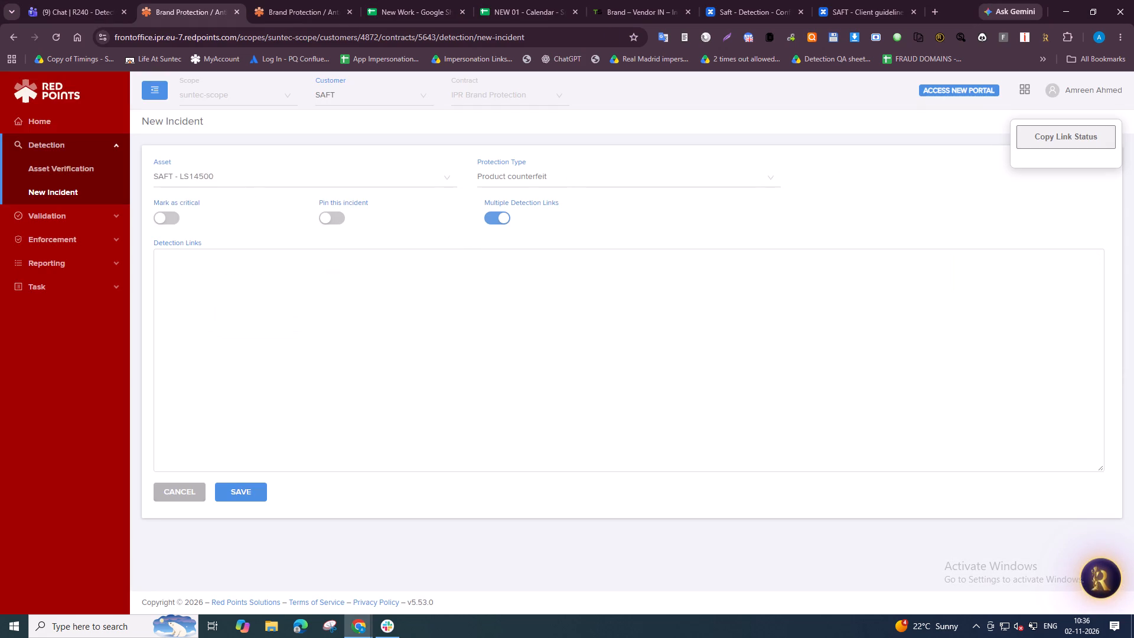
pyautogui.write('145')
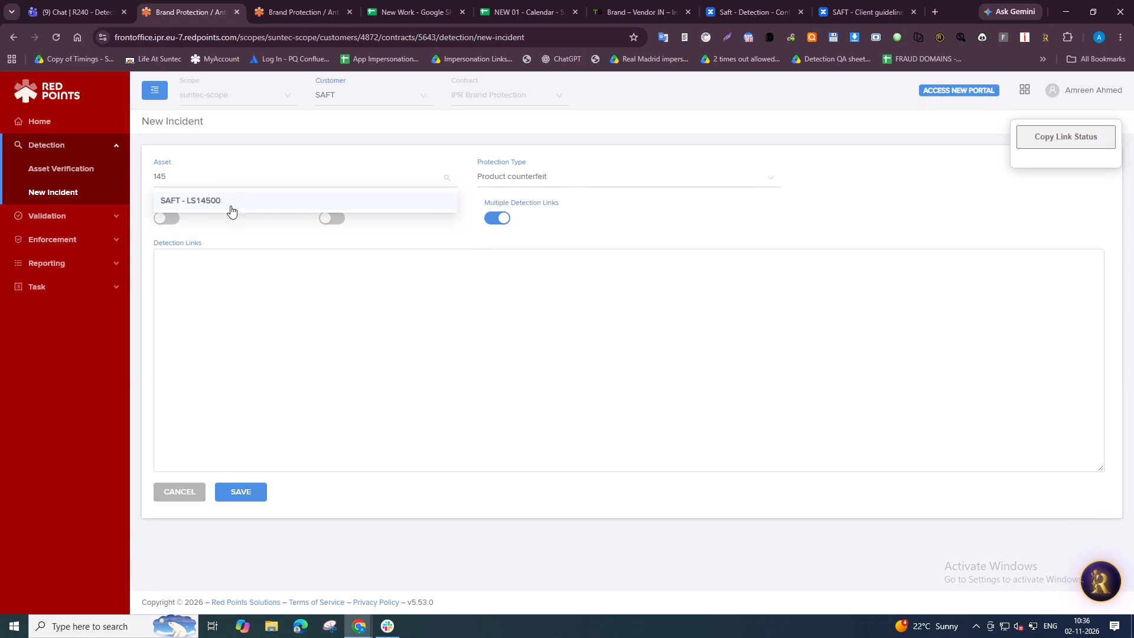
pyautogui.click(222, 206)
pyautogui.click(249, 328)
pyautogui.click(455, 0)
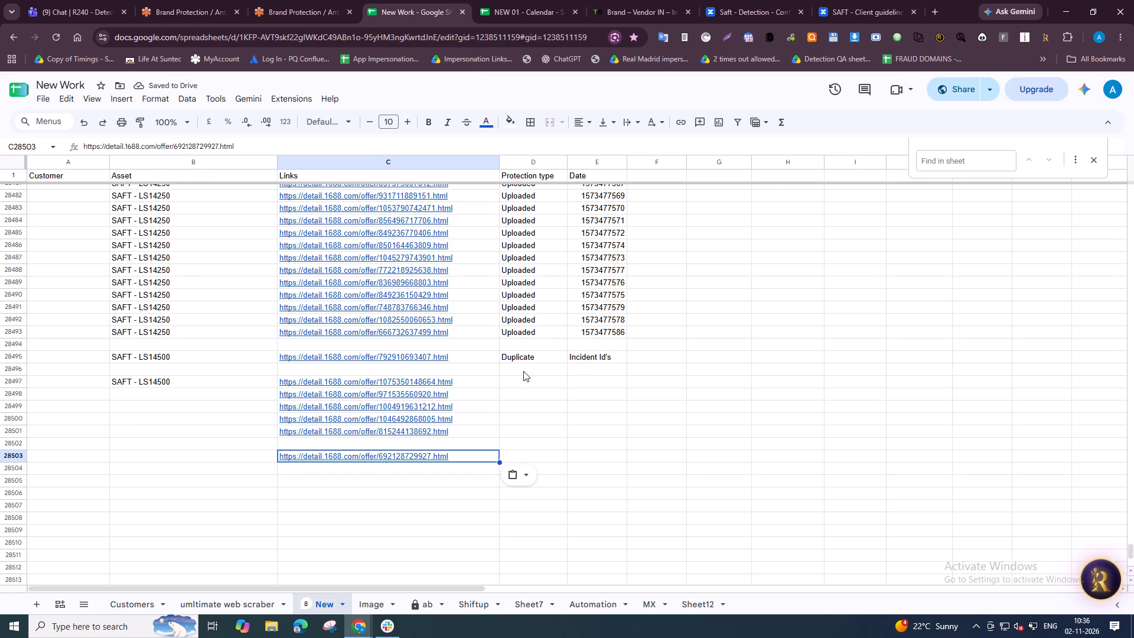
# Close the product page of the LS14500CNA French SAFT listing.
pyautogui.hotkey('alt', 'Tab')
pyautogui.hotkey('ctrl', 'w')
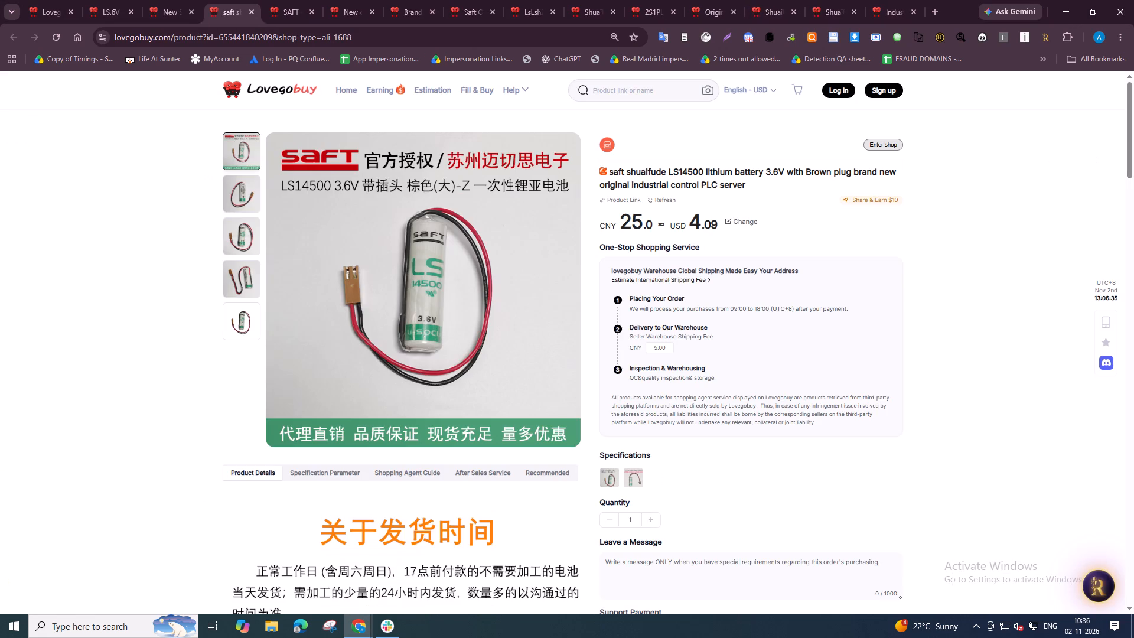
# Copy the 1688 product link of the saft shuaifude LS14500 Brown plug listing into C28502 and close the product page.
pyautogui.rightClick(621, 200)
pyautogui.click(715, 325)
pyautogui.hotkey('alt', 'Tab')
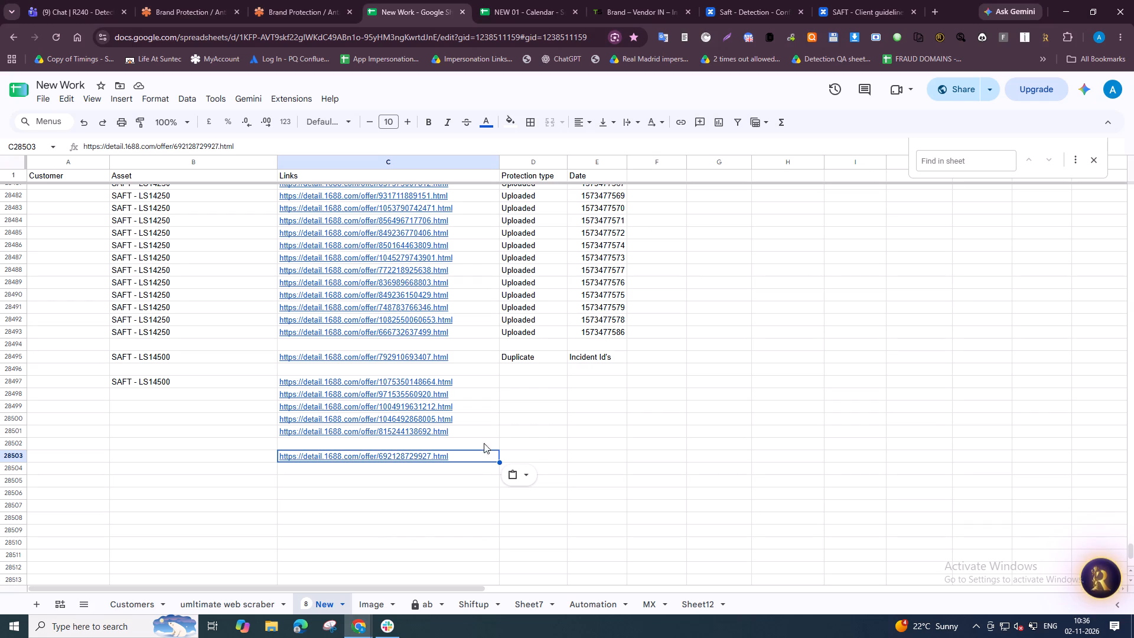
pyautogui.click(484, 441)
pyautogui.hotkey('ctrl', 'v')
pyautogui.hotkey('alt', 'Tab')
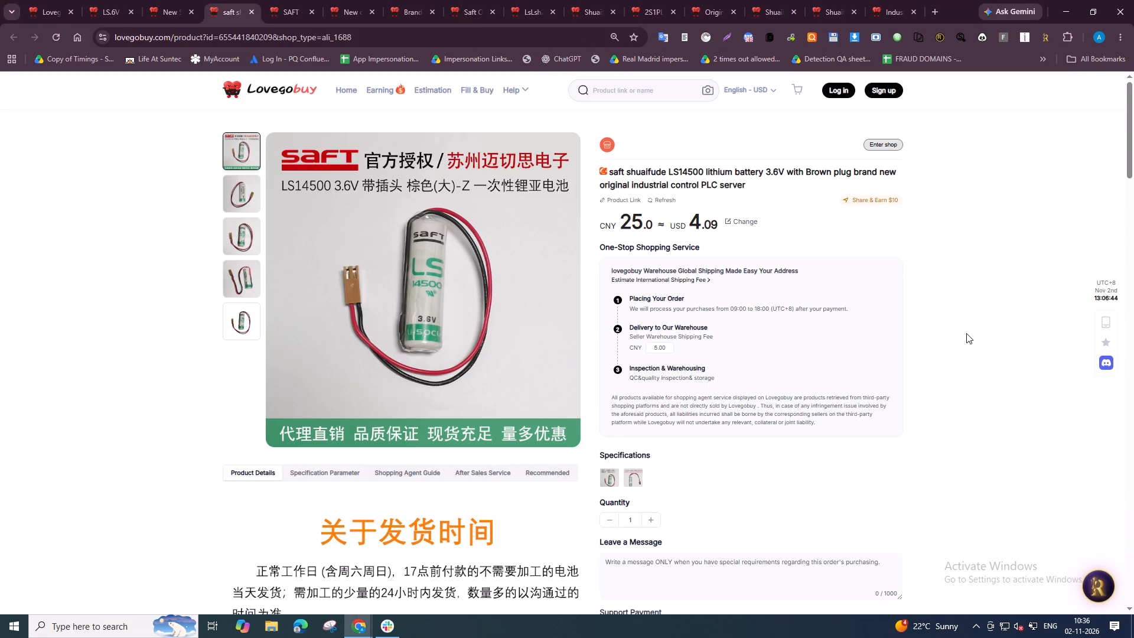
pyautogui.hotkey('ctrl', 'w')
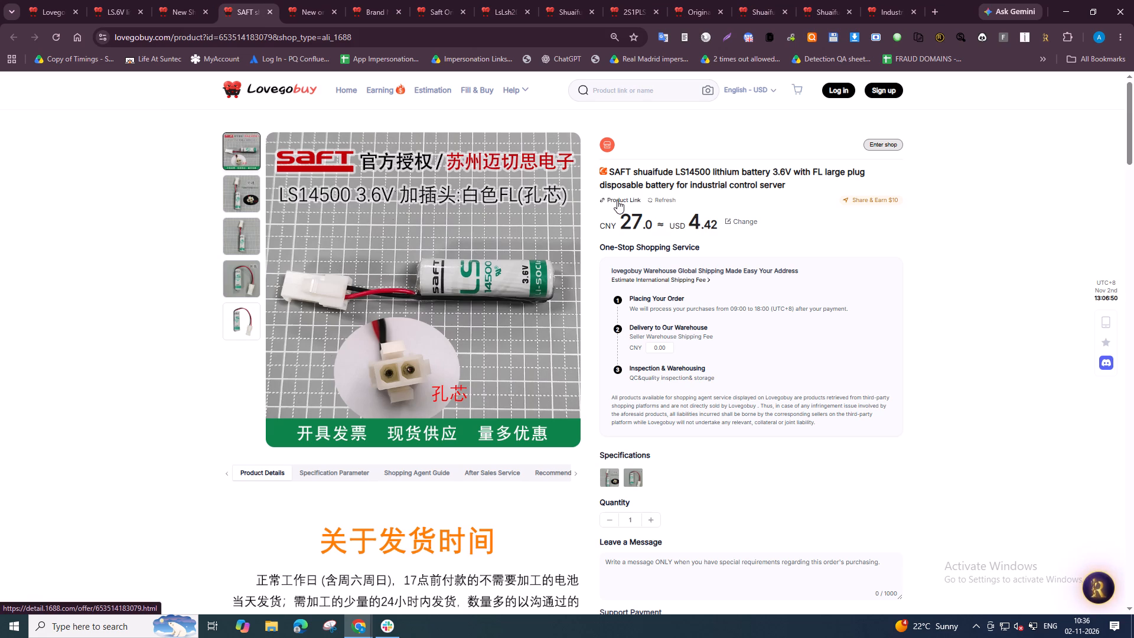
# Copy the 1688 product link of the SAFT shuaifude LS14500 FL large plug listing into C28505 and close the product page.
pyautogui.rightClick(617, 200)
pyautogui.click(696, 328)
pyautogui.hotkey('alt', 'Tab')
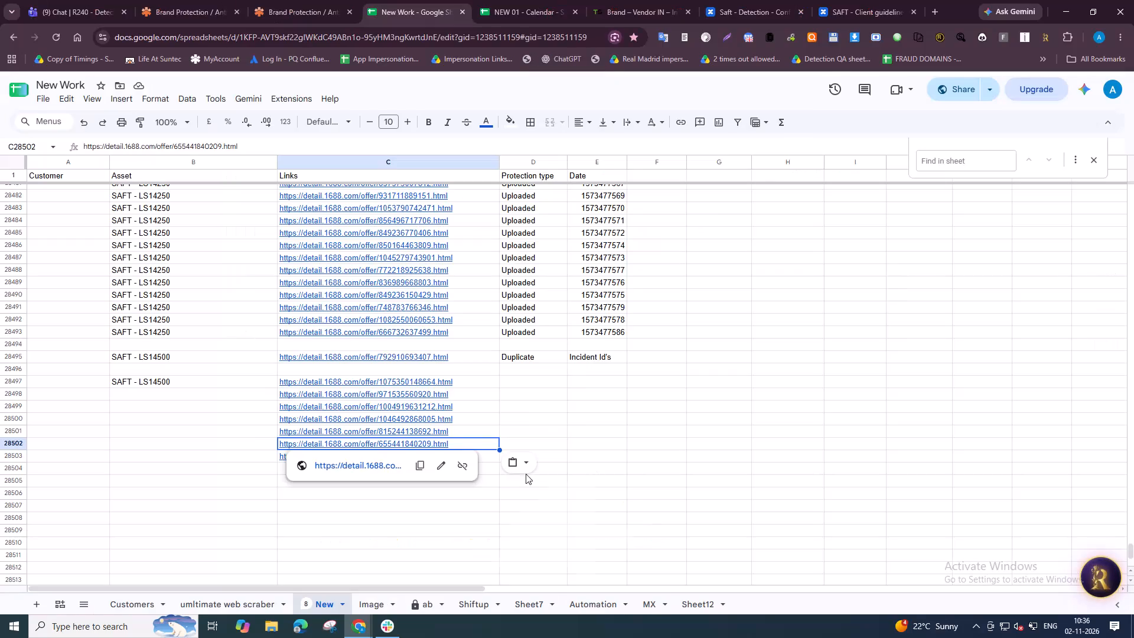
pyautogui.click(485, 483)
pyautogui.hotkey('ctrl', 'v')
pyautogui.hotkey('alt', 'Tab')
pyautogui.hotkey('ctrl', 'w')
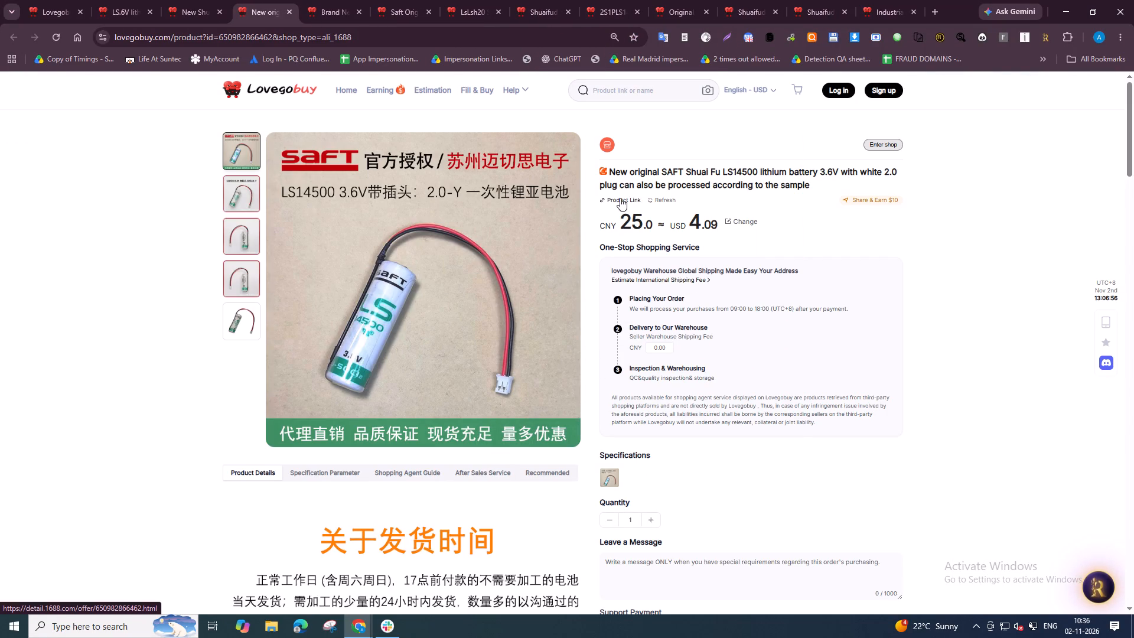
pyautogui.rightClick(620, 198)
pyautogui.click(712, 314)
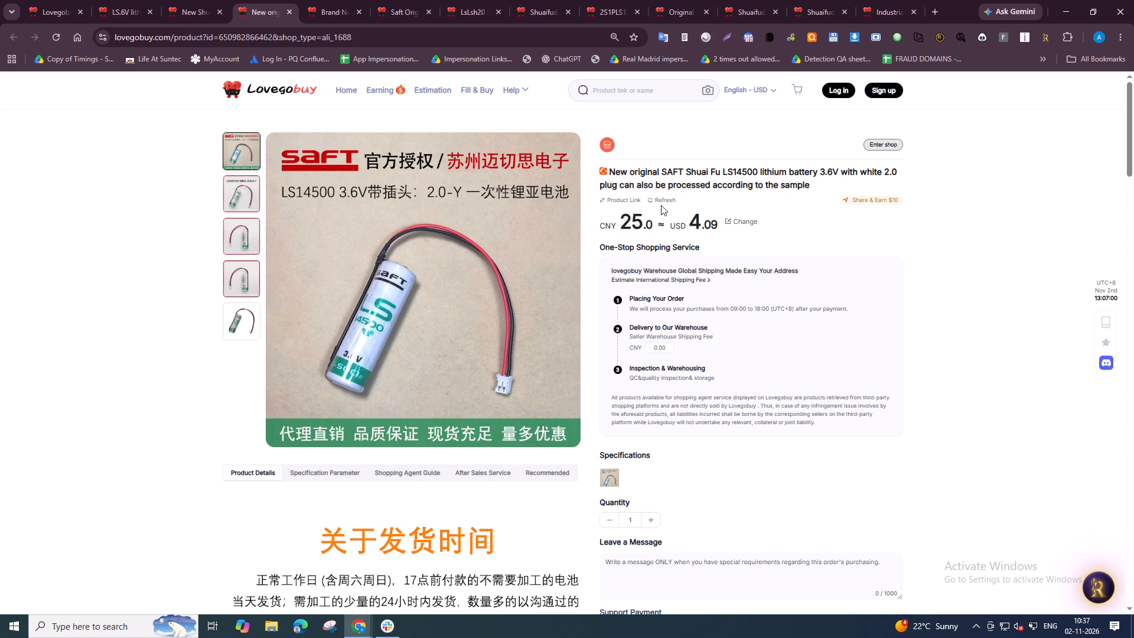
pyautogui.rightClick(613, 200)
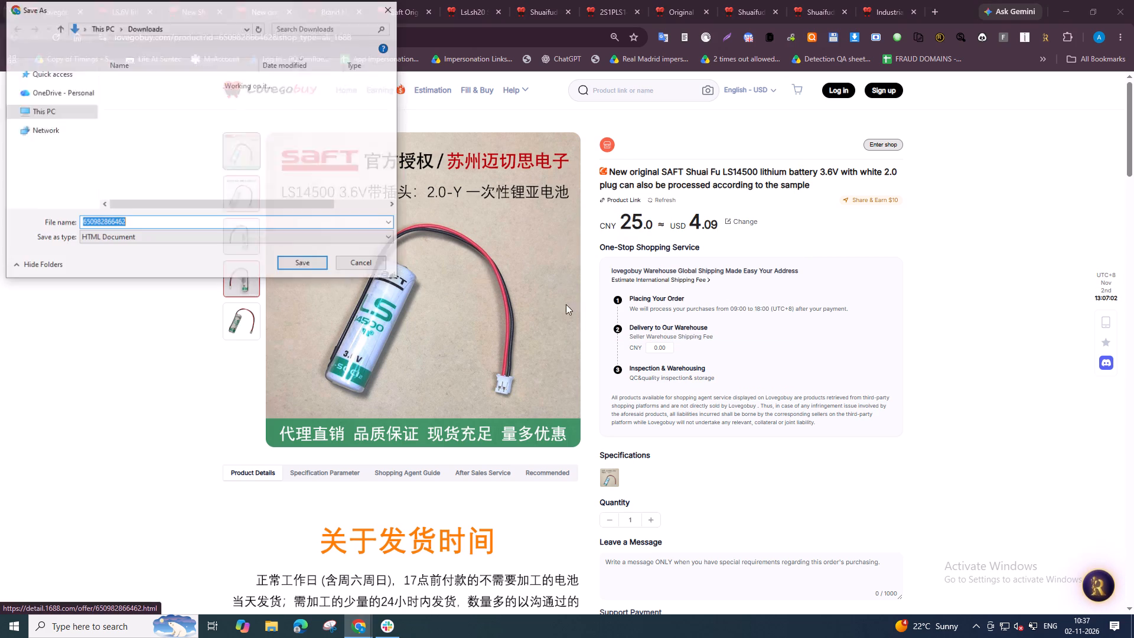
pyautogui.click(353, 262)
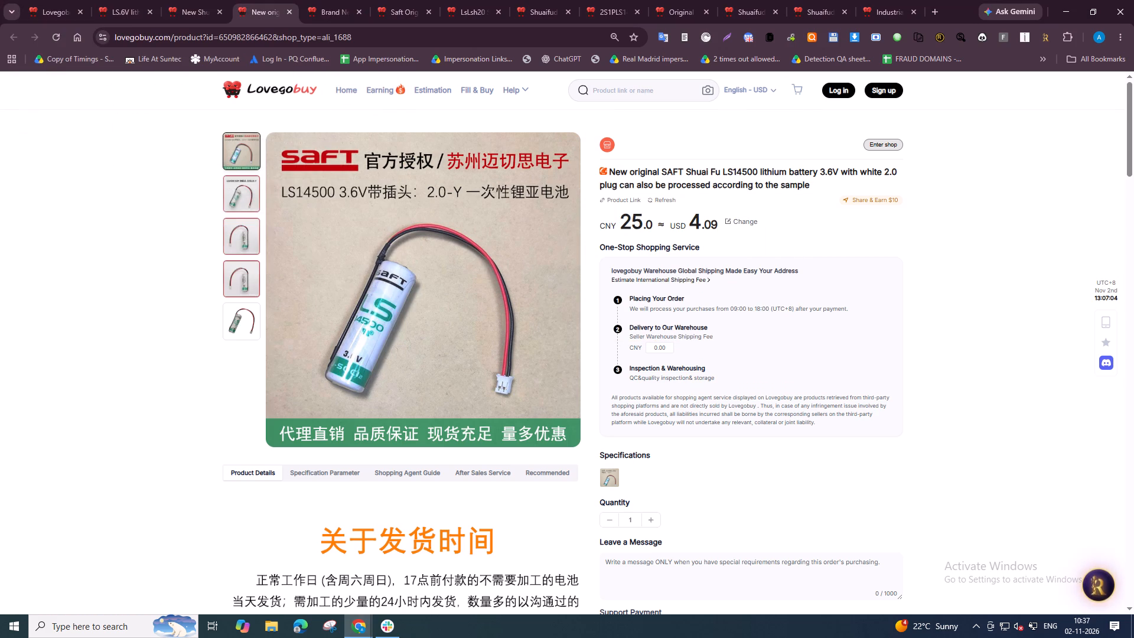
# Copy the 1688 product link of the SAFT Shuai Fu LS14500 white 2.0 plug listing into C28504 and close the product page.
pyautogui.rightClick(625, 201)
pyautogui.click(698, 329)
pyautogui.hotkey('alt', 'Tab')
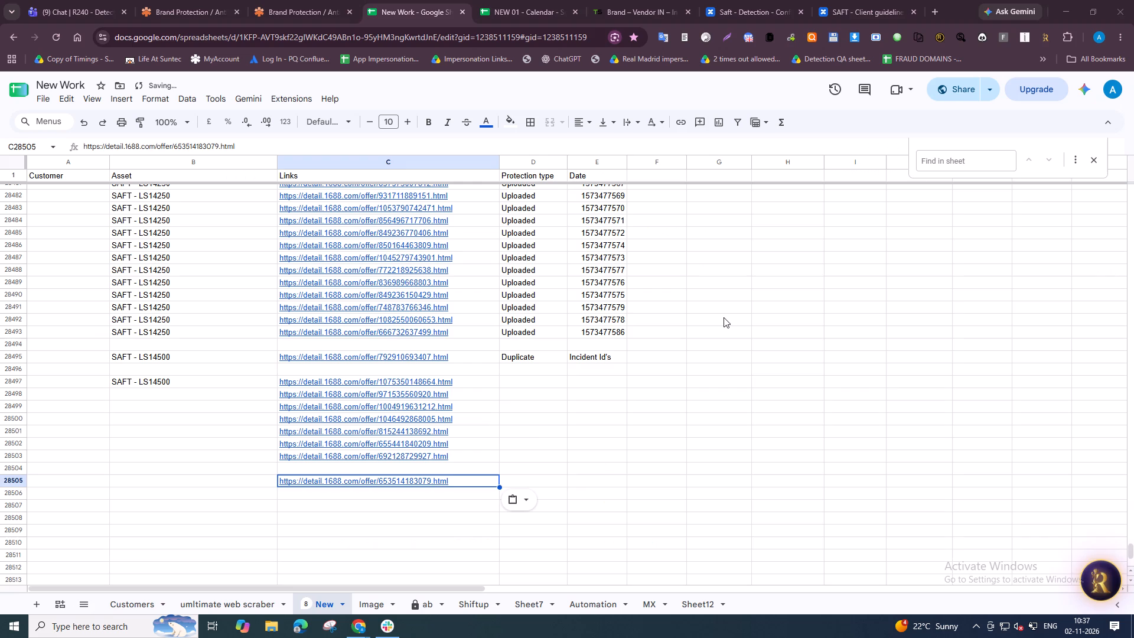
pyautogui.click(482, 471)
pyautogui.hotkey('ctrl', 'v')
pyautogui.click(573, 458)
pyautogui.hotkey('alt', 'Tab')
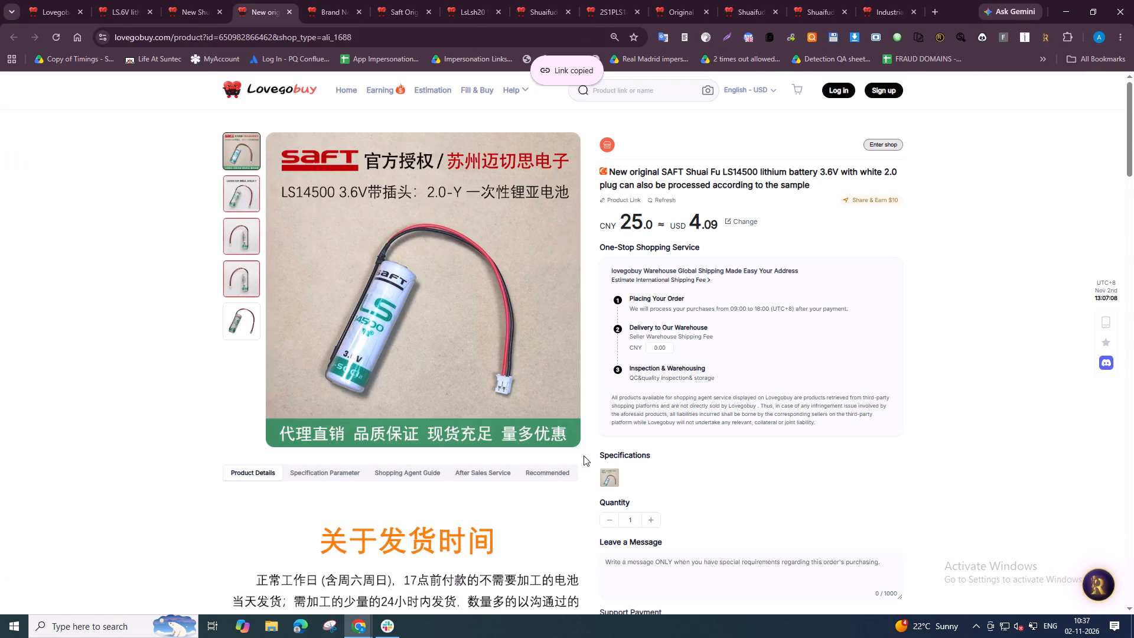
pyautogui.hotkey('ctrl', 'w')
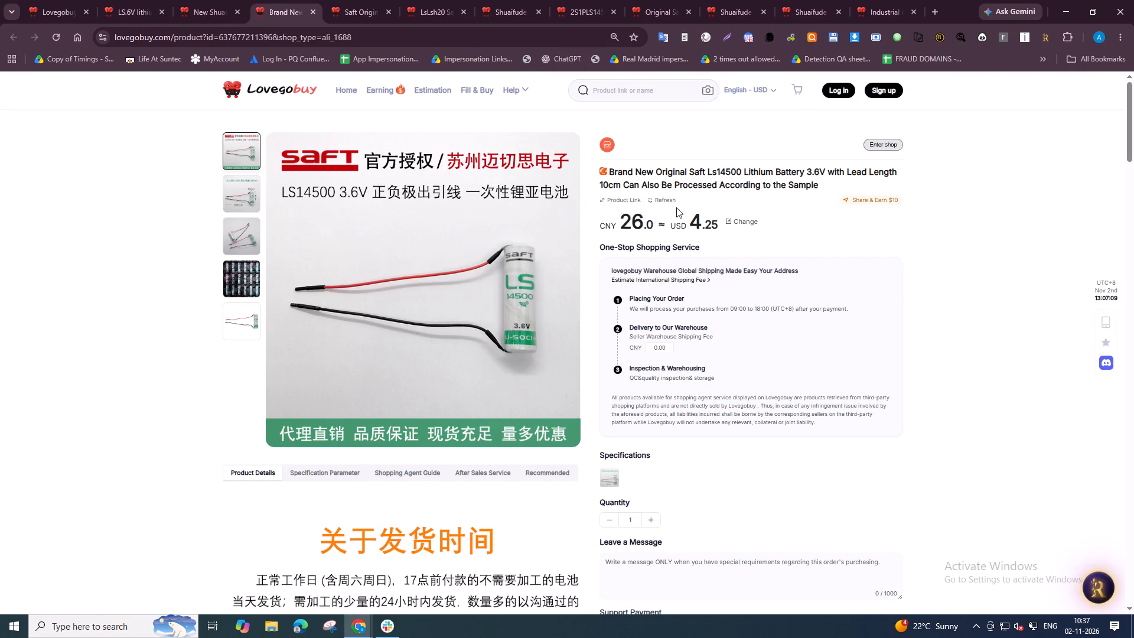
# Copy the 1688 product link of the Saft Ls14500 Lead Length 10cm listing into C28506 and close the product page.
pyautogui.rightClick(636, 199)
pyautogui.click(682, 324)
pyautogui.hotkey('alt', 'Tab')
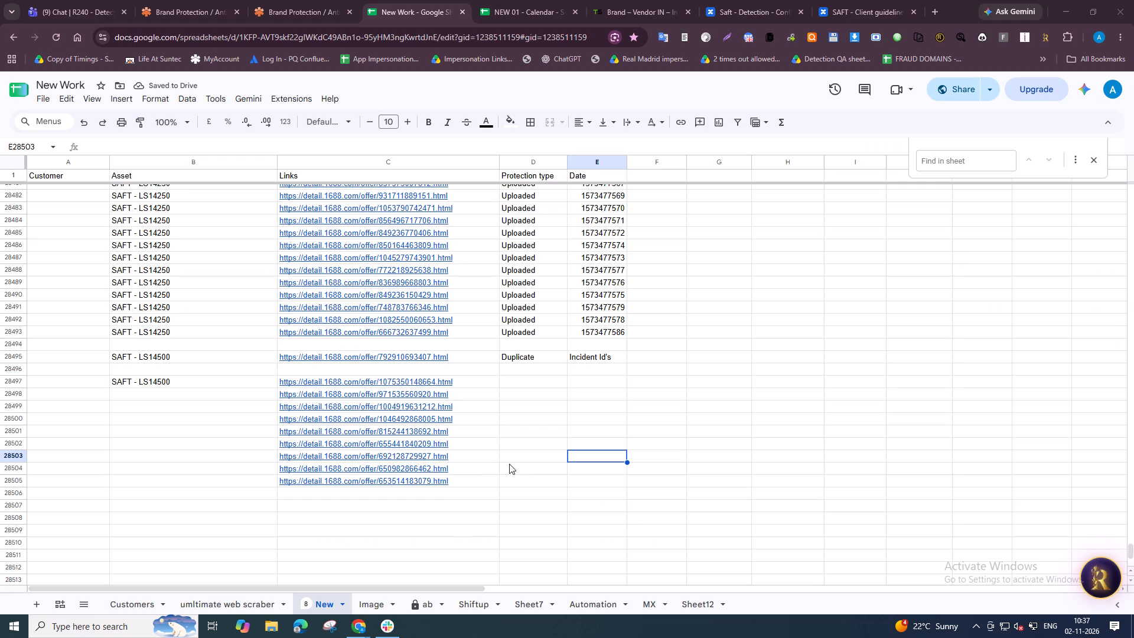
pyautogui.click(467, 494)
pyautogui.hotkey('ctrl', 'v')
pyautogui.hotkey('alt', 'Tab')
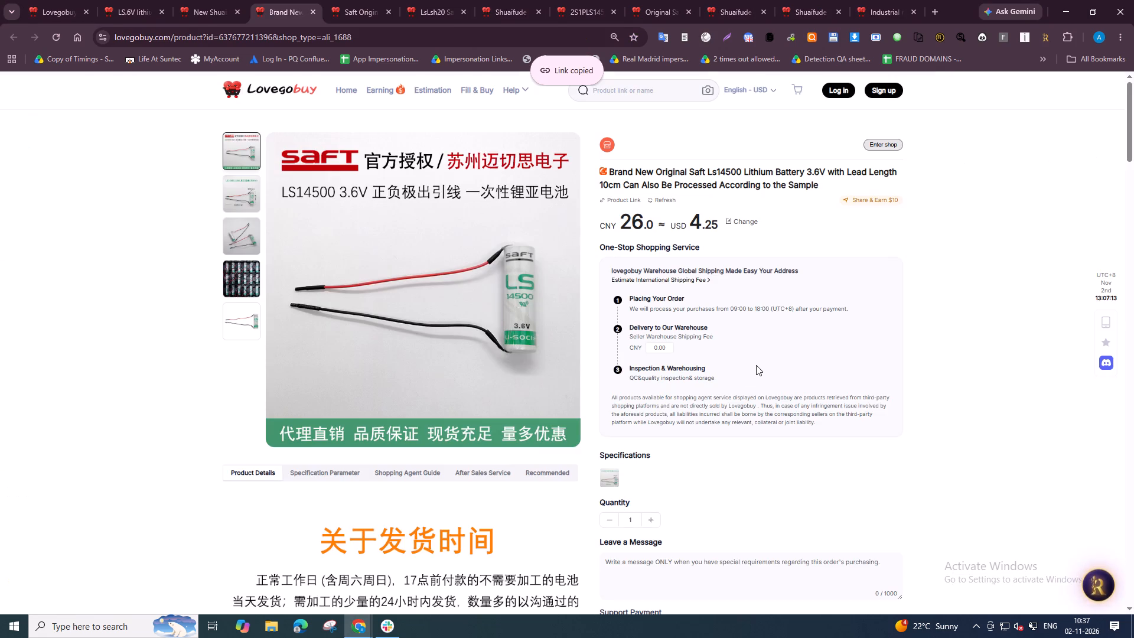
pyautogui.hotkey('ctrl', 'w')
# Copy the 1688 product link of the Saft Original Ls14500 Er6Vc119A plug listing into C28507 and close the product page.
pyautogui.rightClick(620, 200)
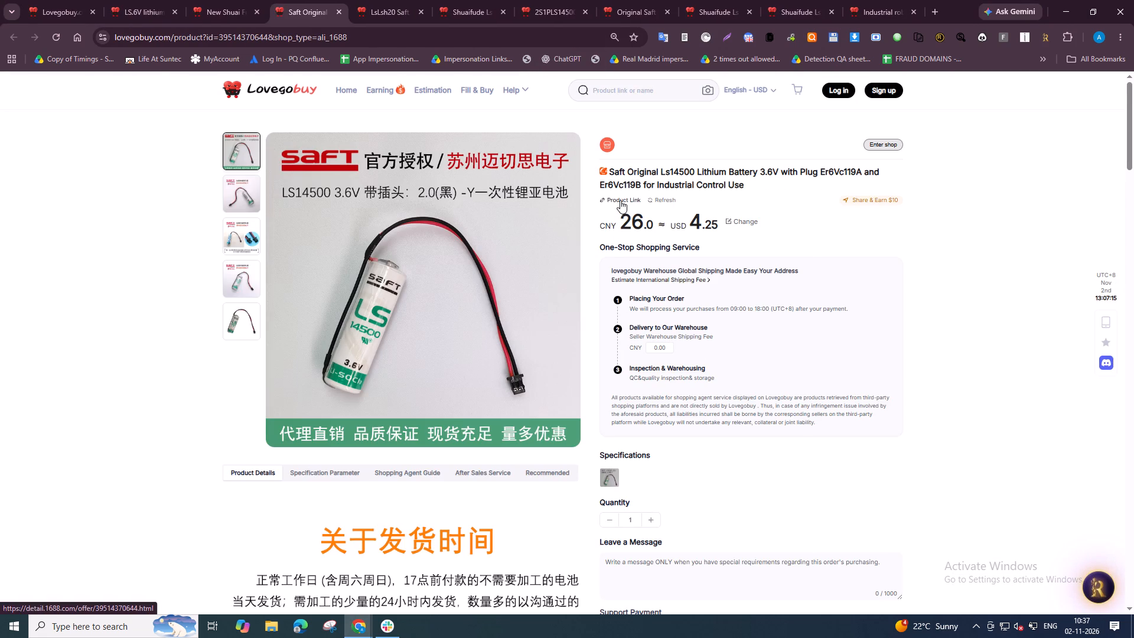
pyautogui.click(704, 332)
pyautogui.hotkey('alt', 'Tab')
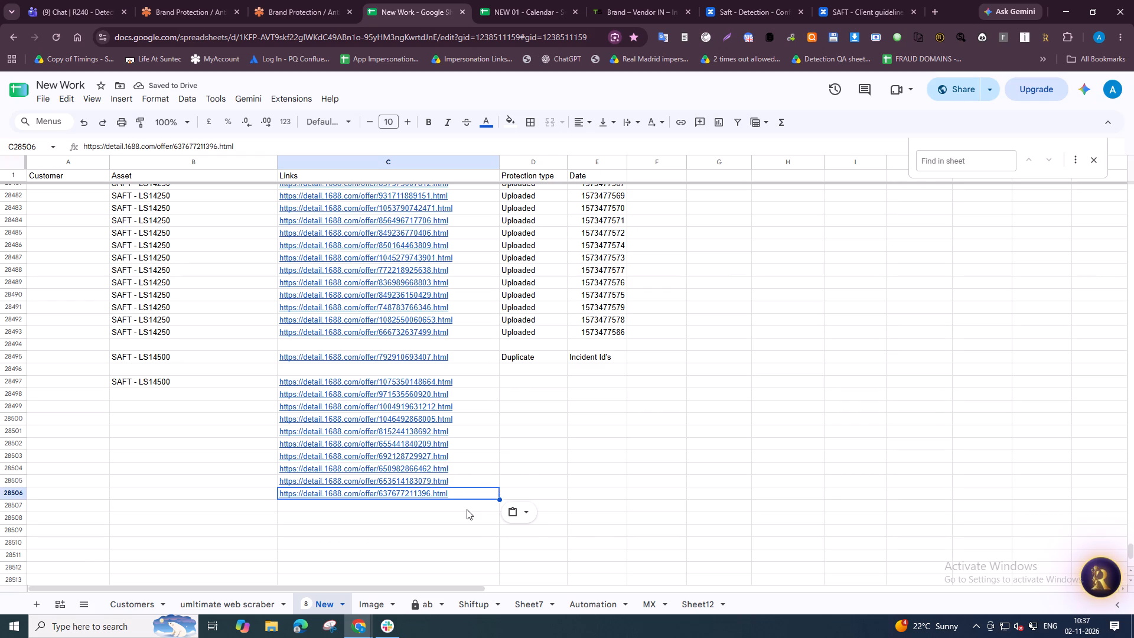
pyautogui.click(467, 509)
pyautogui.hotkey('ctrl', 'v')
pyautogui.hotkey('alt', 'Tab')
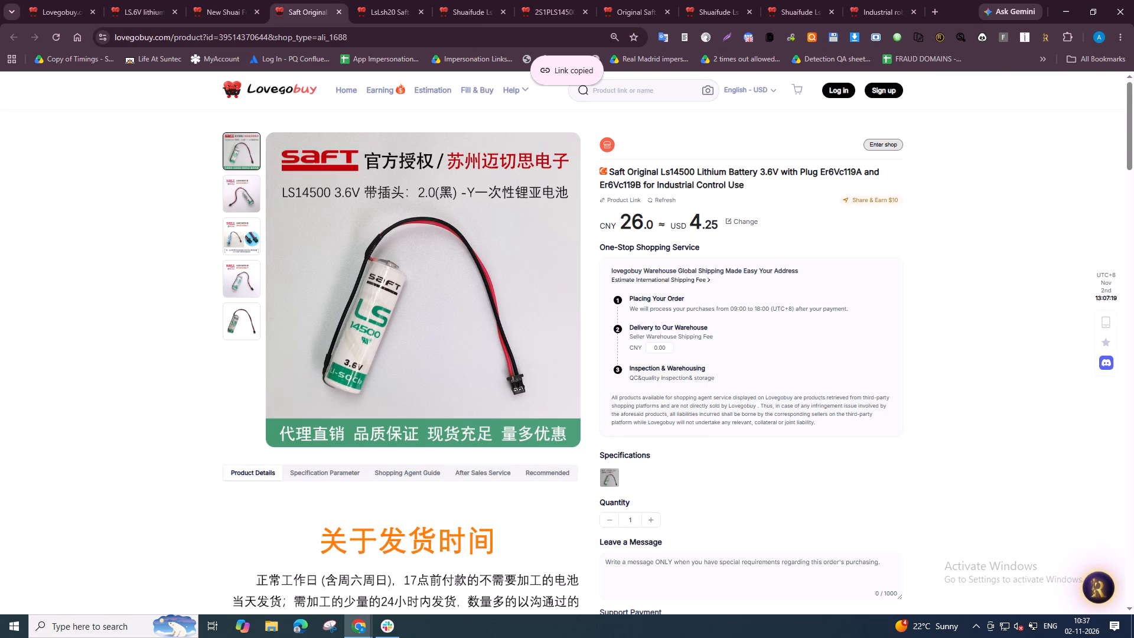
pyautogui.hotkey('ctrl', 'w')
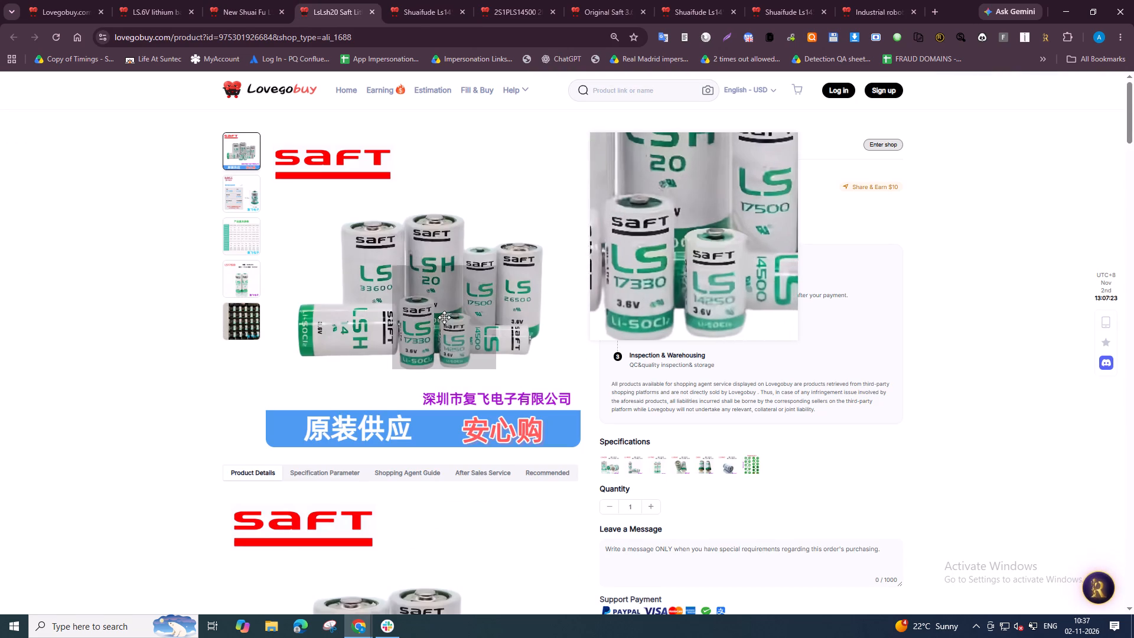
# Close the multi-model LsLsh20 Saft listing without copying its link.
pyautogui.hotkey('ctrl', 'w')
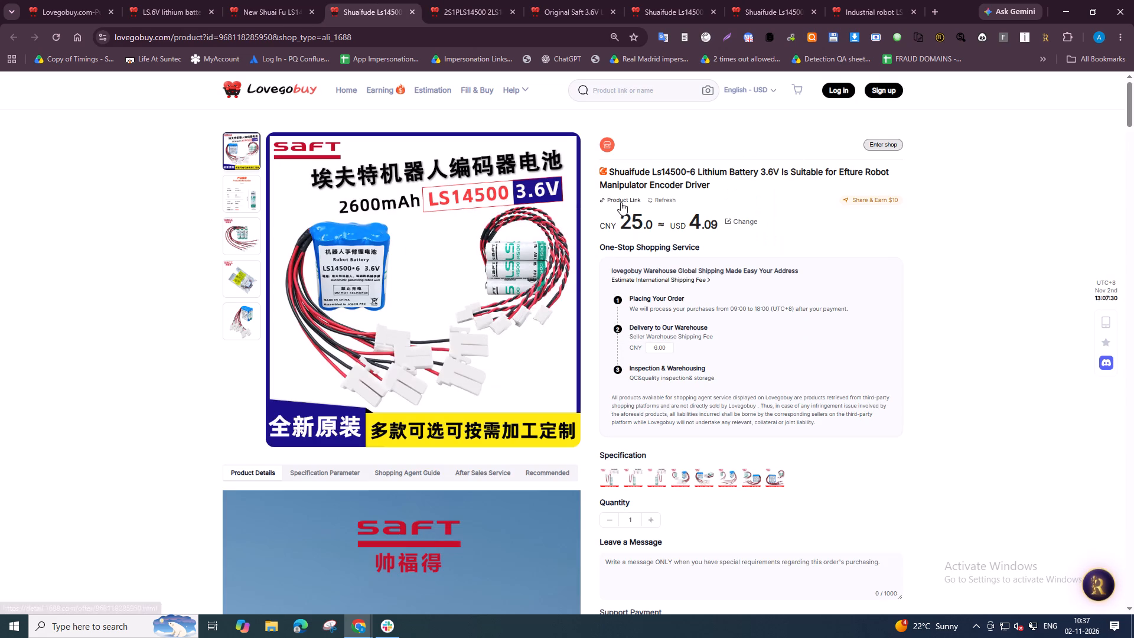
# Copy the 1688 product link of the Shuaifude Ls14500-6 Efture robot battery listing into C28508 and close the product page.
pyautogui.rightClick(621, 200)
pyautogui.click(721, 327)
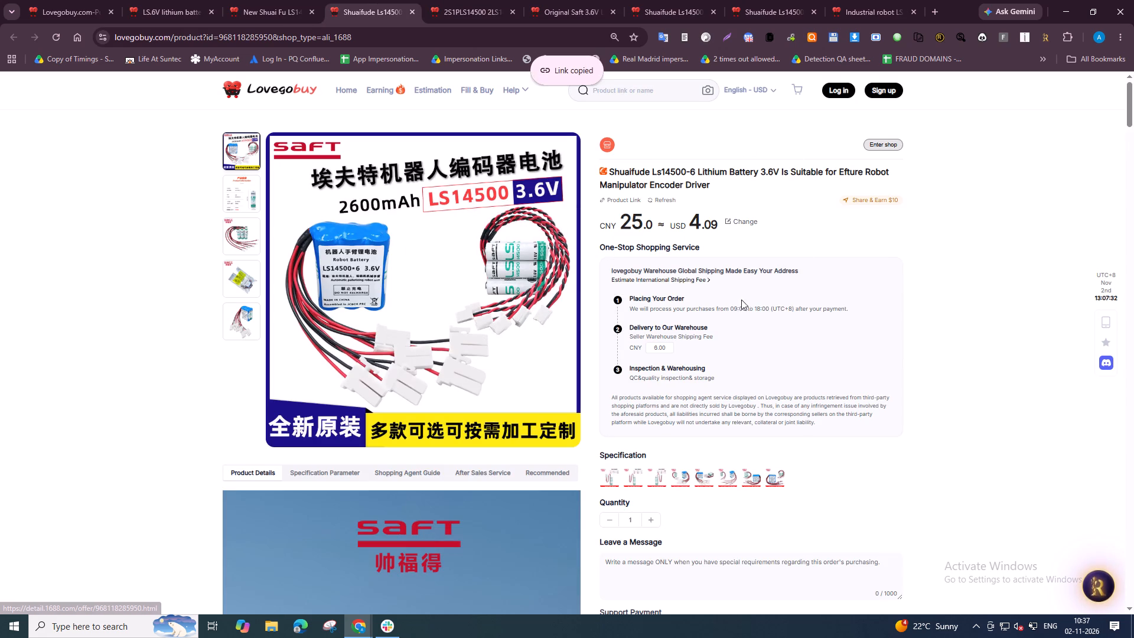
pyautogui.hotkey('alt', 'Tab')
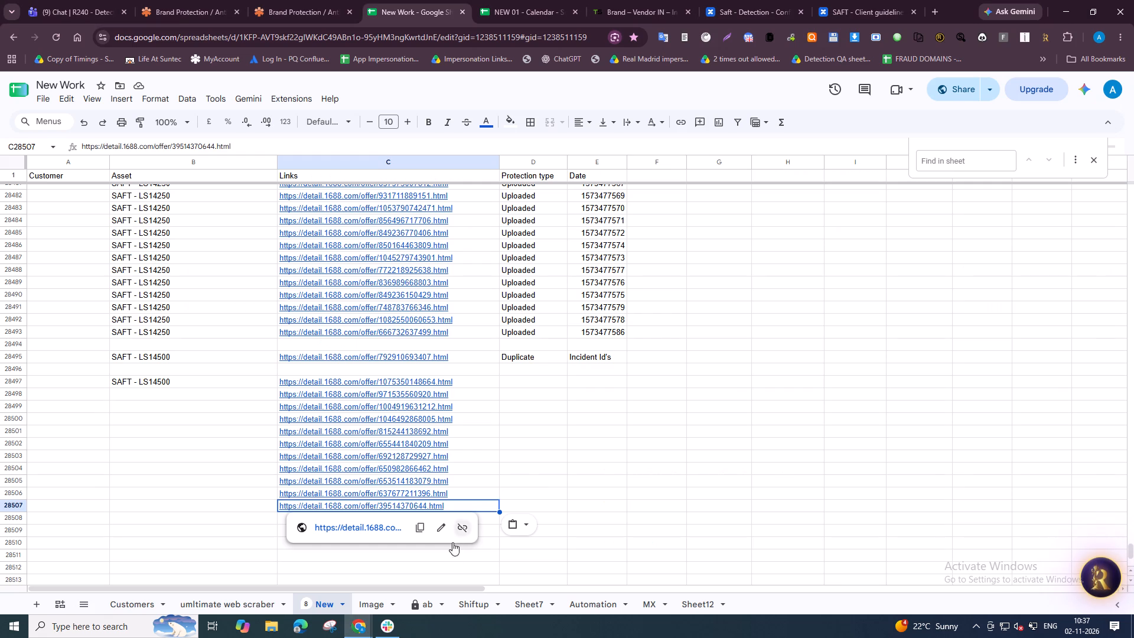
pyautogui.click(464, 581)
pyautogui.click(458, 522)
pyautogui.hotkey('ctrl', 'v')
pyautogui.hotkey('alt', 'Tab')
pyautogui.hotkey('ctrl', 'w')
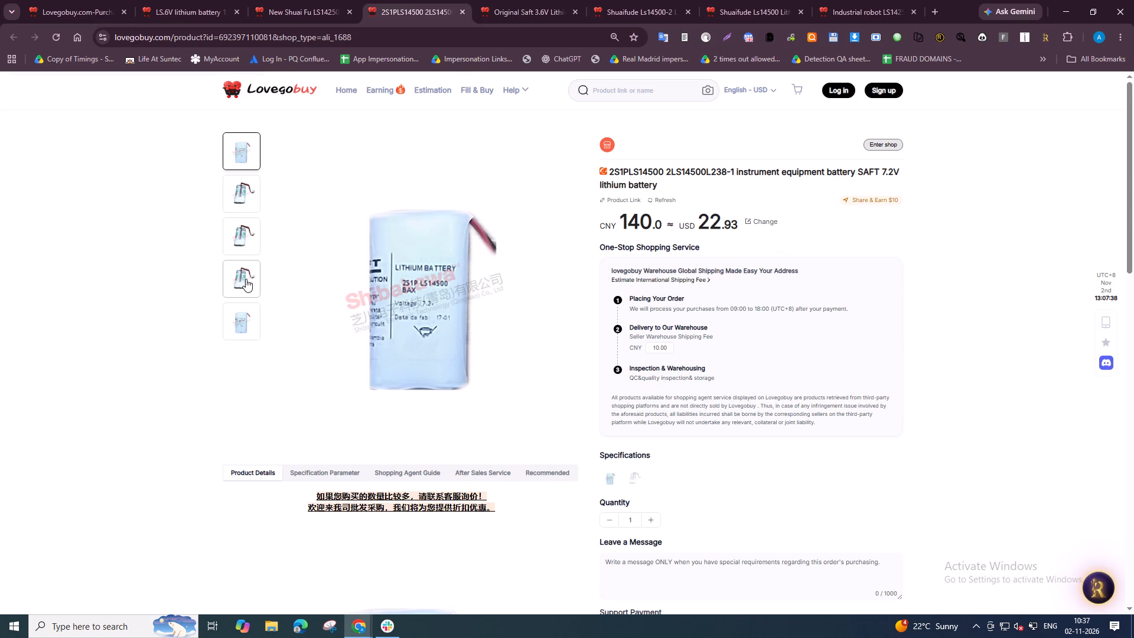
# Check the photos of the 2S1PLS14500 SAFT 7.2V listing, copy its 1688 product link into C28509 and close the product page.
pyautogui.click(246, 279)
pyautogui.click(250, 238)
pyautogui.click(250, 209)
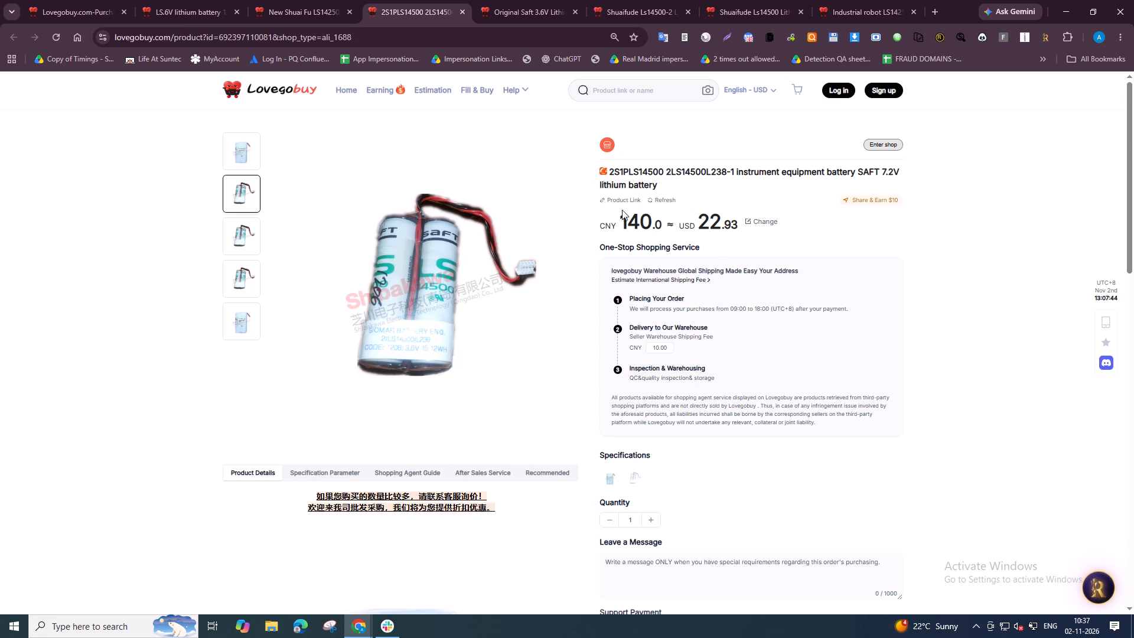
pyautogui.rightClick(621, 201)
pyautogui.click(706, 331)
pyautogui.hotkey('alt', 'Tab')
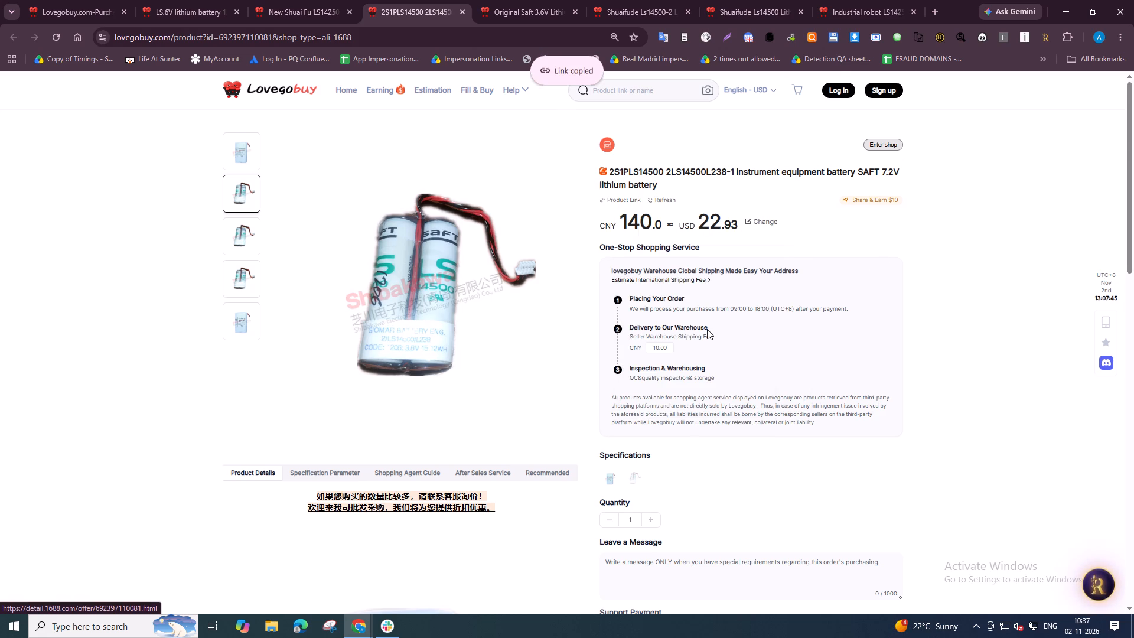
pyautogui.click(462, 535)
pyautogui.hotkey('ctrl', 'v')
pyautogui.hotkey('alt', 'Tab')
pyautogui.hotkey('ctrl', 'w')
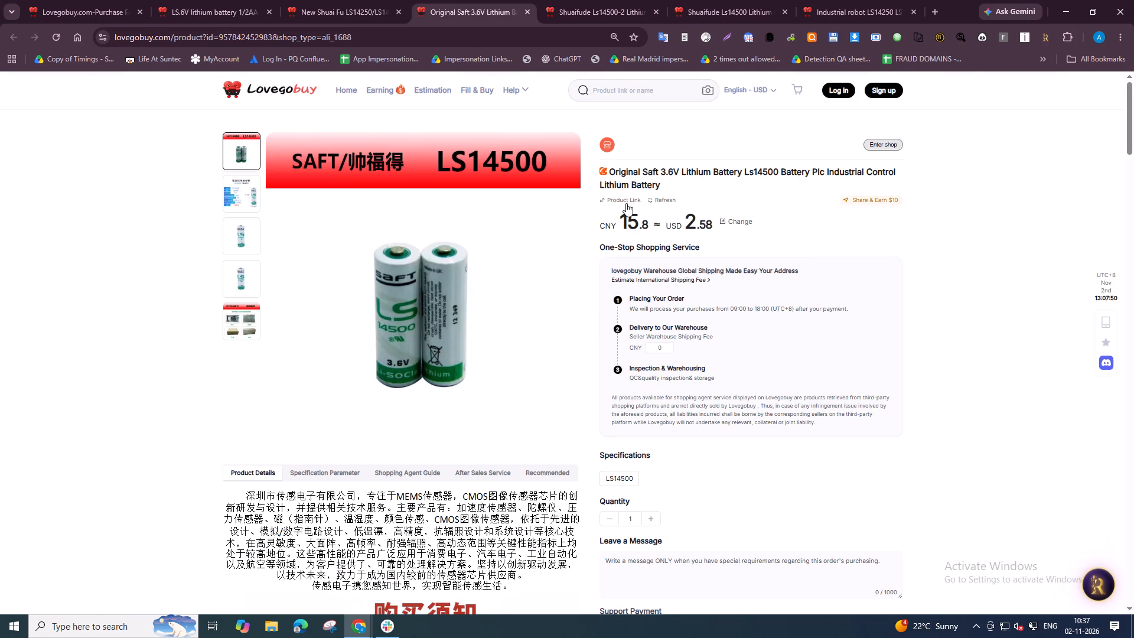
# Copy the 1688 product link of the Original Saft 3.6V Ls14500 Plc listing into C28510 and close the product page.
pyautogui.rightClick(625, 201)
pyautogui.click(715, 325)
pyautogui.hotkey('alt', 'Tab')
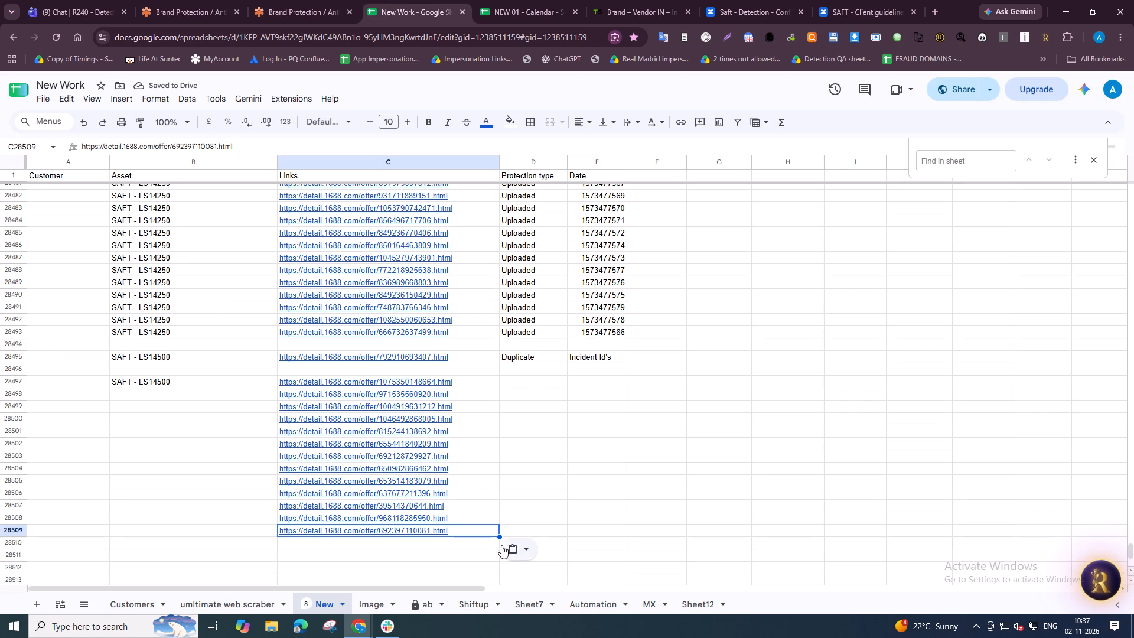
pyautogui.click(477, 543)
pyautogui.hotkey('ctrl', 'v')
pyautogui.hotkey('alt', 'Tab')
pyautogui.hotkey('ctrl', 'w')
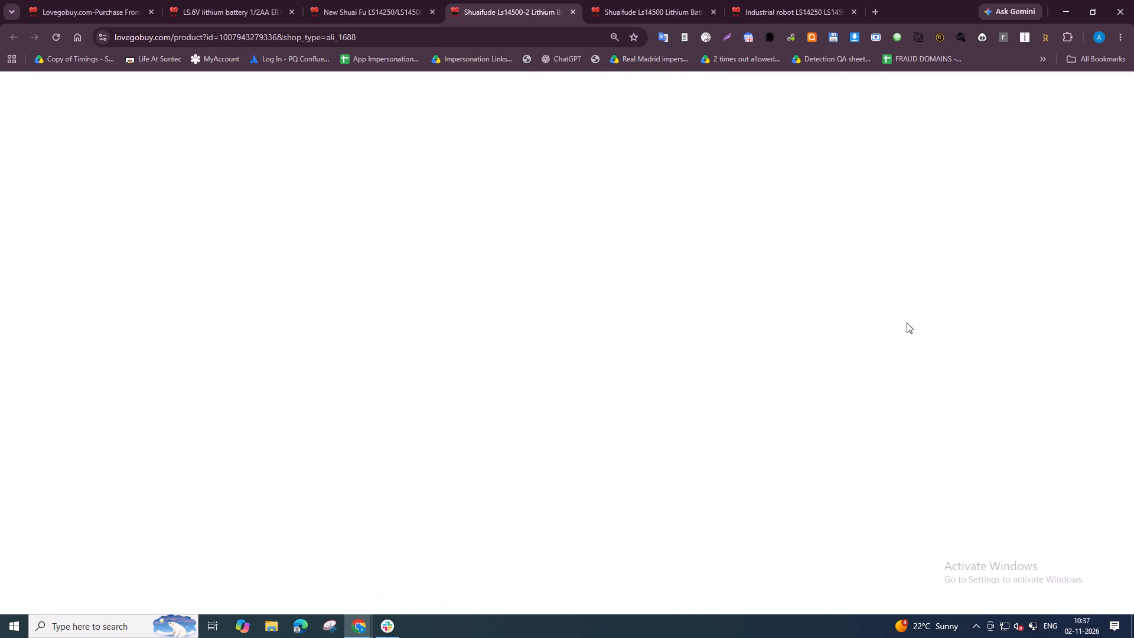
# Copy the 1688 product link of the Shuaifude Ls14500-2 Qianjiang robot battery listing into C28511 and close the product page.
pyautogui.rightClick(620, 202)
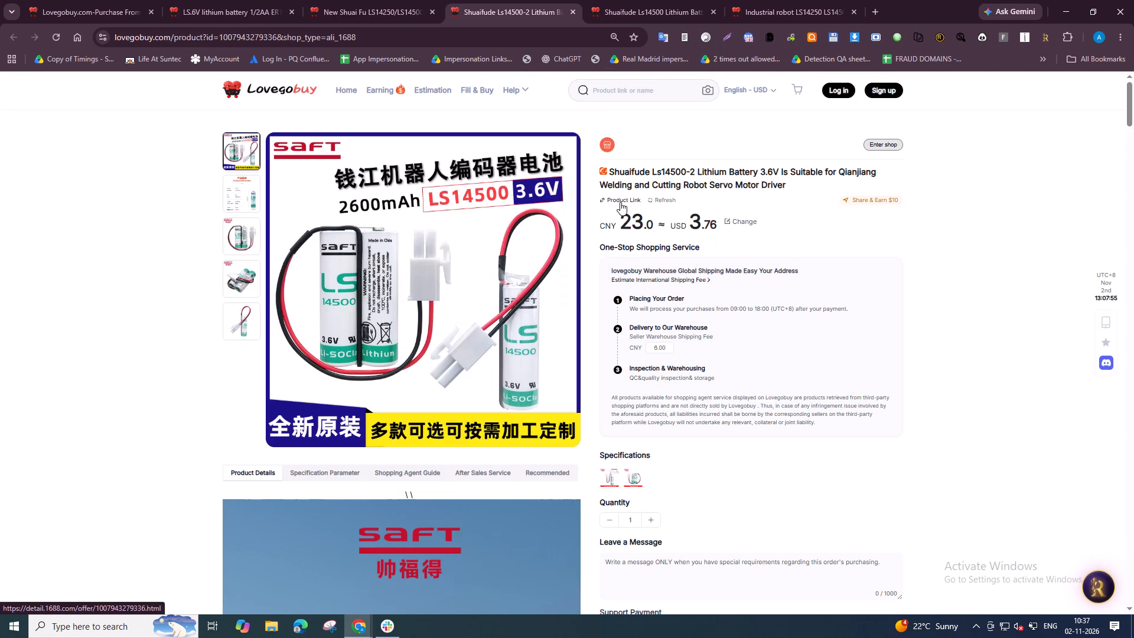
pyautogui.click(688, 331)
pyautogui.hotkey('alt', 'Tab')
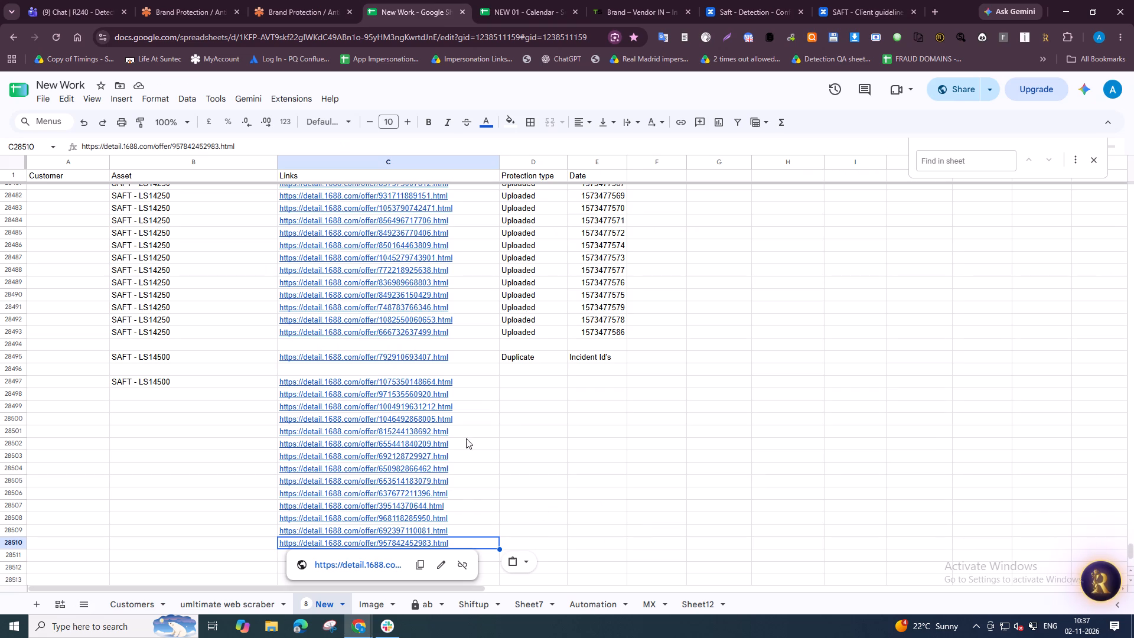
pyautogui.scroll(-4, 497, 402)
pyautogui.click(455, 320)
pyautogui.hotkey('ctrl', 'v')
pyautogui.click(452, 374)
pyautogui.hotkey('alt', 'Tab')
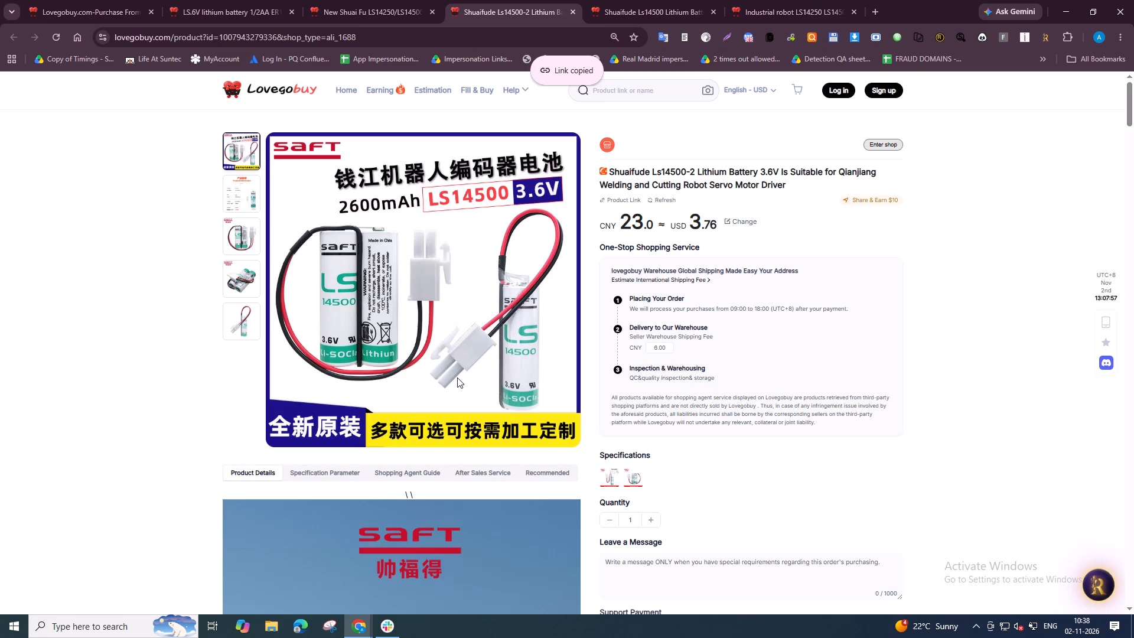
pyautogui.hotkey('ctrl', 'w')
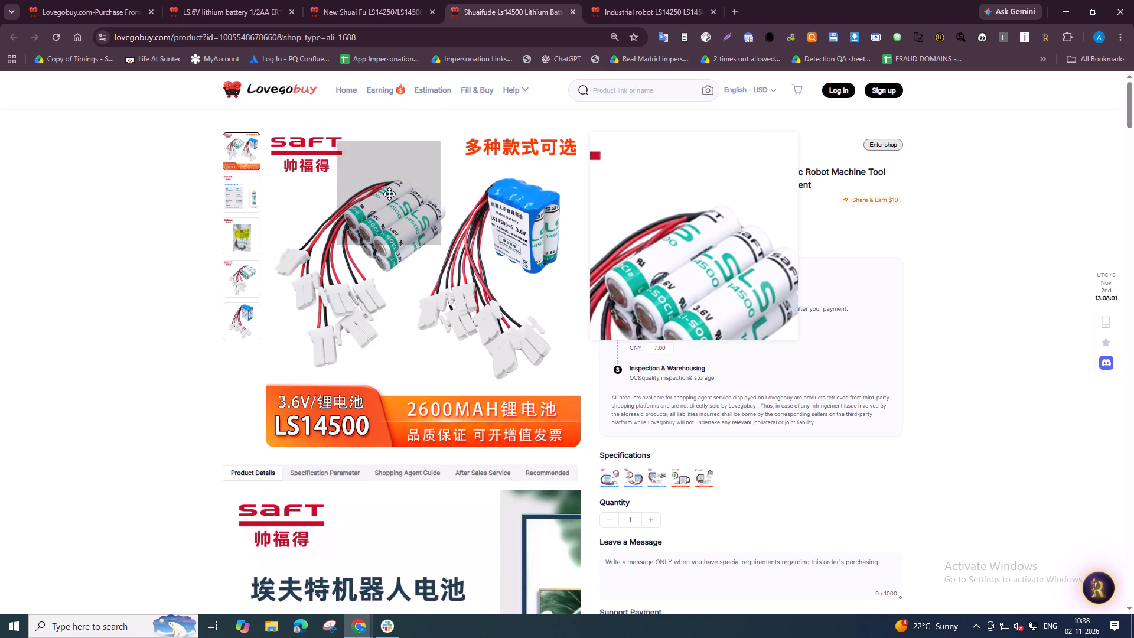
# Copy the 1688 product link of the Shuaifude Ls14500 3.6V Cnc Plc robot listing into C28512 and close the product page.
pyautogui.rightClick(620, 200)
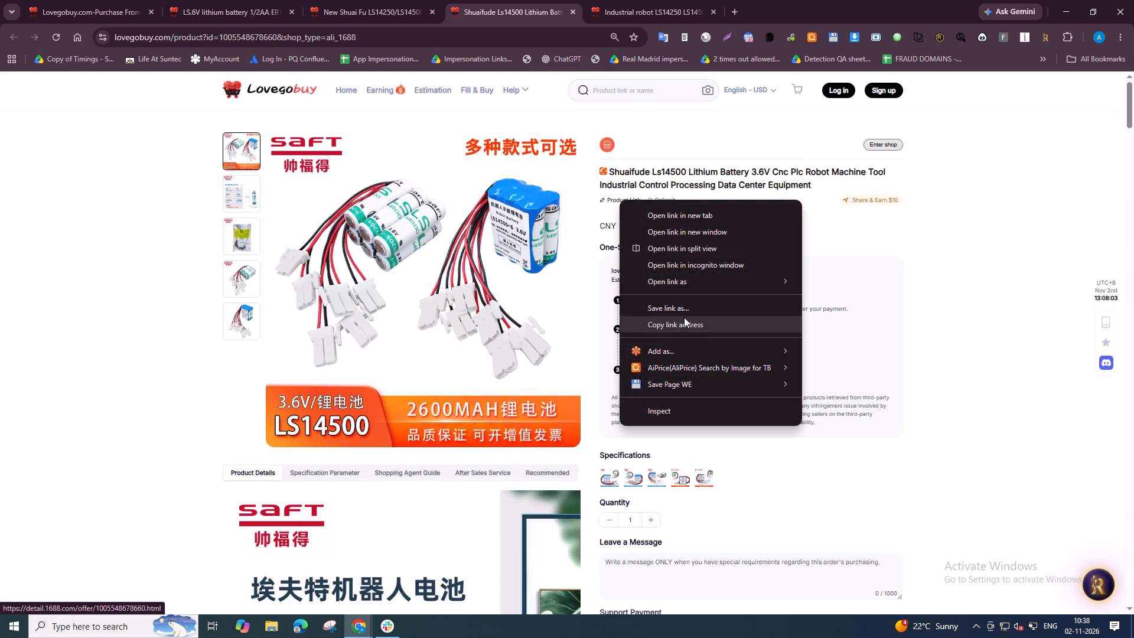
pyautogui.click(689, 316)
pyautogui.hotkey('alt', 'Tab')
pyautogui.click(463, 336)
pyautogui.hotkey('ctrl', 'v')
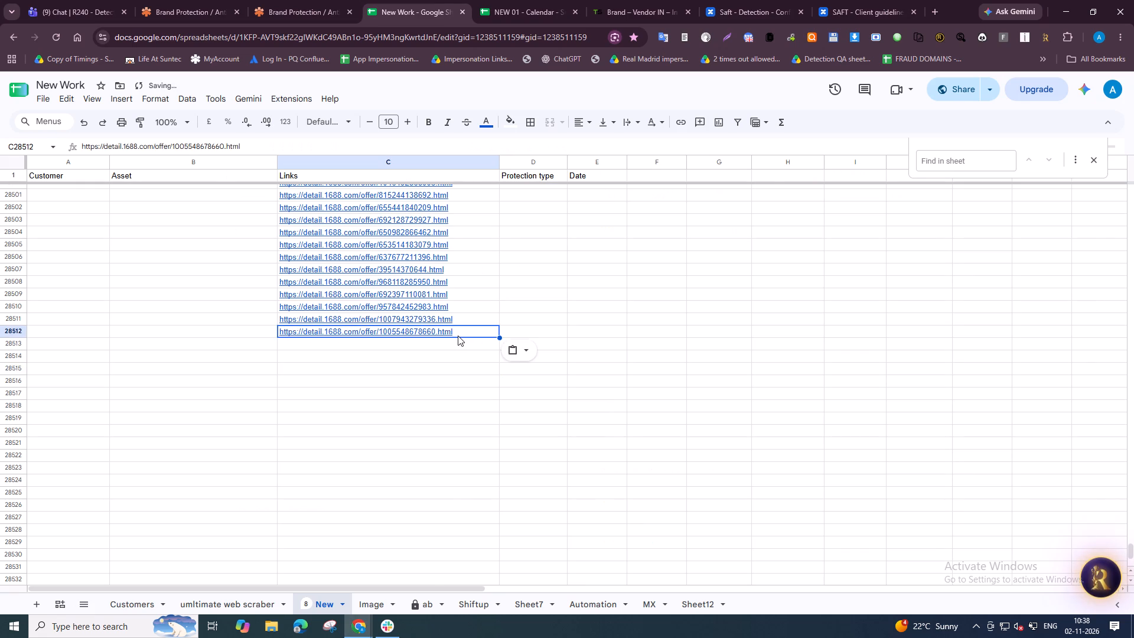
pyautogui.hotkey('alt', 'Tab')
pyautogui.hotkey('ctrl', 'w')
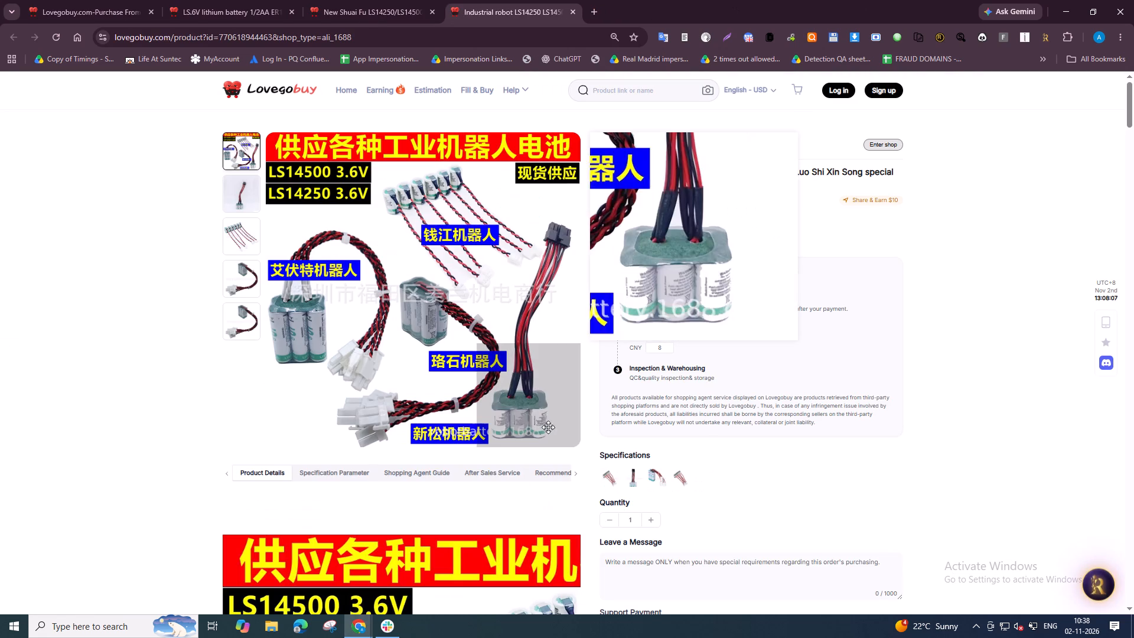
# Examine the photos of the Industrial robot LS14250 LS14500 listing for SAFT branding, and close the page without copying its link.
pyautogui.click(250, 265)
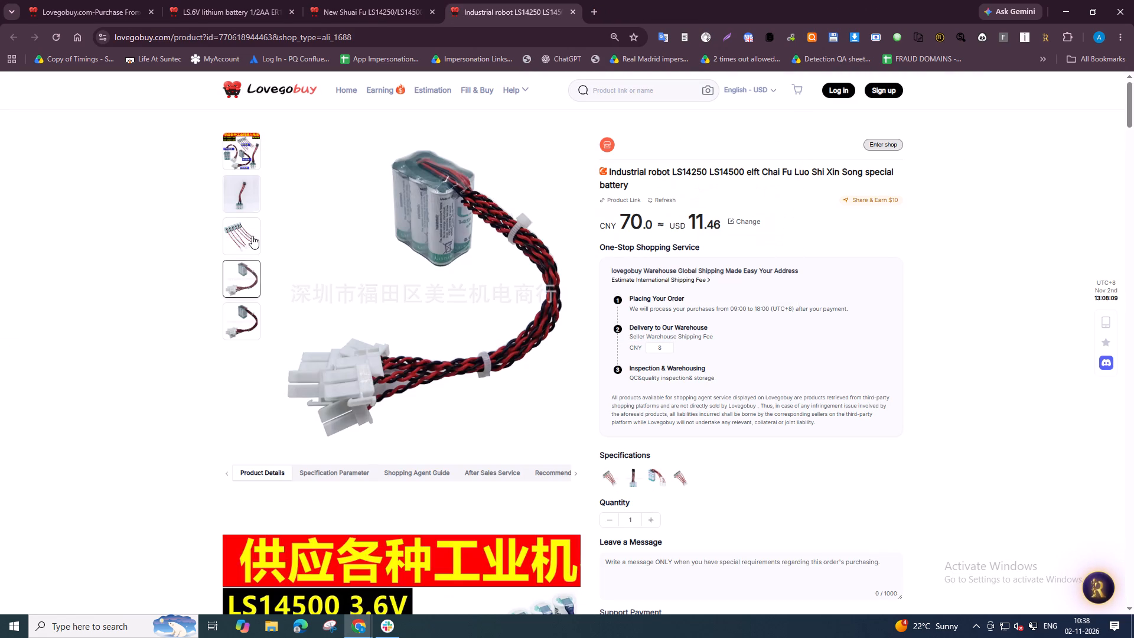
pyautogui.click(252, 234)
pyautogui.click(252, 201)
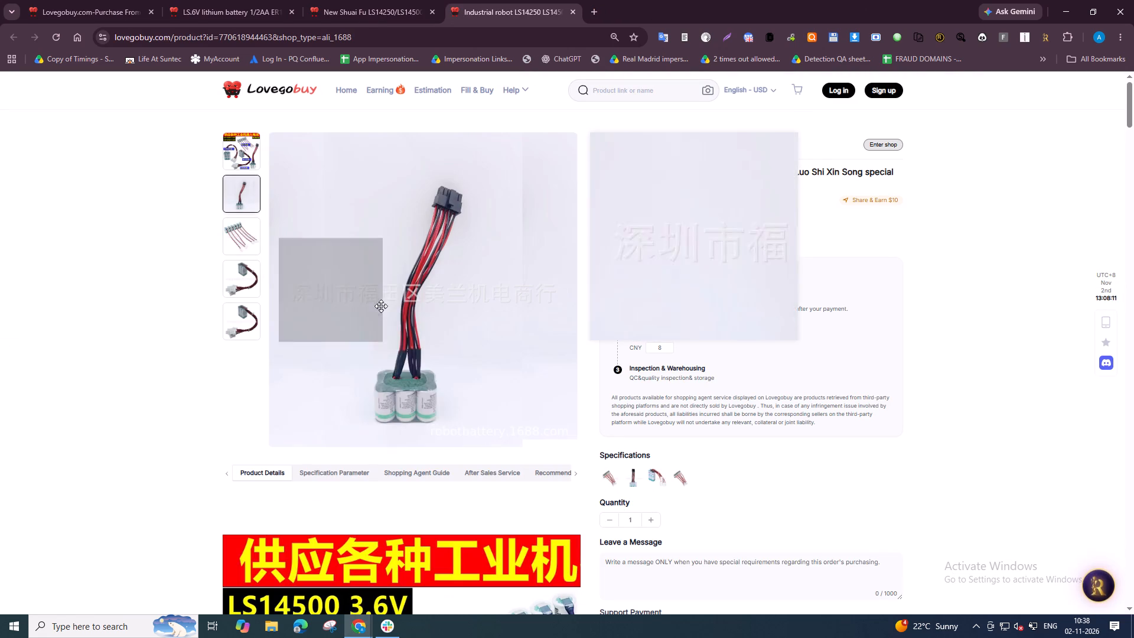
pyautogui.click(239, 149)
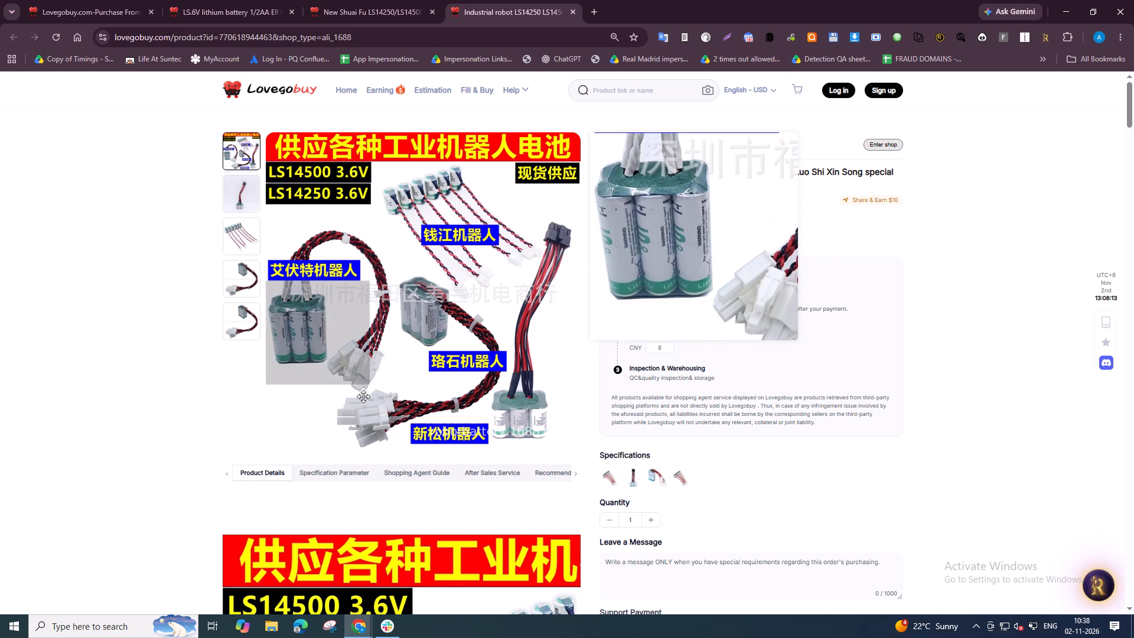
pyautogui.click(226, 317)
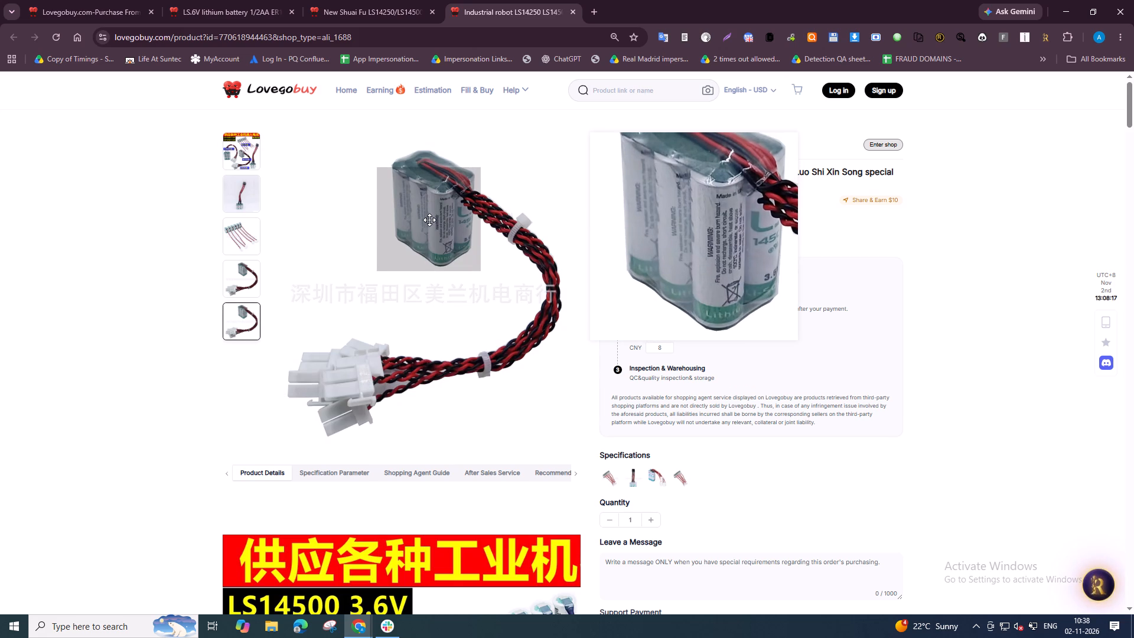
pyautogui.click(252, 162)
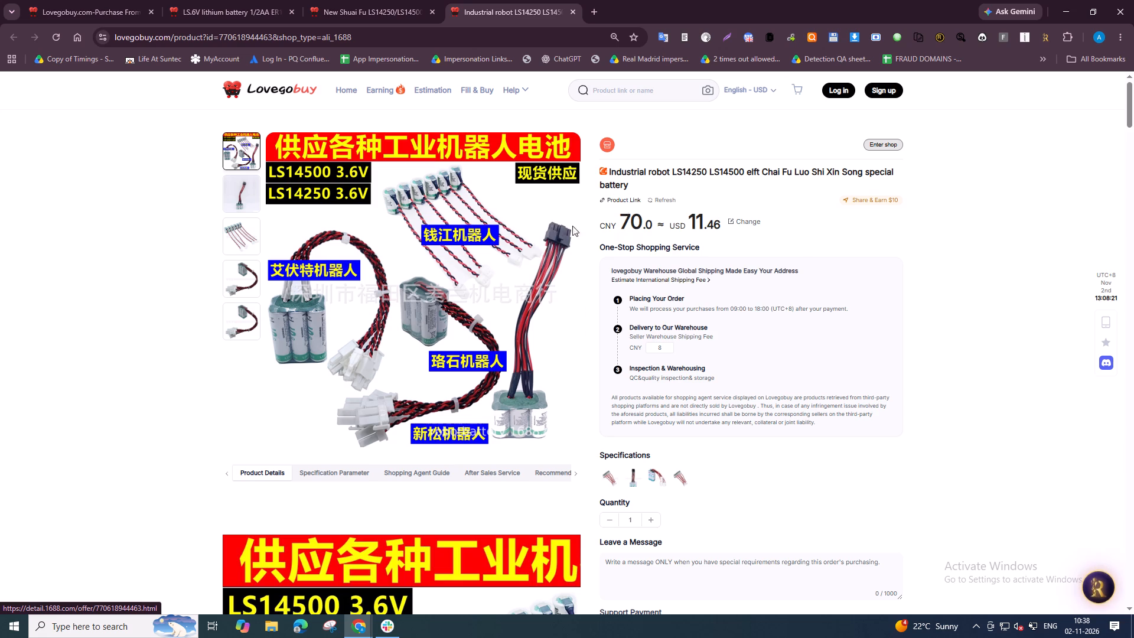
pyautogui.click(256, 271)
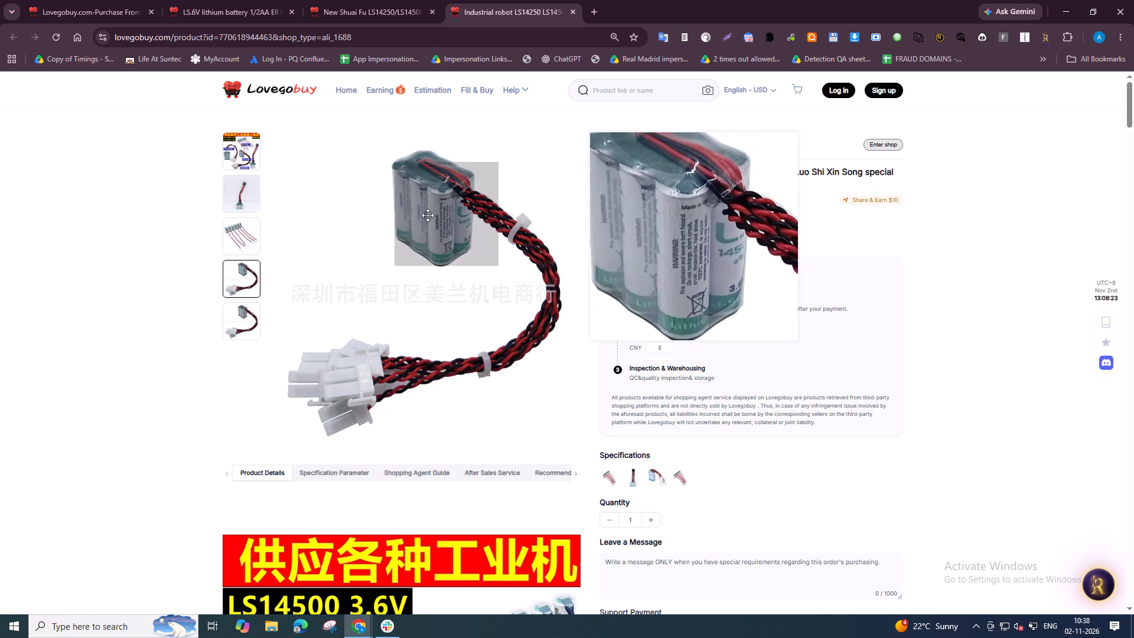
pyautogui.click(243, 331)
pyautogui.click(231, 226)
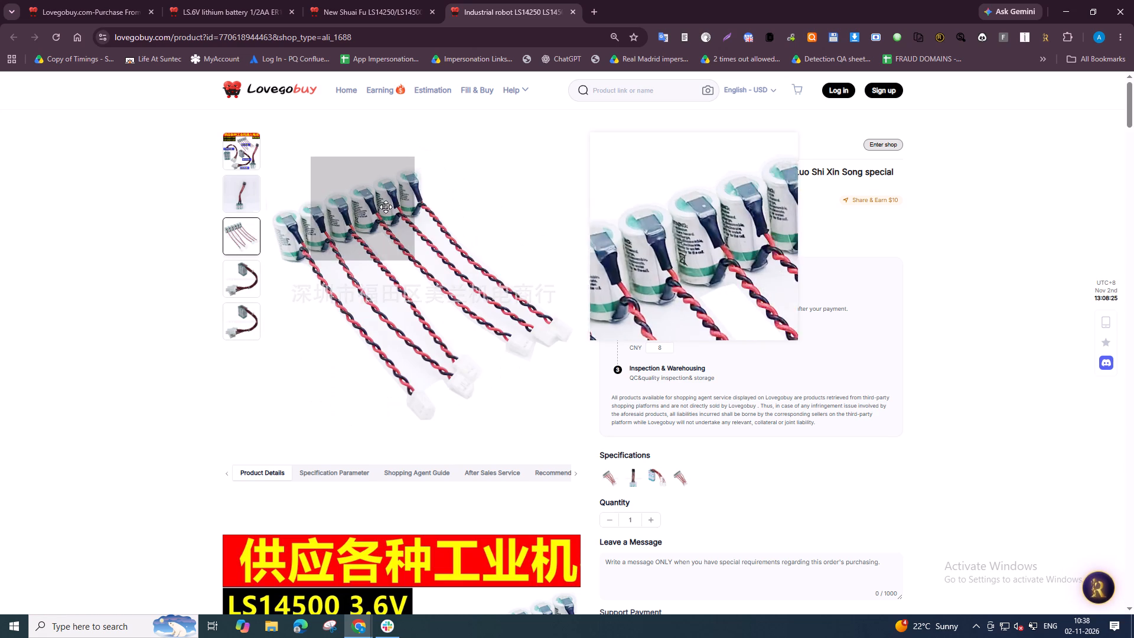
pyautogui.click(234, 191)
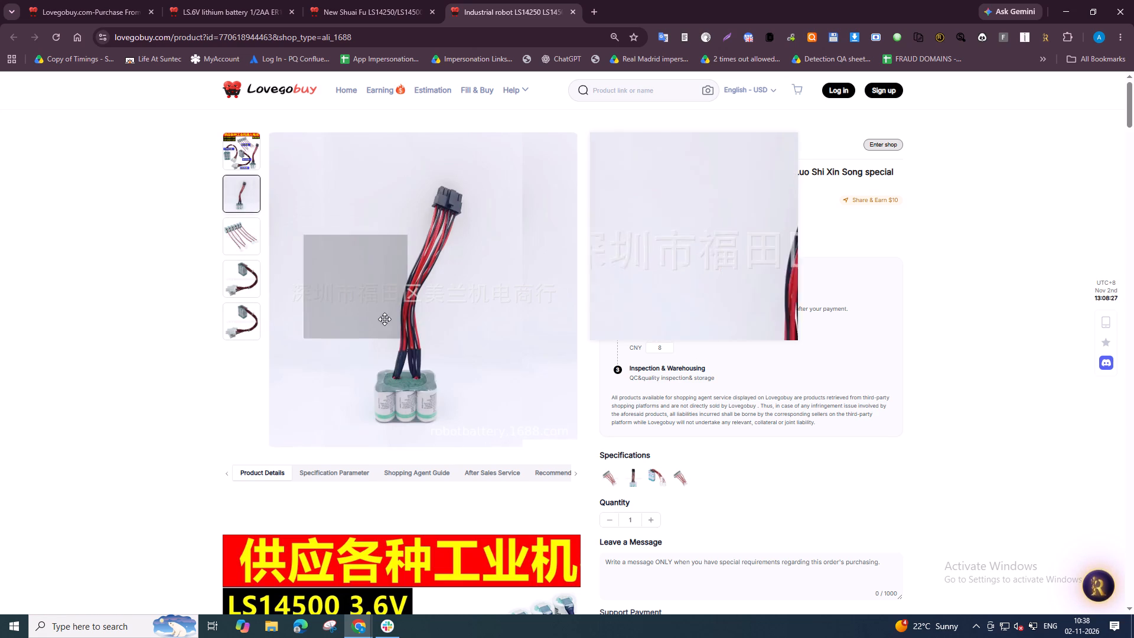
pyautogui.click(243, 136)
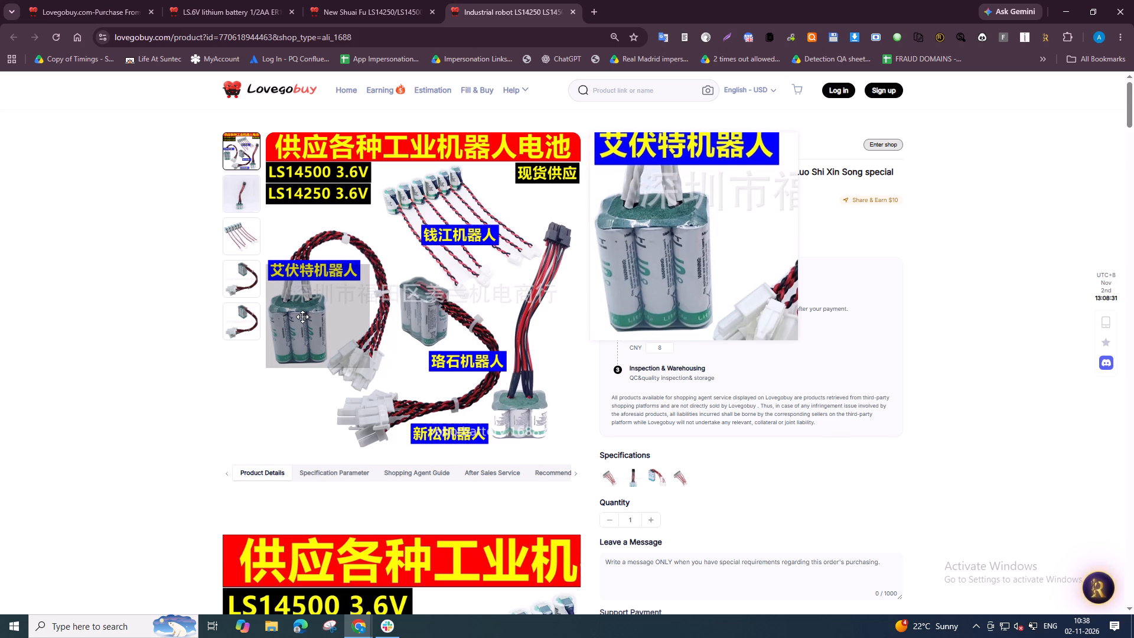
pyautogui.click(233, 331)
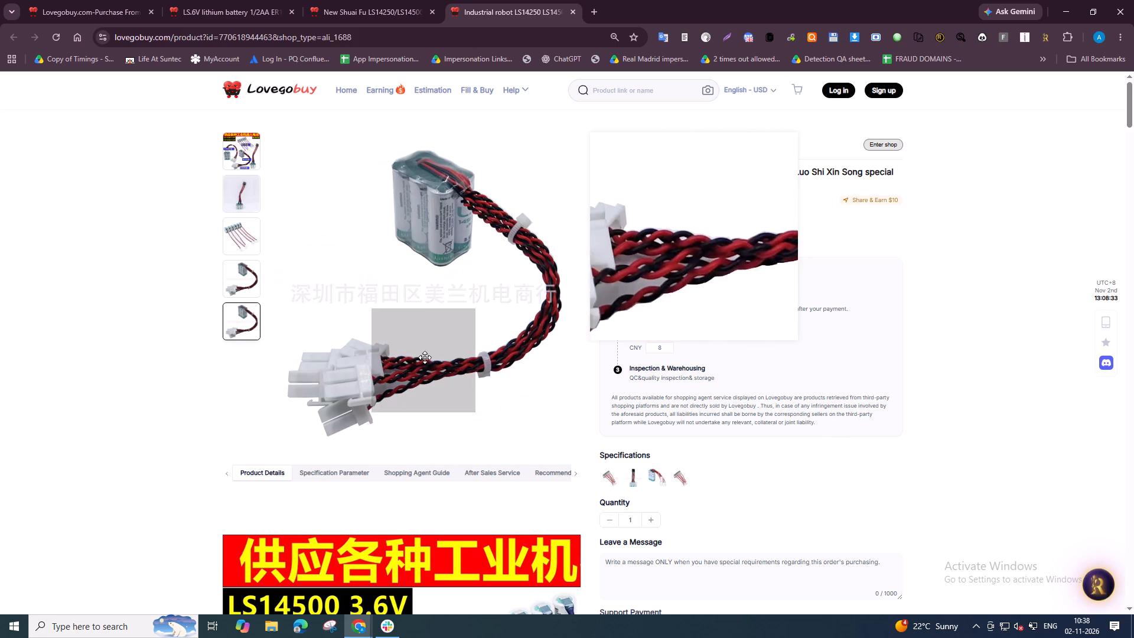
pyautogui.hotkey('ctrl', 'w')
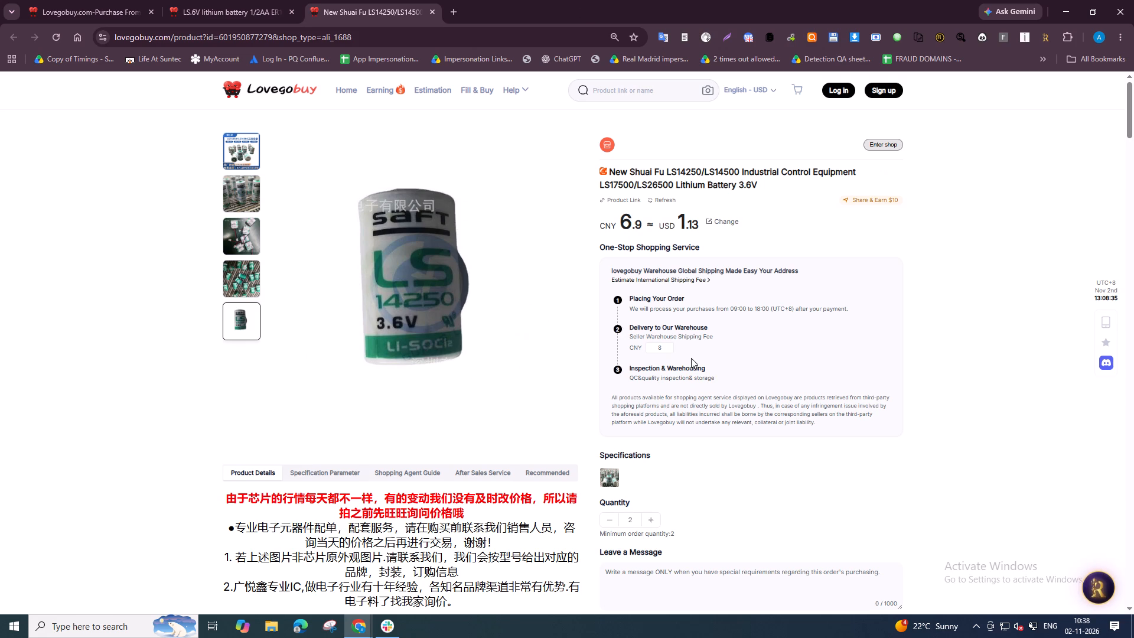
# From the SAFT - LS14500 search results, open the seven remaining SAFT-style listings in the last two rows, skipping the RAMWAY and TOSHIBA ones.
pyautogui.click(239, 0)
pyautogui.click(158, 0)
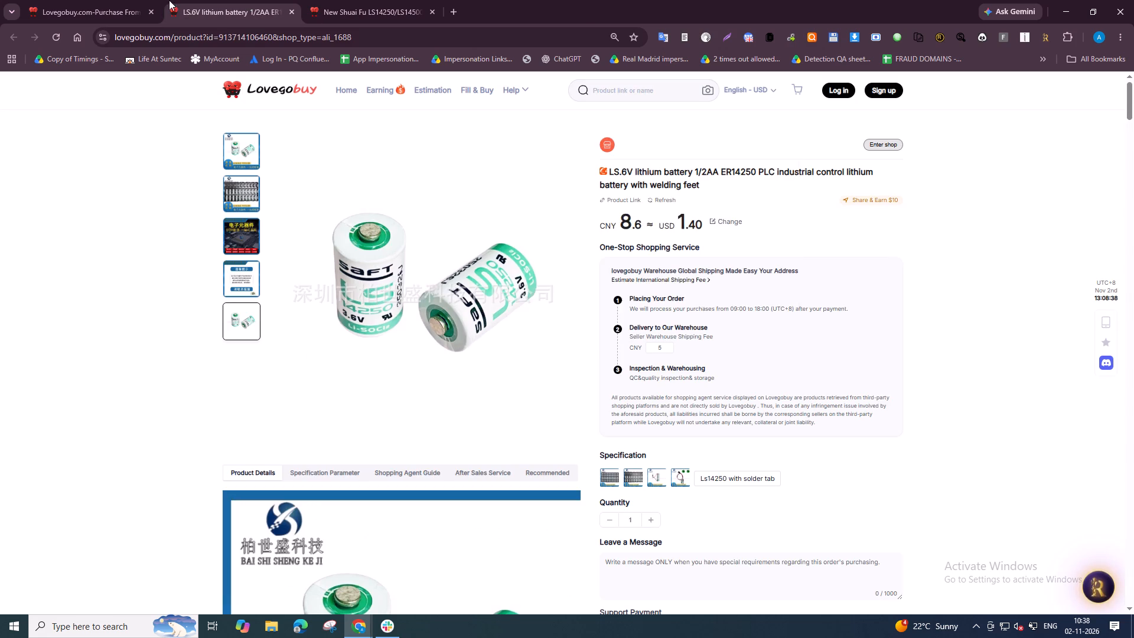
pyautogui.scroll(-5, 734, 450)
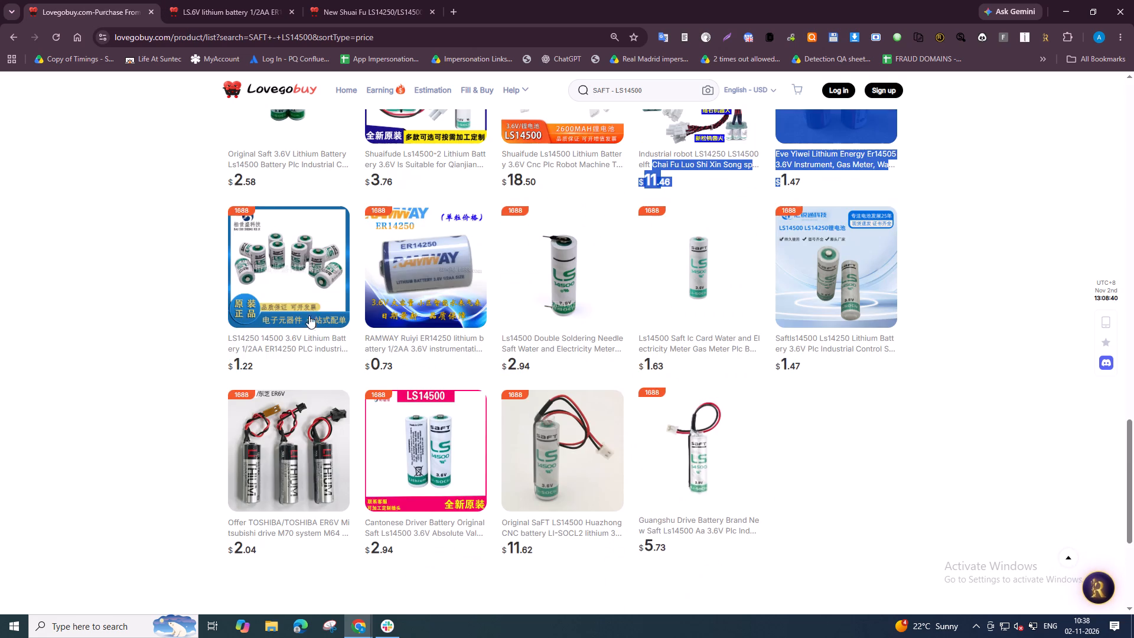
pyautogui.keyDown('ctrl'); pyautogui.click(309, 281); pyautogui.keyUp('ctrl')
pyautogui.keyDown('ctrl'); pyautogui.click(578, 306); pyautogui.keyUp('ctrl')
pyautogui.keyDown('ctrl'); pyautogui.click(679, 294); pyautogui.keyUp('ctrl')
pyautogui.keyDown('ctrl'); pyautogui.click(835, 313); pyautogui.keyUp('ctrl')
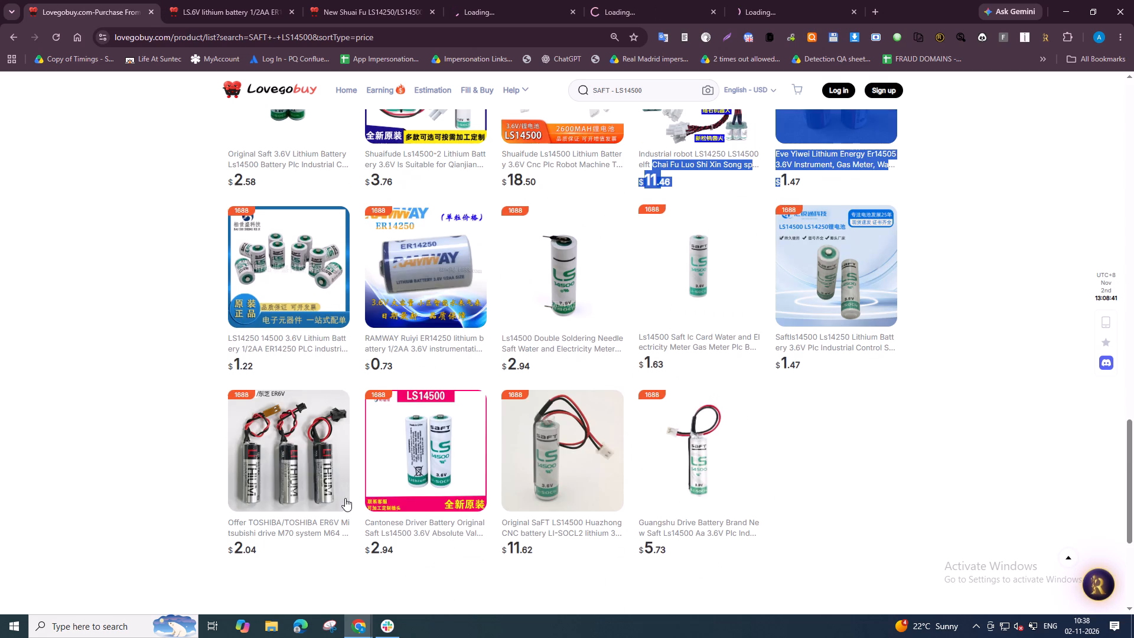
pyautogui.keyDown('ctrl'); pyautogui.click(415, 460); pyautogui.keyUp('ctrl')
pyautogui.keyDown('ctrl'); pyautogui.click(546, 458); pyautogui.keyUp('ctrl')
pyautogui.keyDown('ctrl'); pyautogui.click(720, 469); pyautogui.keyUp('ctrl')
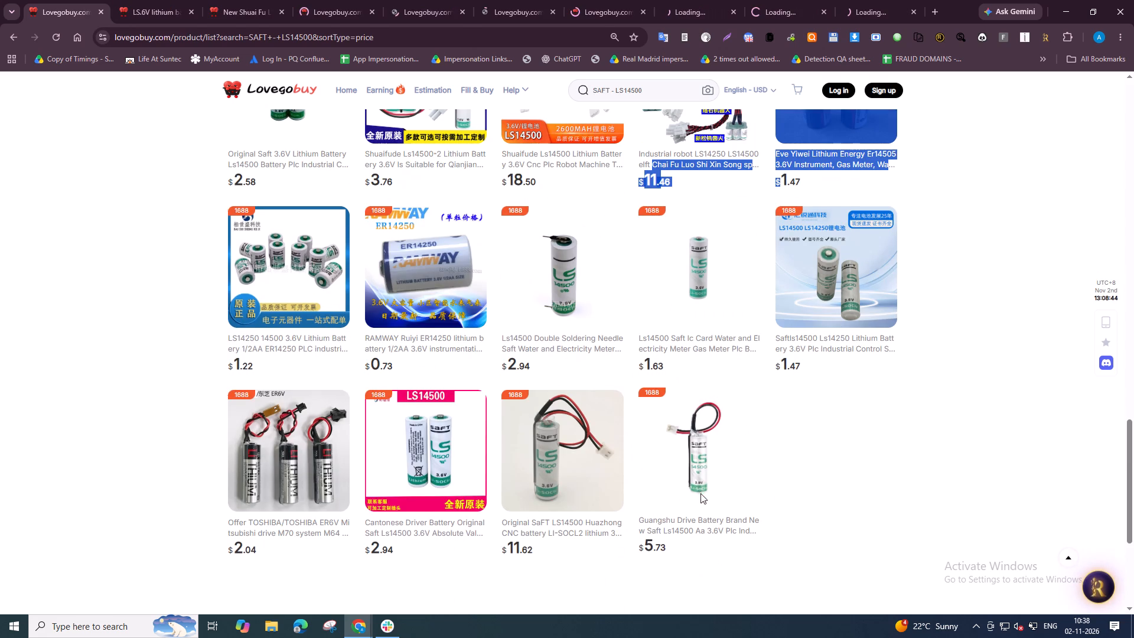
# Pass over the open LS14250 listings, copy the Ls14500 Double Soldering Needle Saft listing's 1688 link into C28513 and close its page.
pyautogui.click(184, 0)
pyautogui.hotkey('ctrl', 'Tab')
pyautogui.hotkey('ctrl', 'Tab')
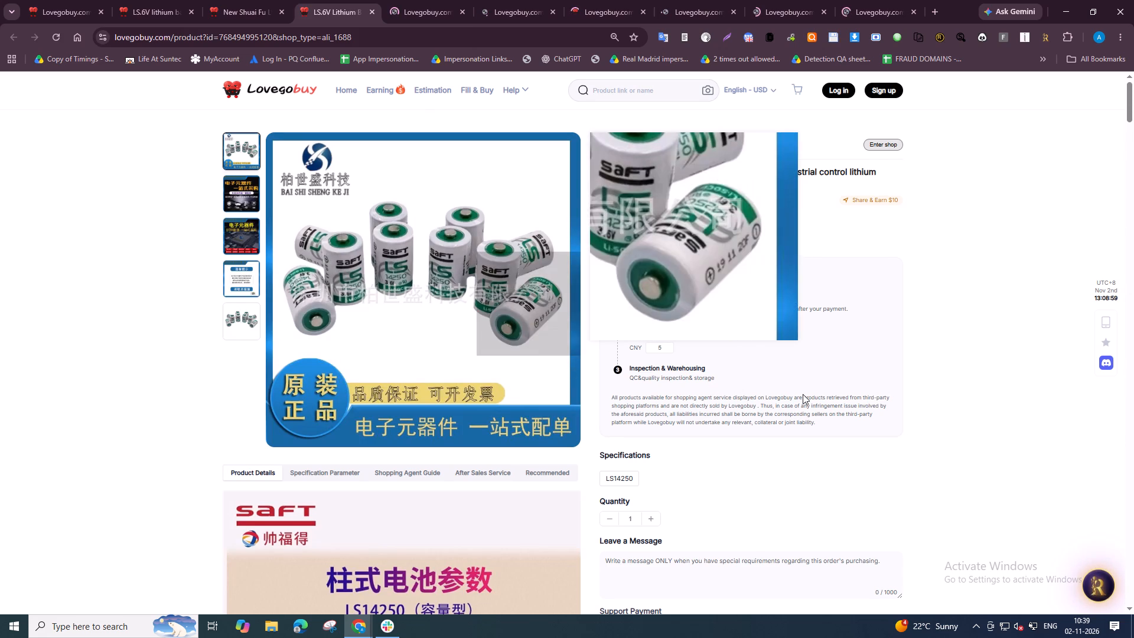
pyautogui.hotkey('ctrl', 'Tab')
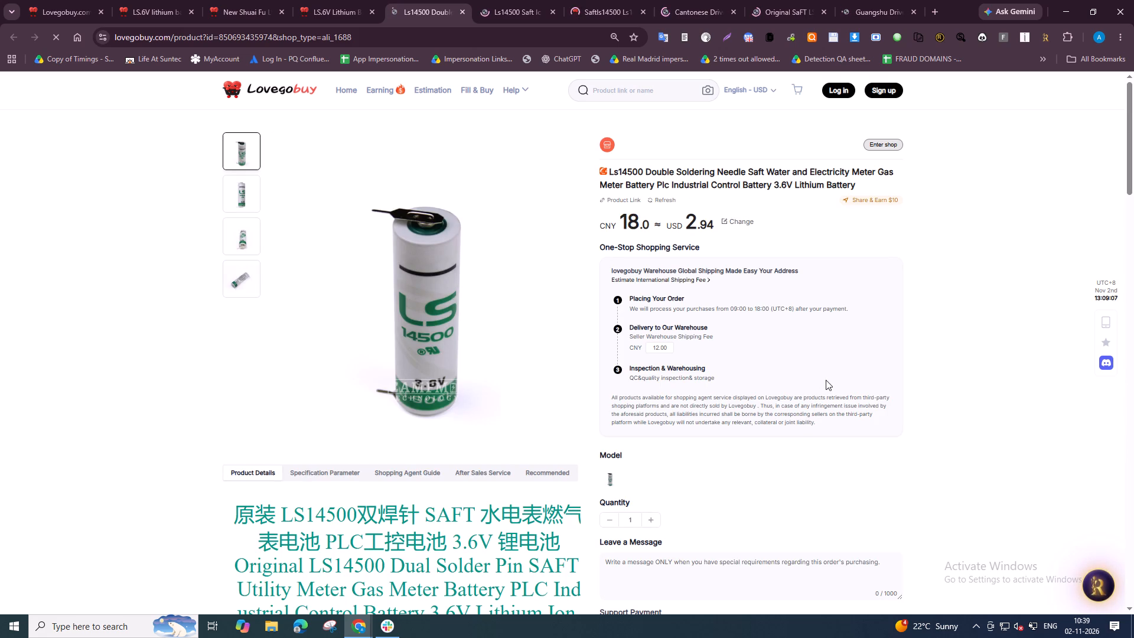
pyautogui.rightClick(619, 199)
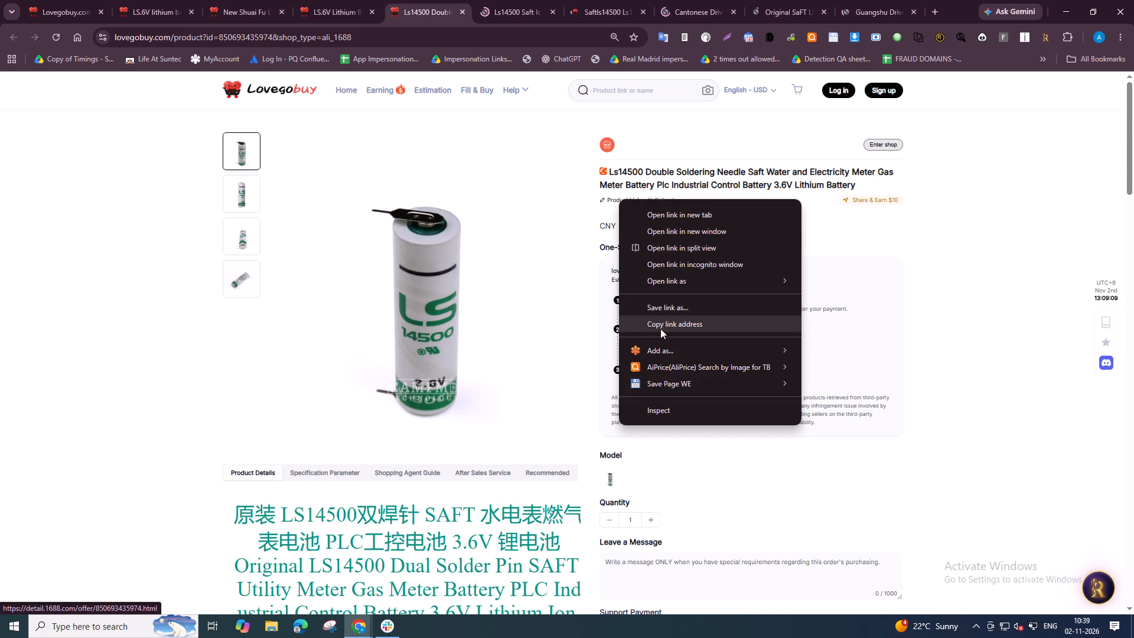
pyautogui.click(661, 328)
pyautogui.hotkey('alt', 'Tab')
pyautogui.click(463, 347)
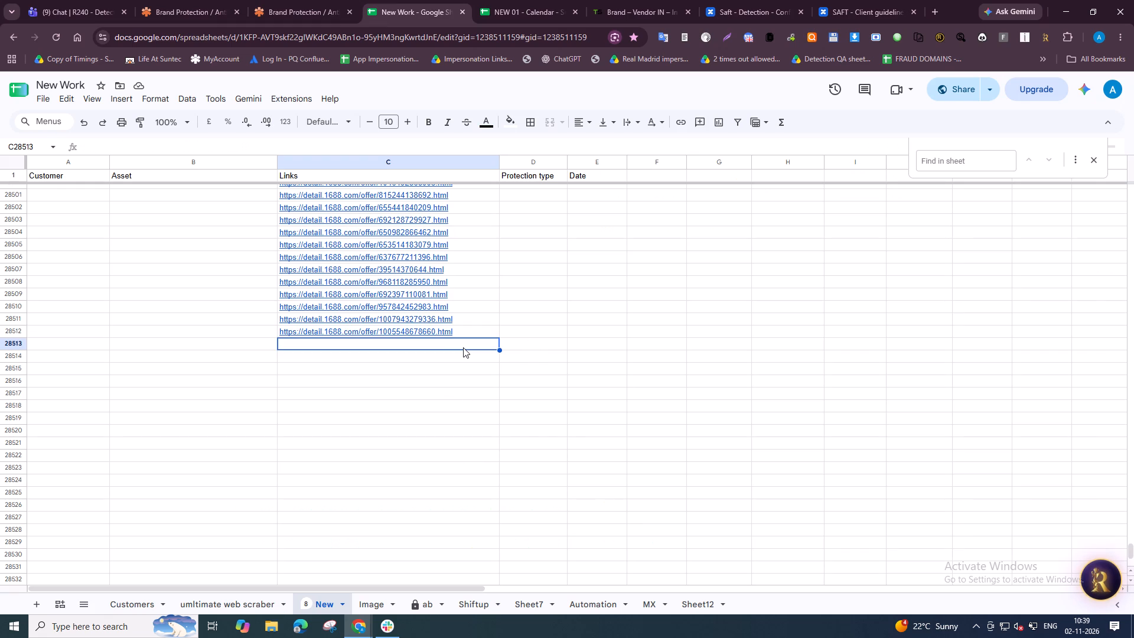
pyautogui.hotkey('ctrl', 'v')
pyautogui.hotkey('alt', 'Tab')
pyautogui.click(1007, 403)
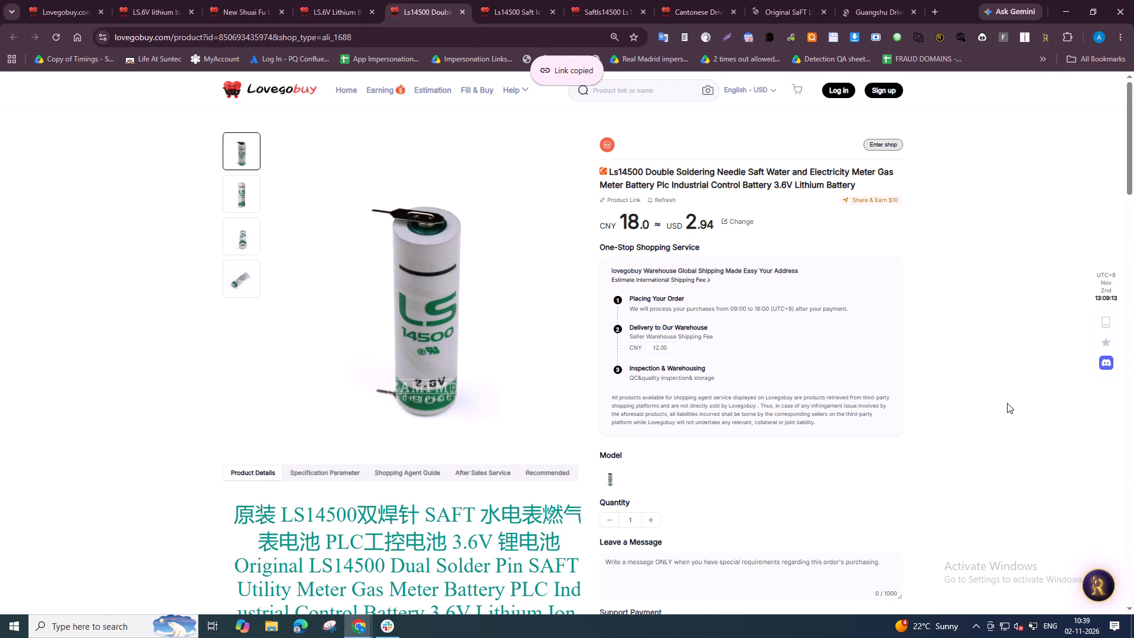
pyautogui.hotkey('ctrl', 'w')
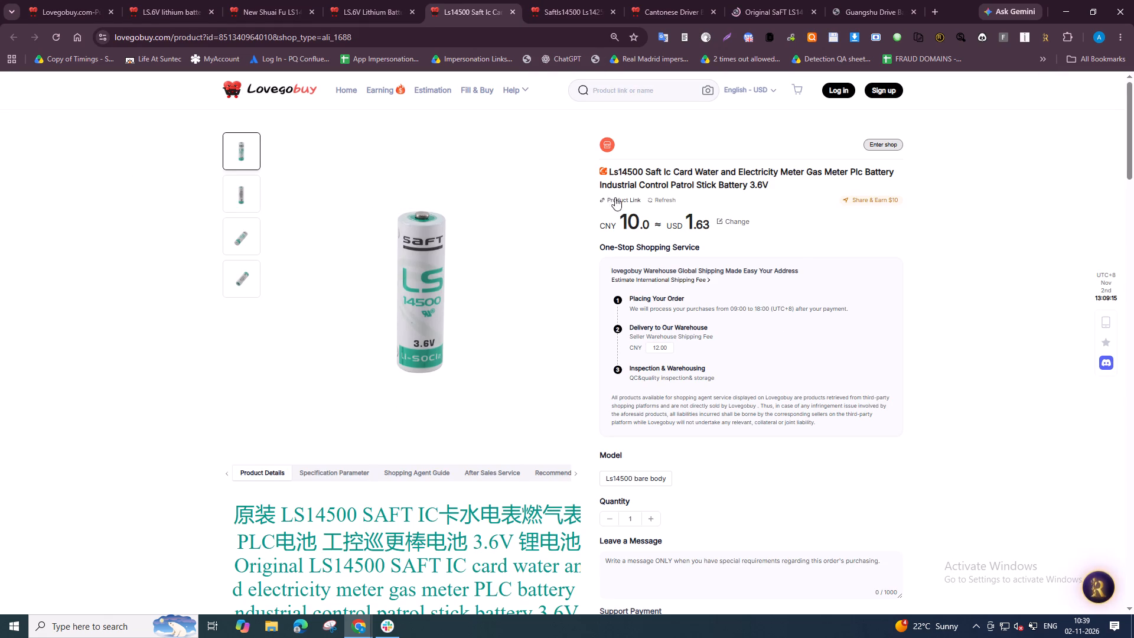
# Copy the 1688 product link of the Ls14500 Saft Ic Card water meter battery listing into C28514 and close the product page.
pyautogui.rightClick(617, 197)
pyautogui.click(687, 317)
pyautogui.hotkey('alt', 'Tab')
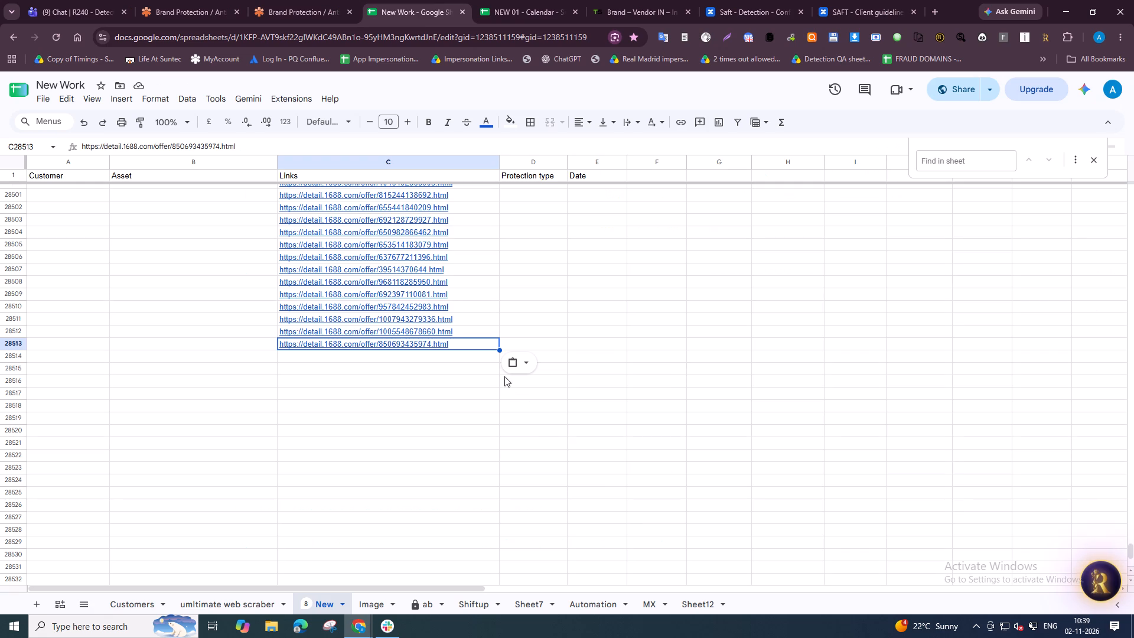
pyautogui.click(489, 360)
pyautogui.hotkey('ctrl', 'v')
pyautogui.click(536, 363)
pyautogui.hotkey('alt', 'Tab')
pyautogui.hotkey('ctrl', 'w')
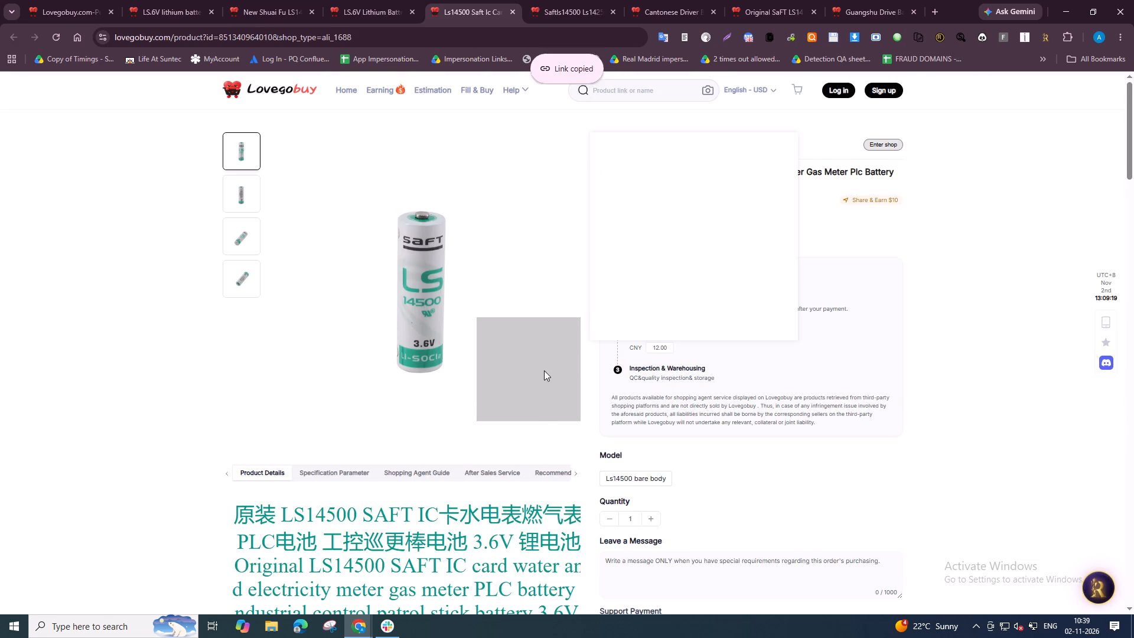
# Copy the 1688 product link of the Saftls14500 Ls14250 3.6V Plc listing into C28516 and close the product page.
pyautogui.rightClick(620, 202)
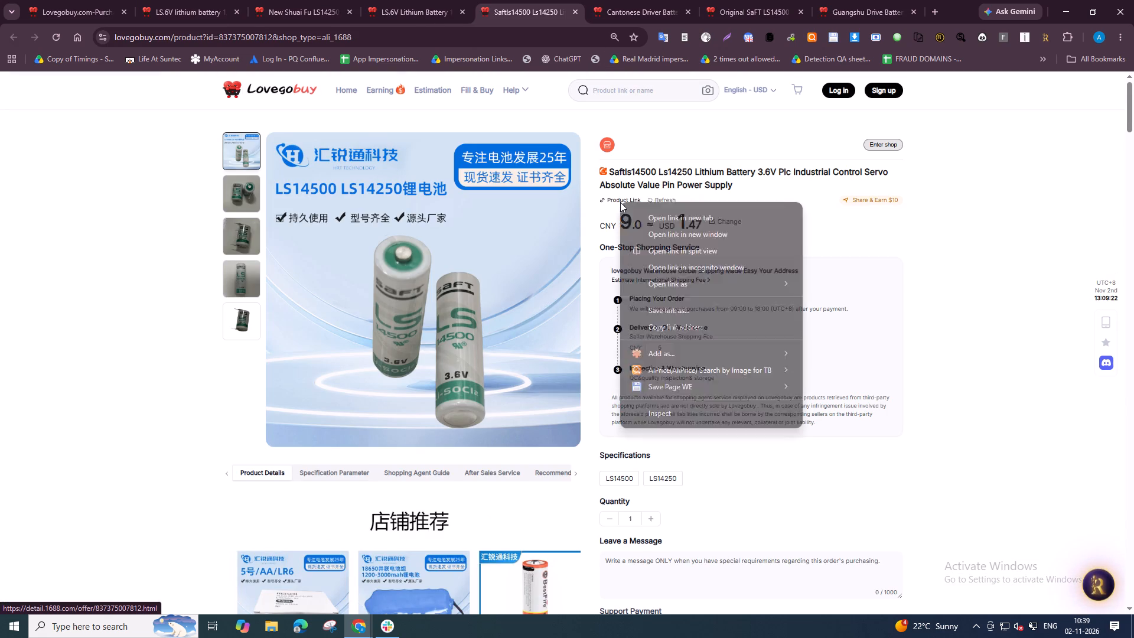
pyautogui.click(656, 330)
pyautogui.hotkey('alt', 'Tab')
pyautogui.click(453, 377)
pyautogui.hotkey('ctrl', 'v')
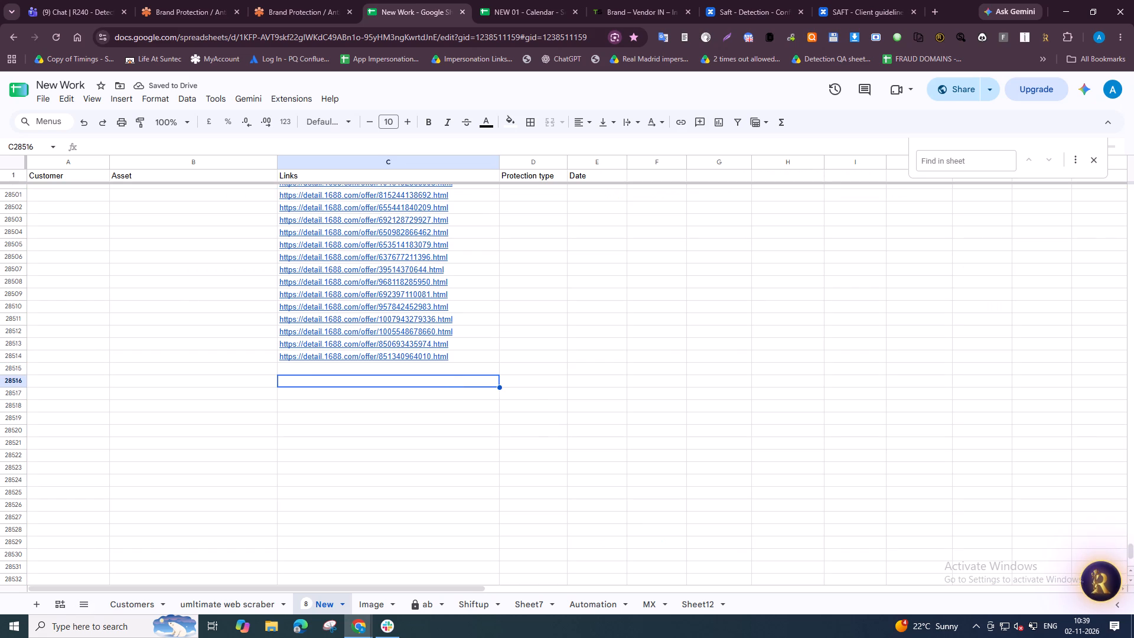
pyautogui.hotkey('alt', 'Tab')
pyautogui.hotkey('ctrl', 'w')
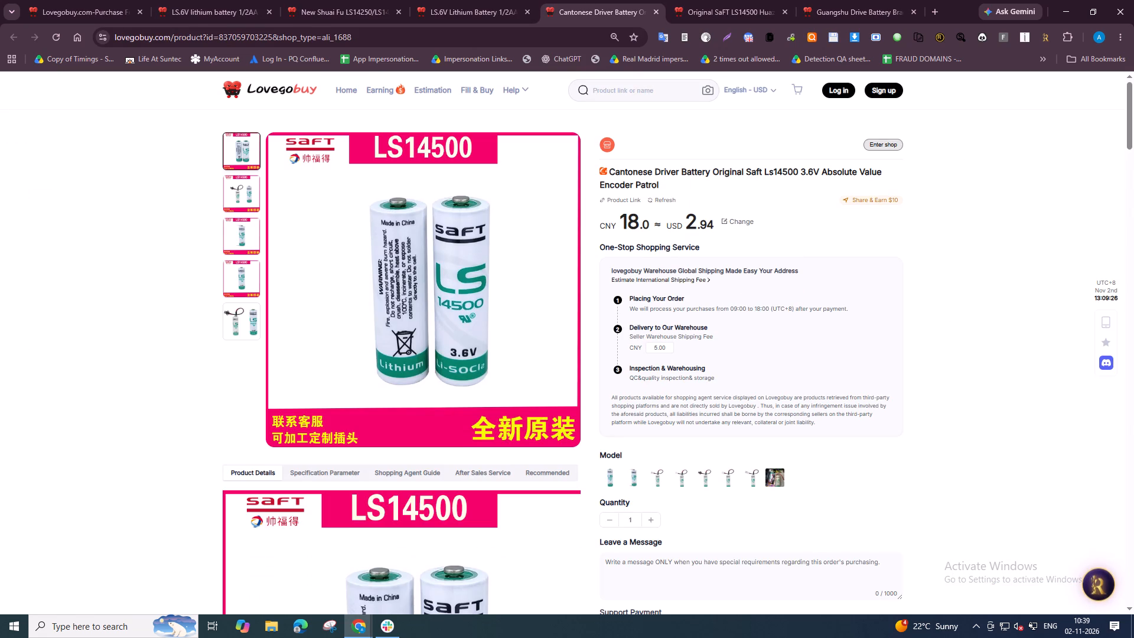
# Copy the 1688 product link of the Cantonese Driver Battery Original Saft Ls14500 listing into C28515 and close the product page.
pyautogui.rightClick(617, 200)
pyautogui.click(663, 324)
pyautogui.hotkey('alt', 'Tab')
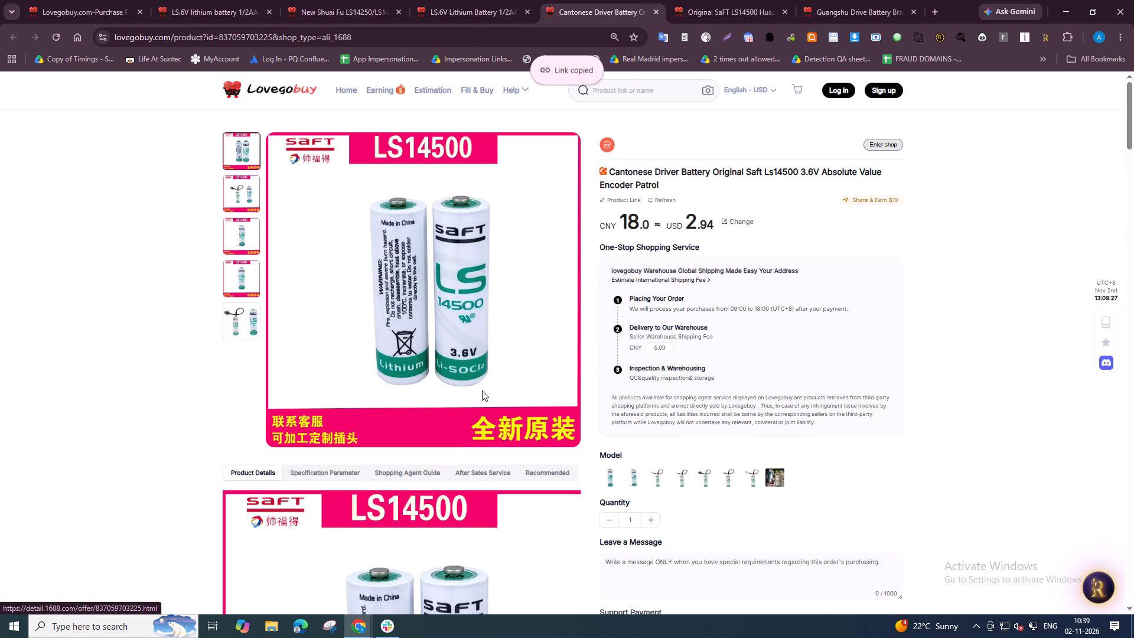
pyautogui.click(465, 370)
pyautogui.hotkey('ctrl', 'v')
pyautogui.click(461, 392)
pyautogui.hotkey('alt', 'Tab')
pyautogui.hotkey('ctrl', 'w')
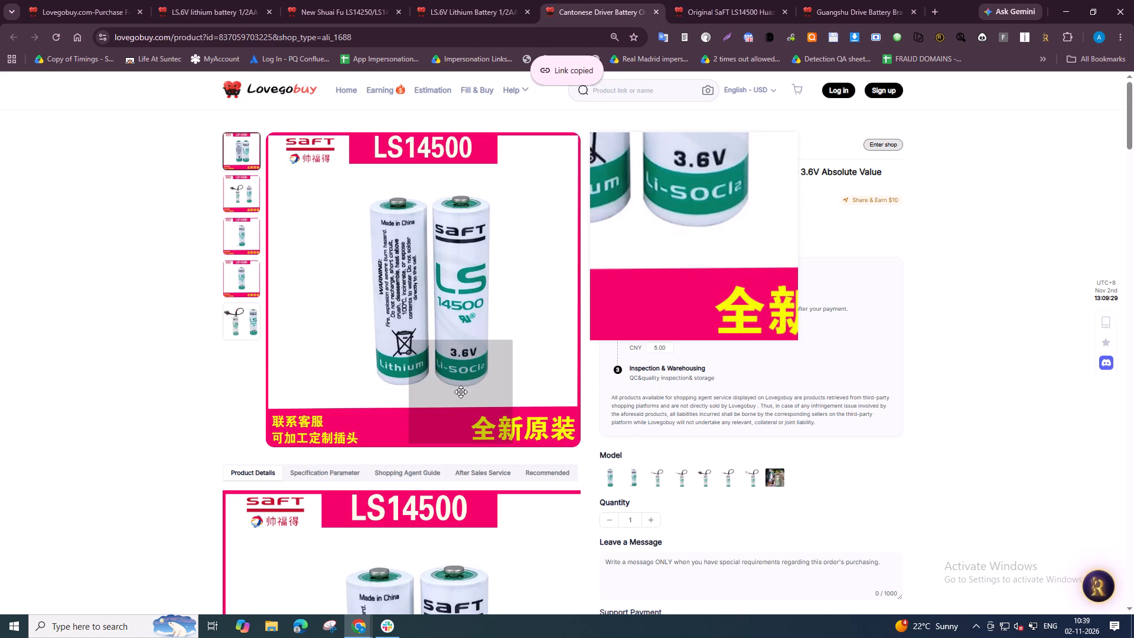
# Copy the 1688 product link of the Original SaFT LS14500 Huazhong CNC battery listing into C28517 and close its page.
pyautogui.rightClick(619, 200)
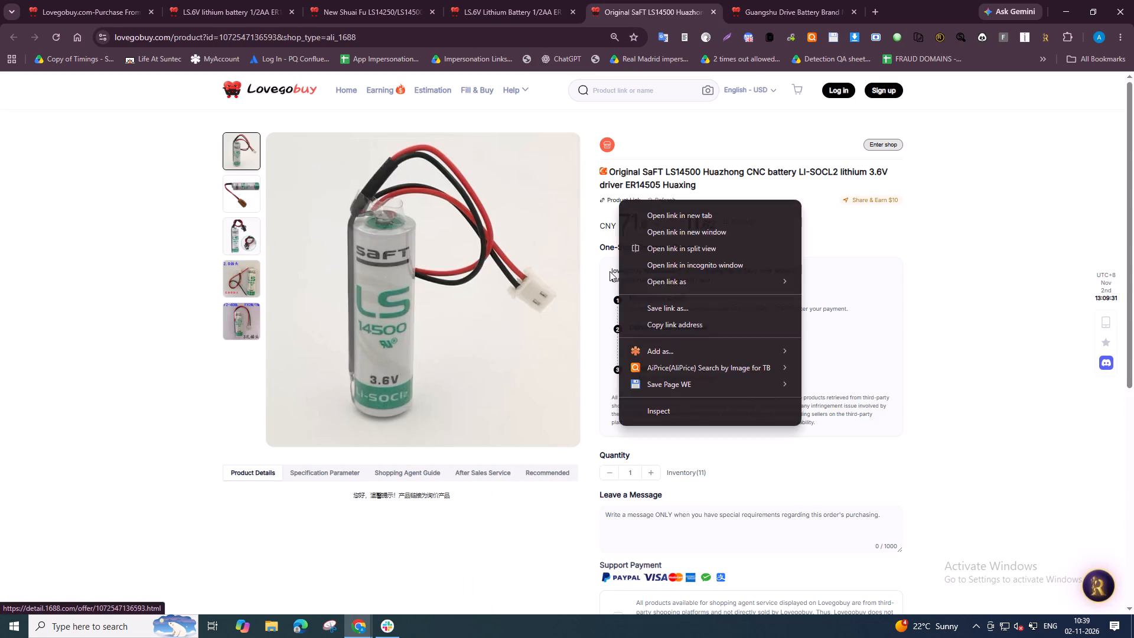
pyautogui.click(648, 324)
pyautogui.hotkey('alt', 'Tab')
pyautogui.hotkey('ctrl', 'v')
pyautogui.click(482, 418)
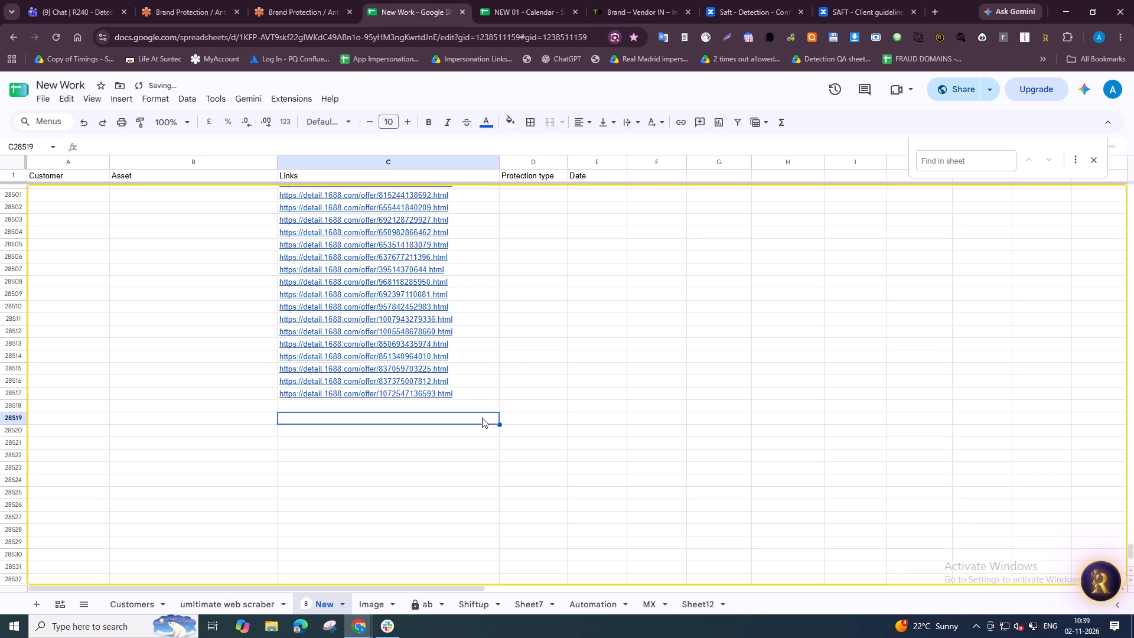
pyautogui.hotkey('alt', 'Tab')
pyautogui.hotkey('ctrl', 'w')
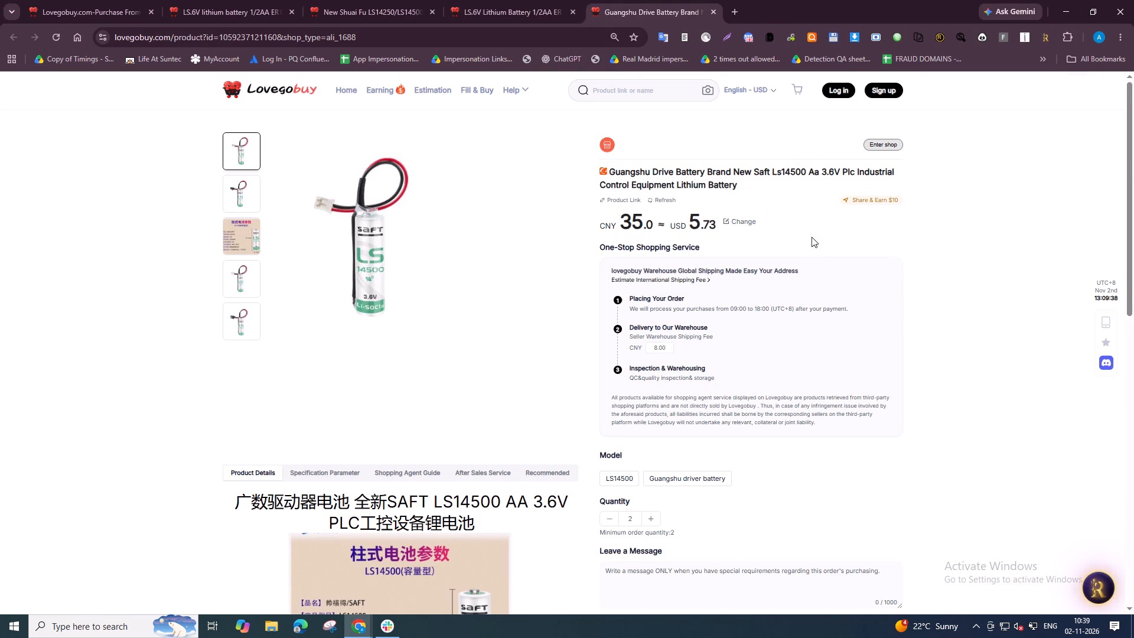
# Copy the 1688 product link of the Guangshu Drive Battery Saft Ls14500 listing into C28518 and close its page.
pyautogui.rightClick(620, 201)
pyautogui.click(673, 325)
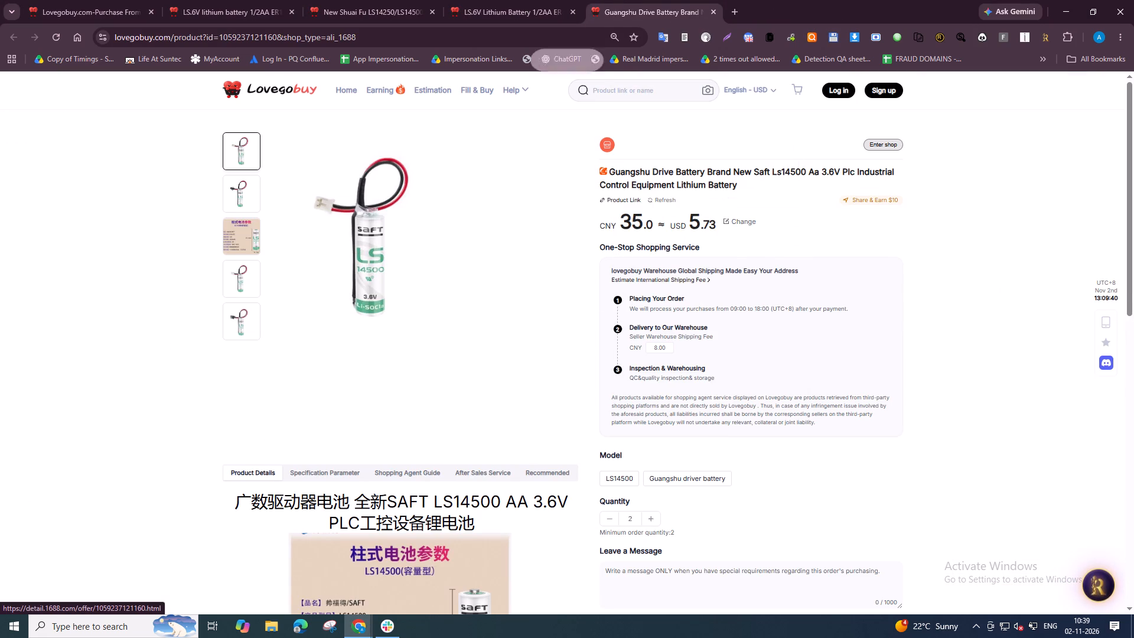
pyautogui.hotkey('alt', 'Tab')
pyautogui.click(470, 407)
pyautogui.hotkey('ctrl', 'v')
pyautogui.hotkey('alt', 'Tab')
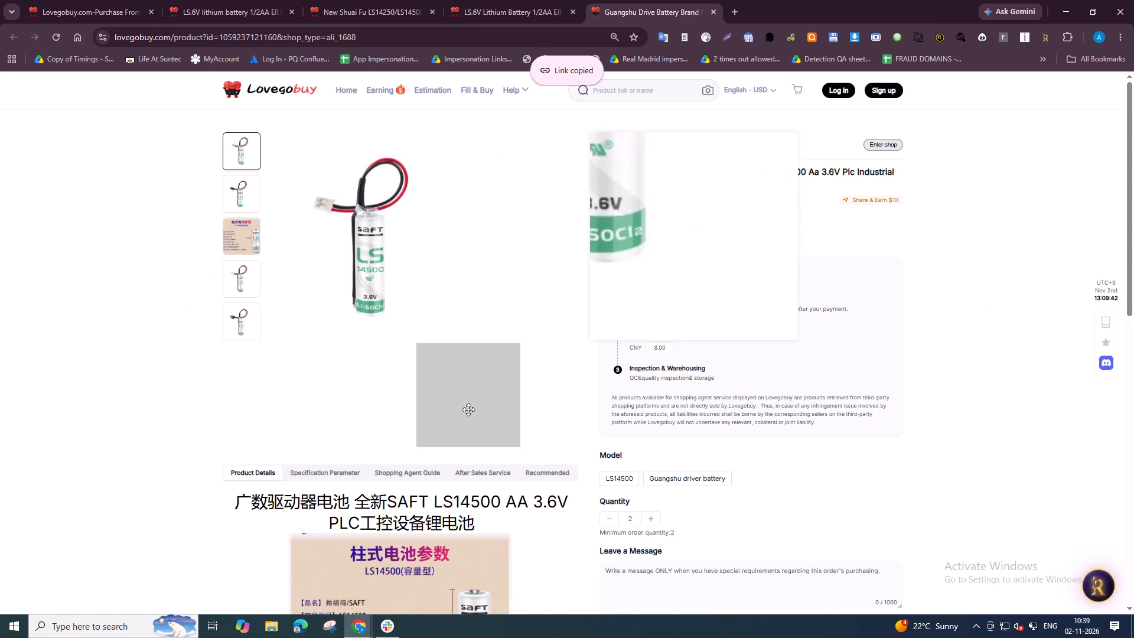
pyautogui.hotkey('ctrl', 'w')
# Submit the links from C28497:C28518 of New Work as SAFT - LS14500 incidents in Red Points.
pyautogui.click(197, 0)
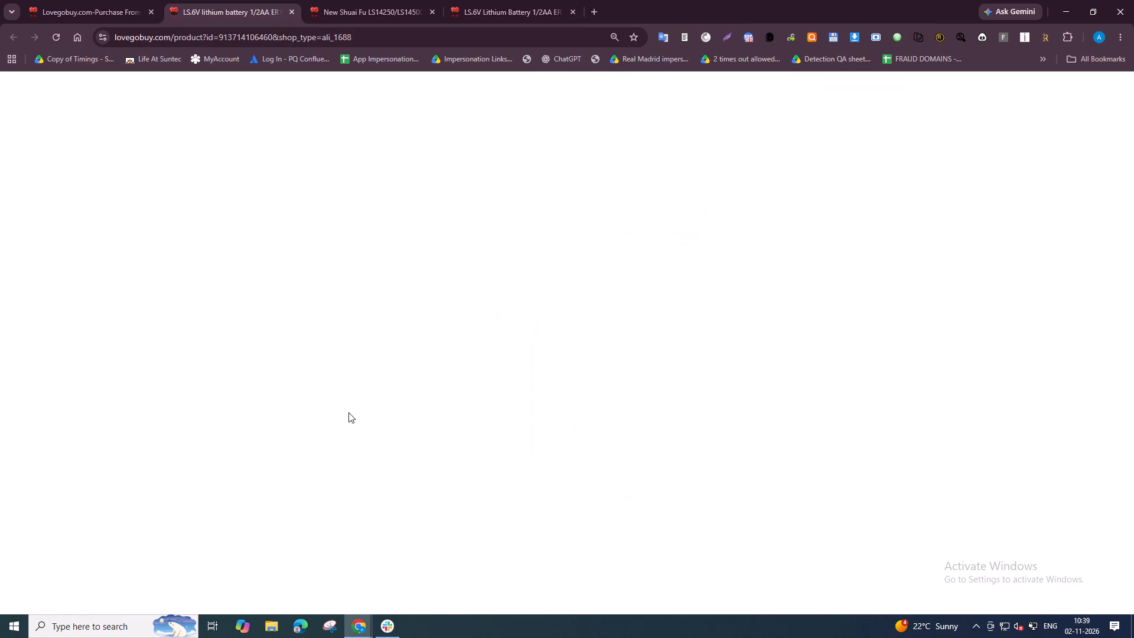
pyautogui.hotkey('alt', 'Tab')
pyautogui.hotkey('ctrl', 'shift', 'Up')
pyautogui.scroll(2, 351, 419)
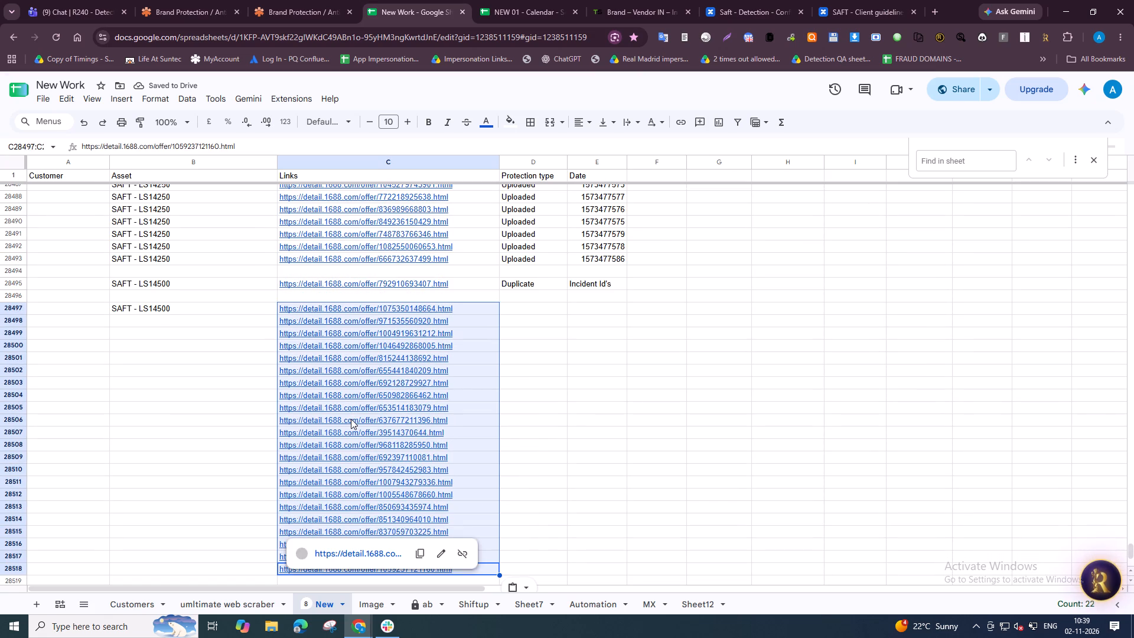
pyautogui.hotkey('ctrl', 'c')
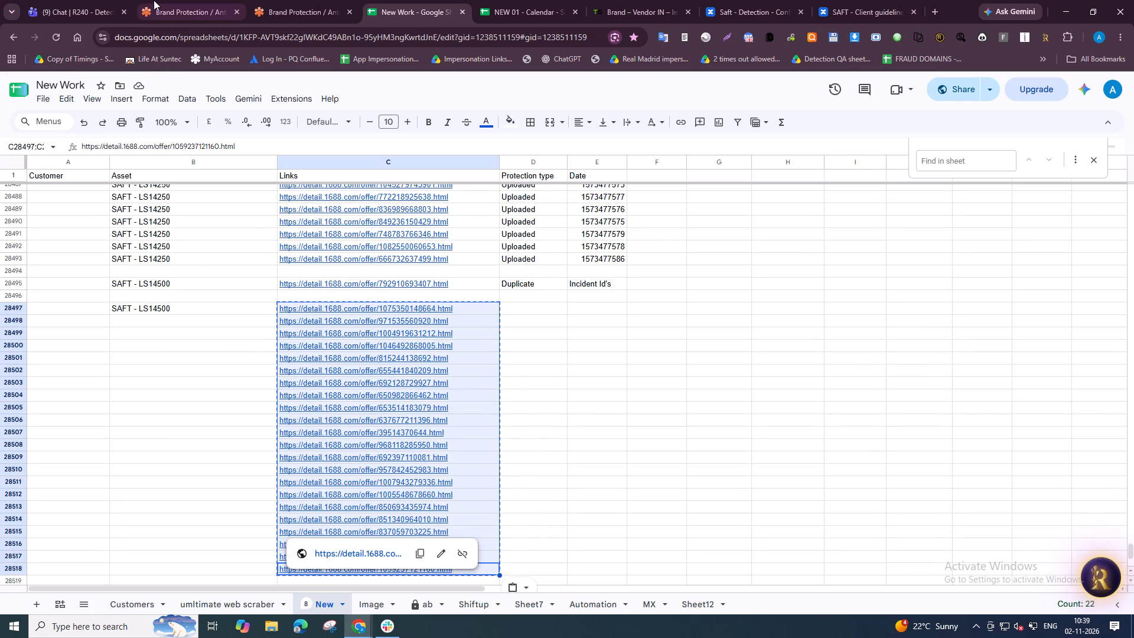
pyautogui.click(154, 0)
pyautogui.click(230, 298)
pyautogui.hotkey('ctrl', 'v')
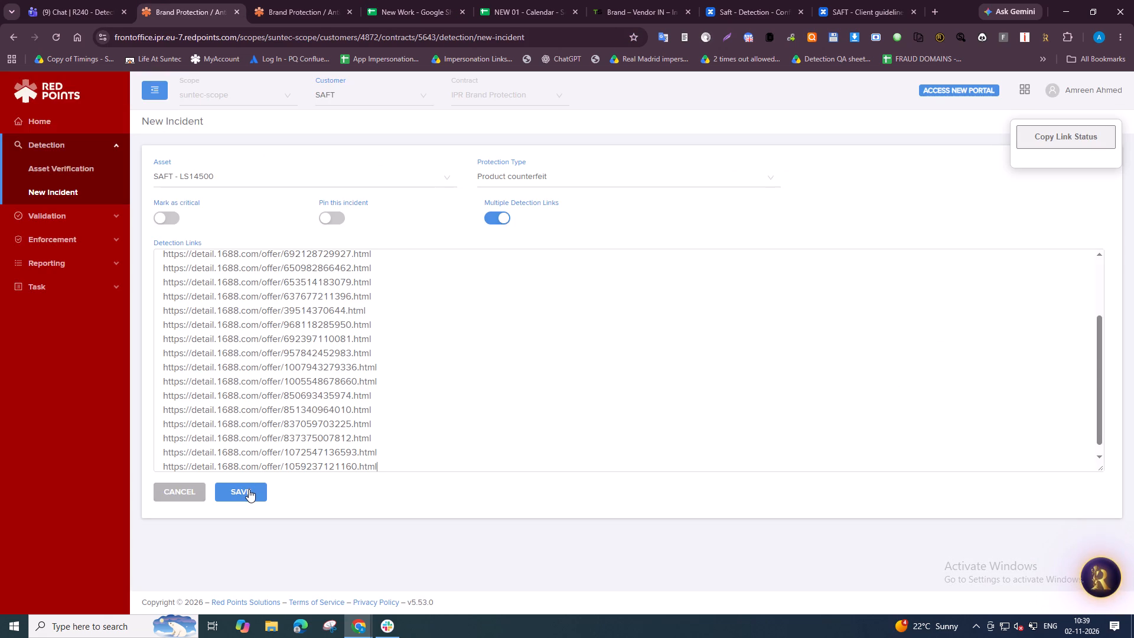
pyautogui.hotkey('alt', 'Tab')
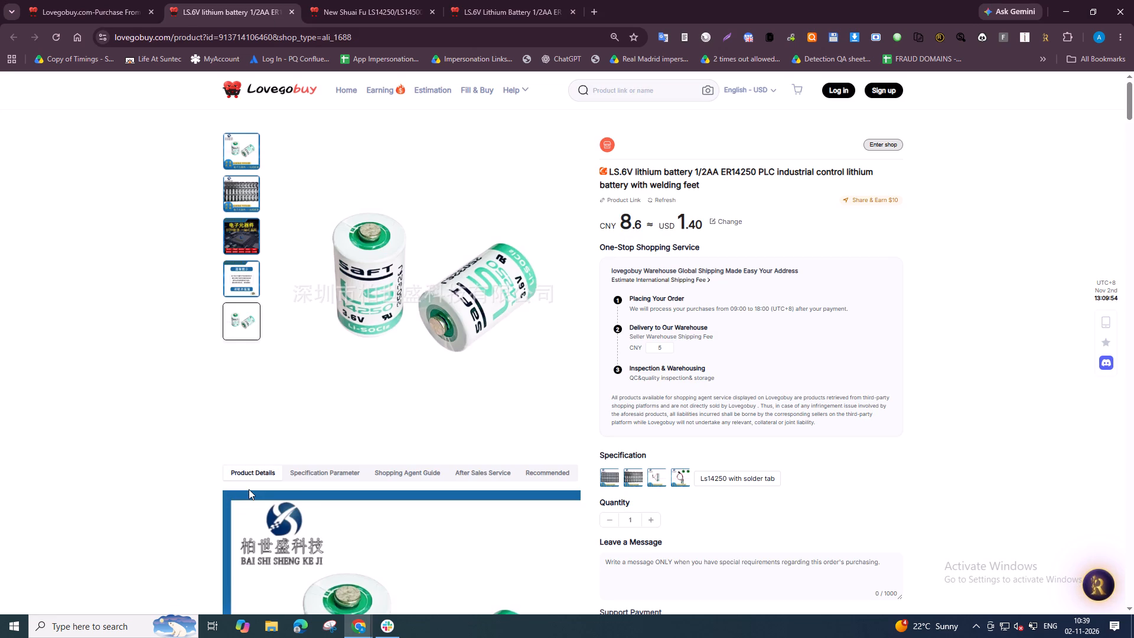
pyautogui.hotkey('alt', 'Tab')
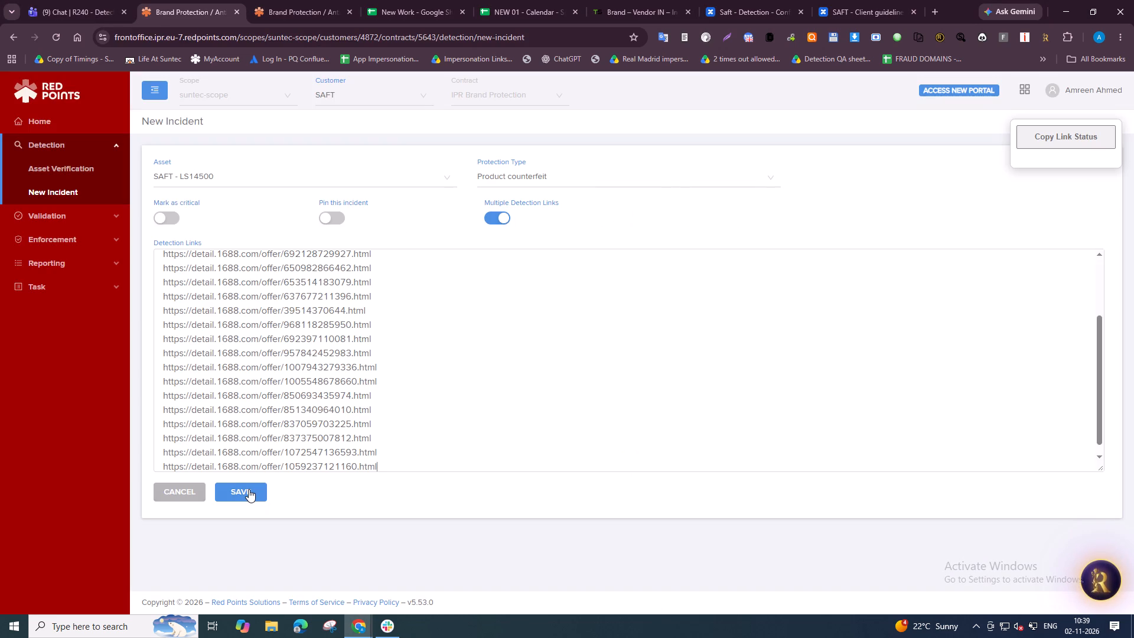
pyautogui.click(311, 0)
pyautogui.click(387, 0)
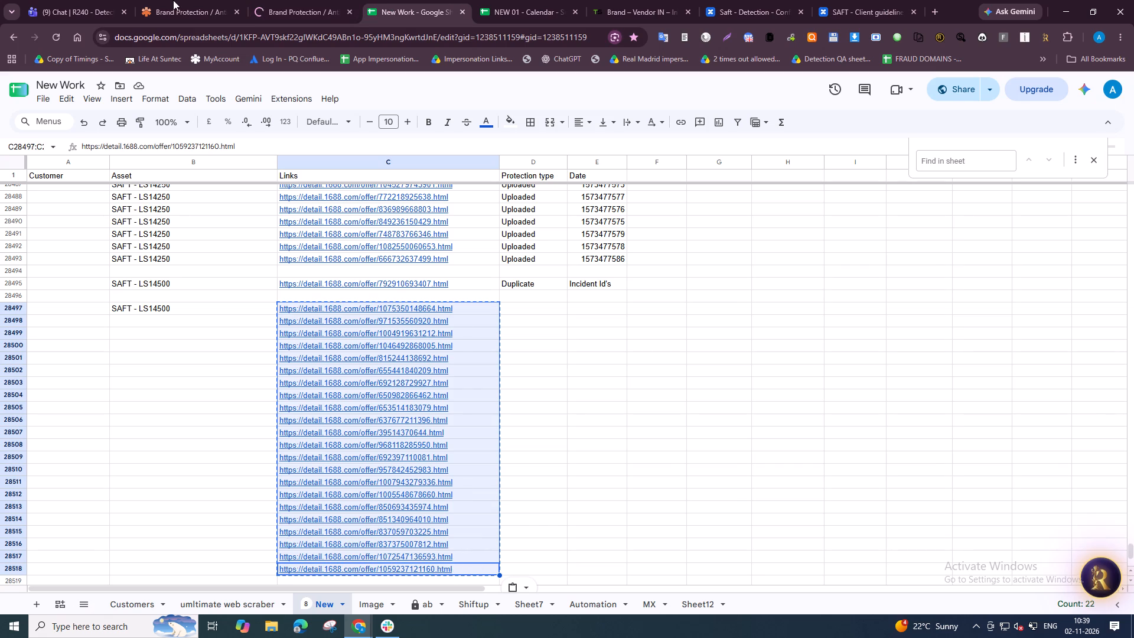
pyautogui.click(183, 0)
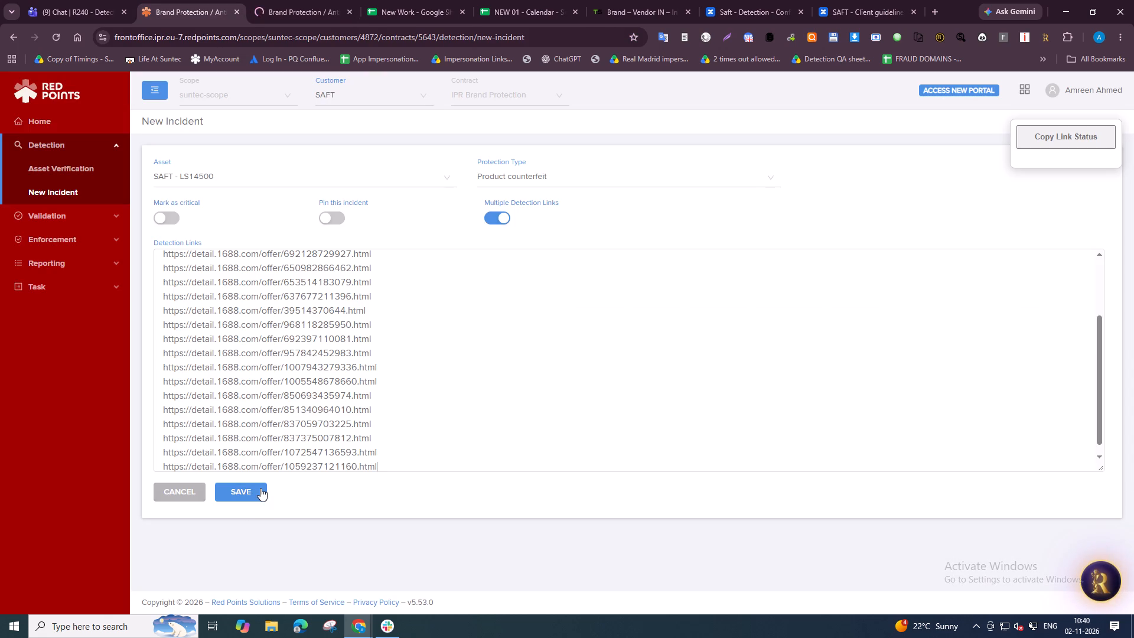
pyautogui.click(260, 488)
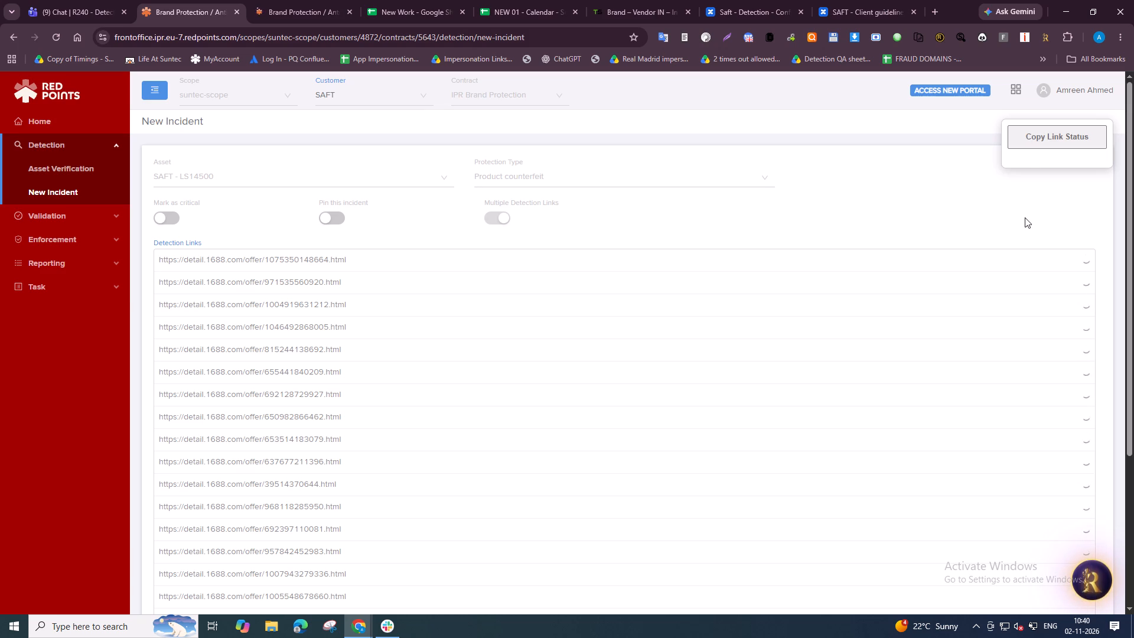
# Copy the link statuses from Red Points into New Work at C28497, moving the results up one row over the pasted header.
pyautogui.scroll(-12, 909, 336)
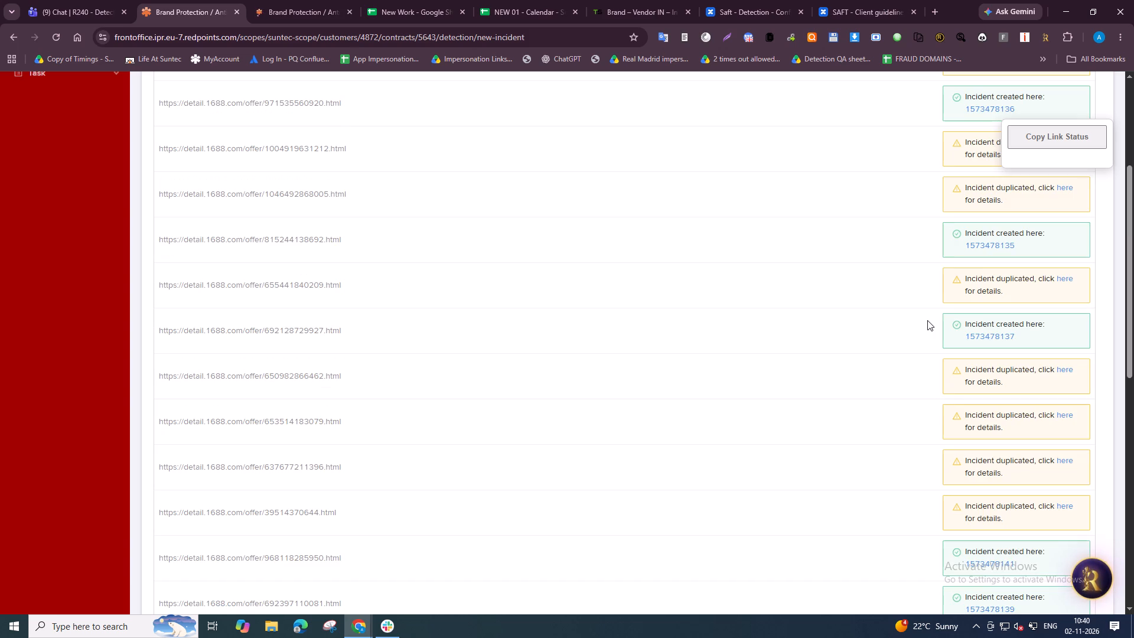
pyautogui.click(1085, 141)
pyautogui.click(436, 0)
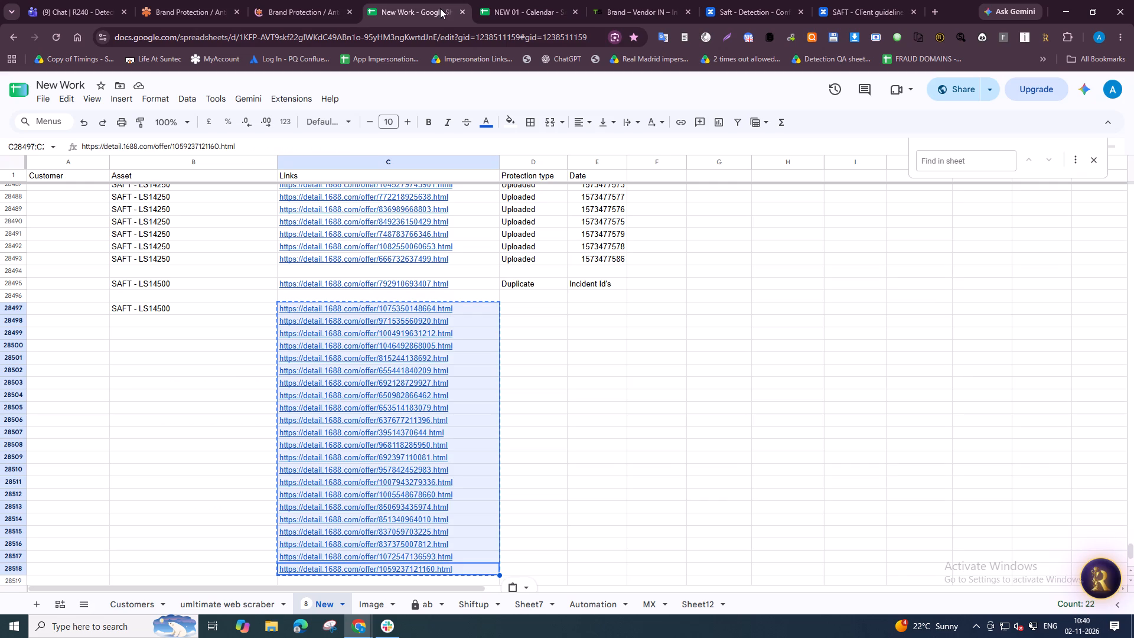
pyautogui.hotkey('ctrl', 'v')
pyautogui.press('Up')
pyautogui.press('Down')
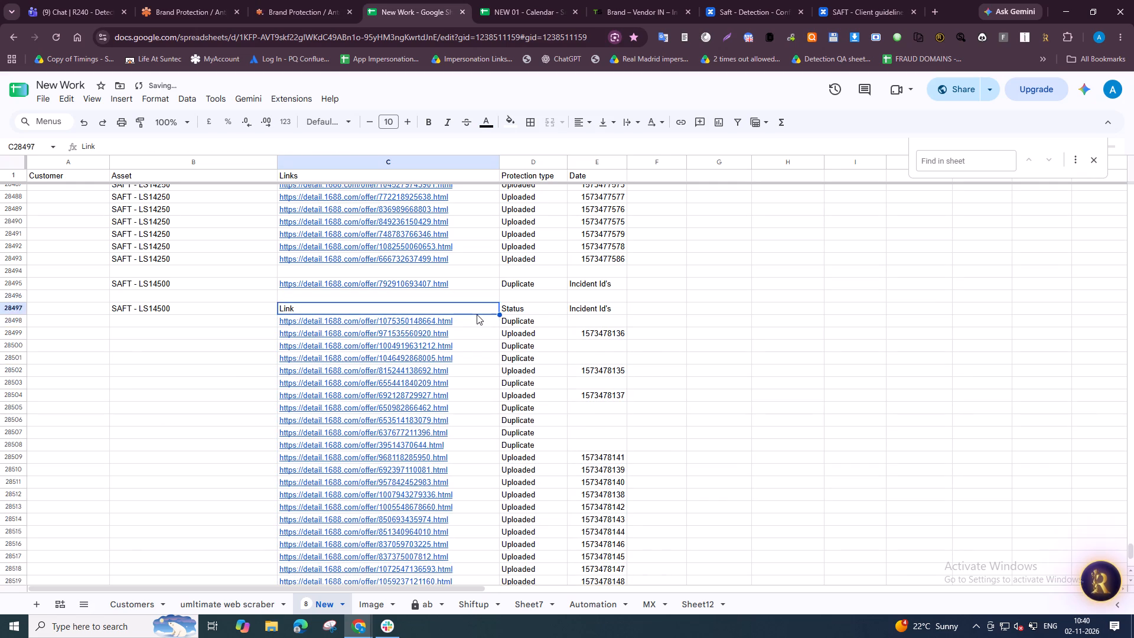
pyautogui.press('Down')
pyautogui.hotkey('ctrl', 'shift', 'Down')
pyautogui.hotkey('ctrl', 'shift', 'Right')
pyautogui.hotkey('shift', 'Right')
pyautogui.hotkey('ctrl', 'x')
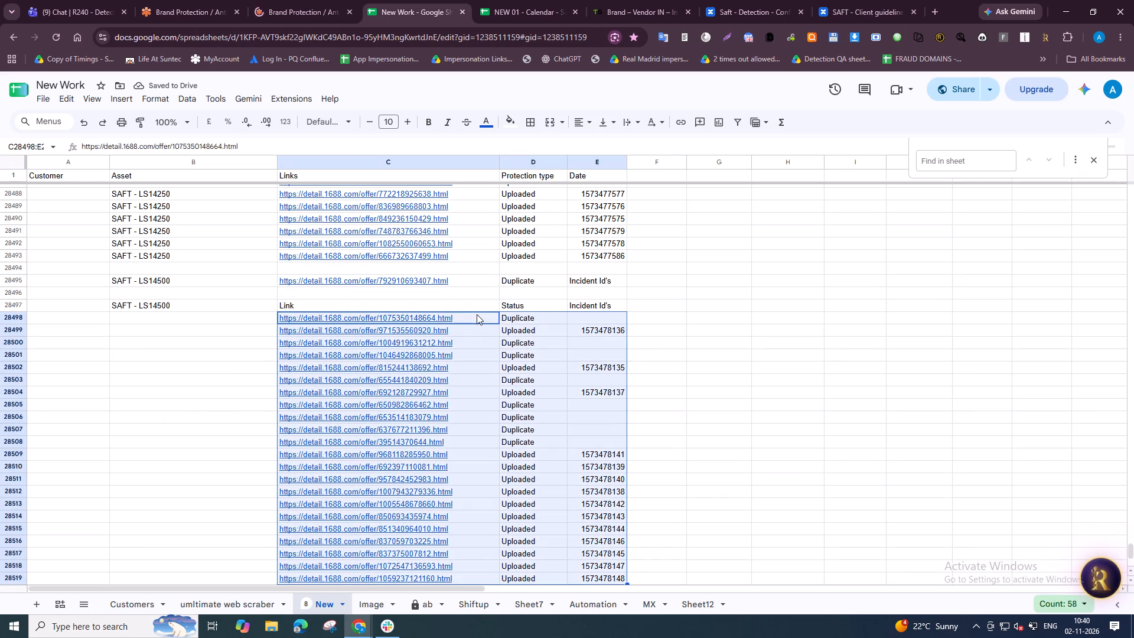
pyautogui.press('Up')
pyautogui.hotkey('ctrl', 'v')
# Fill the asset SAFT - LS14500 down column B from row 28497 to row 28518.
pyautogui.hotkey('ctrl', 'Down')
pyautogui.press('Left')
pyautogui.hotkey('ctrl', 'shift', 'Up')
pyautogui.hotkey('ctrl', 'd')
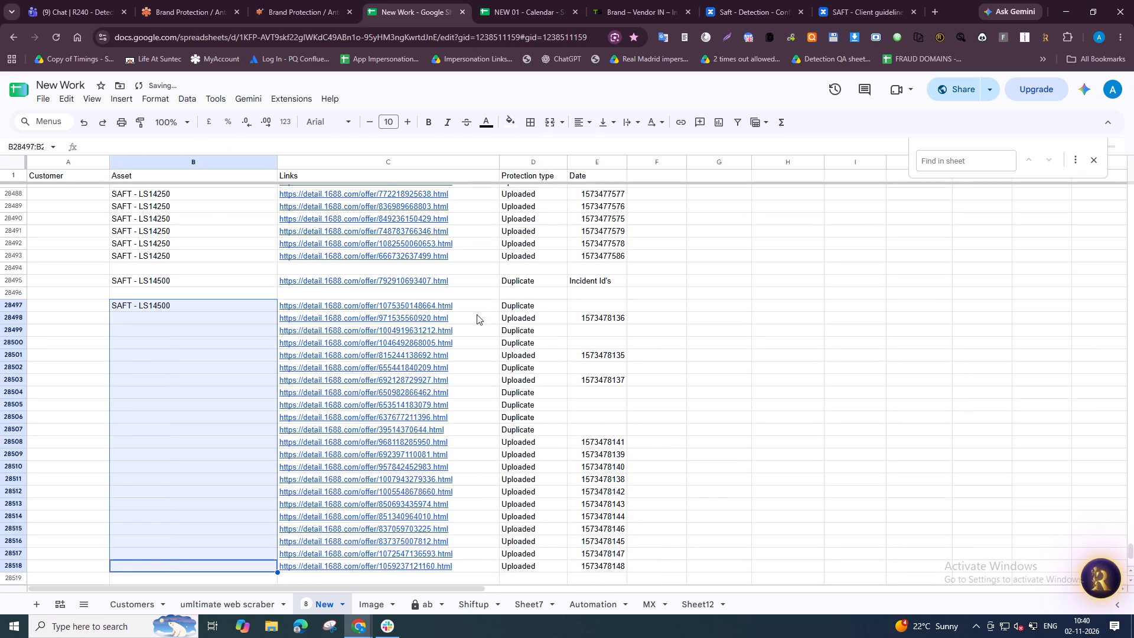
# Copy the 1688 product link of the LS.6V lithium battery 1/2AA ER14250 with welding feet listing into C28524.
pyautogui.scroll(-4, 477, 314)
pyautogui.click(454, 401)
pyautogui.hotkey('alt', 'Tab')
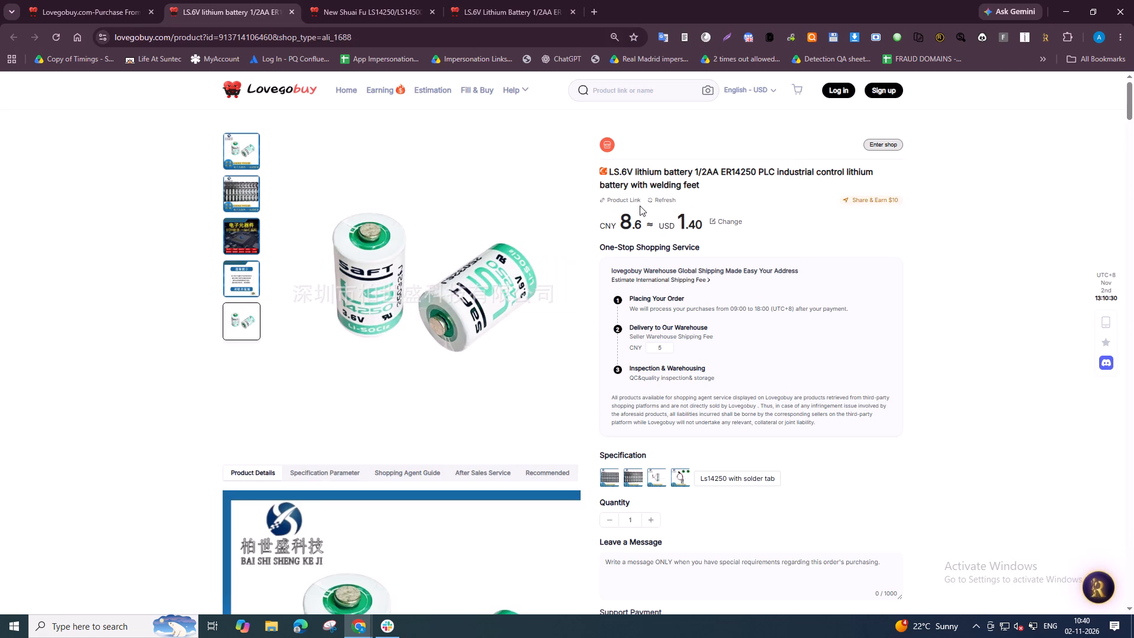
pyautogui.rightClick(633, 198)
pyautogui.click(674, 326)
pyautogui.hotkey('alt', 'Tab')
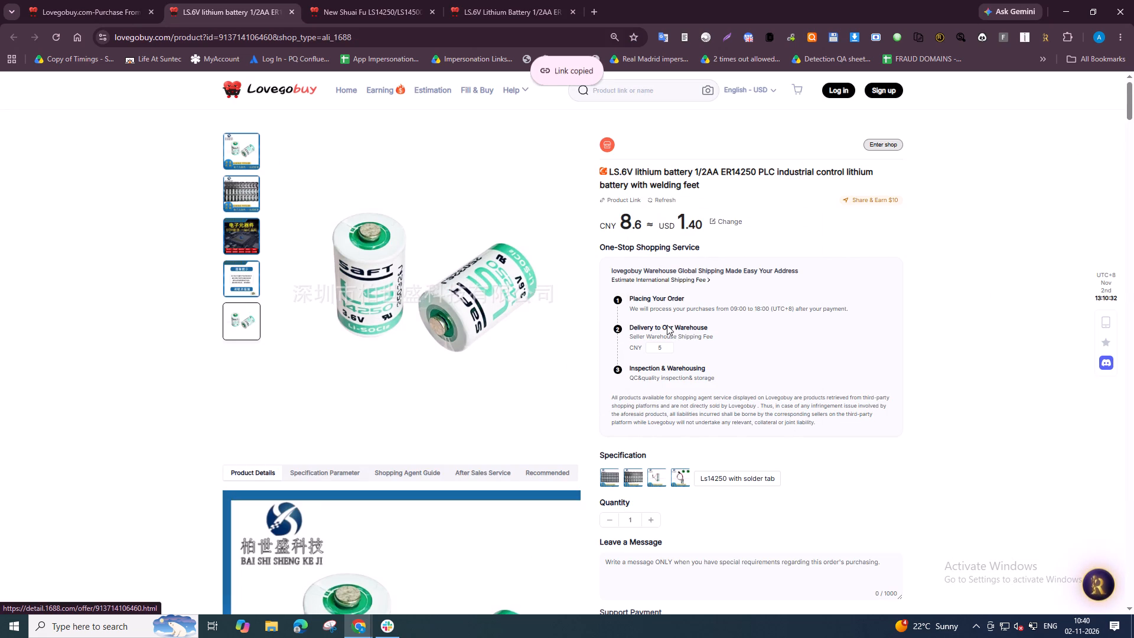
pyautogui.hotkey('ctrl', 'v')
# Copy the 1688 product link of the New Shuai Fu LS14250/LS14500 listing into C28523.
pyautogui.hotkey('alt', 'Tab')
pyautogui.hotkey('ctrl', 'Tab')
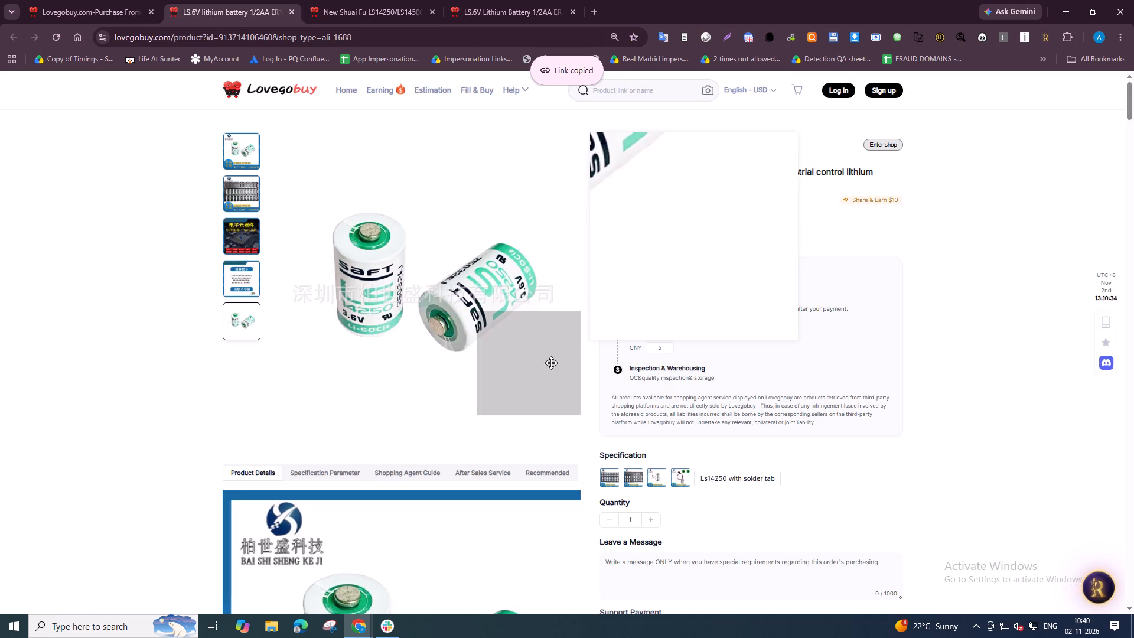
pyautogui.rightClick(621, 201)
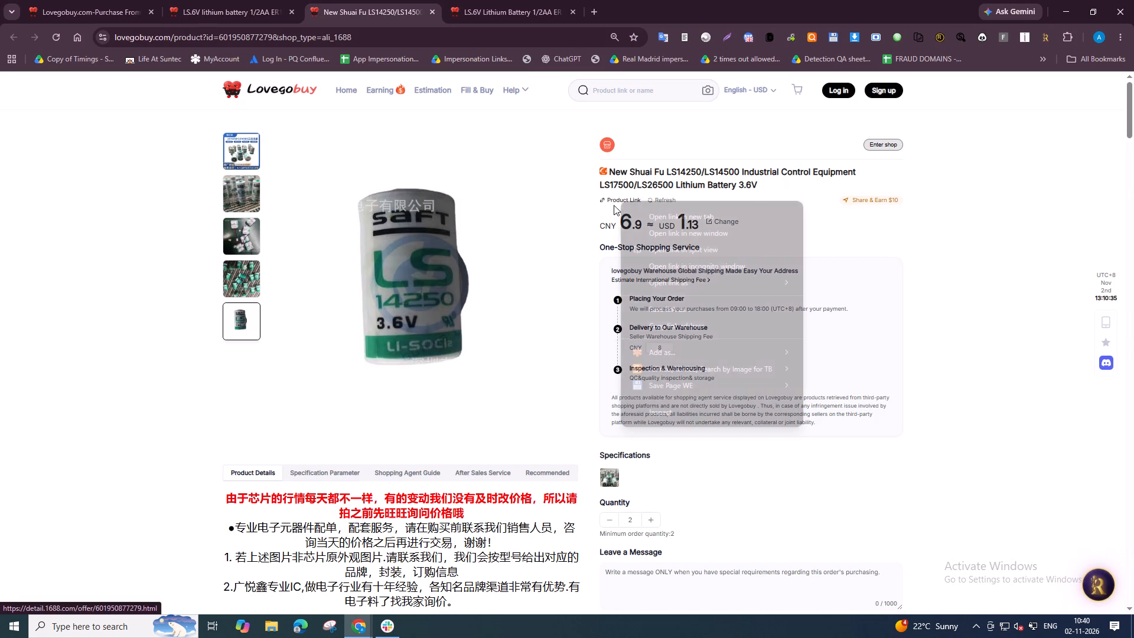
pyautogui.click(672, 324)
pyautogui.hotkey('alt', 'Tab')
pyautogui.click(388, 388)
pyautogui.hotkey('ctrl', 'v')
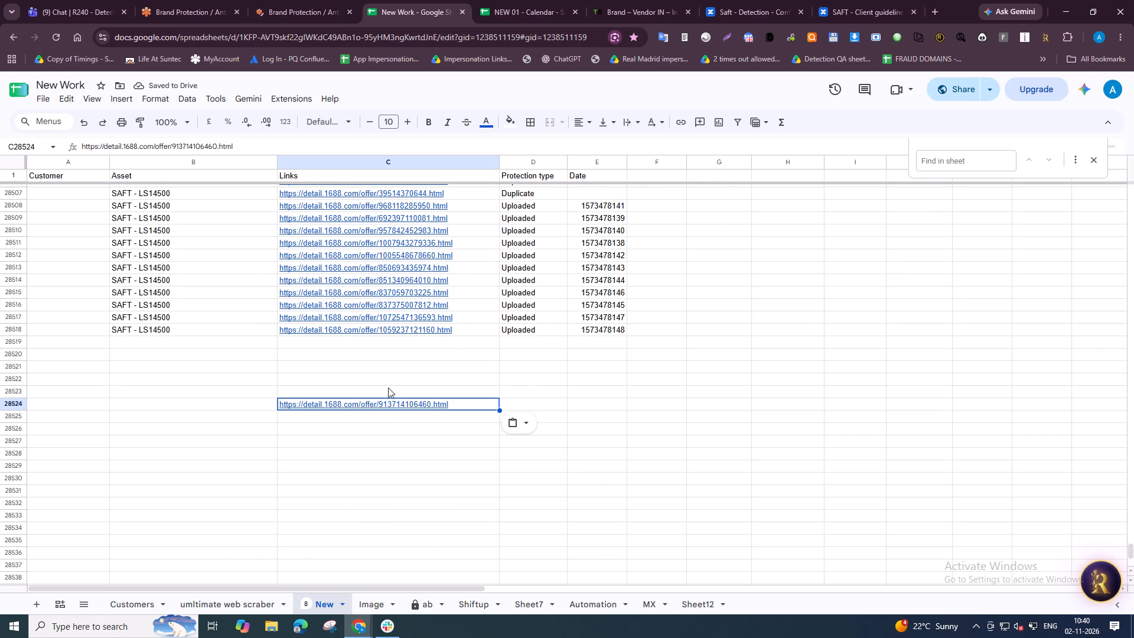
# Copy the 1688 product link of the LS.6V Lithium Battery 1/2AA ER14250 with welding foot listing into C28525.
pyautogui.hotkey('alt', 'Tab')
pyautogui.hotkey('ctrl', 'Tab')
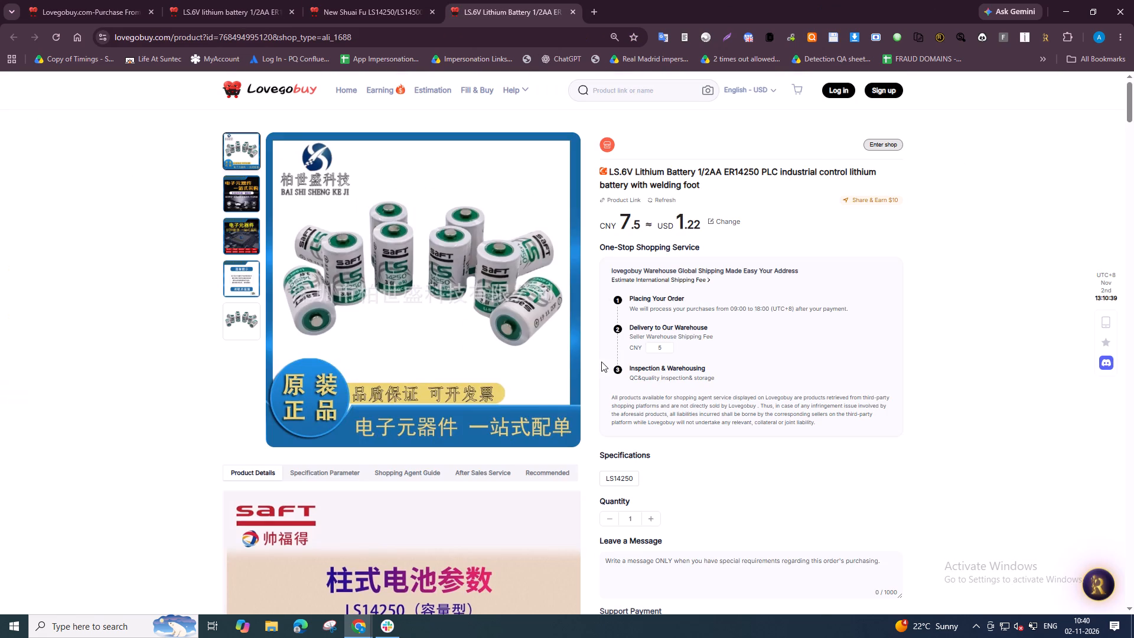
pyautogui.rightClick(620, 200)
pyautogui.click(656, 328)
pyautogui.hotkey('alt', 'Tab')
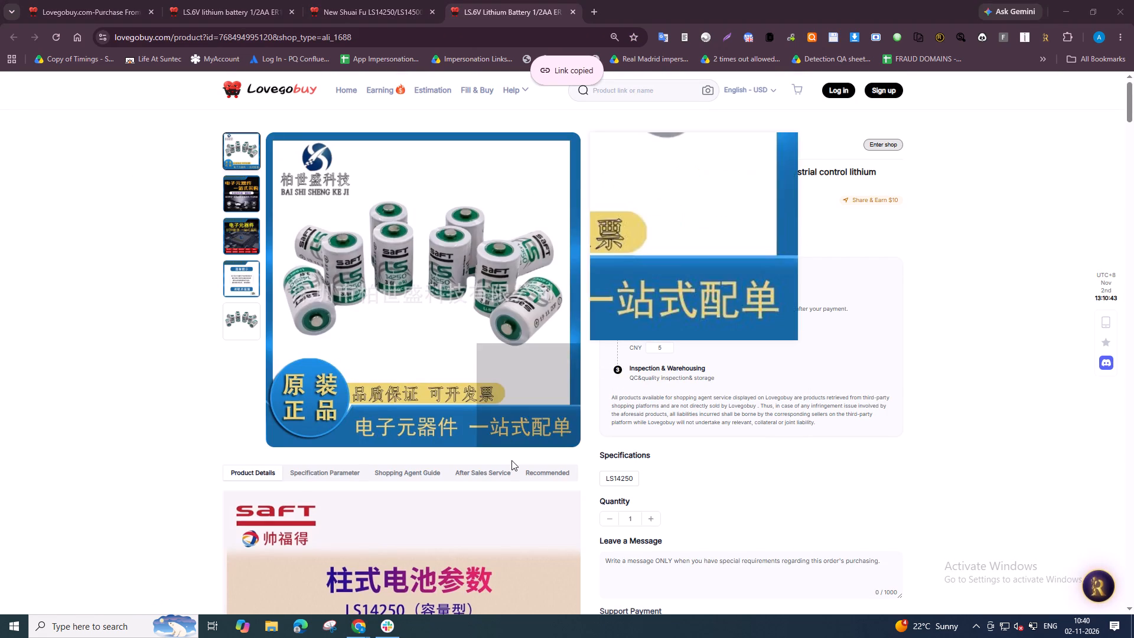
pyautogui.click(453, 416)
pyautogui.hotkey('ctrl', 'v')
# Start another Red Points incident and set its asset to SAFT - LS14250, copying the asset name from B28493.
pyautogui.hotkey('ctrl', 'shift', 'Up')
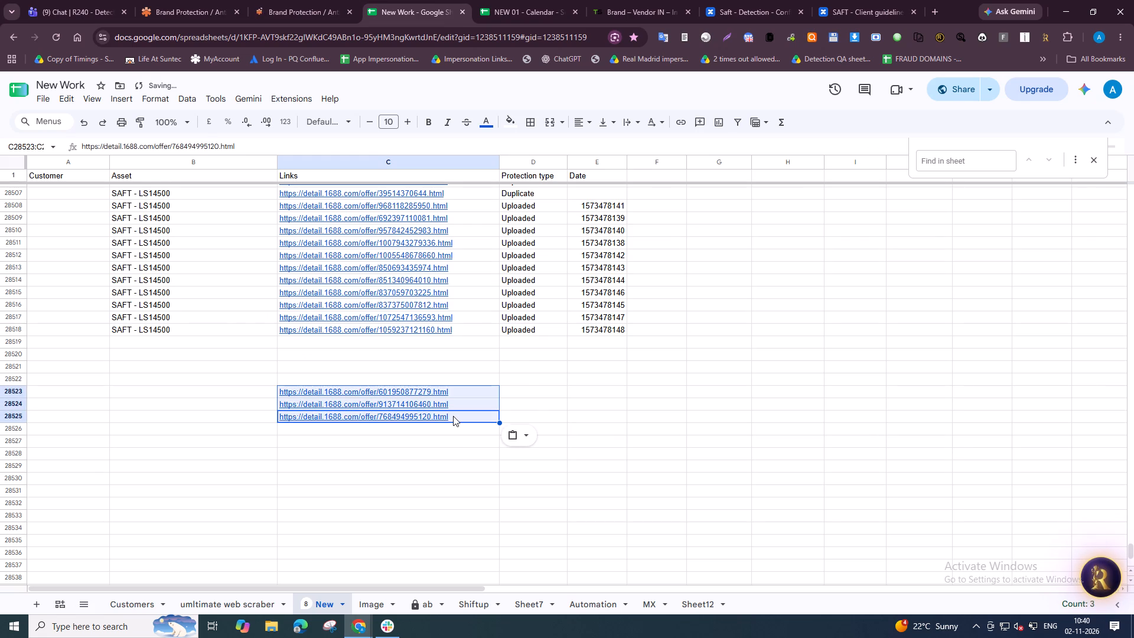
pyautogui.scroll(4, 158, 266)
pyautogui.click(181, 251)
pyautogui.hotkey('ctrl', 'c')
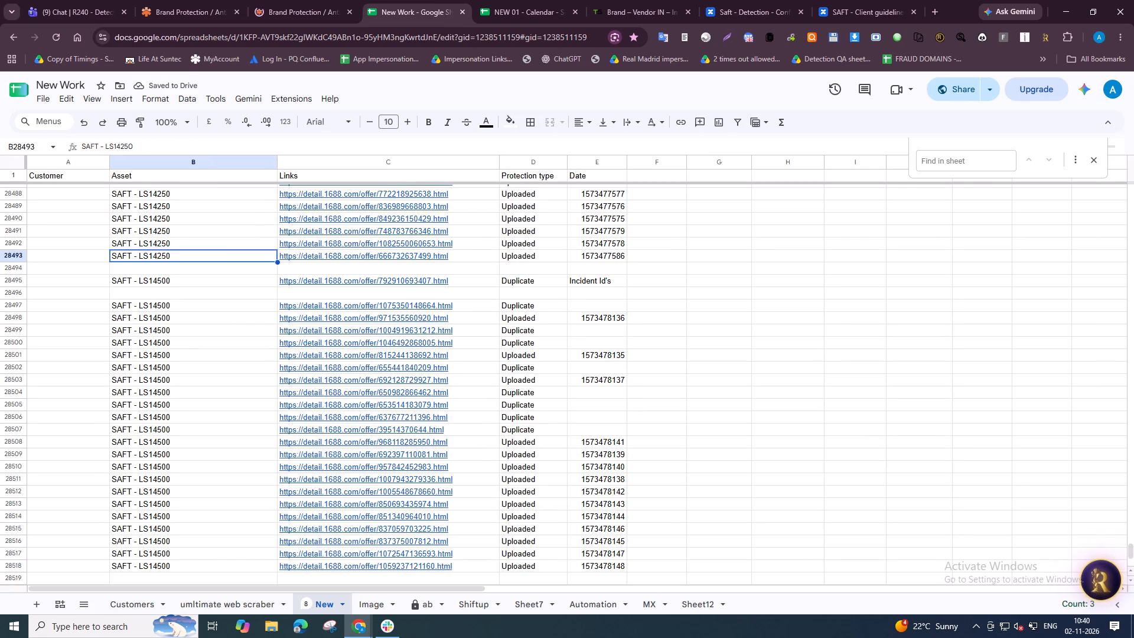
pyautogui.click(162, 0)
pyautogui.scroll(-10, 265, 377)
pyautogui.click(259, 525)
pyautogui.click(217, 172)
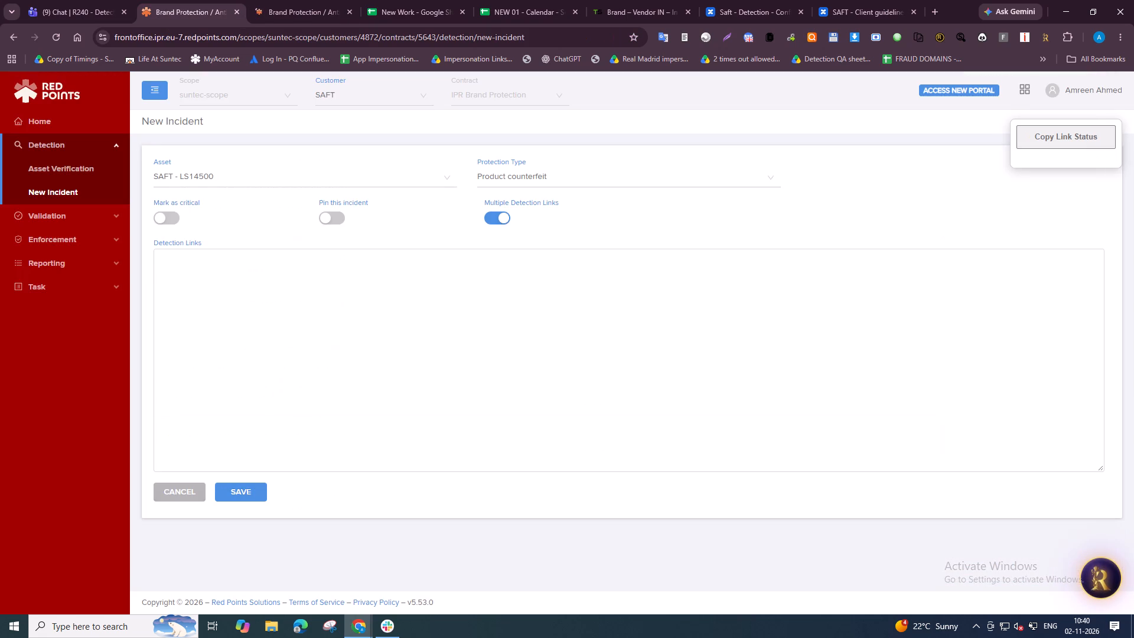
pyautogui.hotkey('ctrl', 'v')
pyautogui.click(222, 199)
# Submit the three links from C28523:C28525 of New Work as SAFT - LS14250 incidents in Red Points.
pyautogui.click(424, 0)
pyautogui.scroll(-7, 390, 453)
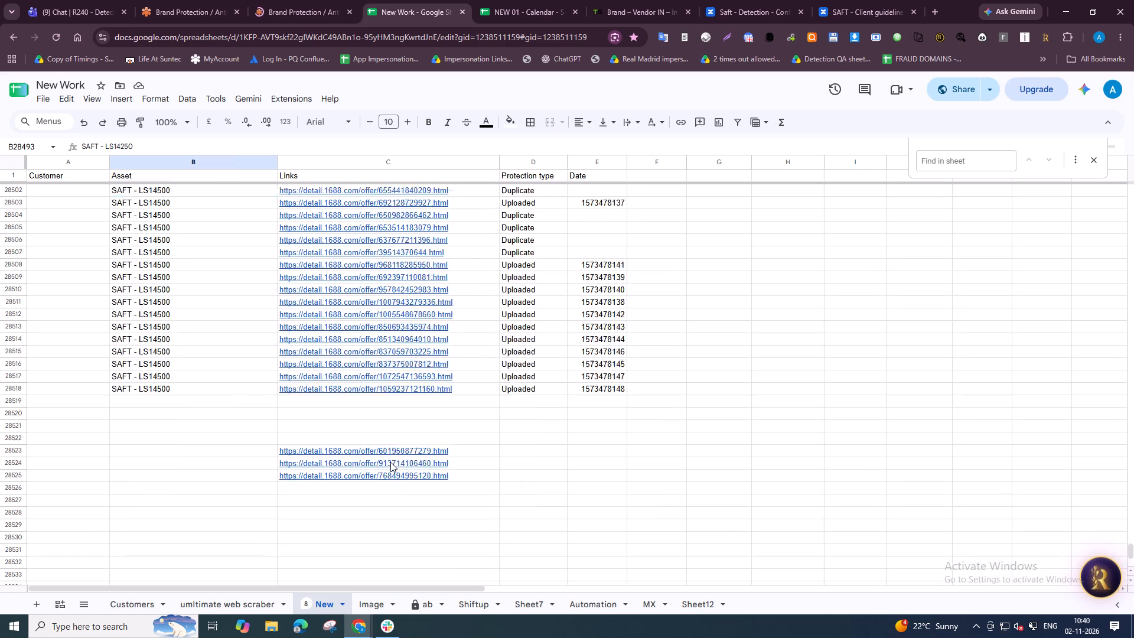
pyautogui.click(400, 375)
pyautogui.hotkey('ctrl', 'Up')
pyautogui.hotkey('ctrl', 'shift', 'Up')
pyautogui.hotkey('ctrl', 'c')
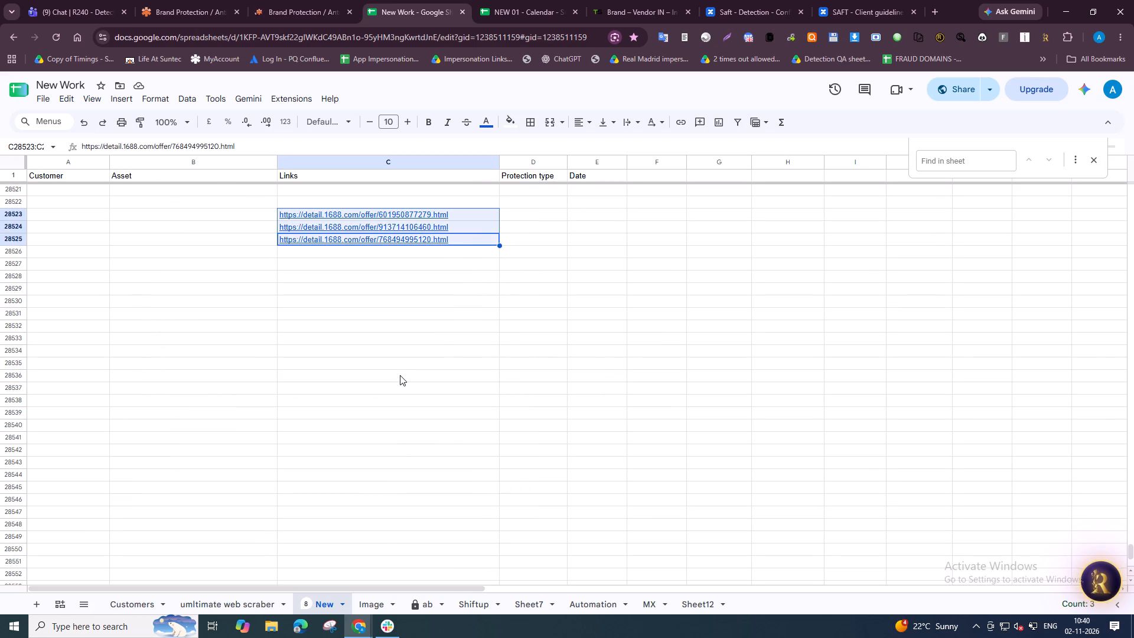
pyautogui.click(198, 0)
pyautogui.click(288, 312)
pyautogui.hotkey('ctrl', 'v')
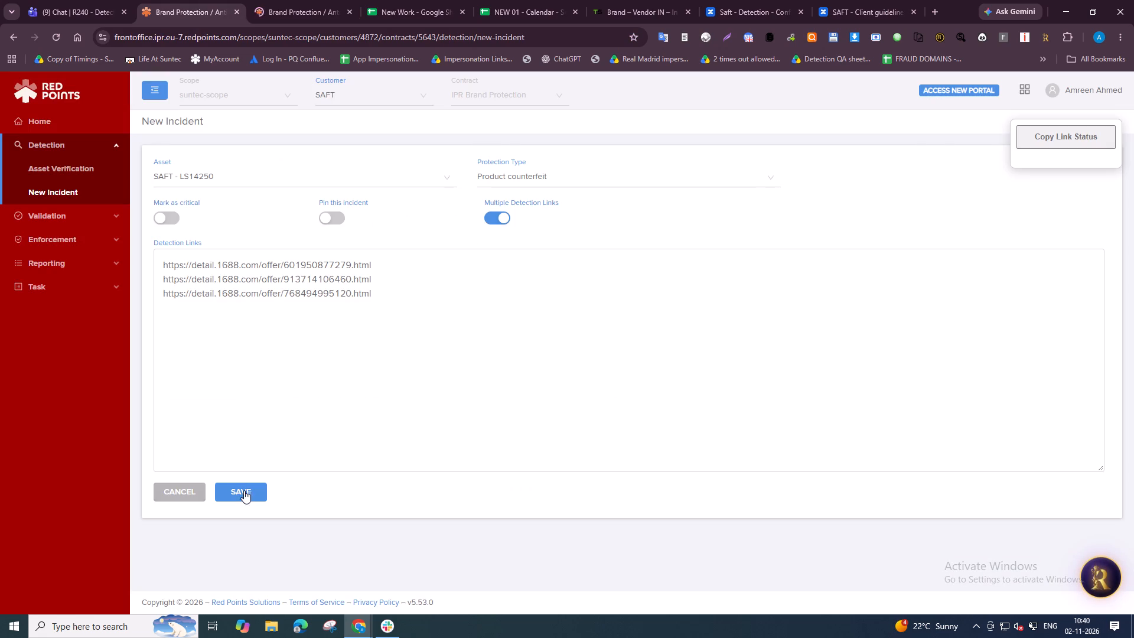
pyautogui.click(244, 492)
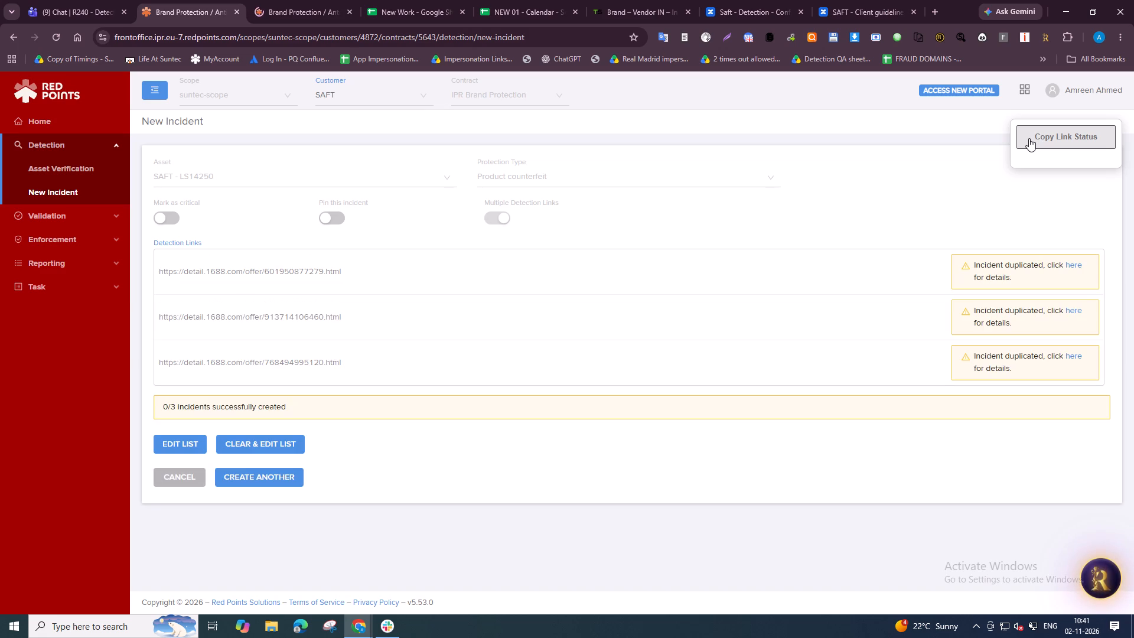
# Delete the three links in C28523:C28525 of New Work and return to the last logged link in column C.
pyautogui.click(363, 0)
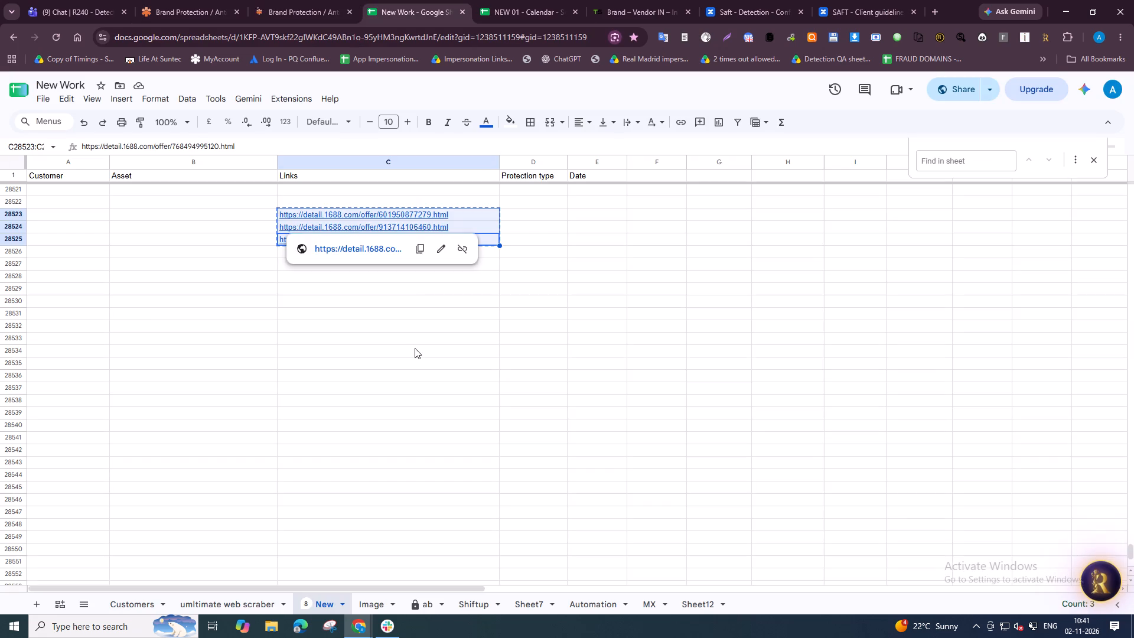
pyautogui.press('Delete')
pyautogui.hotkey('ctrl', 'Up')
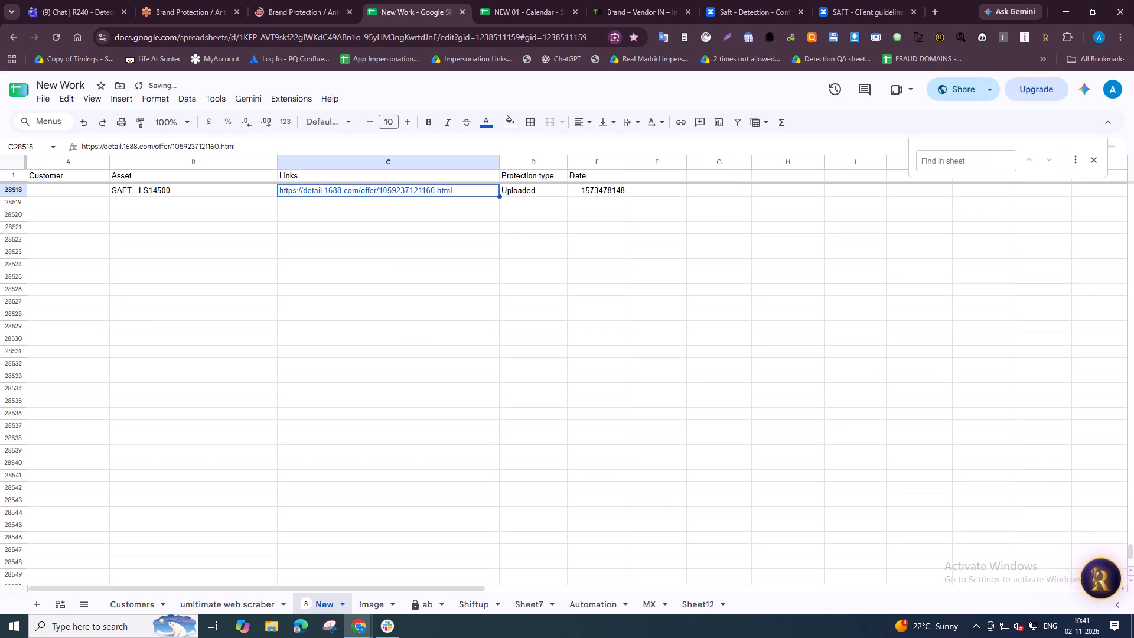
# Review the Saft detection guideline in Confluence, checking the asset sections and their validation and discard criteria from SAFT- No Trademark to SAFT Batteries.
pyautogui.click(726, 0)
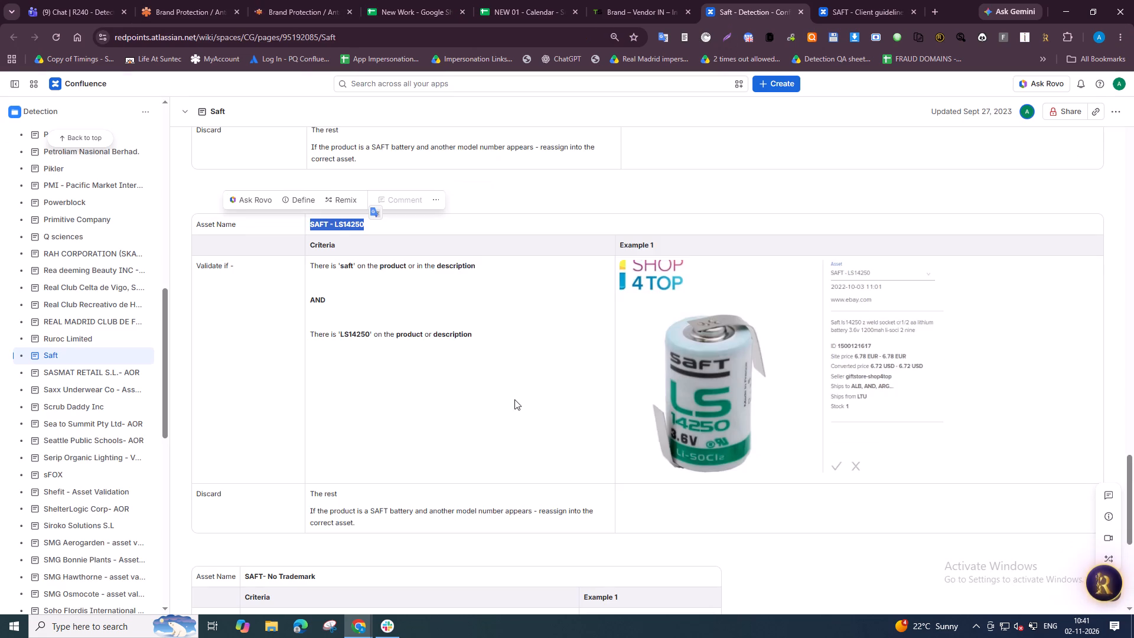
pyautogui.scroll(-9, 514, 399)
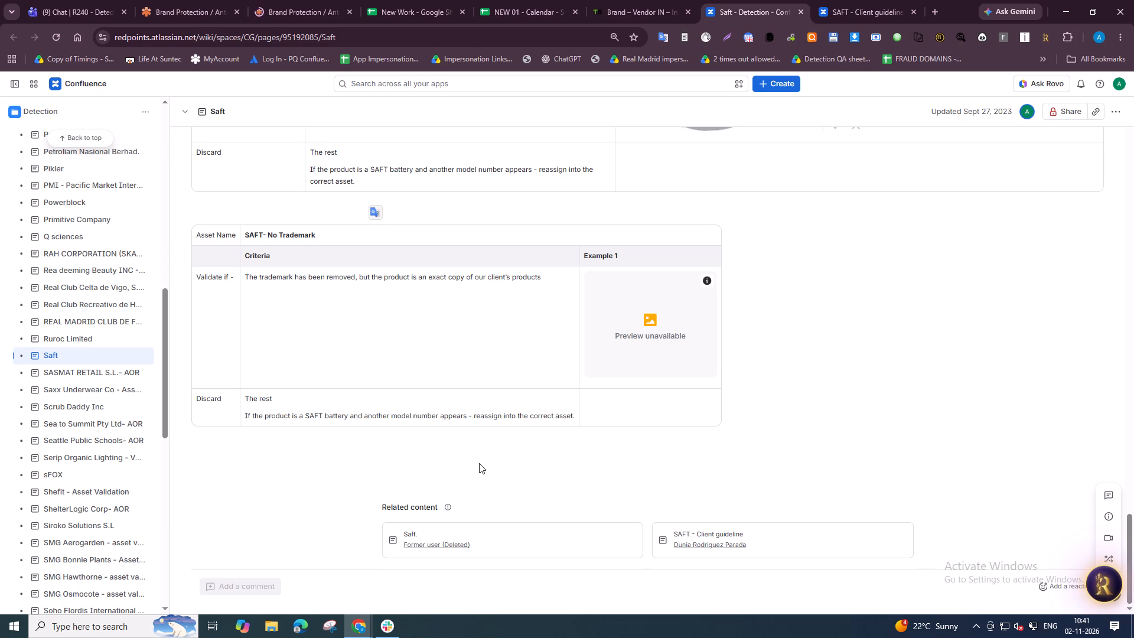
pyautogui.scroll(7, 479, 463)
pyautogui.scroll(15, 479, 463)
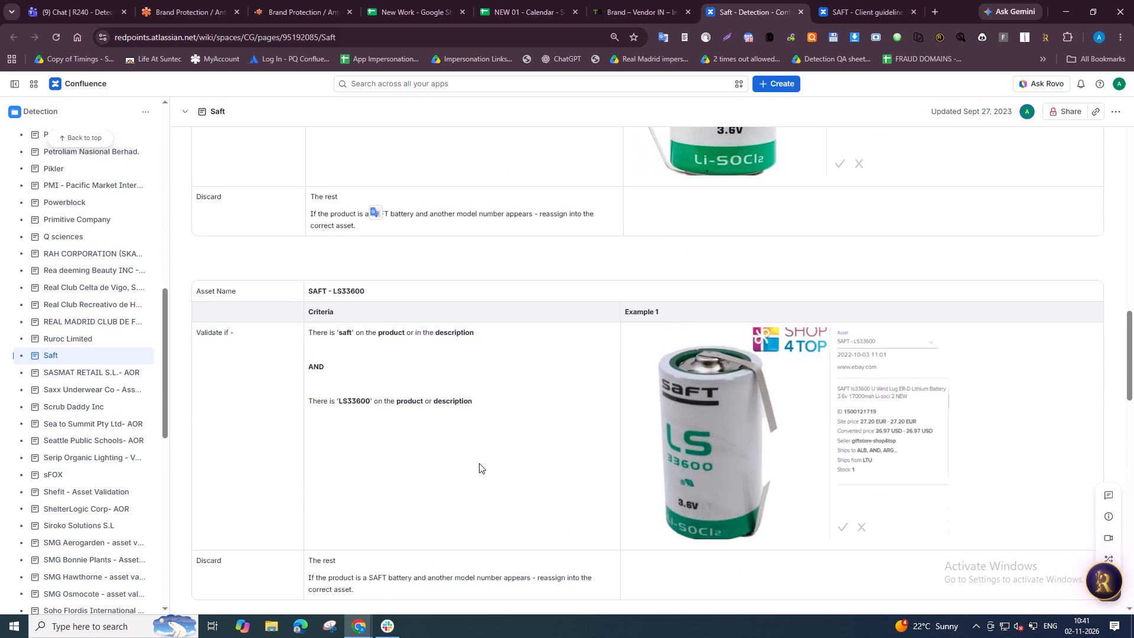
pyautogui.scroll(19, 479, 463)
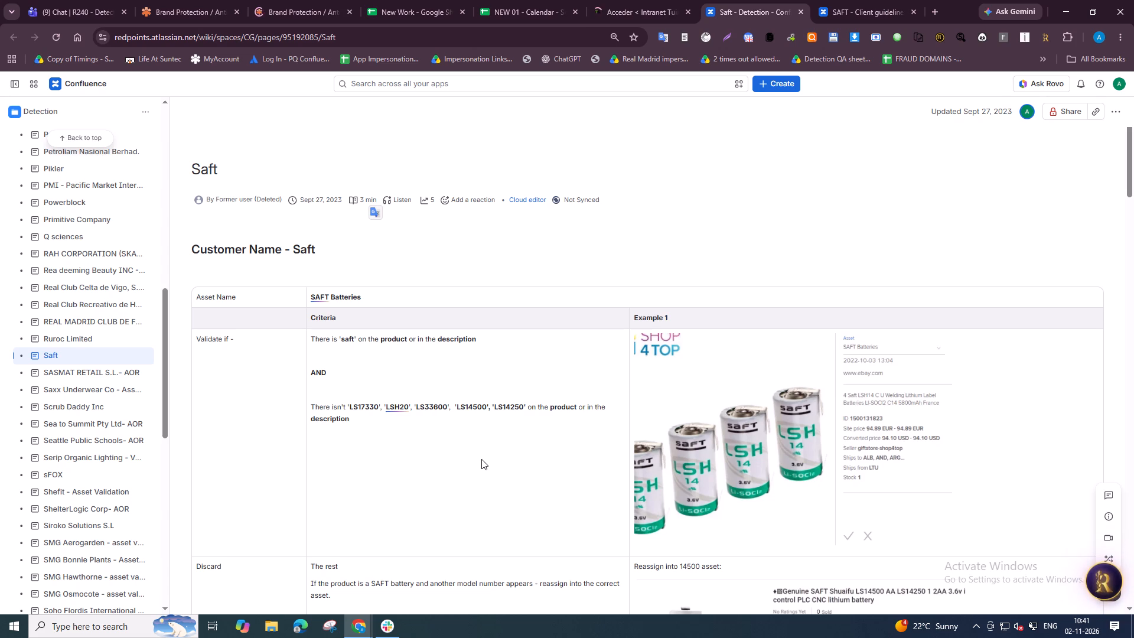
pyautogui.scroll(-2, 482, 458)
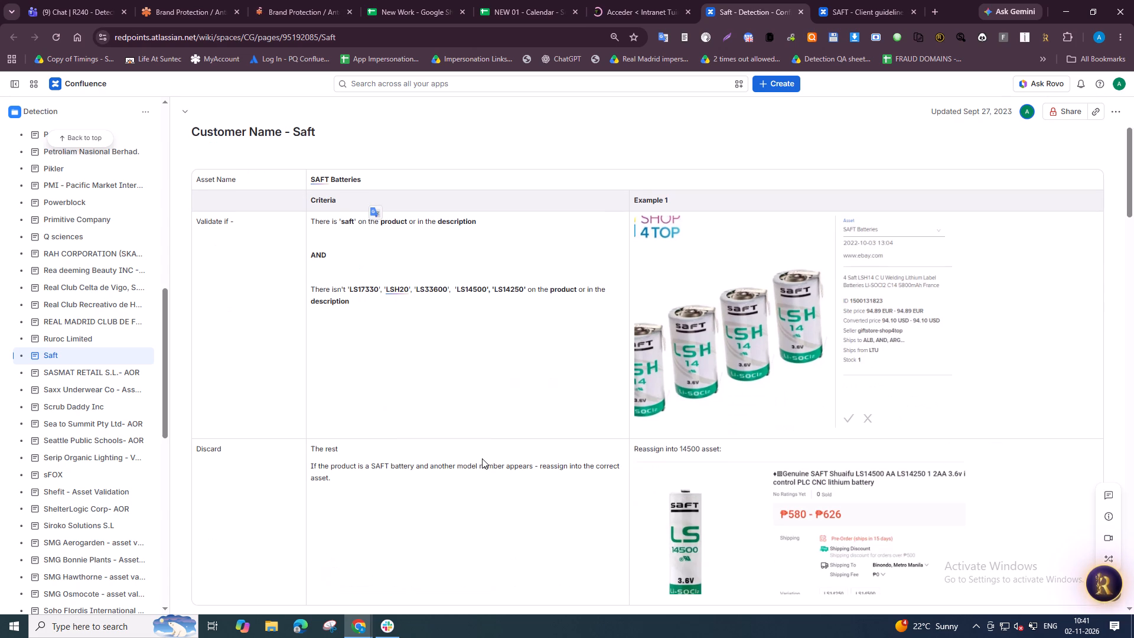
pyautogui.scroll(-2, 453, 194)
# In New Work, select the column E incident IDs of all logged SAFT rows, from the last entry in E28518 up to E28391.
pyautogui.click(398, 0)
pyautogui.scroll(2, 547, 389)
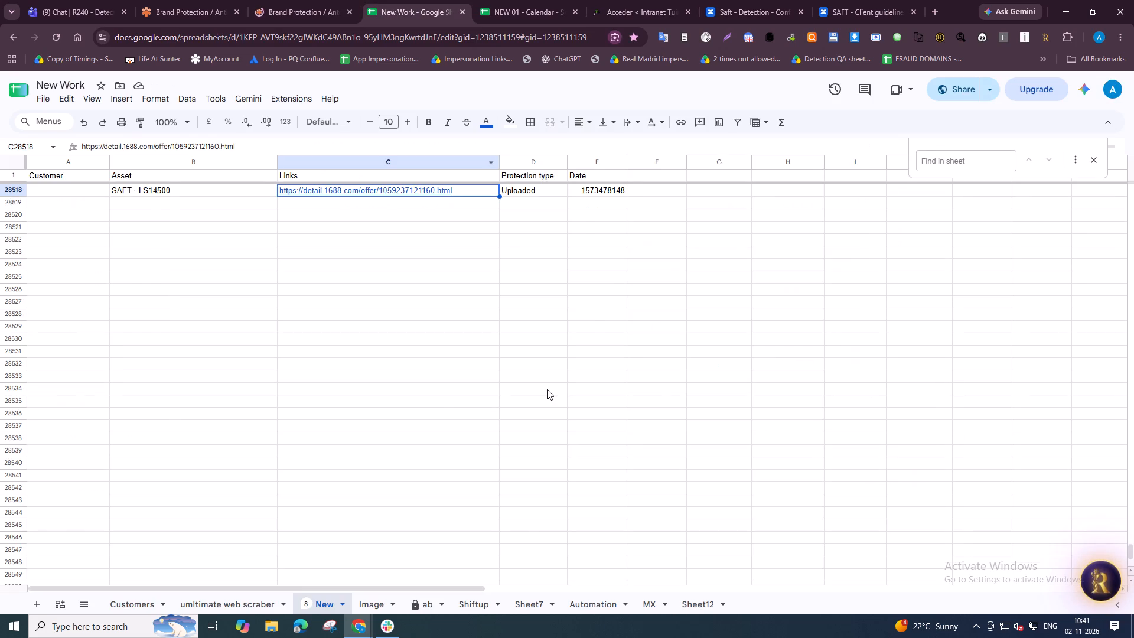
pyautogui.click(594, 312)
pyautogui.scroll(20, 599, 377)
pyautogui.scroll(9, 599, 377)
pyautogui.keyDown('shift'); pyautogui.click(608, 451); pyautogui.keyUp('shift')
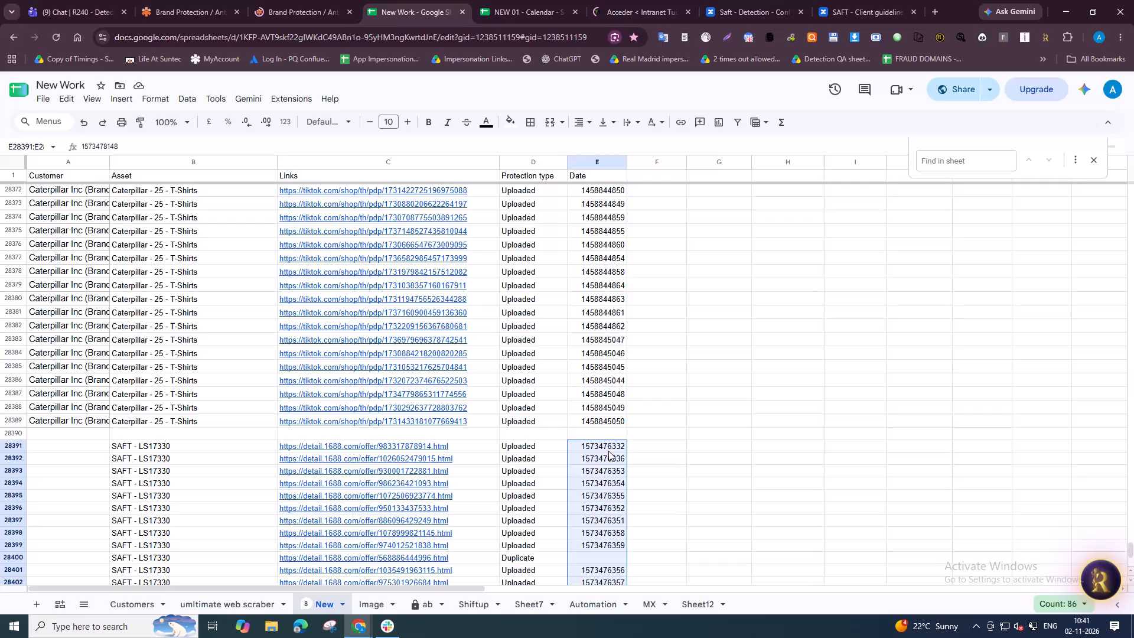
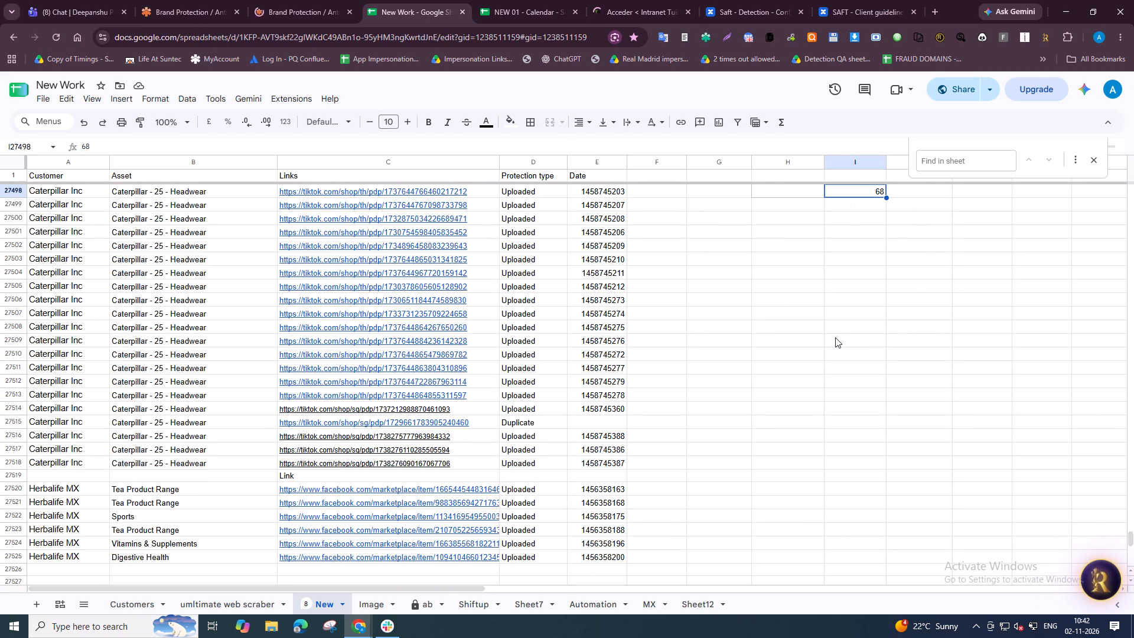
# Look through the customer link tallies in column I of New Work, continuing down to the 31/10/2026 summary table.
pyautogui.scroll(4, 842, 334)
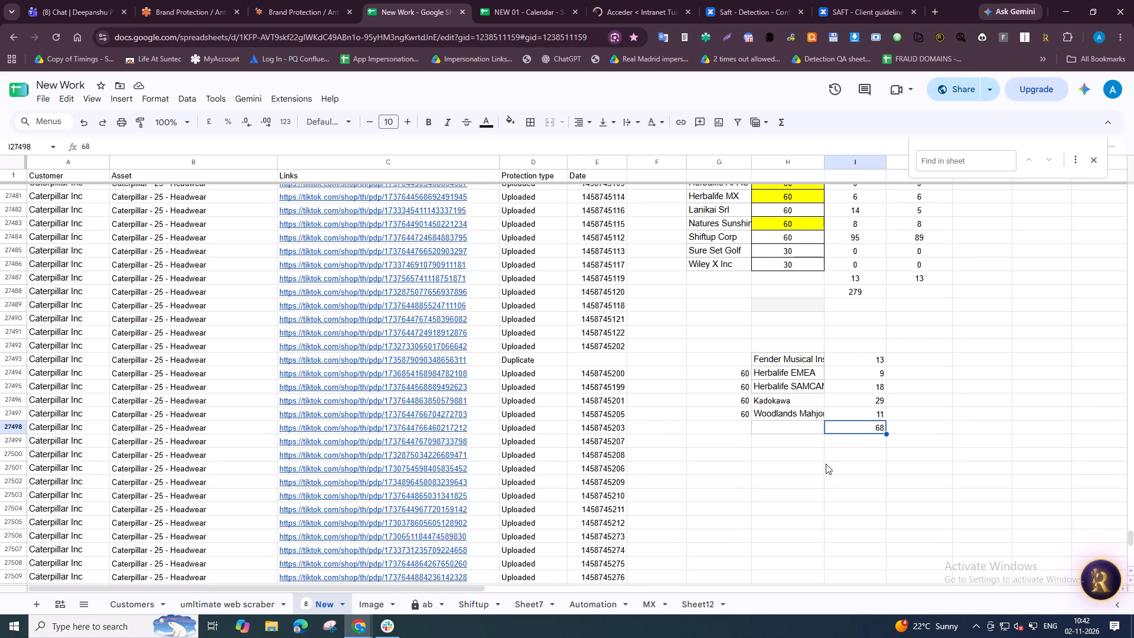
pyautogui.hotkey('ctrl', 'Down')
pyautogui.hotkey('ctrl', 'Down')
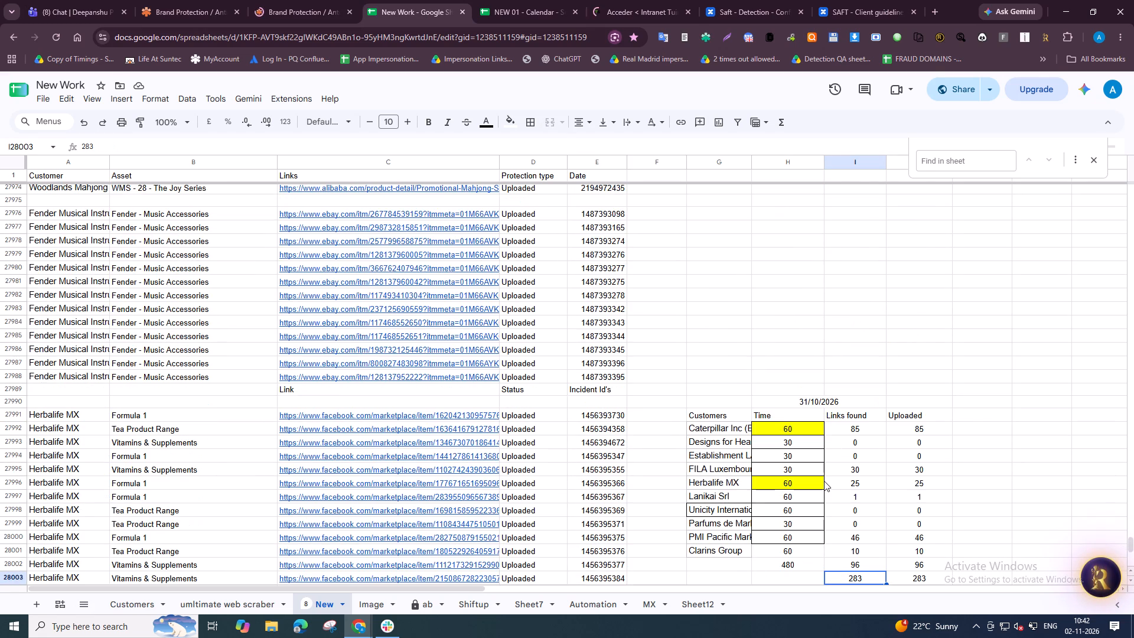
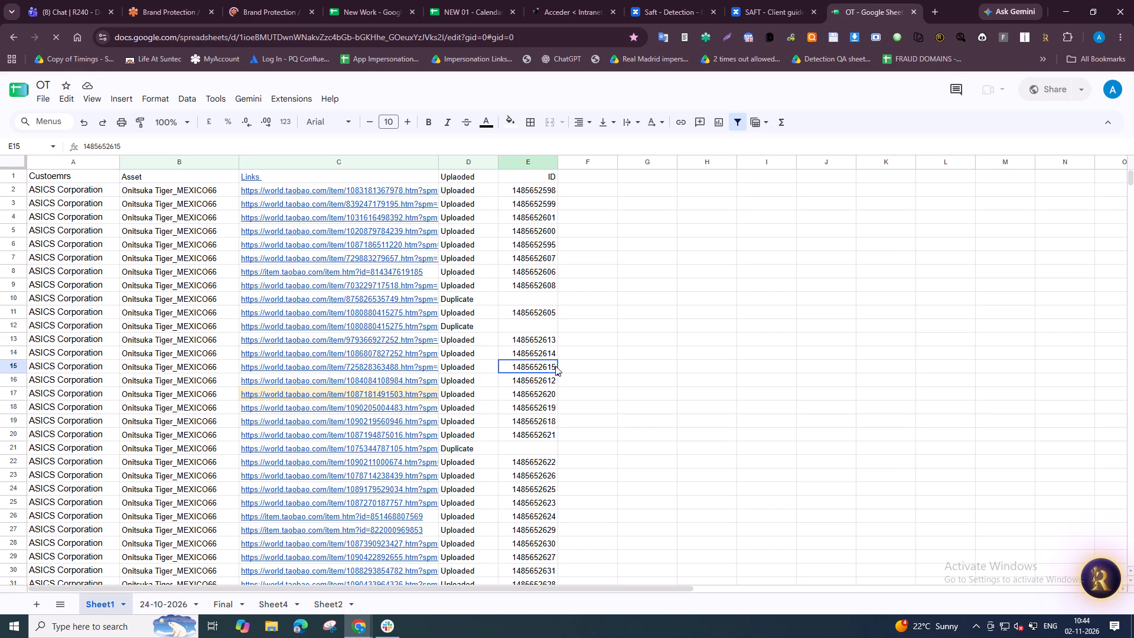
# Go past the end of the data in Sheet1 of the OT spreadsheet and back up to the 31/10/2026 section.
pyautogui.press('Left')
pyautogui.press('Left')
pyautogui.press('Left')
pyautogui.press('Left')
pyautogui.press('Left')
pyautogui.press('Left')
pyautogui.press('Left')
pyautogui.press('Left')
pyautogui.press('Left')
pyautogui.press('Left')
pyautogui.press('Left')
pyautogui.press('Left')
pyautogui.press('Left')
pyautogui.press('Left')
pyautogui.press('Left')
pyautogui.press('Left')
pyautogui.press('Left')
pyautogui.press('Left')
pyautogui.press('Left')
pyautogui.press('Left')
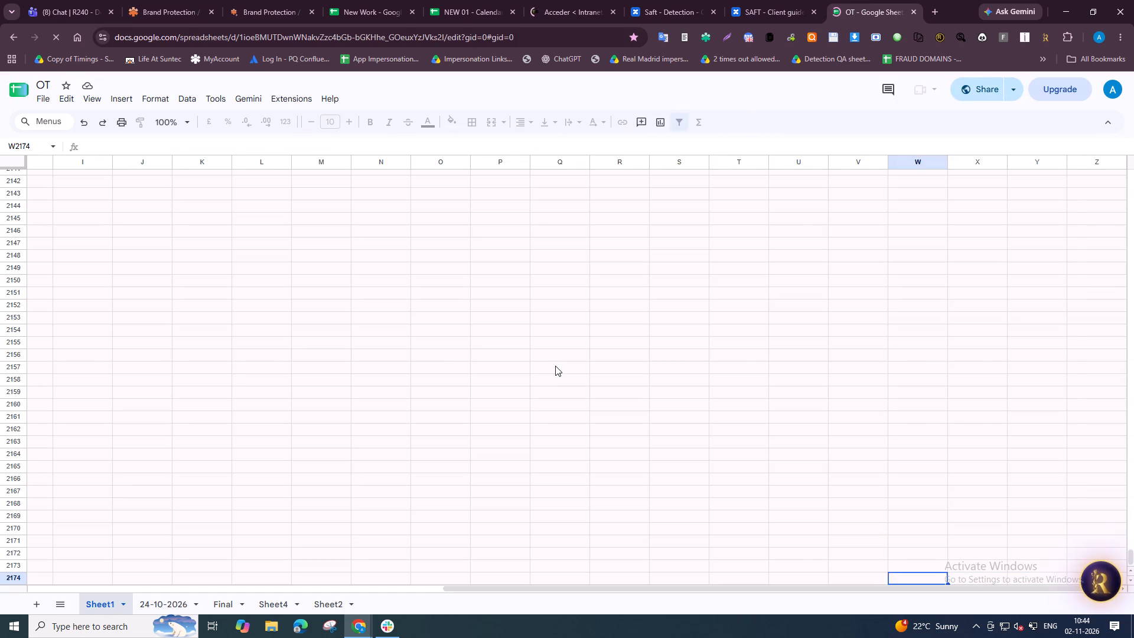
pyautogui.hotkey('ctrl', 'Up')
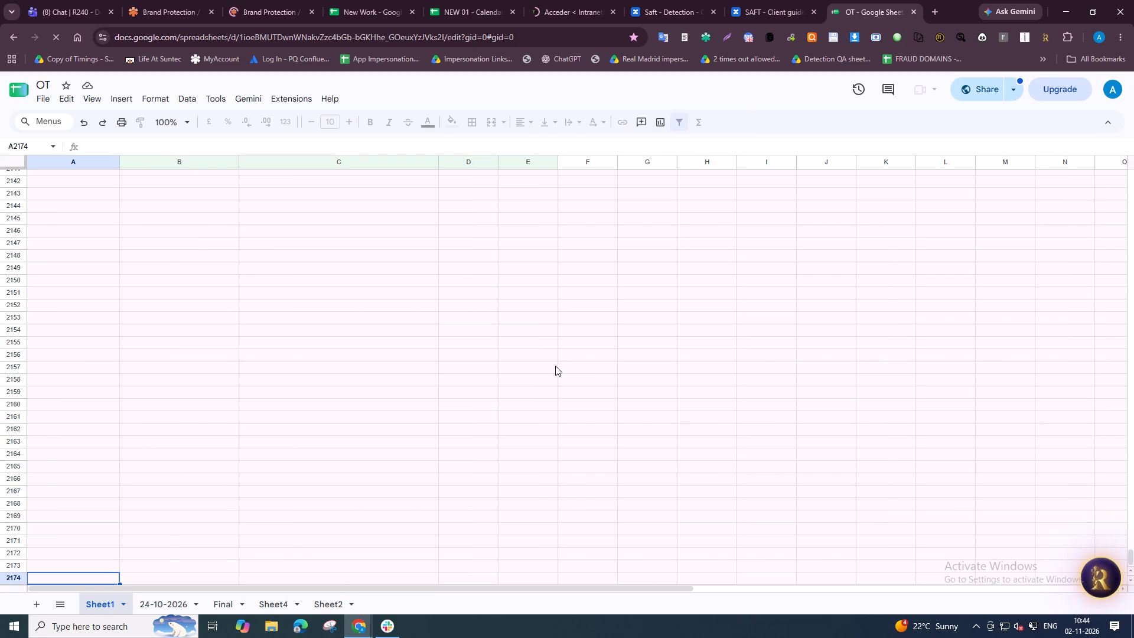
pyautogui.click(365, 343)
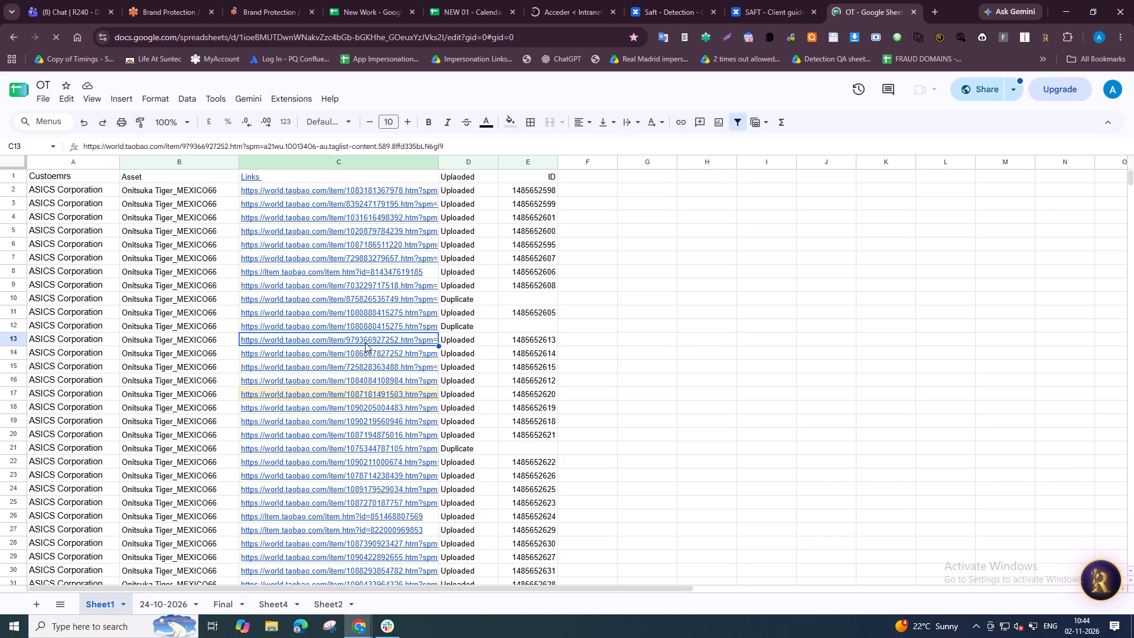
pyautogui.click(570, 363)
pyautogui.hotkey('ctrl', 'End')
pyautogui.hotkey('ctrl', 'Left')
pyautogui.hotkey('ctrl', 'Left')
pyautogui.hotkey('ctrl', 'Left')
pyautogui.hotkey('ctrl', 'Left')
pyautogui.hotkey('ctrl', 'Up')
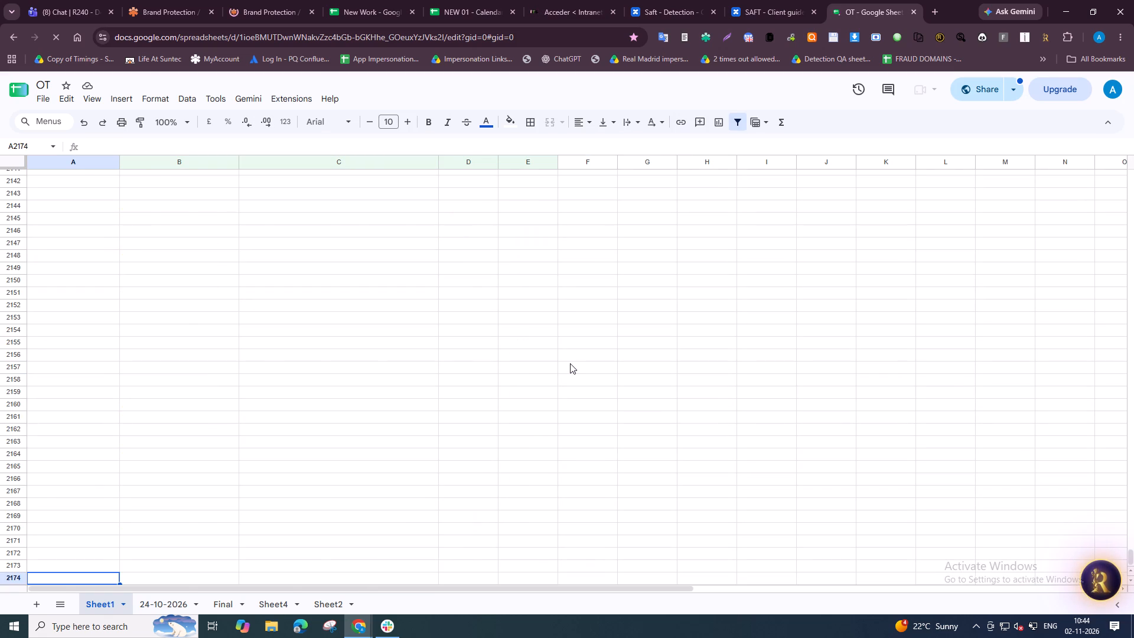
# Select the 31/10/2026 section's incident IDs in column E, rows 1004 to 1327, and display their count as the selection summary.
pyautogui.click(553, 223)
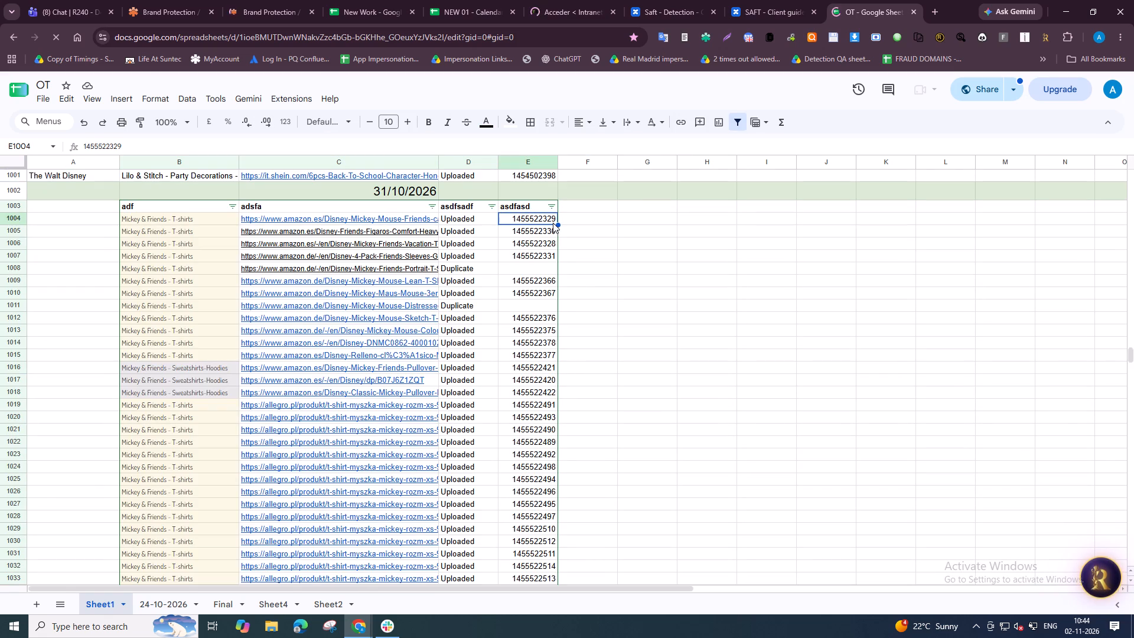
pyautogui.scroll(-18, 526, 399)
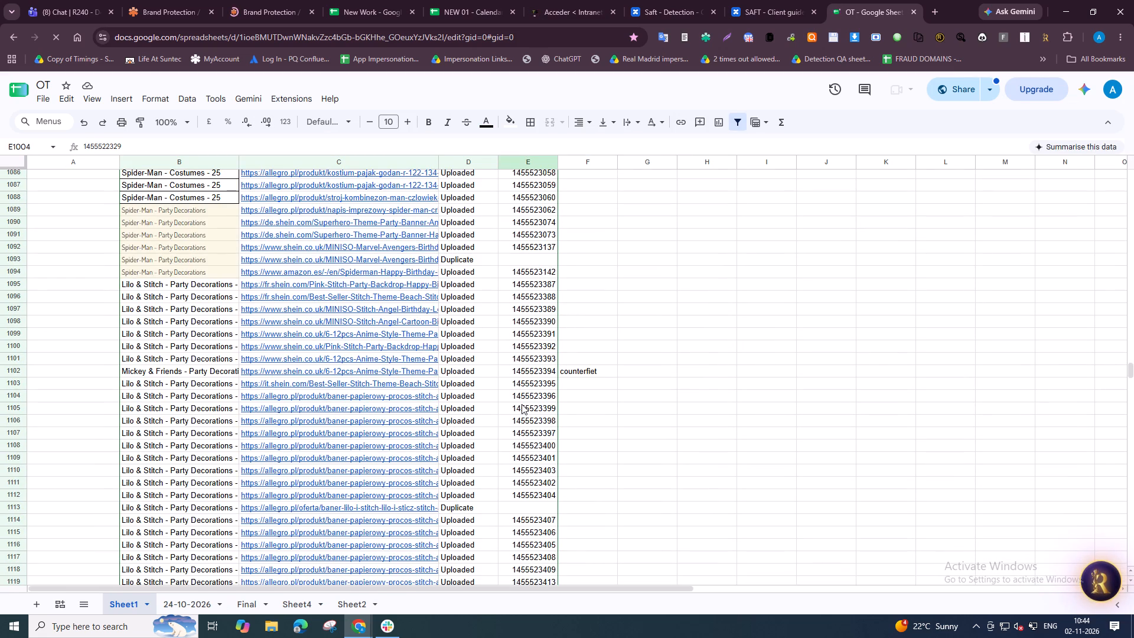
pyautogui.scroll(5, 522, 404)
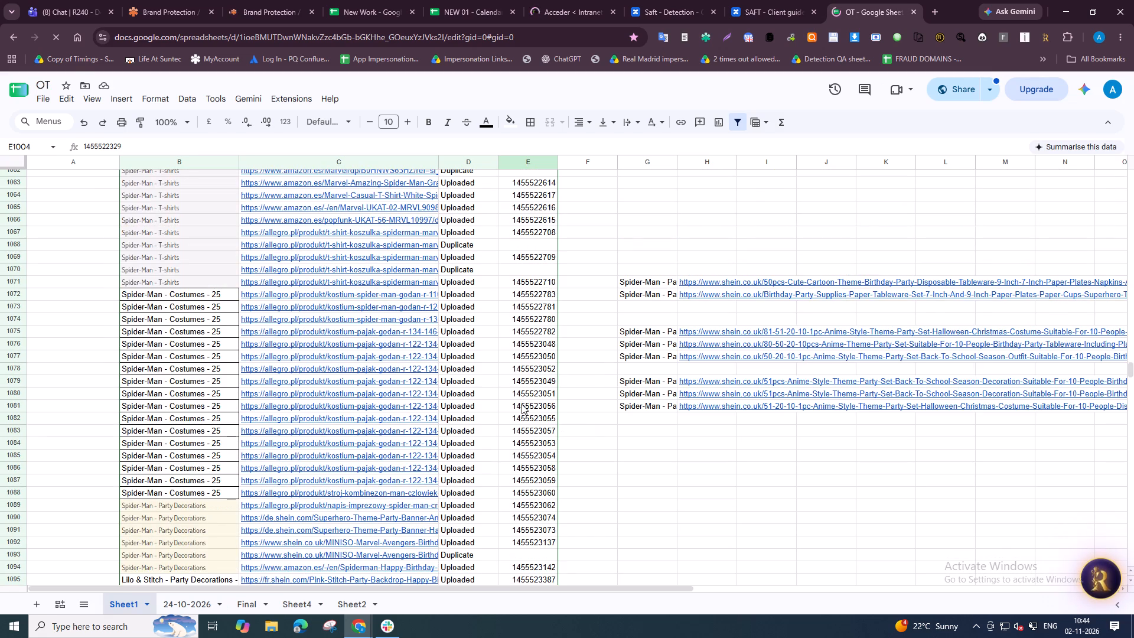
pyautogui.scroll(-20, 522, 404)
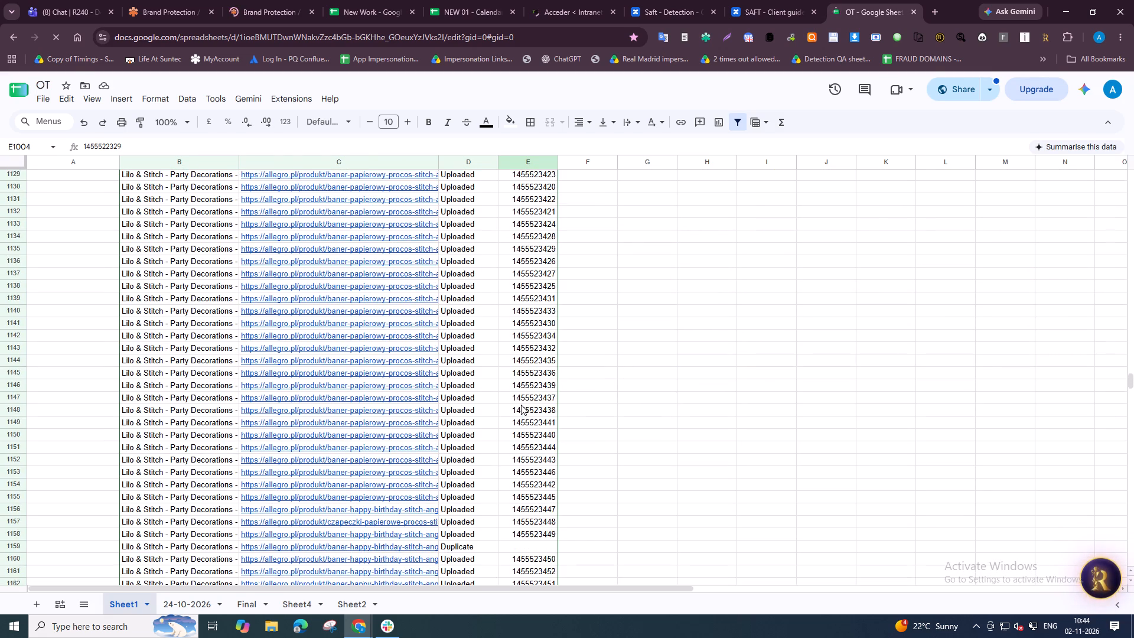
pyautogui.scroll(-20, 521, 405)
pyautogui.scroll(-13, 521, 405)
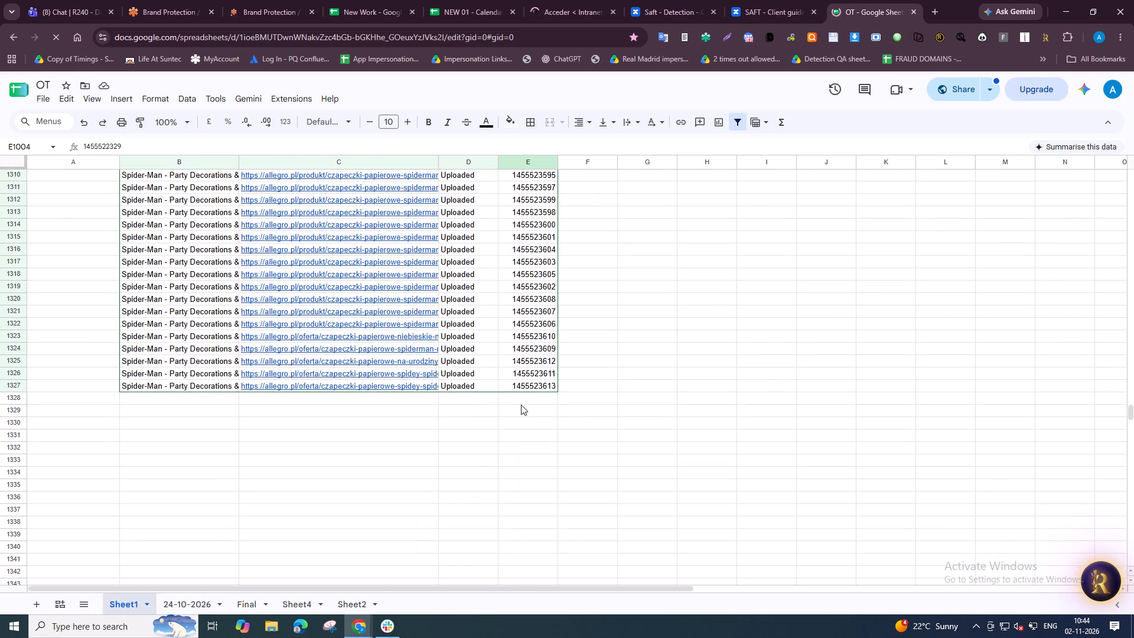
pyautogui.scroll(-3, 521, 405)
pyautogui.scroll(4, 521, 405)
pyautogui.keyDown('shift'); pyautogui.click(538, 389); pyautogui.keyUp('shift')
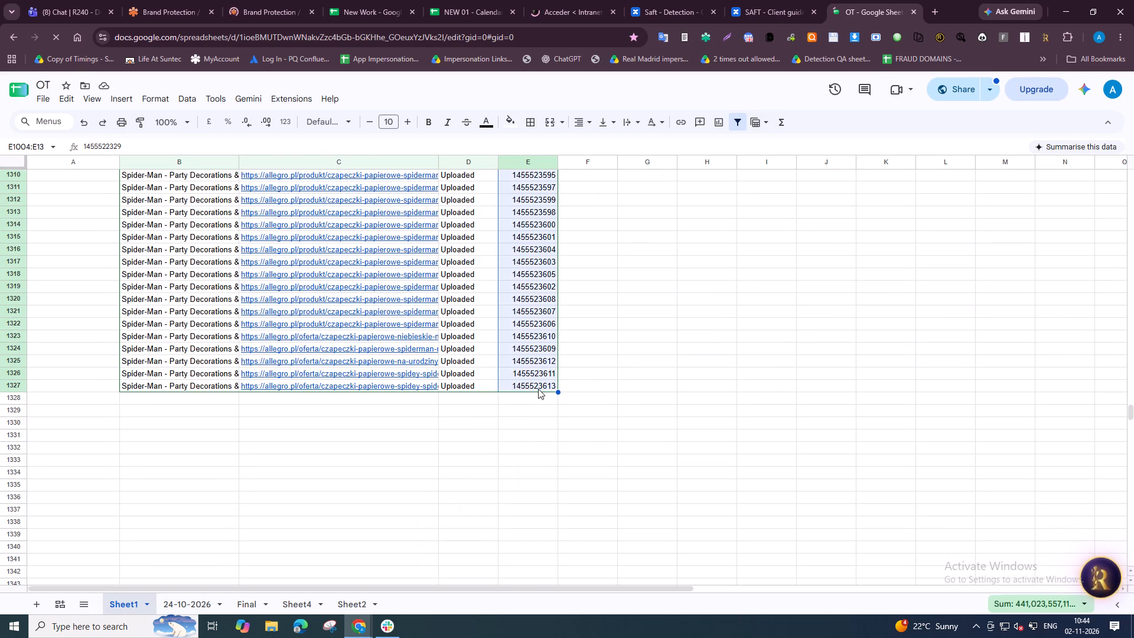
pyautogui.click(1018, 609)
pyautogui.click(1009, 584)
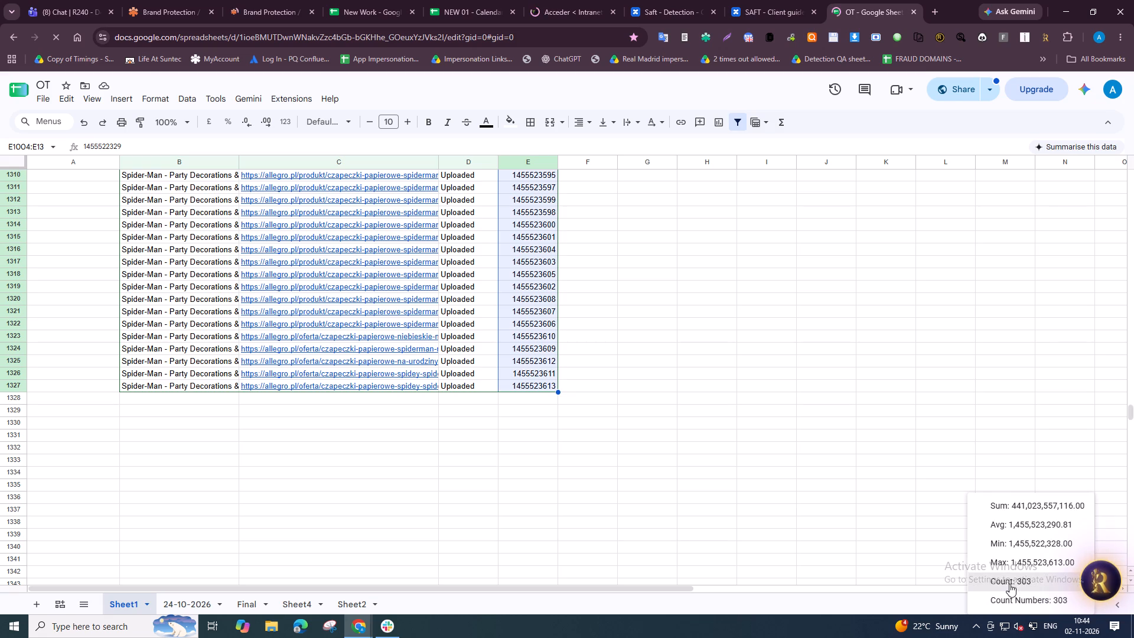
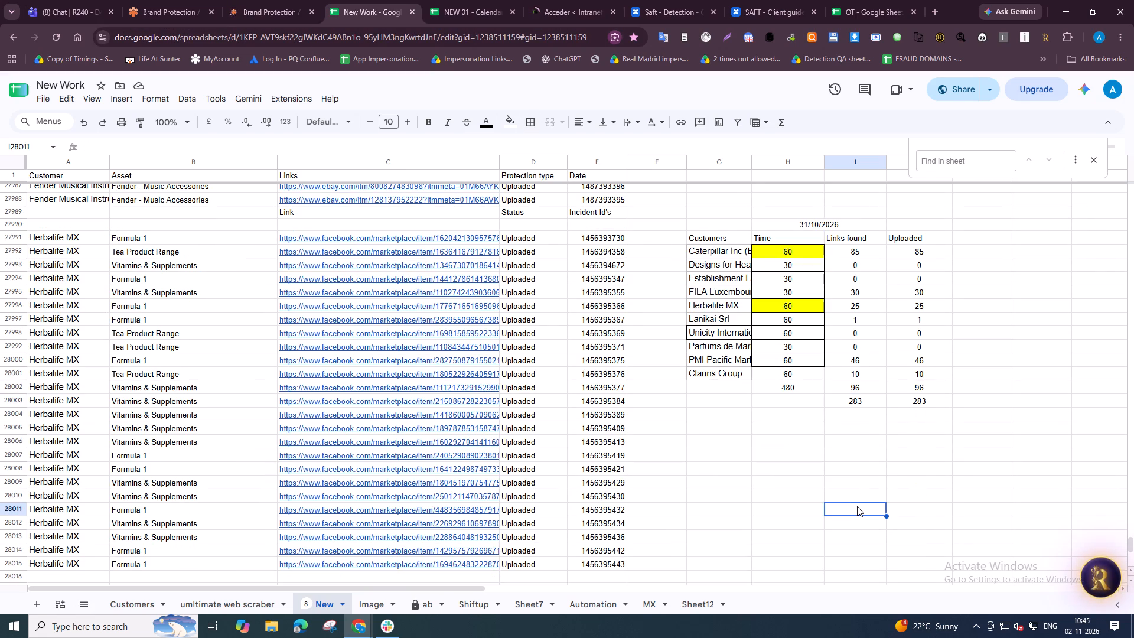
# Fill the Customer column with SAFT for the first block of 1688 links below the Caterpillar entries, rows 28391 to 28403.
pyautogui.hotkey('ctrl', 'End')
pyautogui.hotkey('ctrl', 'Left')
pyautogui.hotkey('ctrl', 'Left')
pyautogui.hotkey('ctrl', 'Left')
pyautogui.hotkey('ctrl', 'Left')
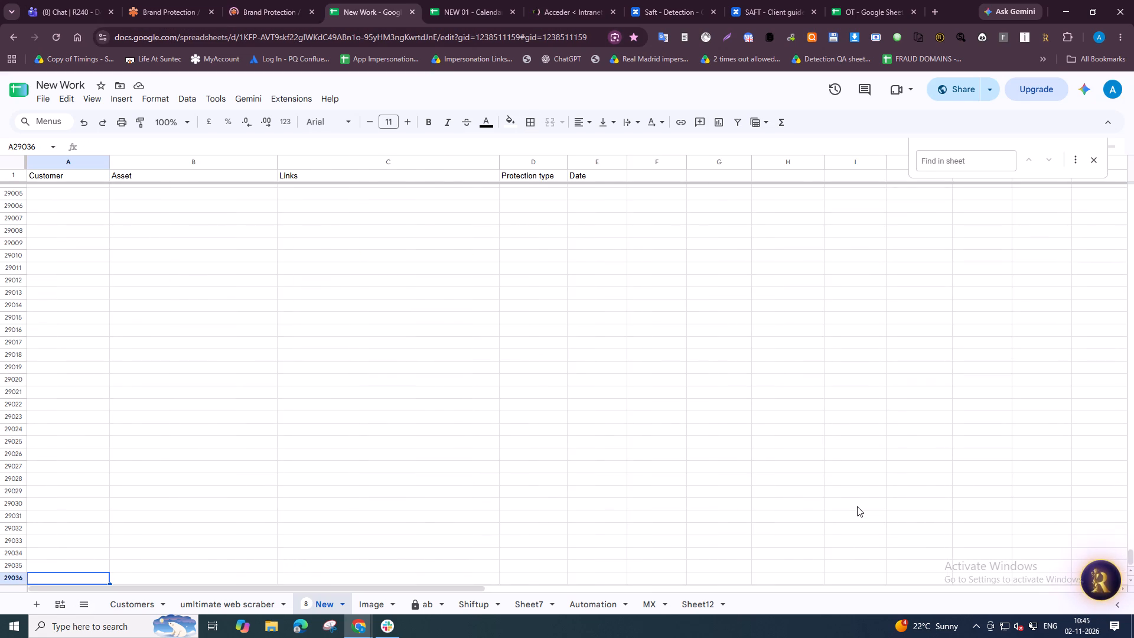
pyautogui.hotkey('ctrl', 'Up')
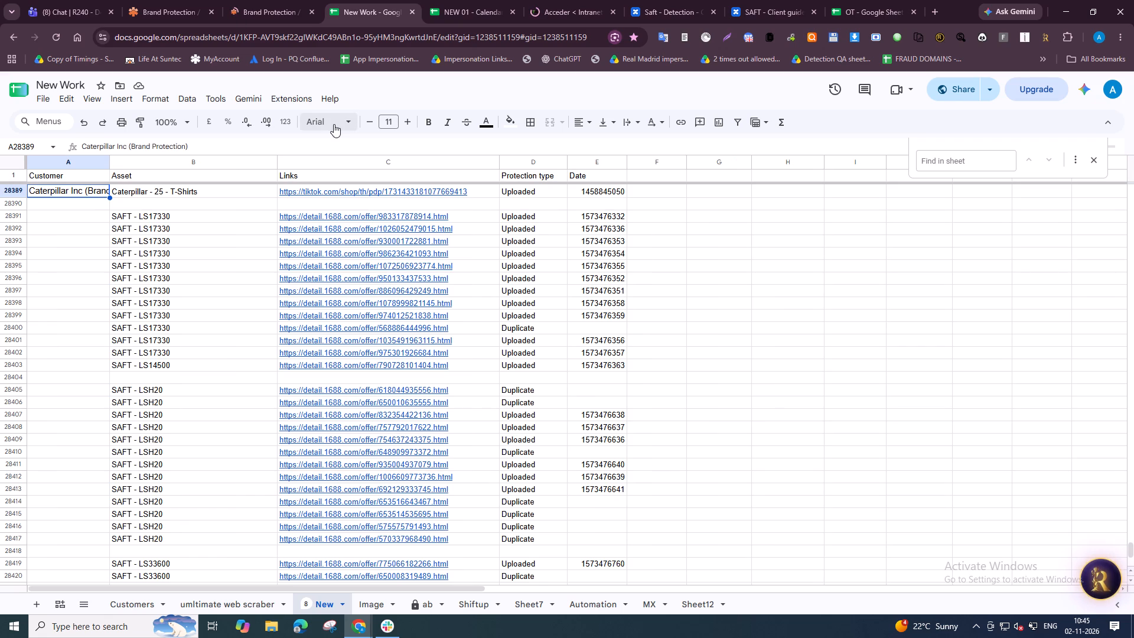
pyautogui.click(210, 0)
pyautogui.keyDown('alt'); pyautogui.click(366, 96); pyautogui.keyUp('alt')
pyautogui.click(365, 1)
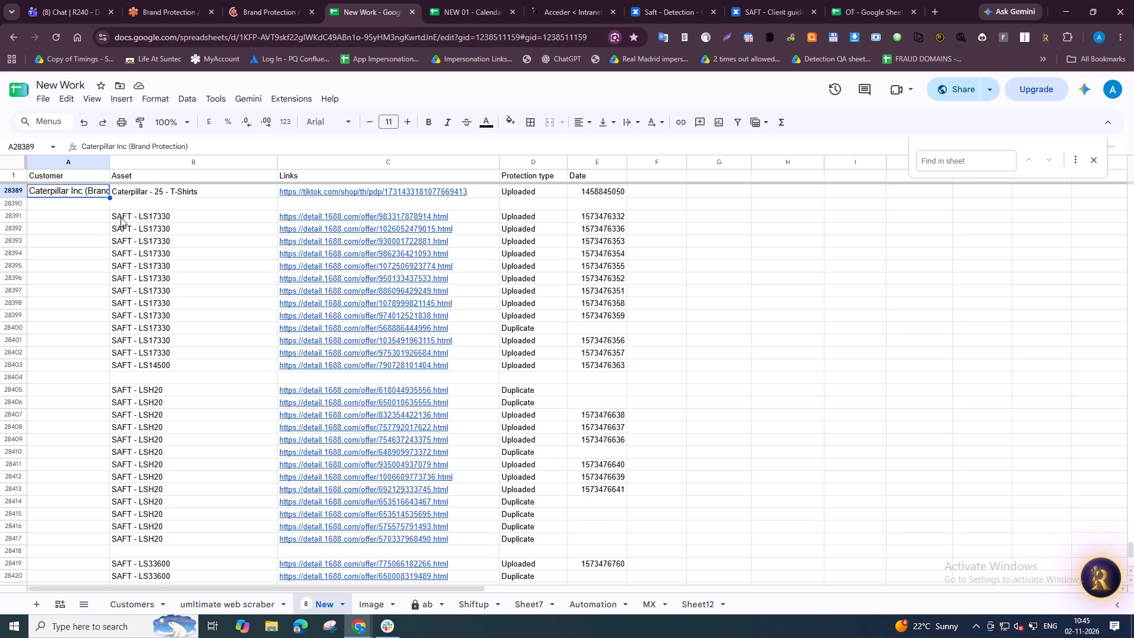
pyautogui.click(83, 218)
pyautogui.hotkey('ctrl', 'v')
pyautogui.keyDown('shift'); pyautogui.click(82, 367); pyautogui.keyUp('shift')
pyautogui.hotkey('ctrl', 'd')
# Fill the Customer column with SAFT for the SAFT - LSH20 block, rows 28405 to 28417.
pyautogui.moveTo(88, 390); pyautogui.dragTo(89, 396)
pyautogui.click(89, 404)
pyautogui.hotkey('ctrl', 'v')
pyautogui.keyDown('shift'); pyautogui.click(92, 557); pyautogui.keyUp('shift')
pyautogui.hotkey('ctrl', 'd')
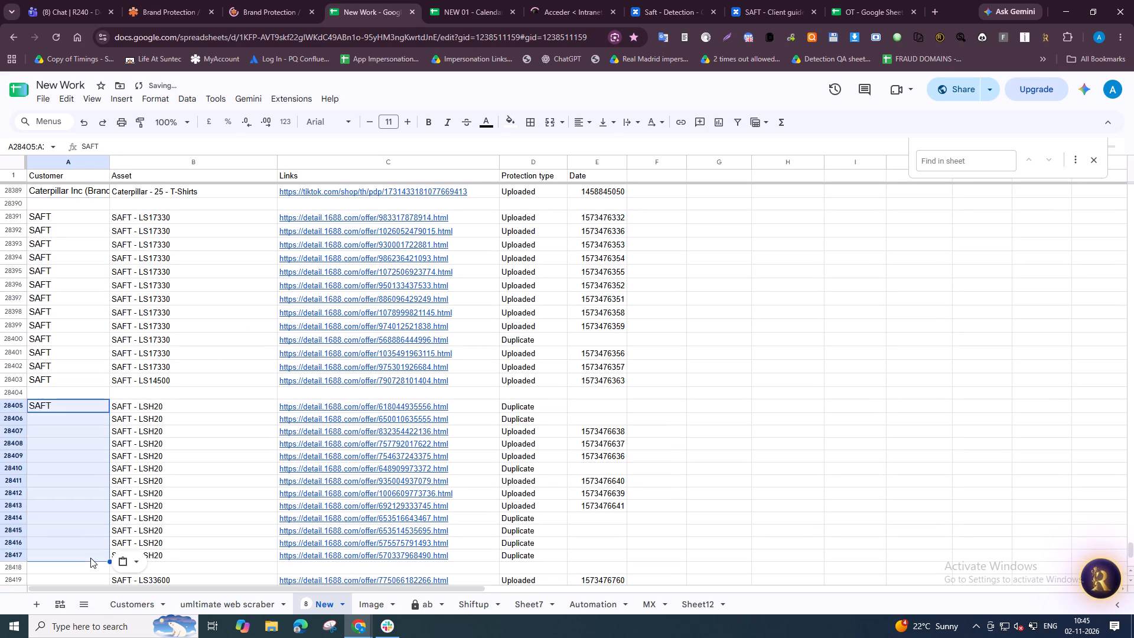
# Fill the Customer column with SAFT for the SAFT - LS33600 block, rows 28419 to 28432.
pyautogui.scroll(-4, 99, 336)
pyautogui.click(92, 360)
pyautogui.hotkey('ctrl', 'v')
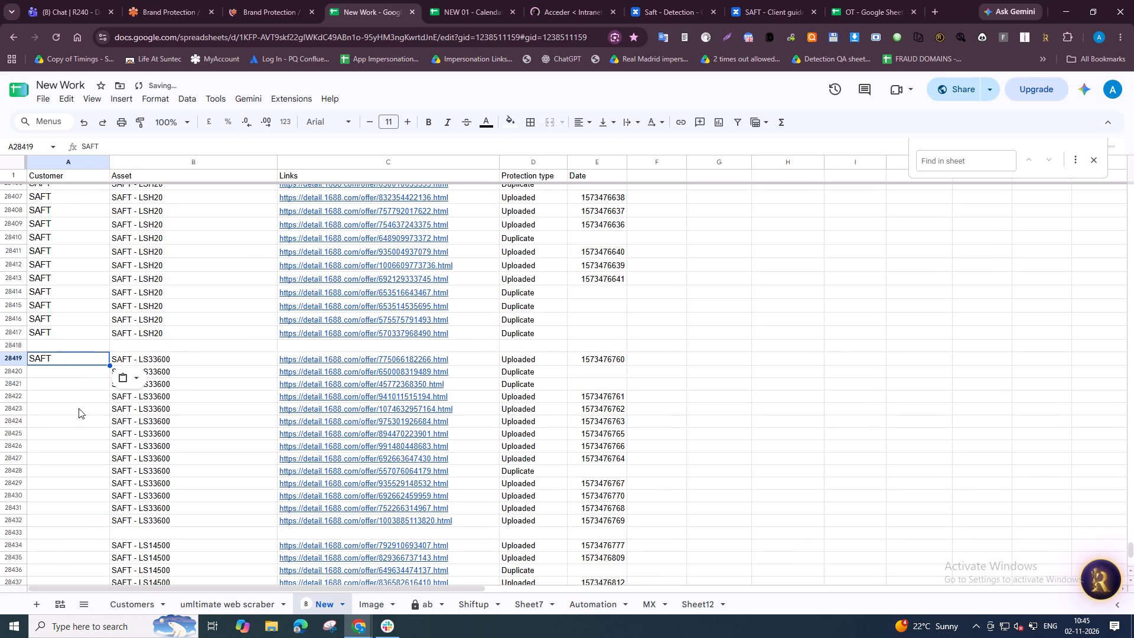
pyautogui.keyDown('shift'); pyautogui.click(86, 522); pyautogui.keyUp('shift')
pyautogui.hotkey('ctrl', 'd')
# Fill the Customer column with SAFT for the SAFT - LS14500 block, rows 28434 to 28451.
pyautogui.scroll(-2, 81, 532)
pyautogui.click(81, 447)
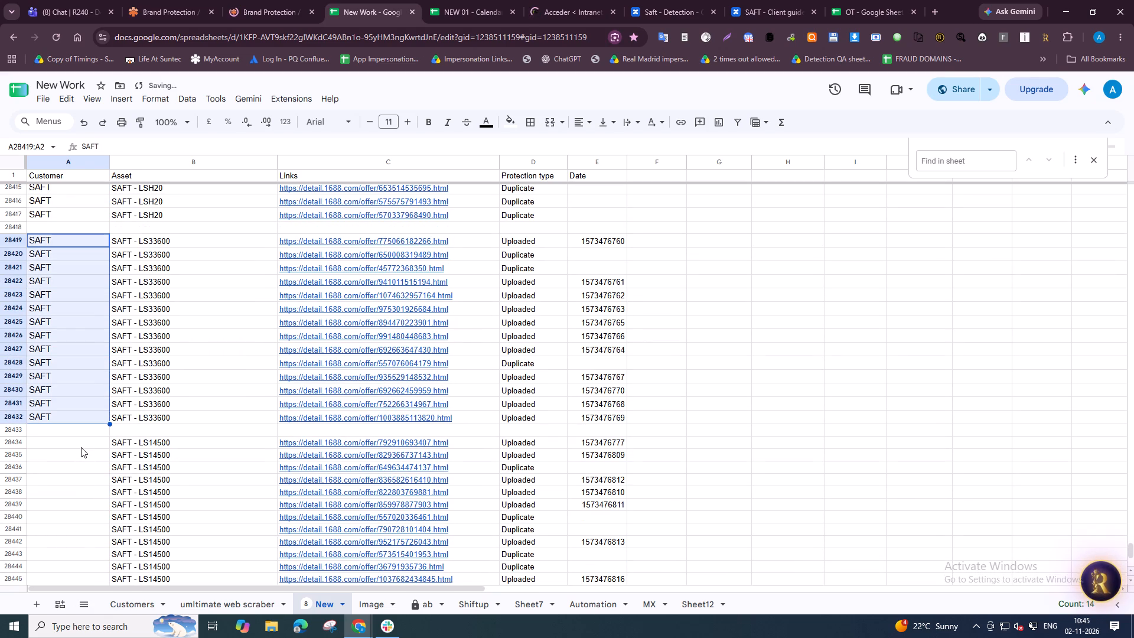
pyautogui.hotkey('ctrl', 'v')
pyautogui.scroll(-4, 82, 451)
pyautogui.keyDown('shift'); pyautogui.click(81, 420); pyautogui.keyUp('shift')
pyautogui.hotkey('ctrl', 'd')
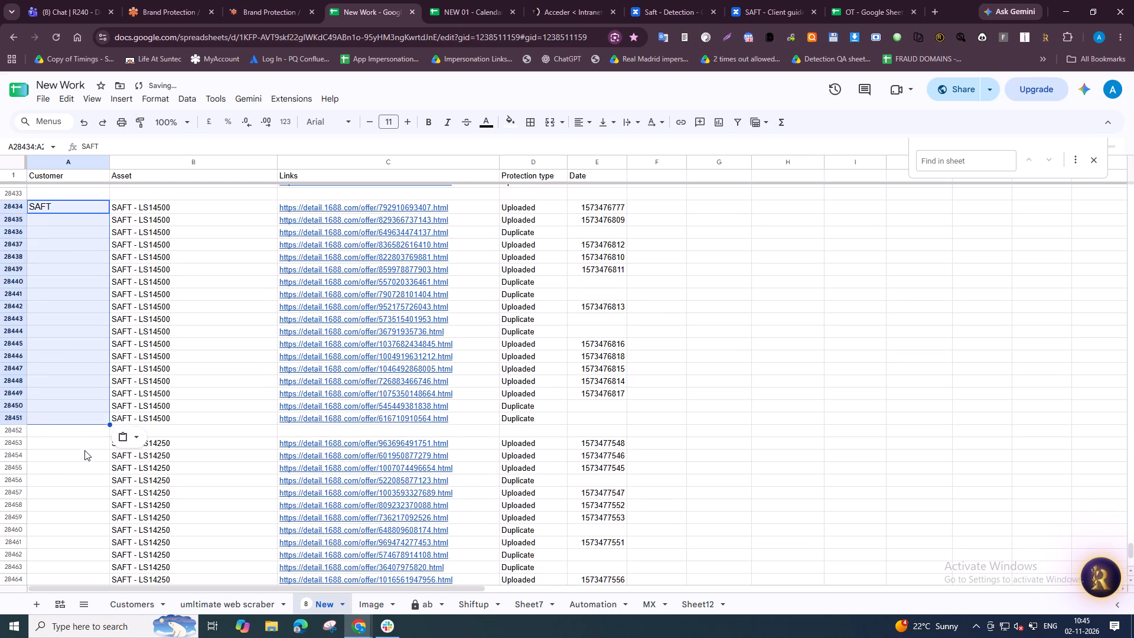
# Fill the Customer column with SAFT for the SAFT - LS14250 block, rows 28453 to 28493.
pyautogui.click(84, 447)
pyautogui.click(82, 468)
pyautogui.hotkey('ctrl', 'v')
pyautogui.scroll(-5, 87, 463)
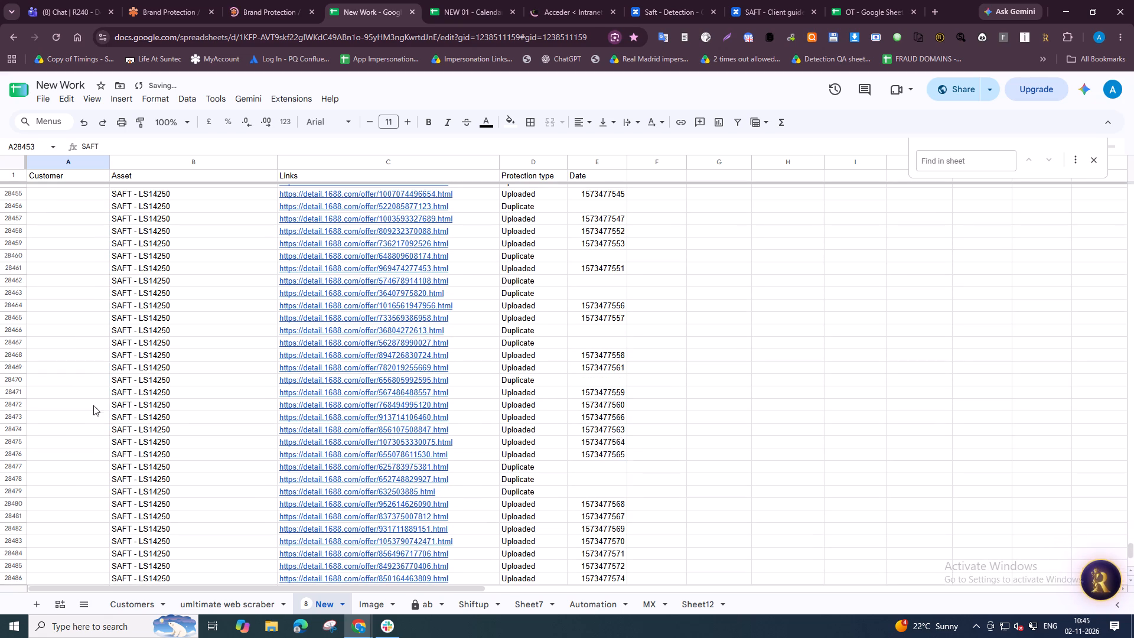
pyautogui.scroll(-4, 90, 440)
pyautogui.keyDown('shift'); pyautogui.click(83, 425); pyautogui.keyUp('shift')
pyautogui.hotkey('ctrl', 'd')
# Fill the Customer column with SAFT for the remaining SAFT - LS14500 entries, row 28495 and rows 28497 to 28518.
pyautogui.click(86, 457)
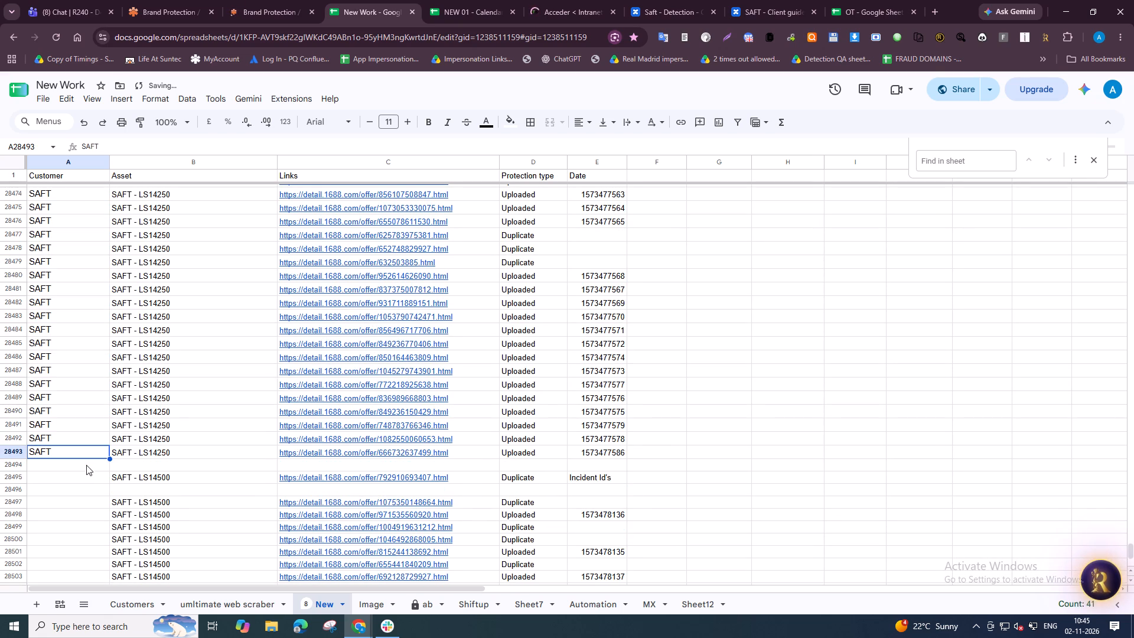
pyautogui.click(86, 476)
pyautogui.hotkey('ctrl', 'v')
pyautogui.click(89, 506)
pyautogui.hotkey('ctrl', 'v')
pyautogui.scroll(-5, 89, 502)
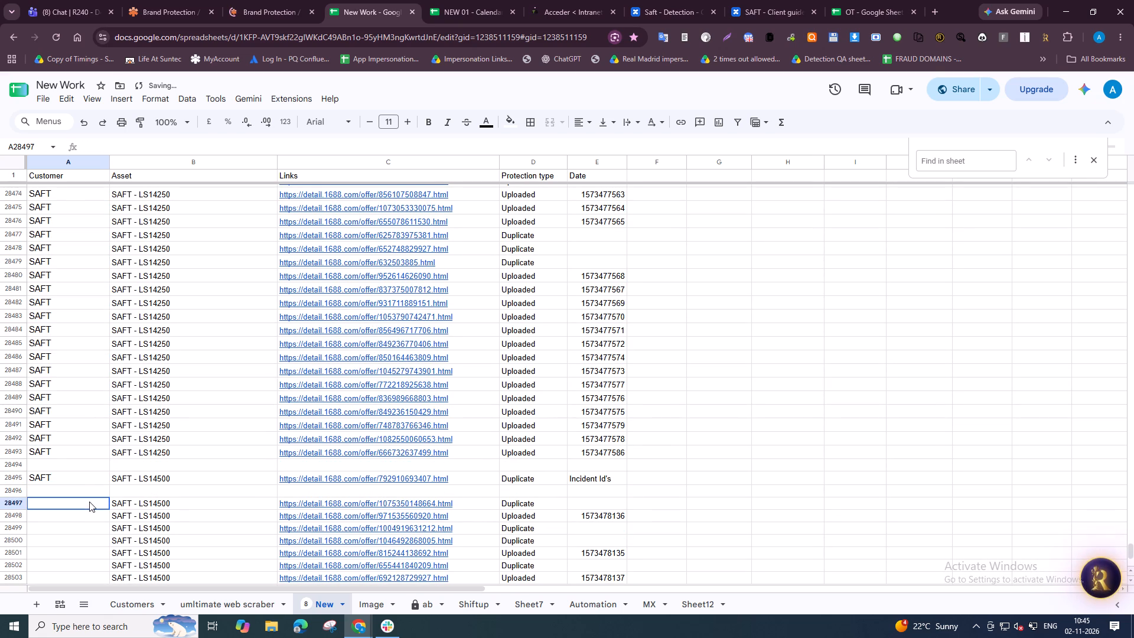
pyautogui.keyDown('shift'); pyautogui.click(87, 474); pyautogui.keyUp('shift')
pyautogui.hotkey('ctrl', 'd')
pyautogui.click(444, 522)
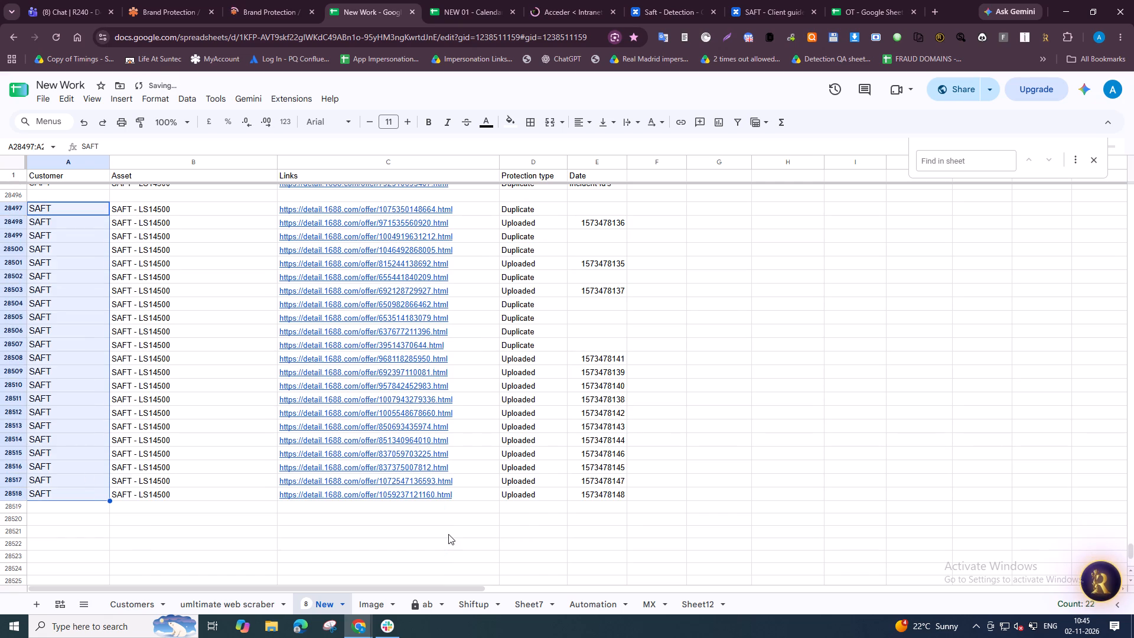
# Add a SAFT row below Shiftup Corp in the customer summary table, with 60 in column H and 86 in column I.
pyautogui.click(83, 347)
pyautogui.hotkey('ctrl', 'c')
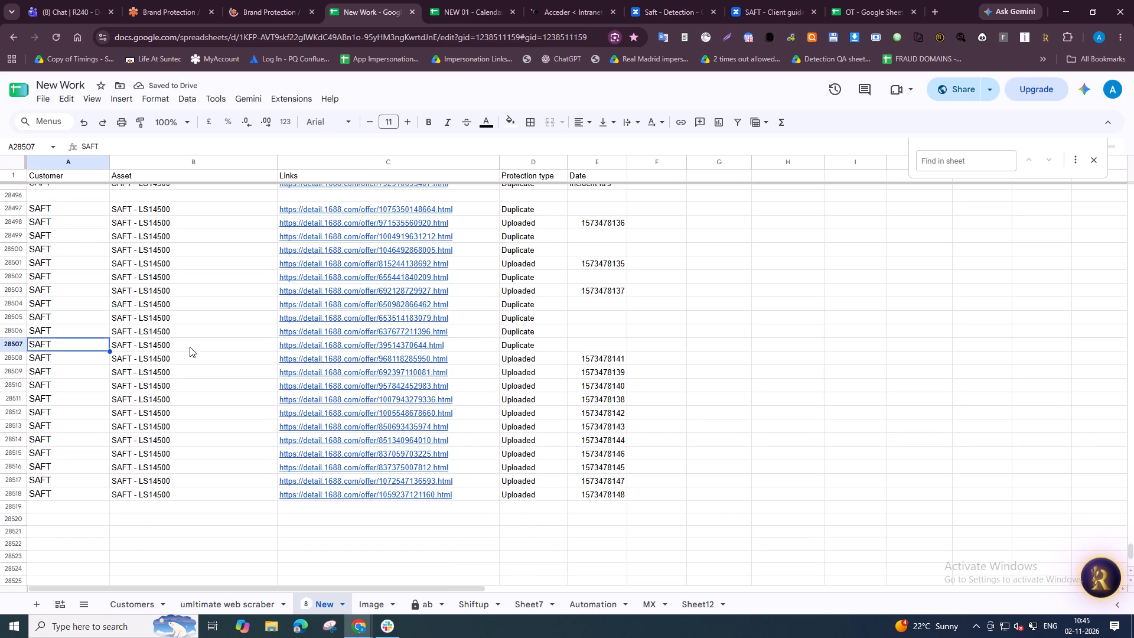
pyautogui.click(796, 338)
pyautogui.hotkey('ctrl', 'Up')
pyautogui.scroll(3, 781, 328)
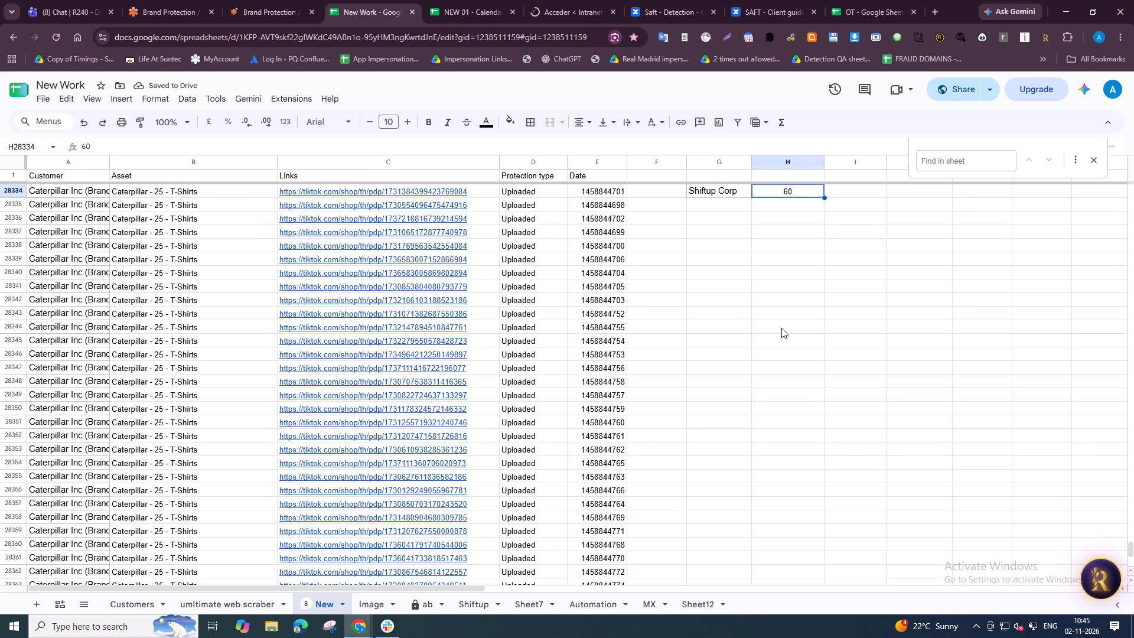
pyautogui.click(740, 382)
pyautogui.press('v')
pyautogui.click(753, 412)
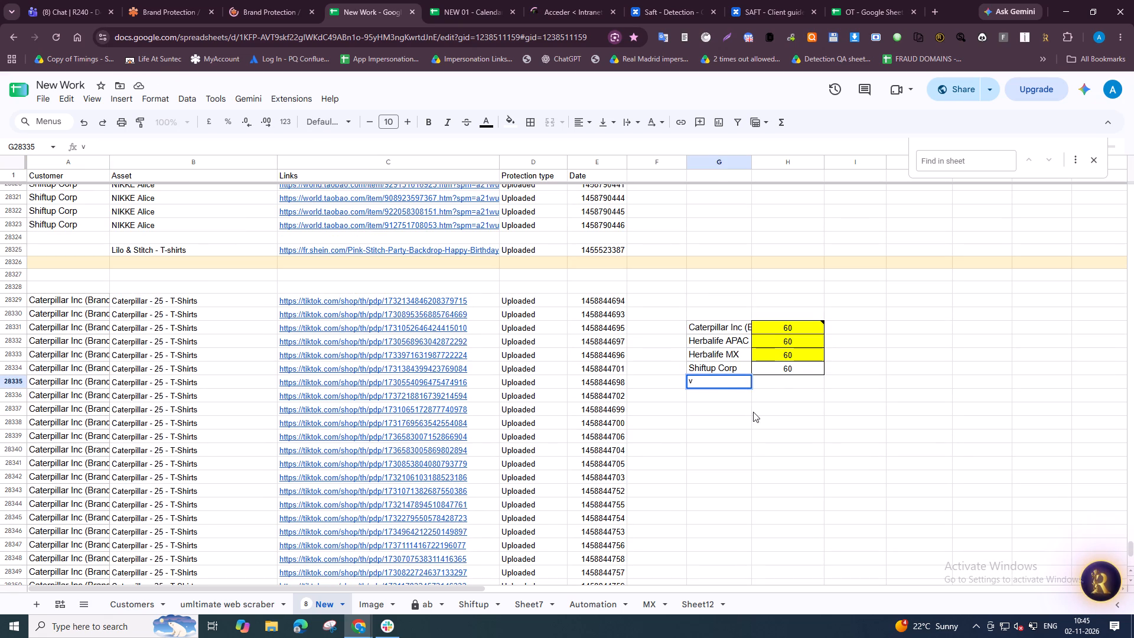
pyautogui.click(732, 382)
pyautogui.hotkey('ctrl', 'v')
pyautogui.click(801, 383)
pyautogui.hotkey('ctrl', 'd')
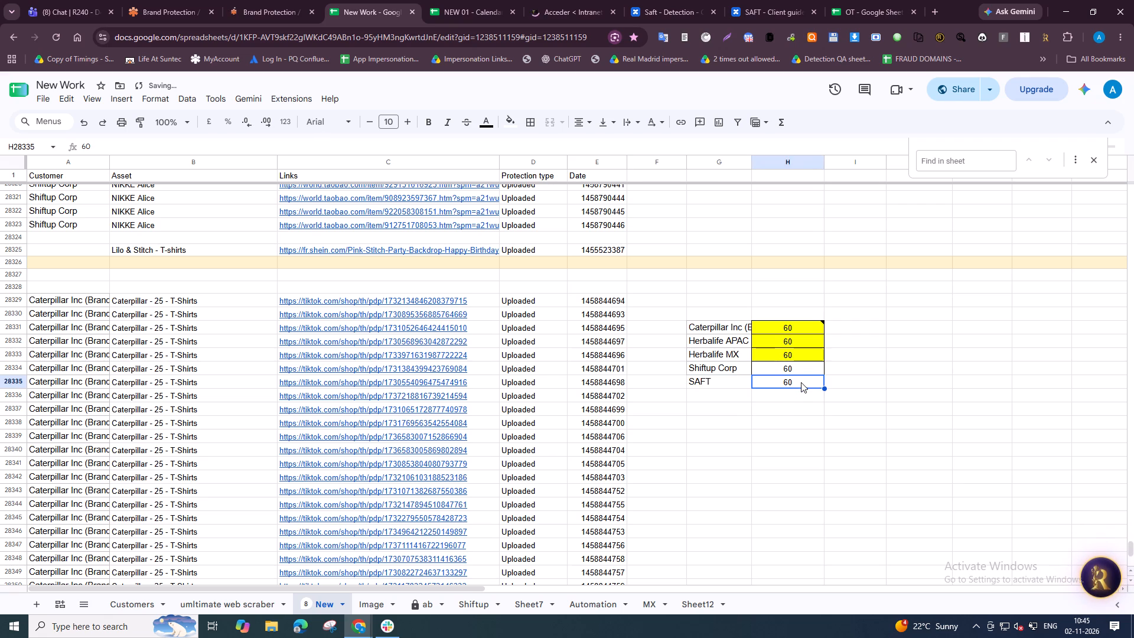
pyautogui.press('Right')
pyautogui.write('86')
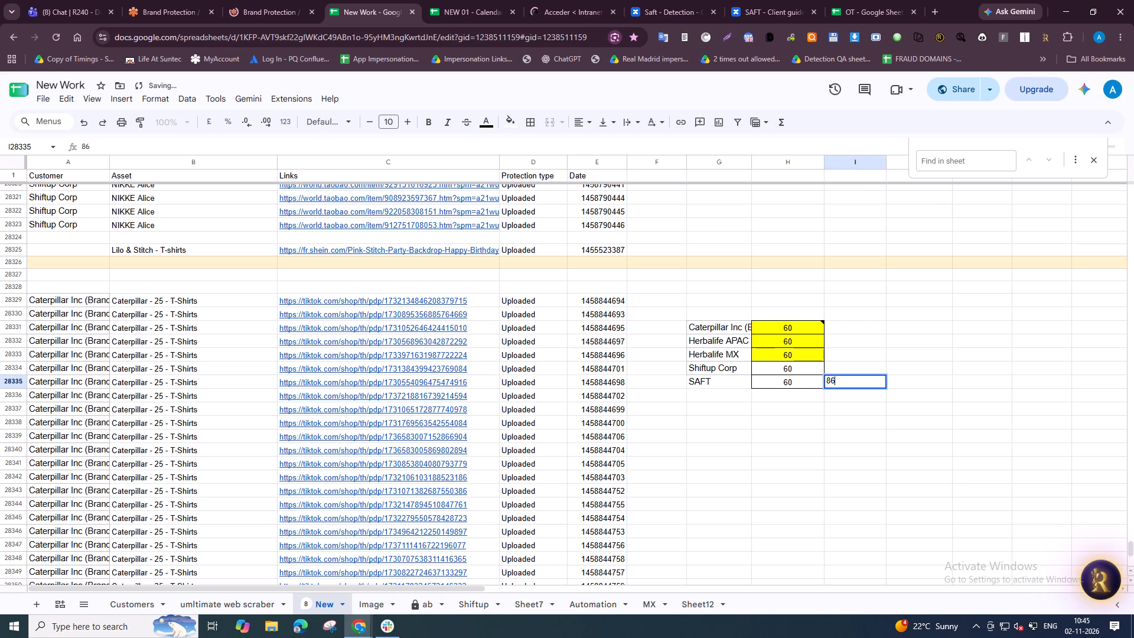
pyautogui.press('Up')
# Count the Caterpillar incident IDs in rows 28329 to 28389 and enter 61 in column I of the Caterpillar summary row.
pyautogui.click(585, 305)
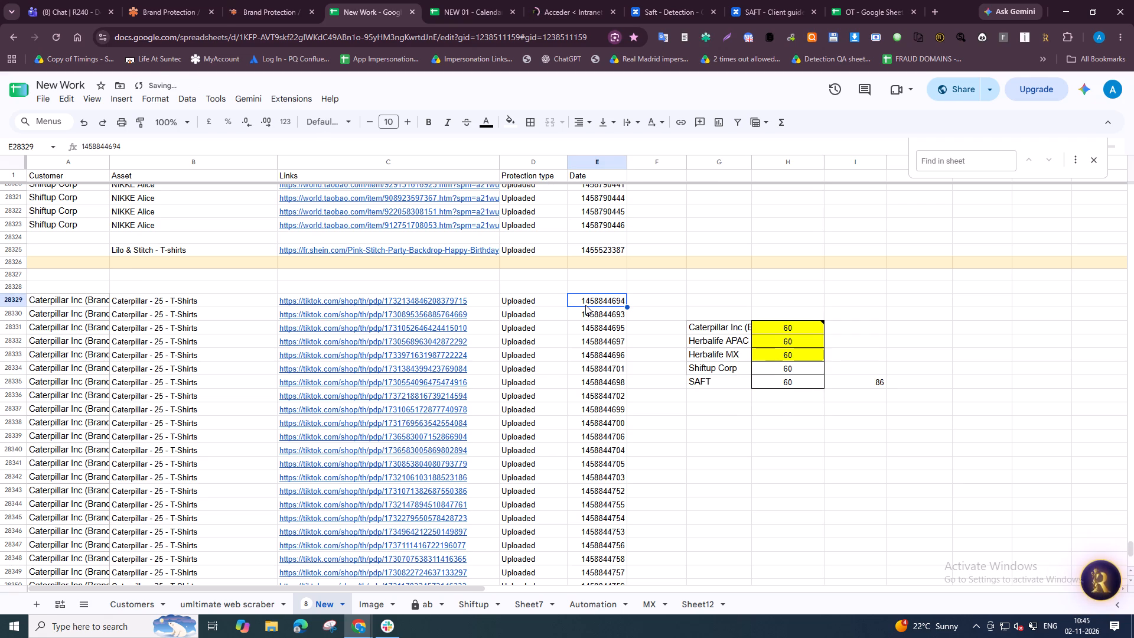
pyautogui.hotkey('ctrl', 'shift', 'Down')
pyautogui.scroll(-2, 758, 392)
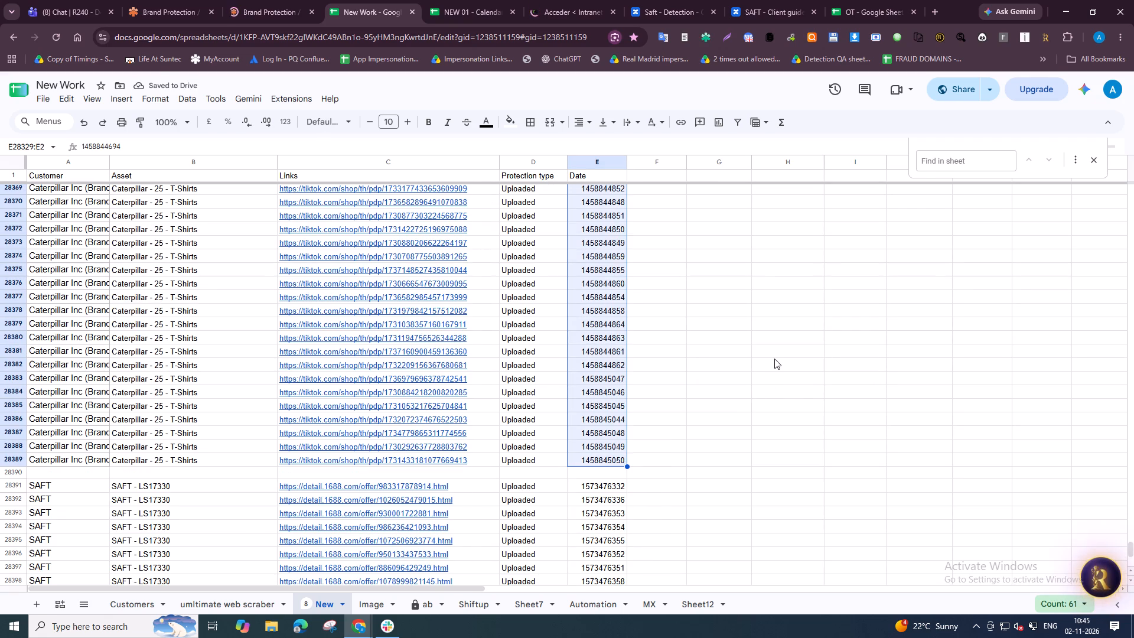
pyautogui.click(774, 359)
pyautogui.hotkey('ctrl', 'Up')
pyautogui.hotkey('ctrl', 'Up')
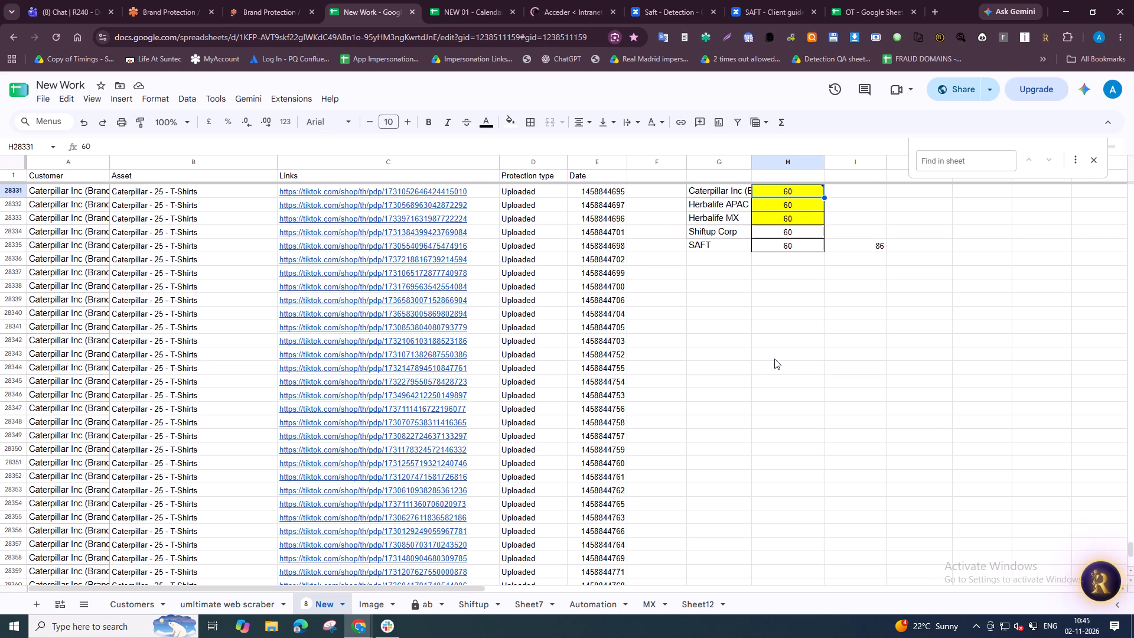
pyautogui.press('Right')
pyautogui.write('62')
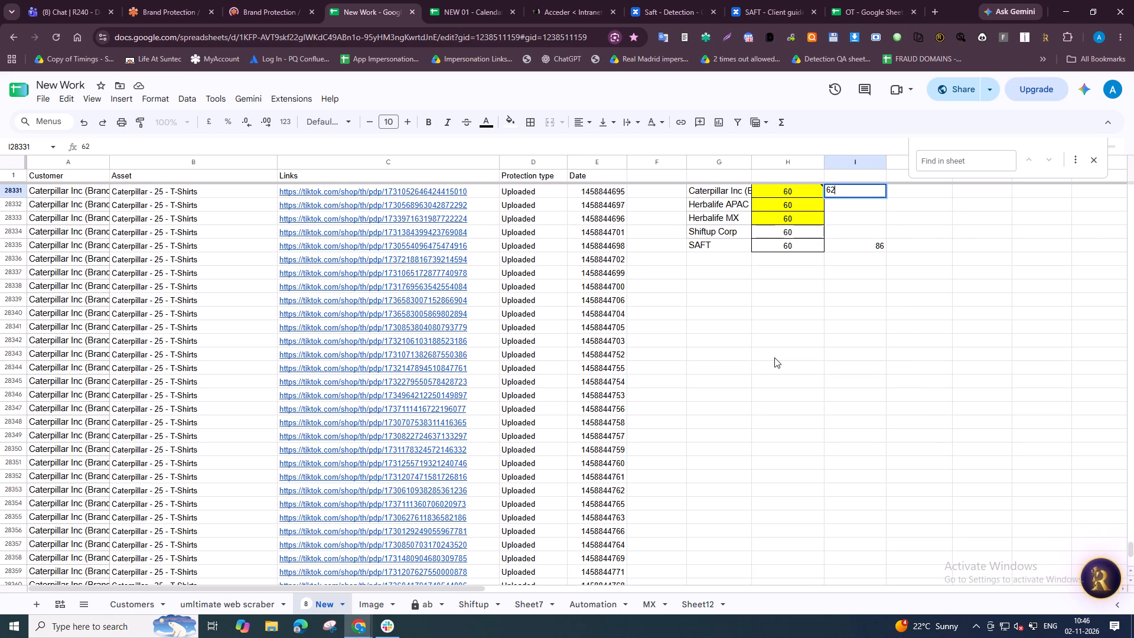
pyautogui.press('BackSpace')
pyautogui.press('1')
pyautogui.press('Up')
# Select the summary table's column I values from Caterpillar to SAFT and check their selection summary.
pyautogui.press('Down')
pyautogui.hotkey('ctrl', 'shift', 'Down')
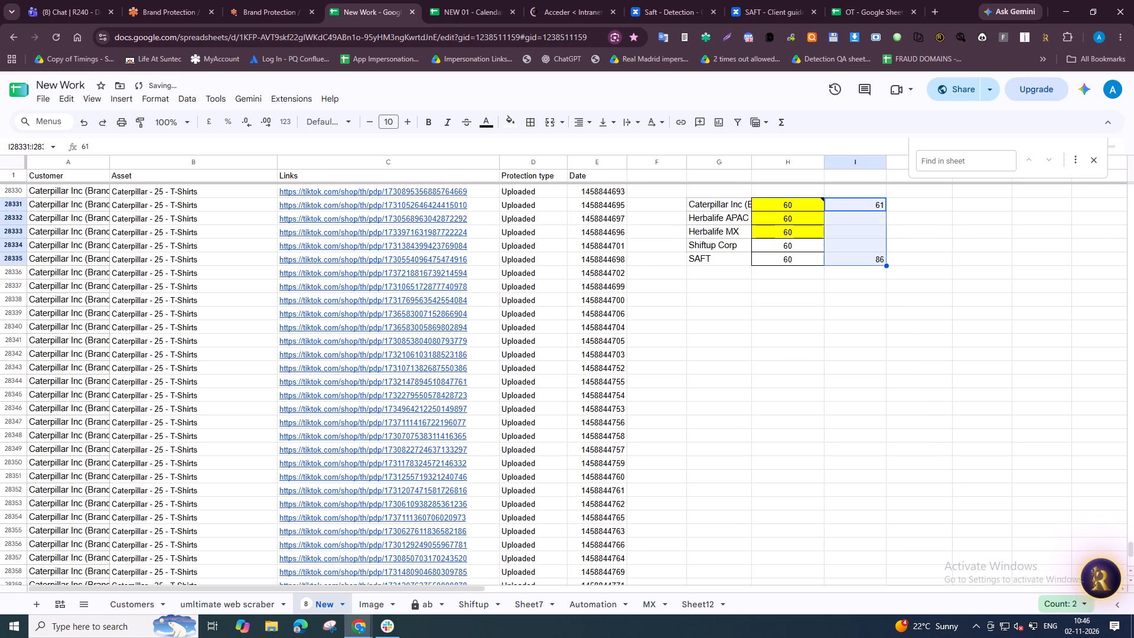
pyautogui.click(1051, 593)
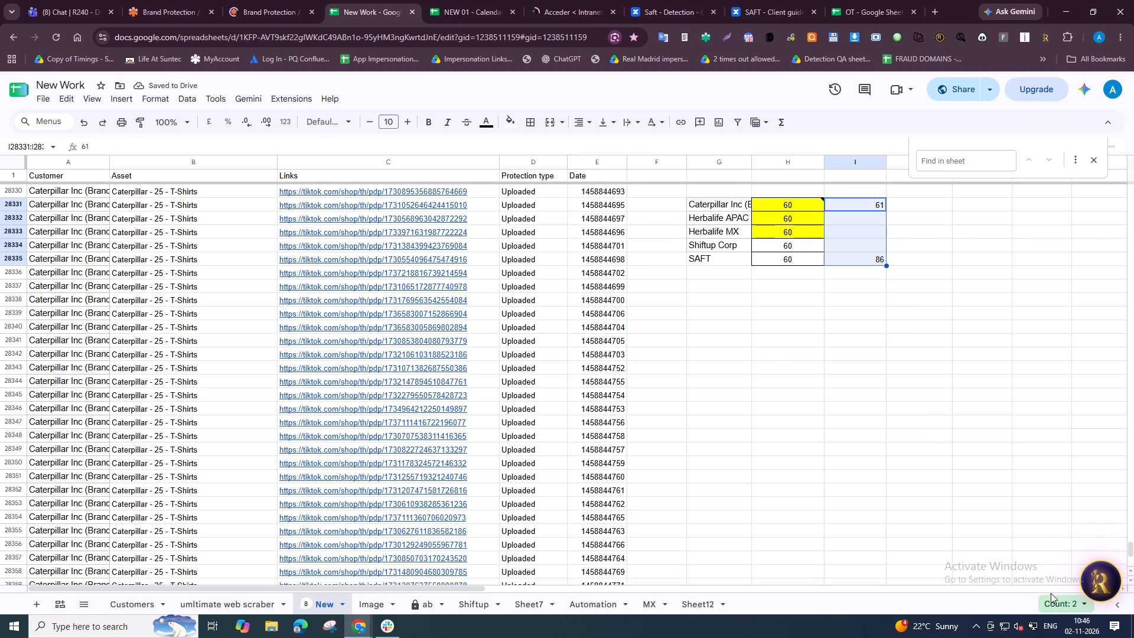
pyautogui.click(1054, 603)
pyautogui.click(1046, 508)
pyautogui.click(832, 542)
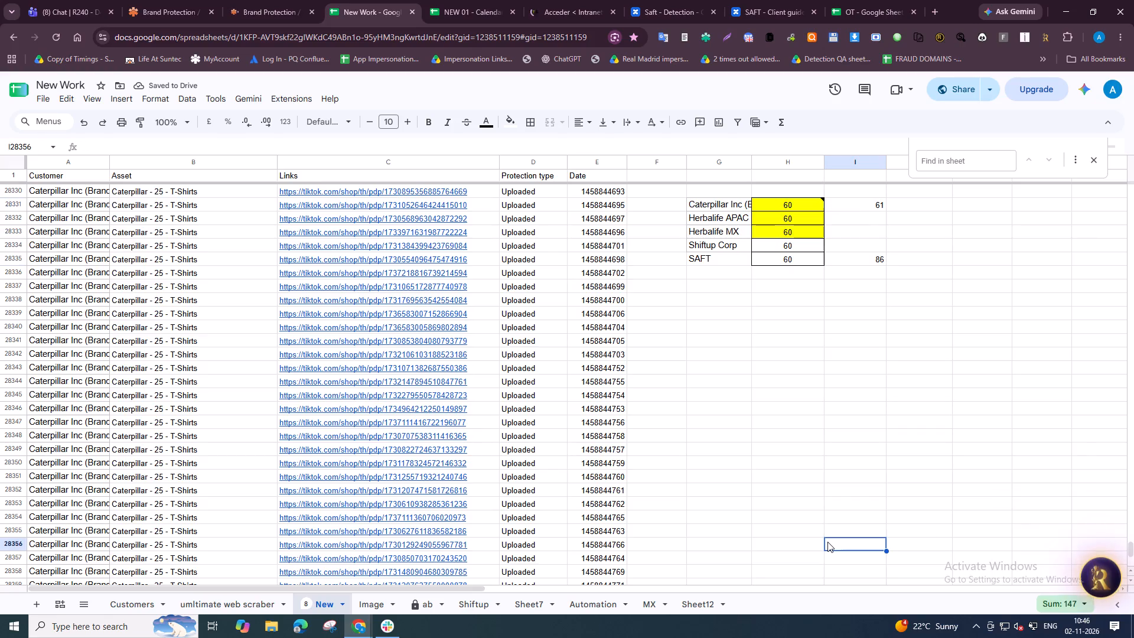
# Sign in to the Tuinet intranet with Recuérdame enabled and open the Brand page.
pyautogui.click(565, 11)
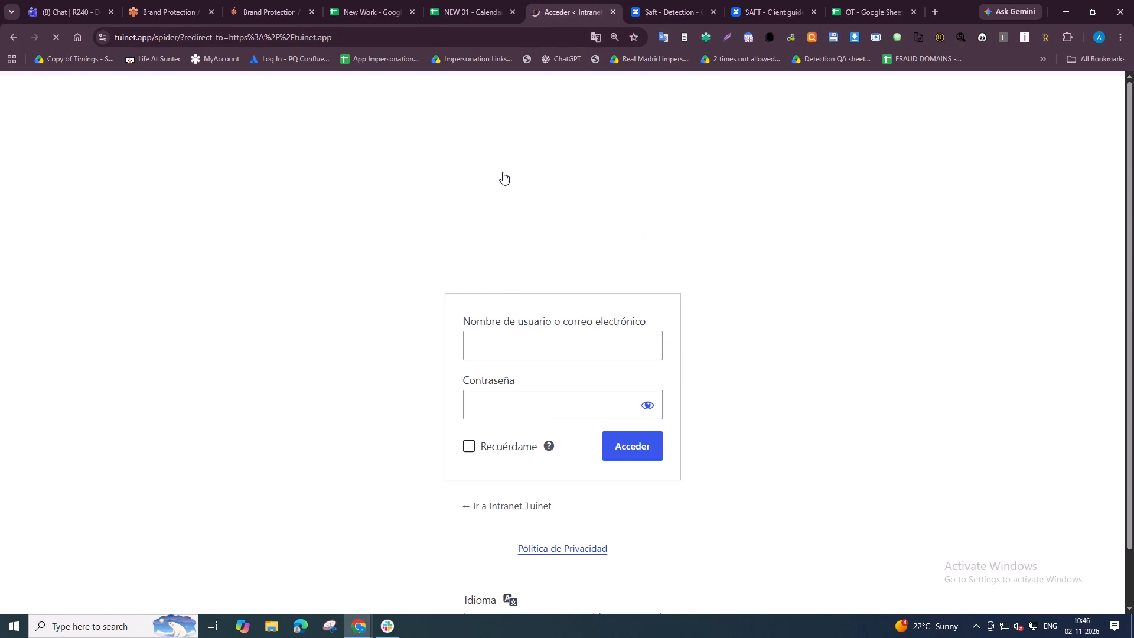
pyautogui.click(470, 448)
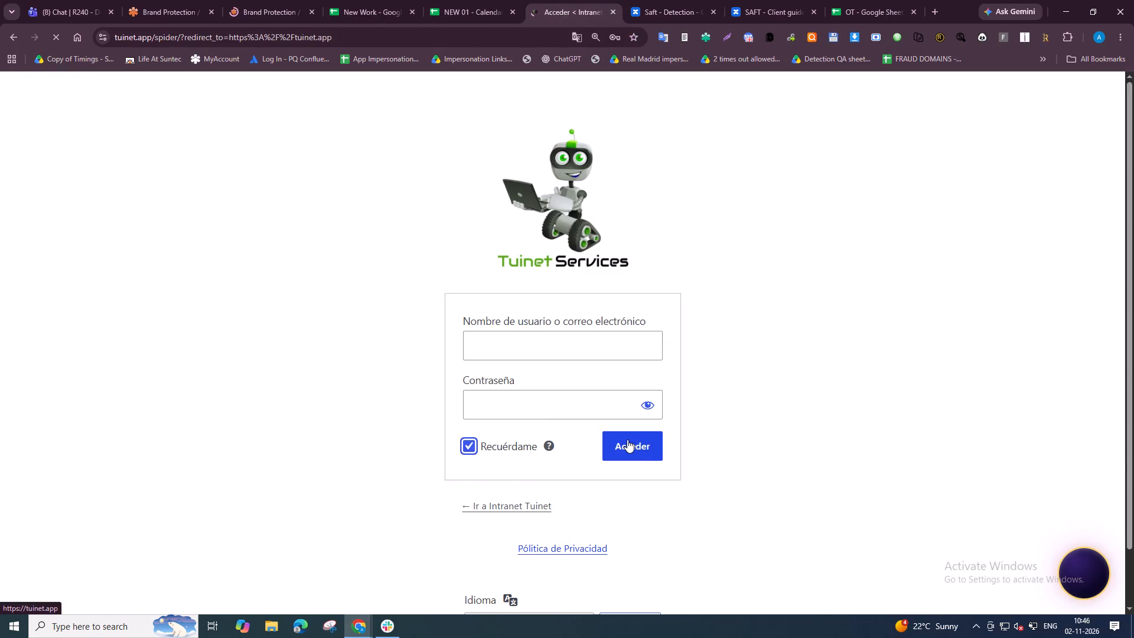
pyautogui.click(645, 454)
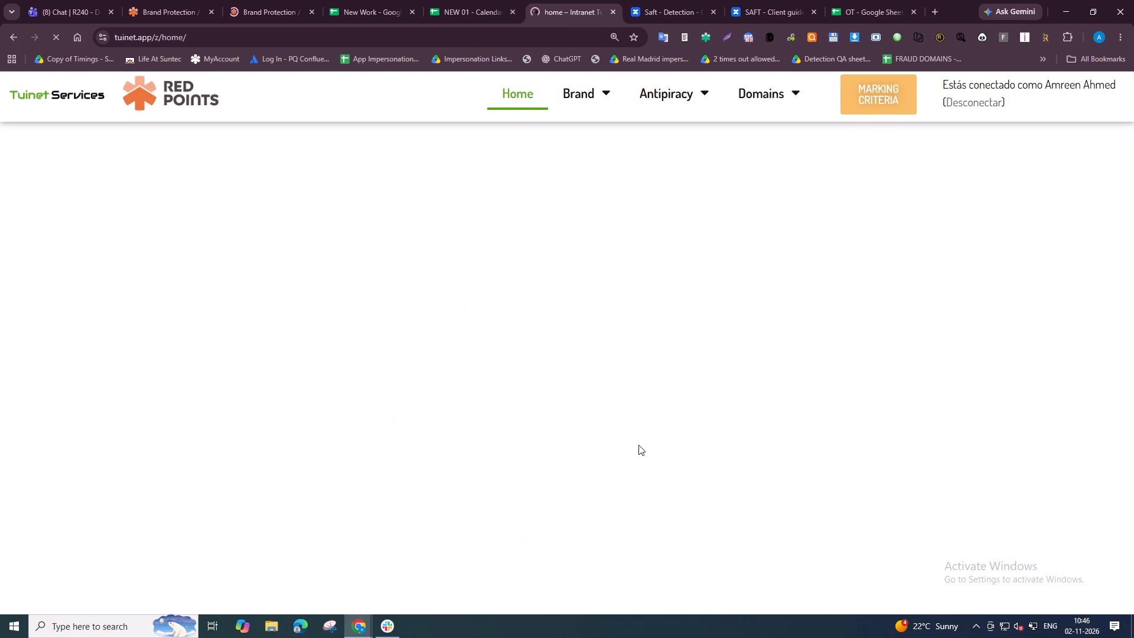
pyautogui.click(576, 104)
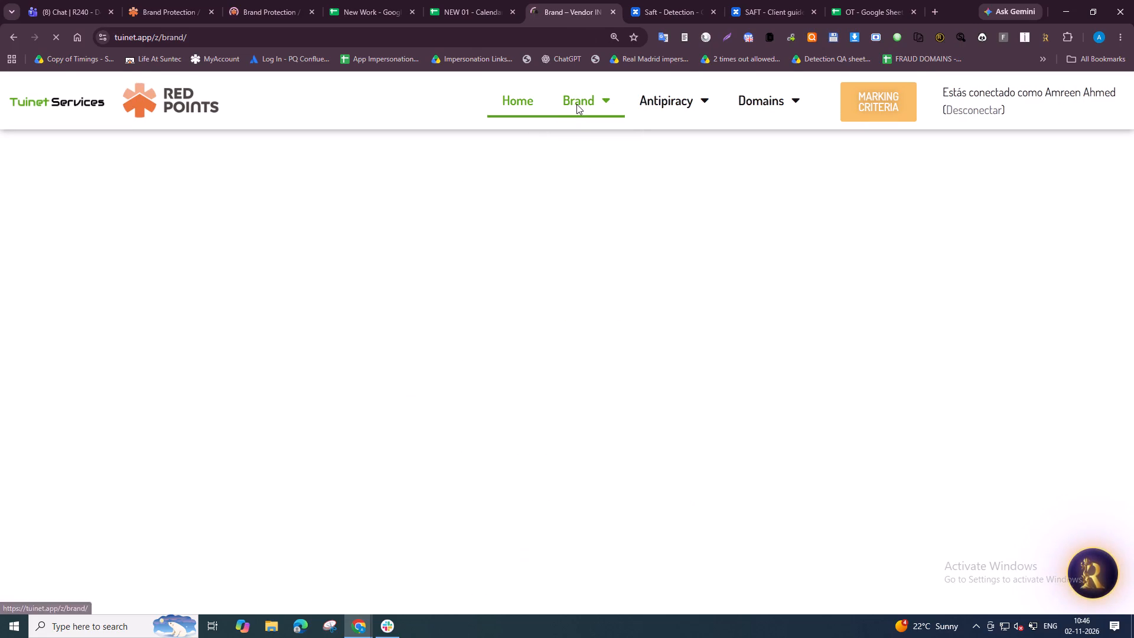
# Find the Kuro app on the computer and launch it.
pyautogui.click(126, 619)
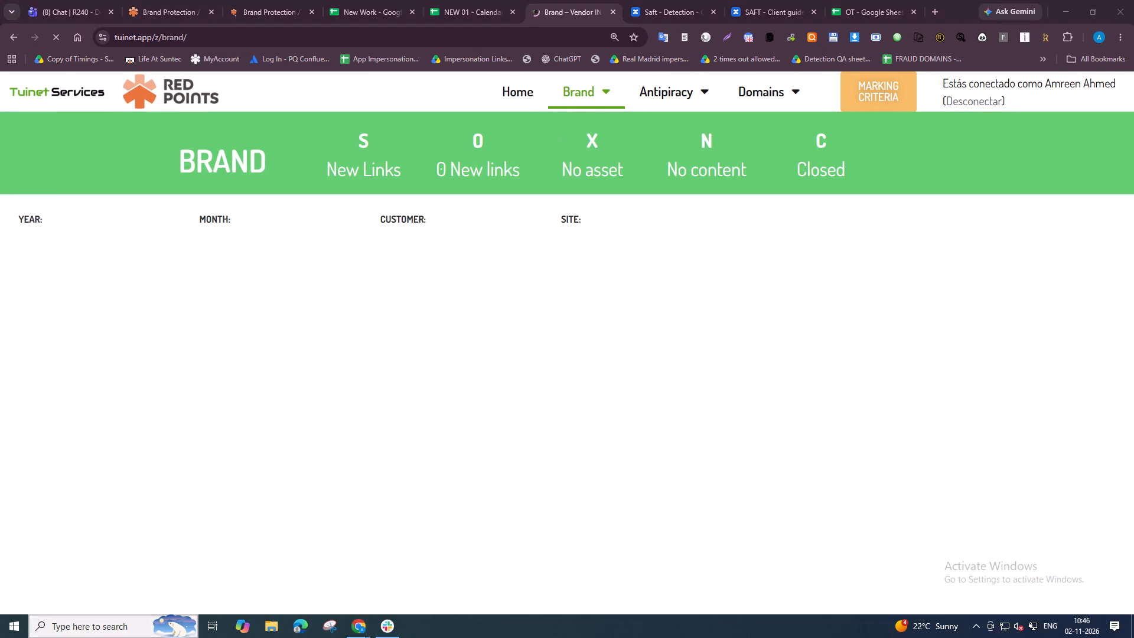
pyautogui.write('kuro')
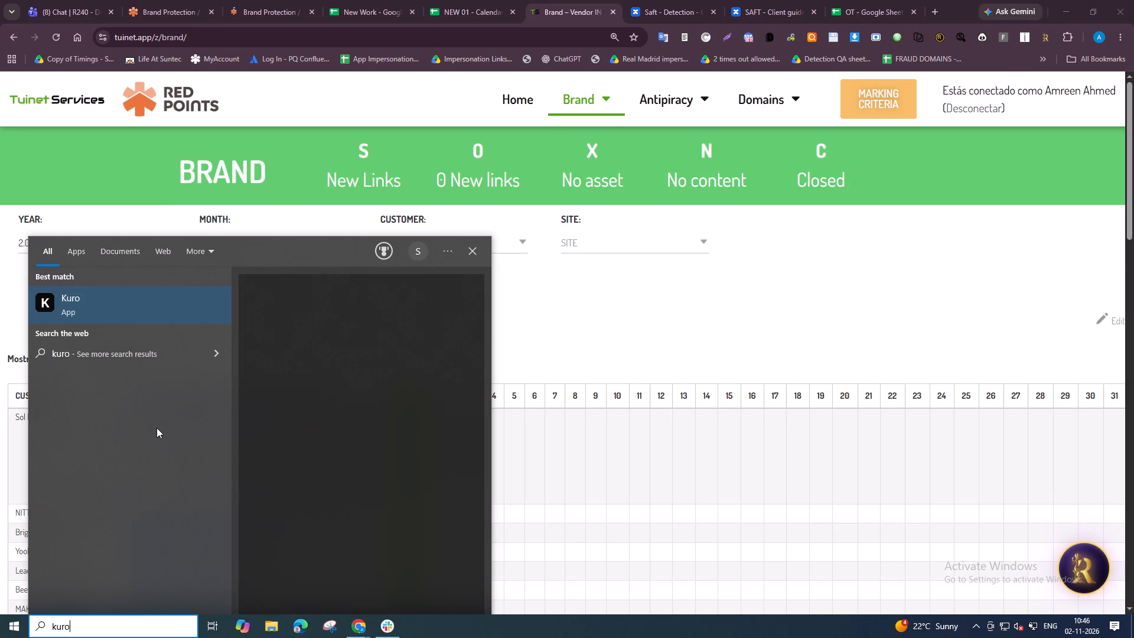
pyautogui.click(137, 301)
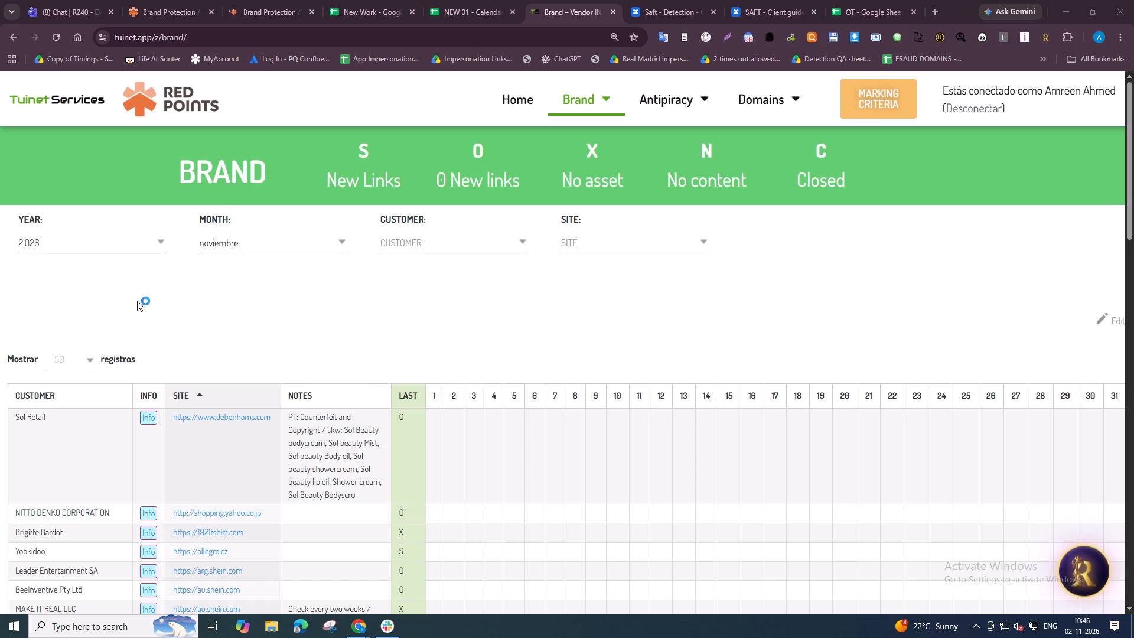
# Filter the Tuinet Brand table by the customer SAFT.
pyautogui.click(460, 242)
pyautogui.write('saft')
pyautogui.click(468, 292)
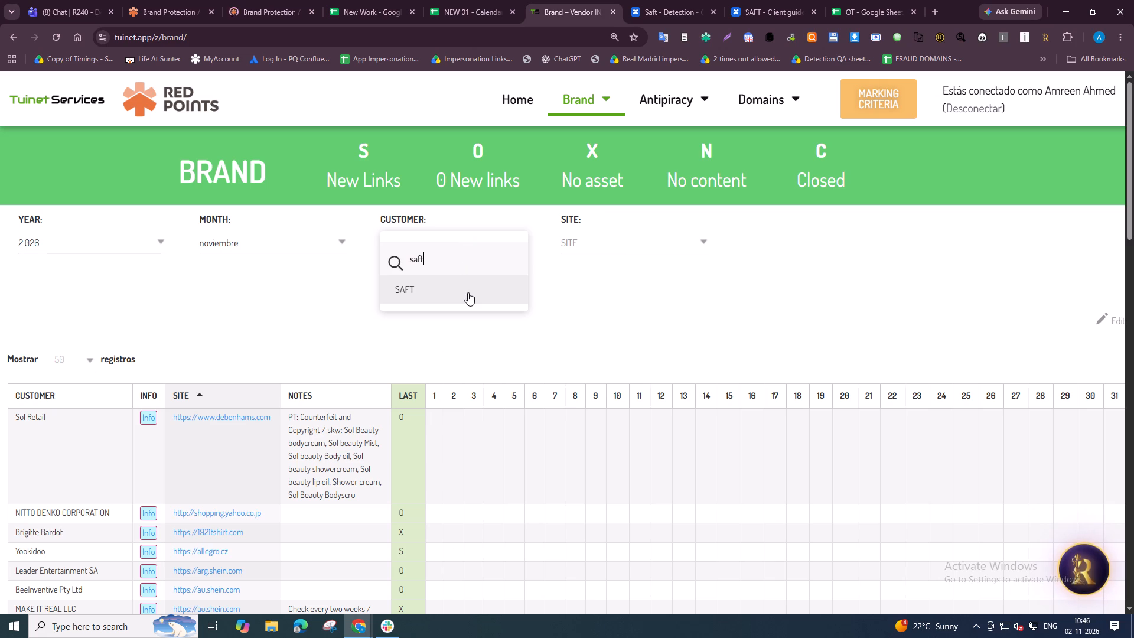